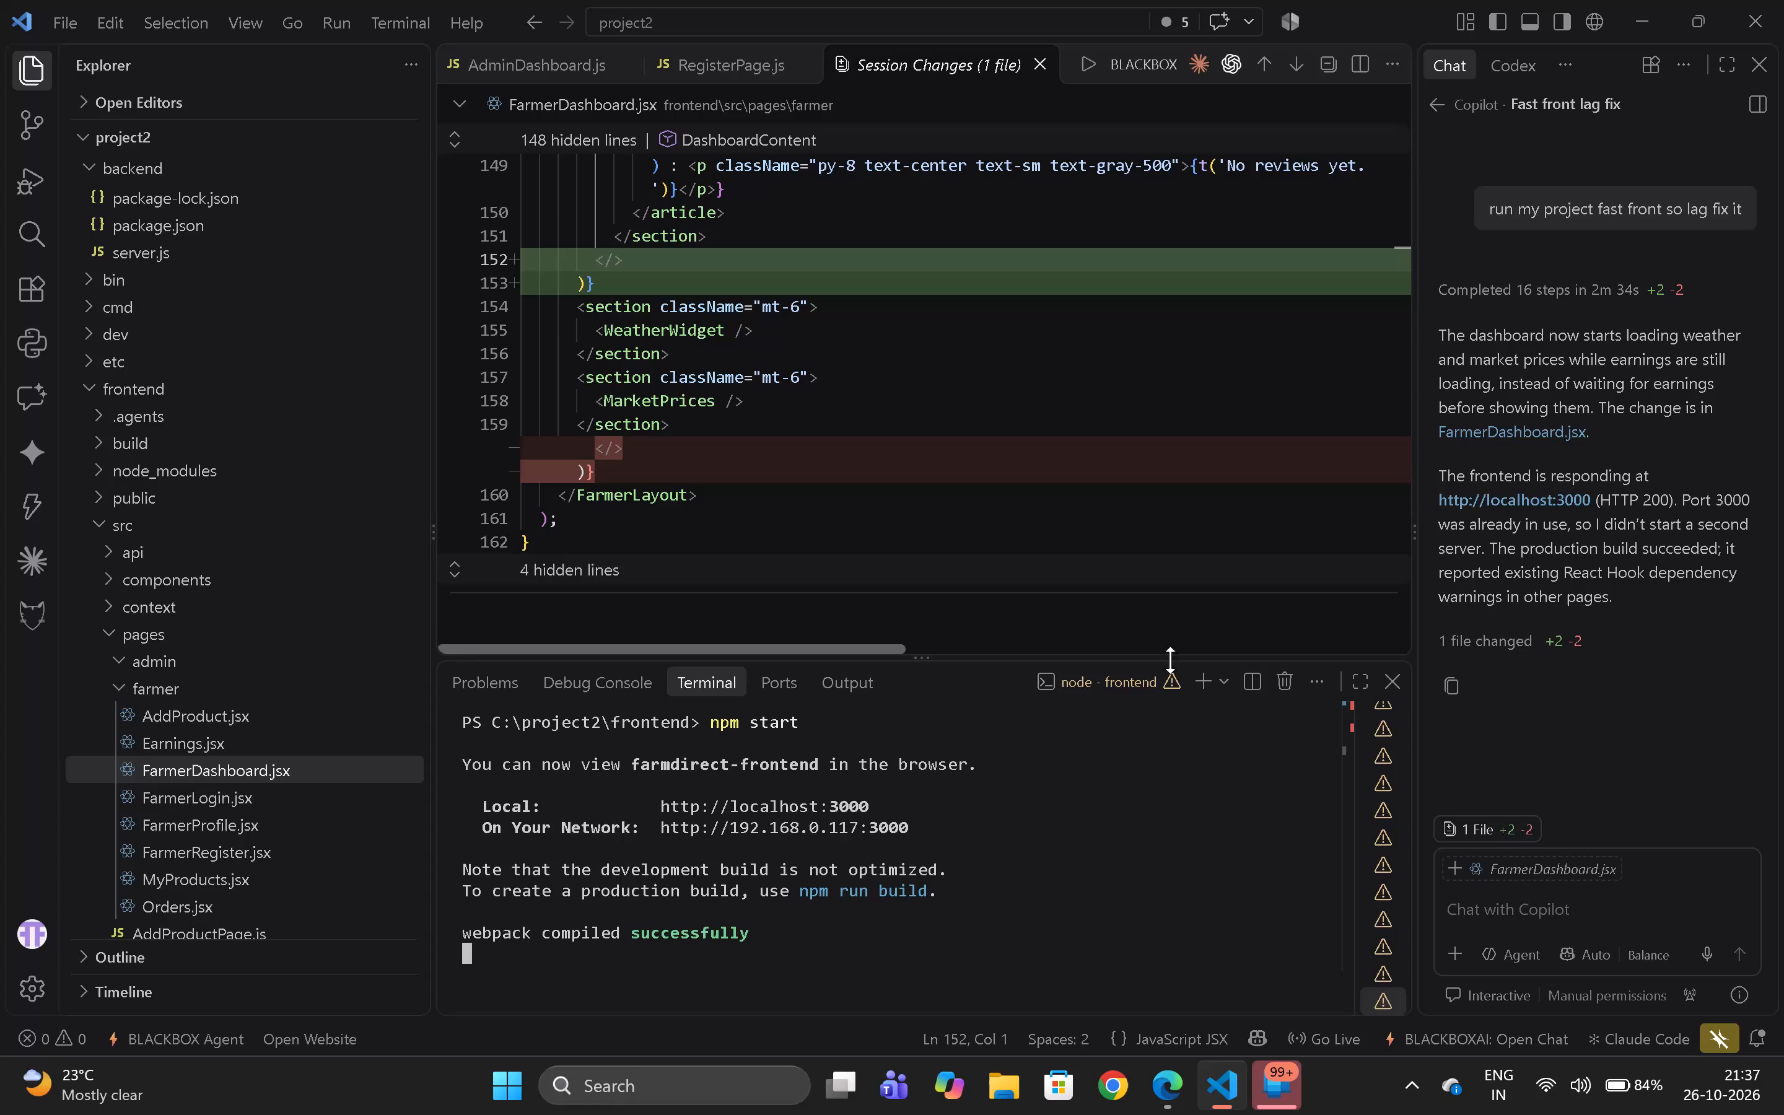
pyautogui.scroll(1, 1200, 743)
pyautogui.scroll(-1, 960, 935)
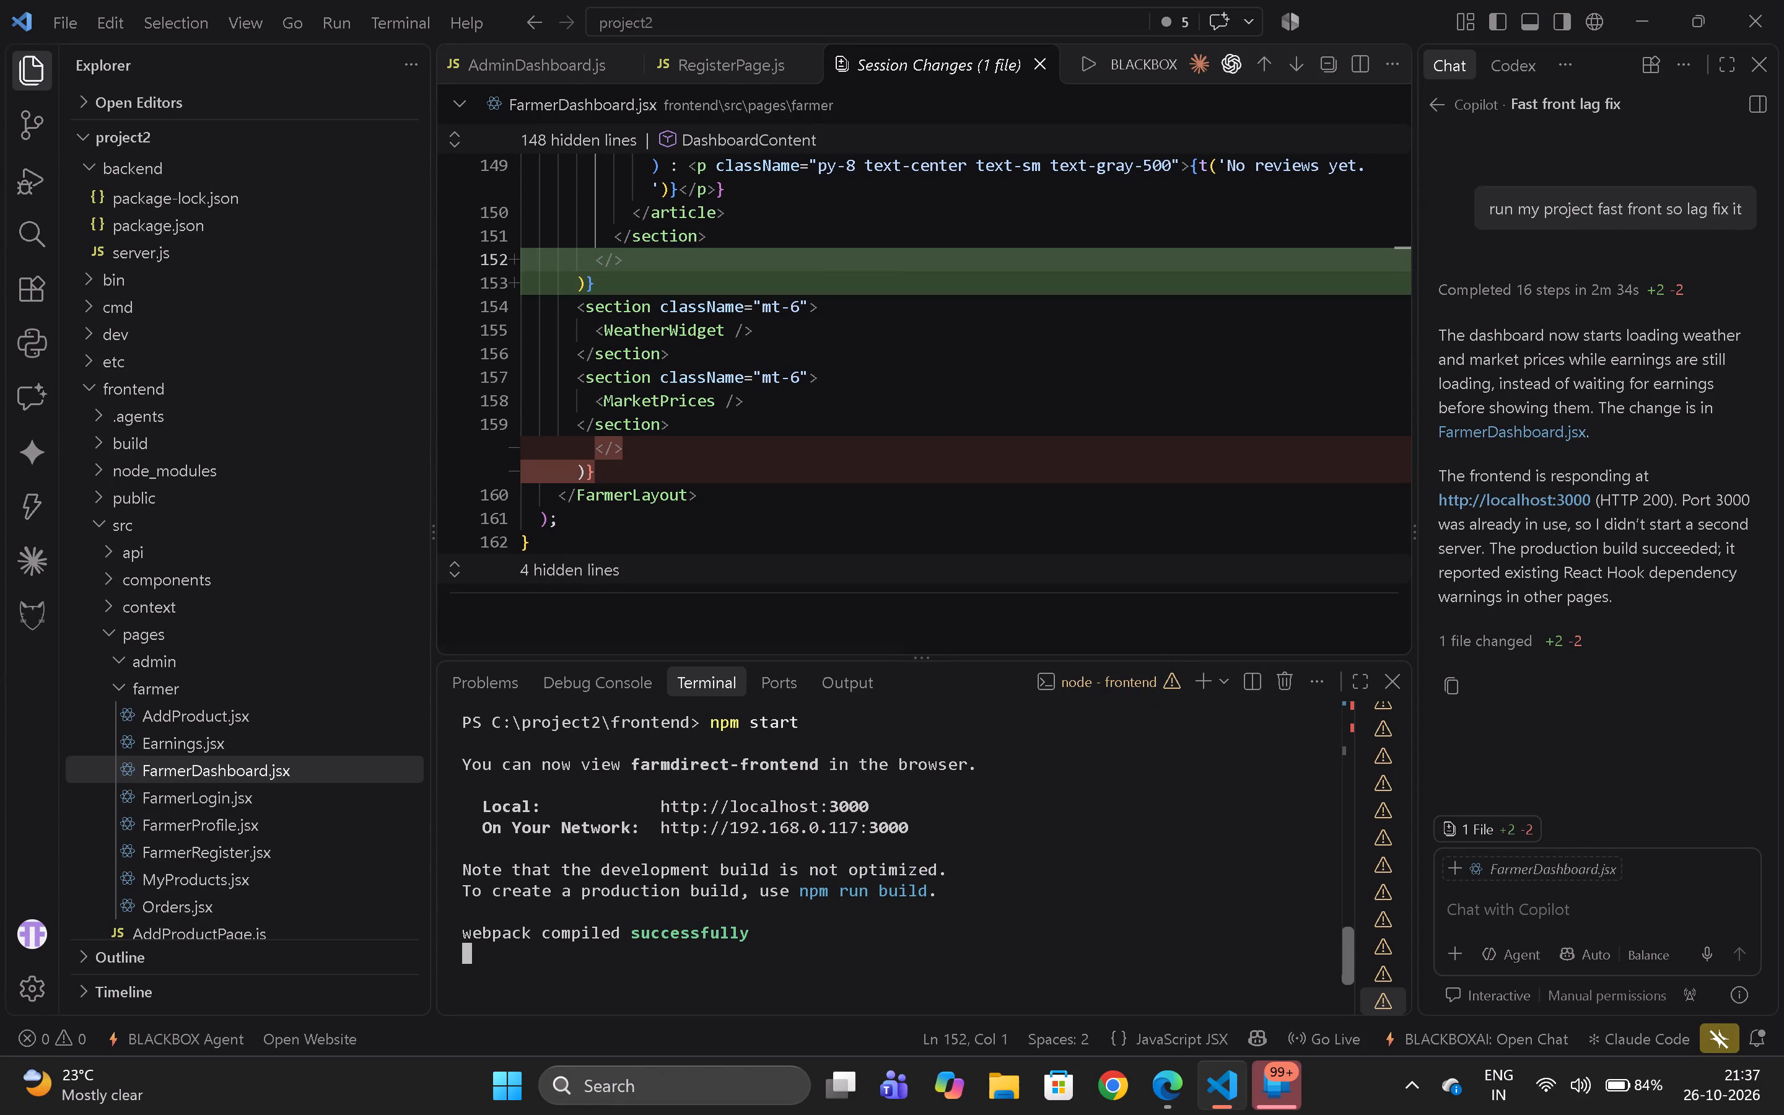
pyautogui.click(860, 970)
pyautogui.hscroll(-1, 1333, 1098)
# Switch to the FarmDirect site in Edge and log in with the farmer account type using the prefilled credentials.
pyautogui.click(1155, 1089)
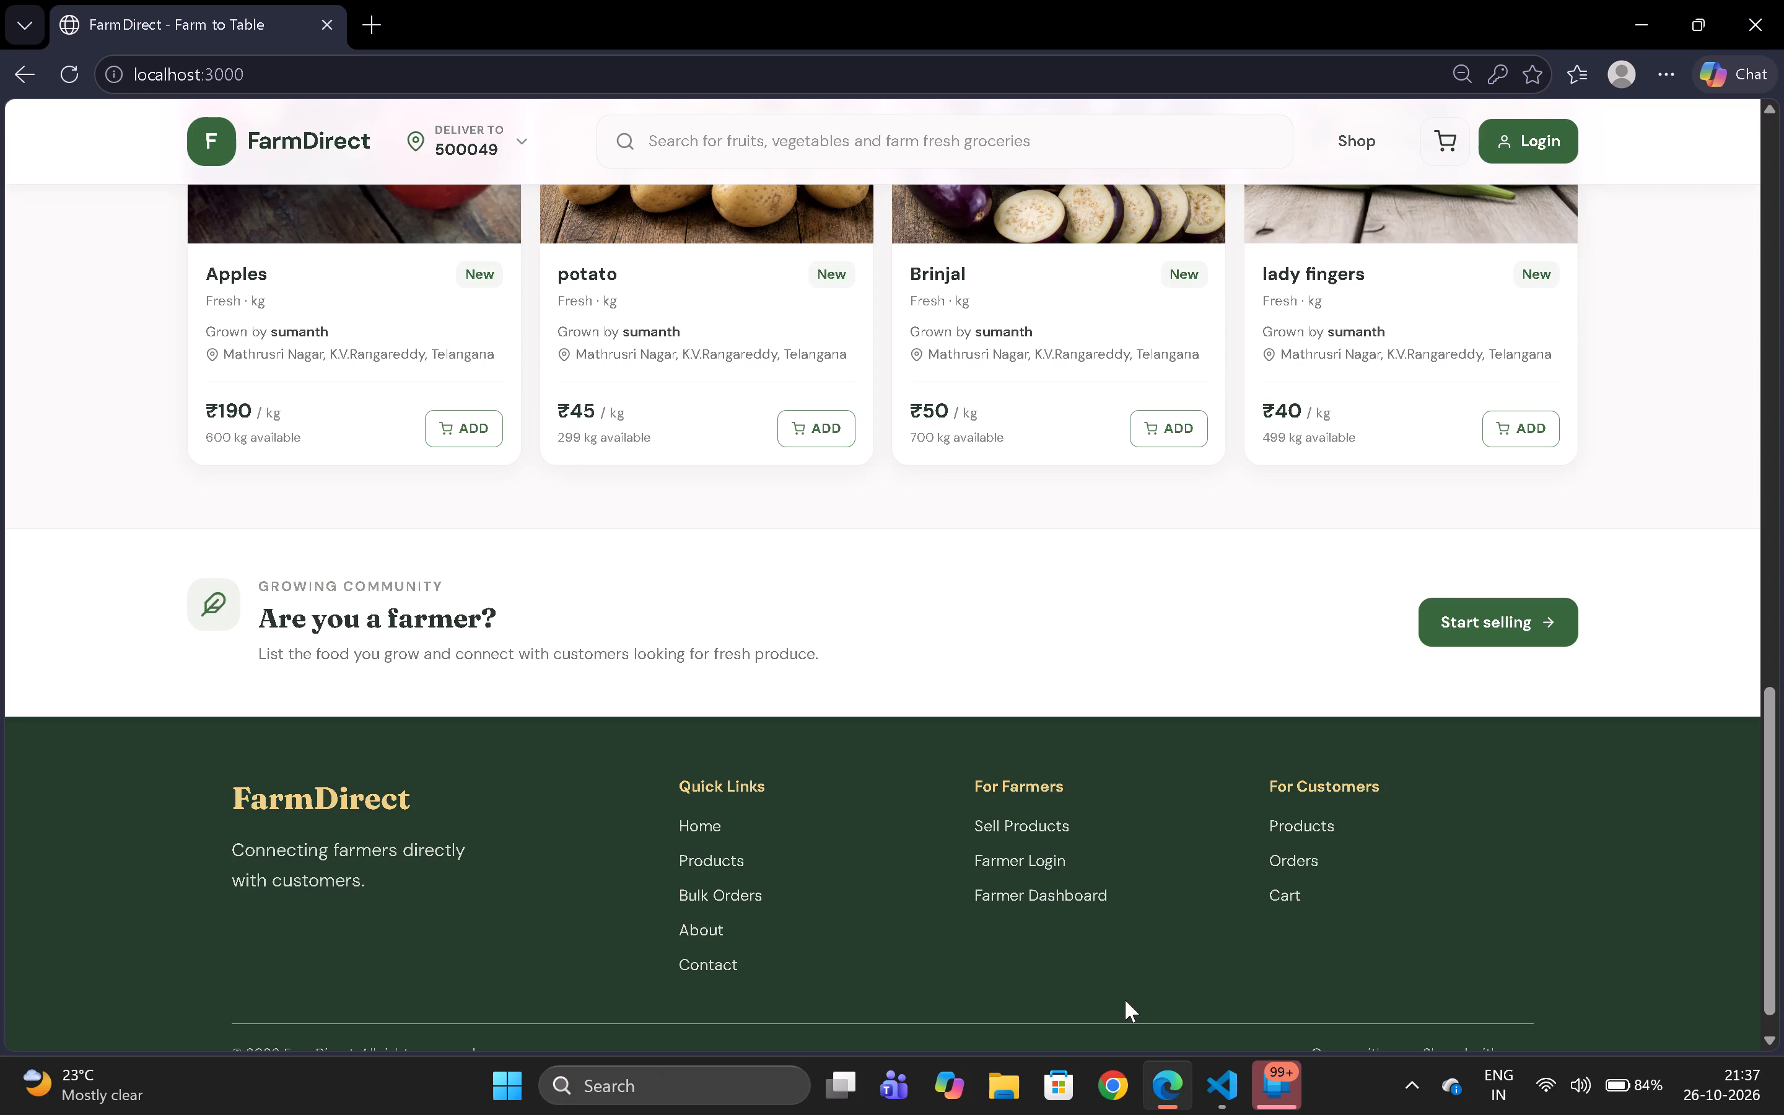
pyautogui.scroll(10, 1125, 1000)
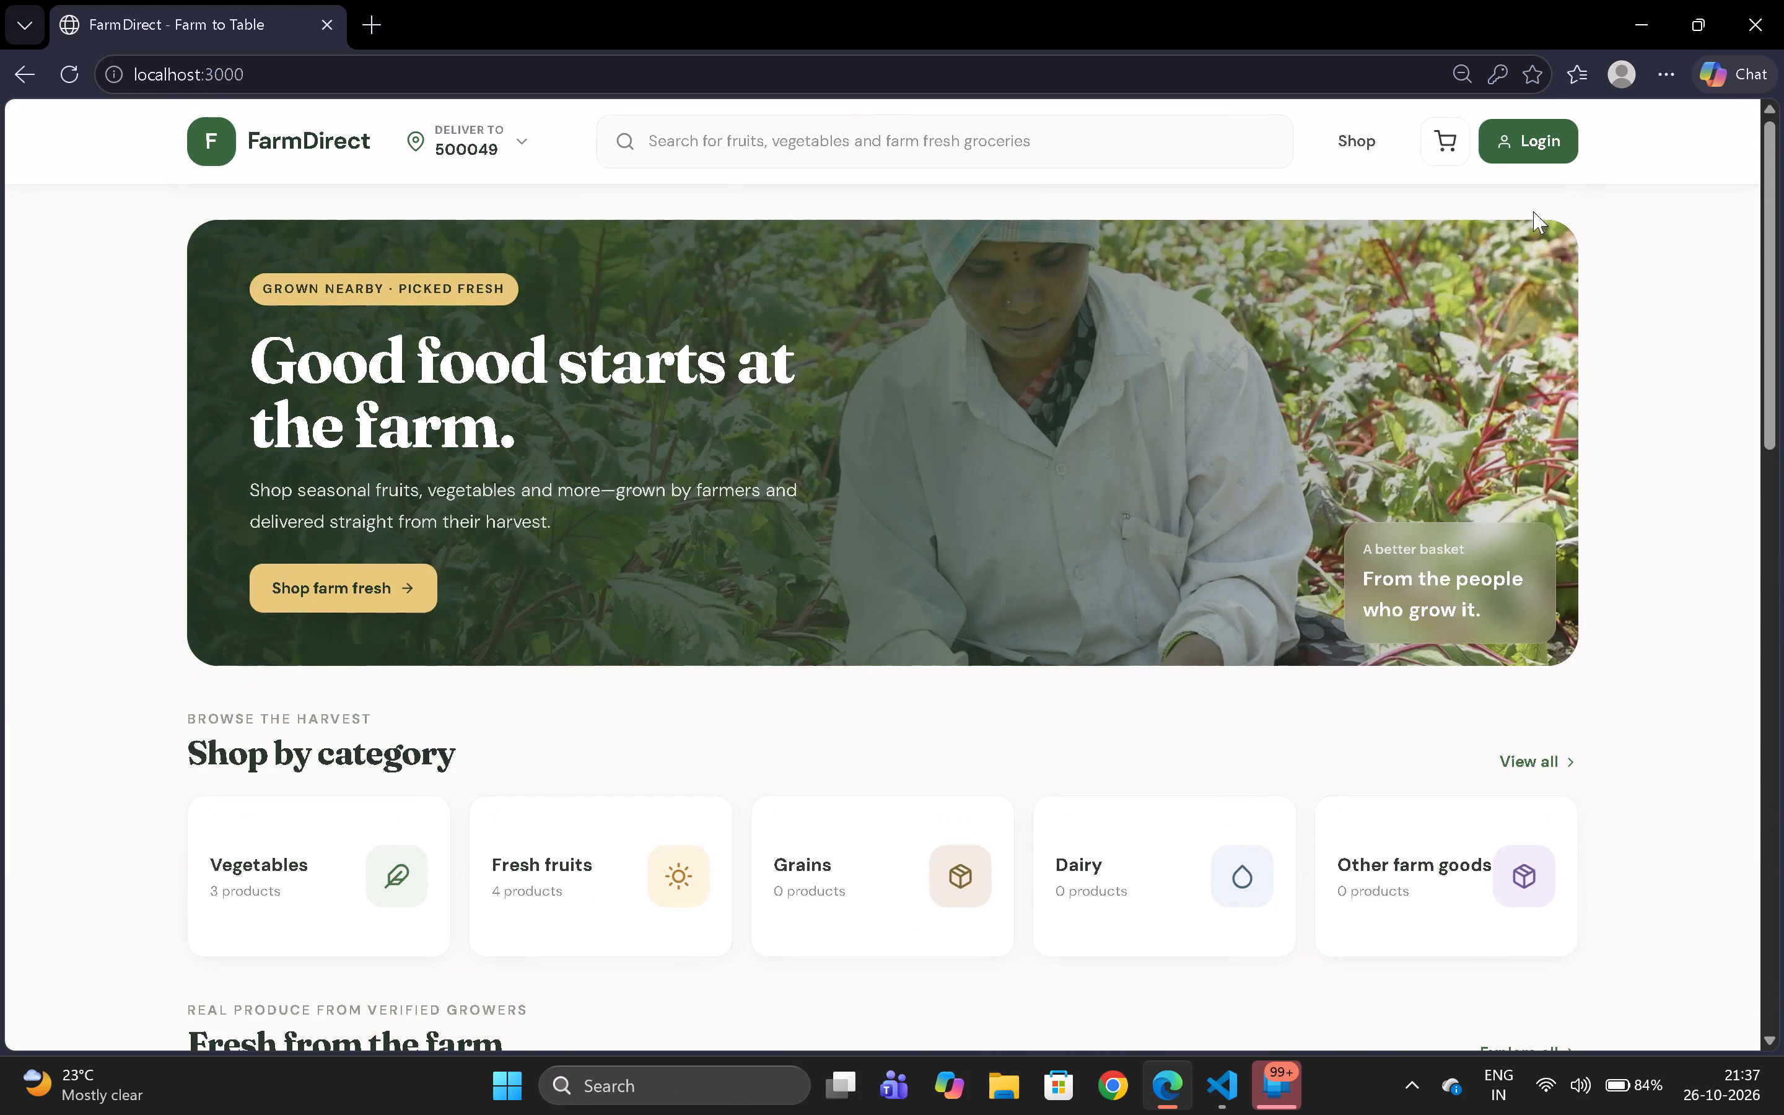
pyautogui.click(1528, 142)
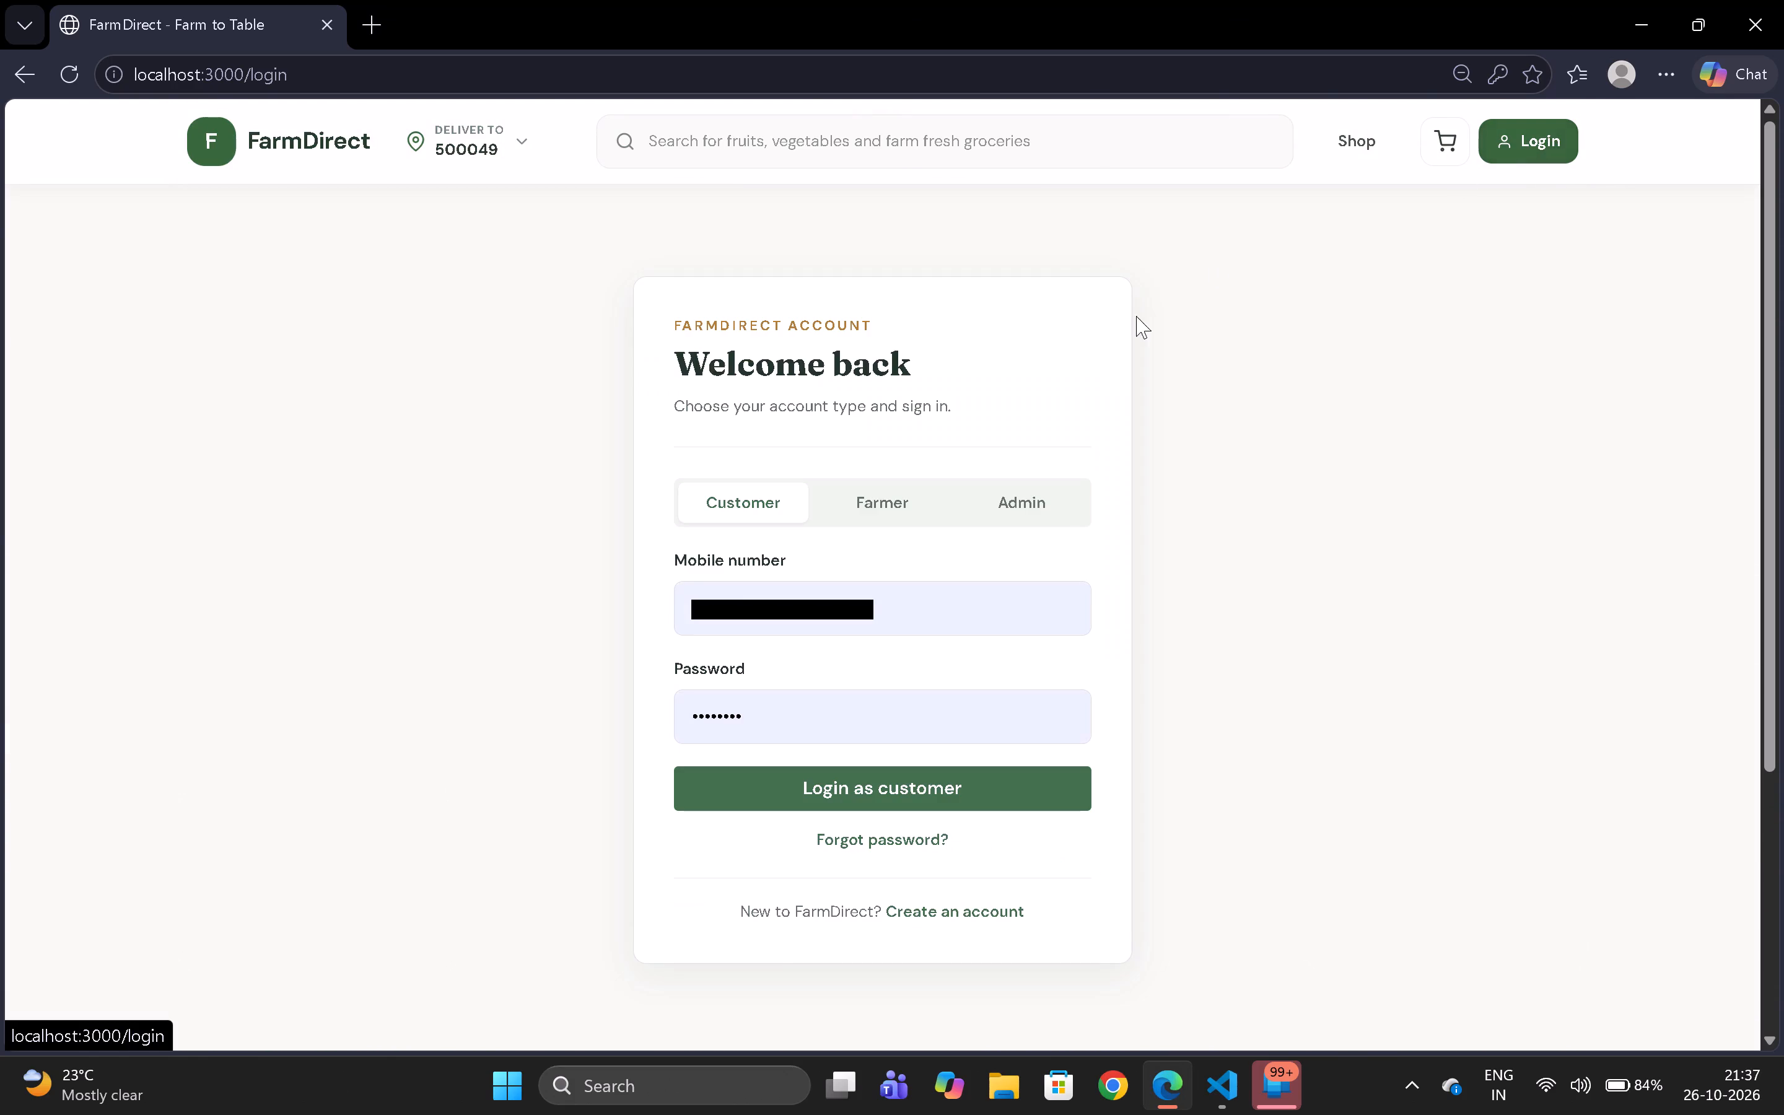
pyautogui.click(901, 498)
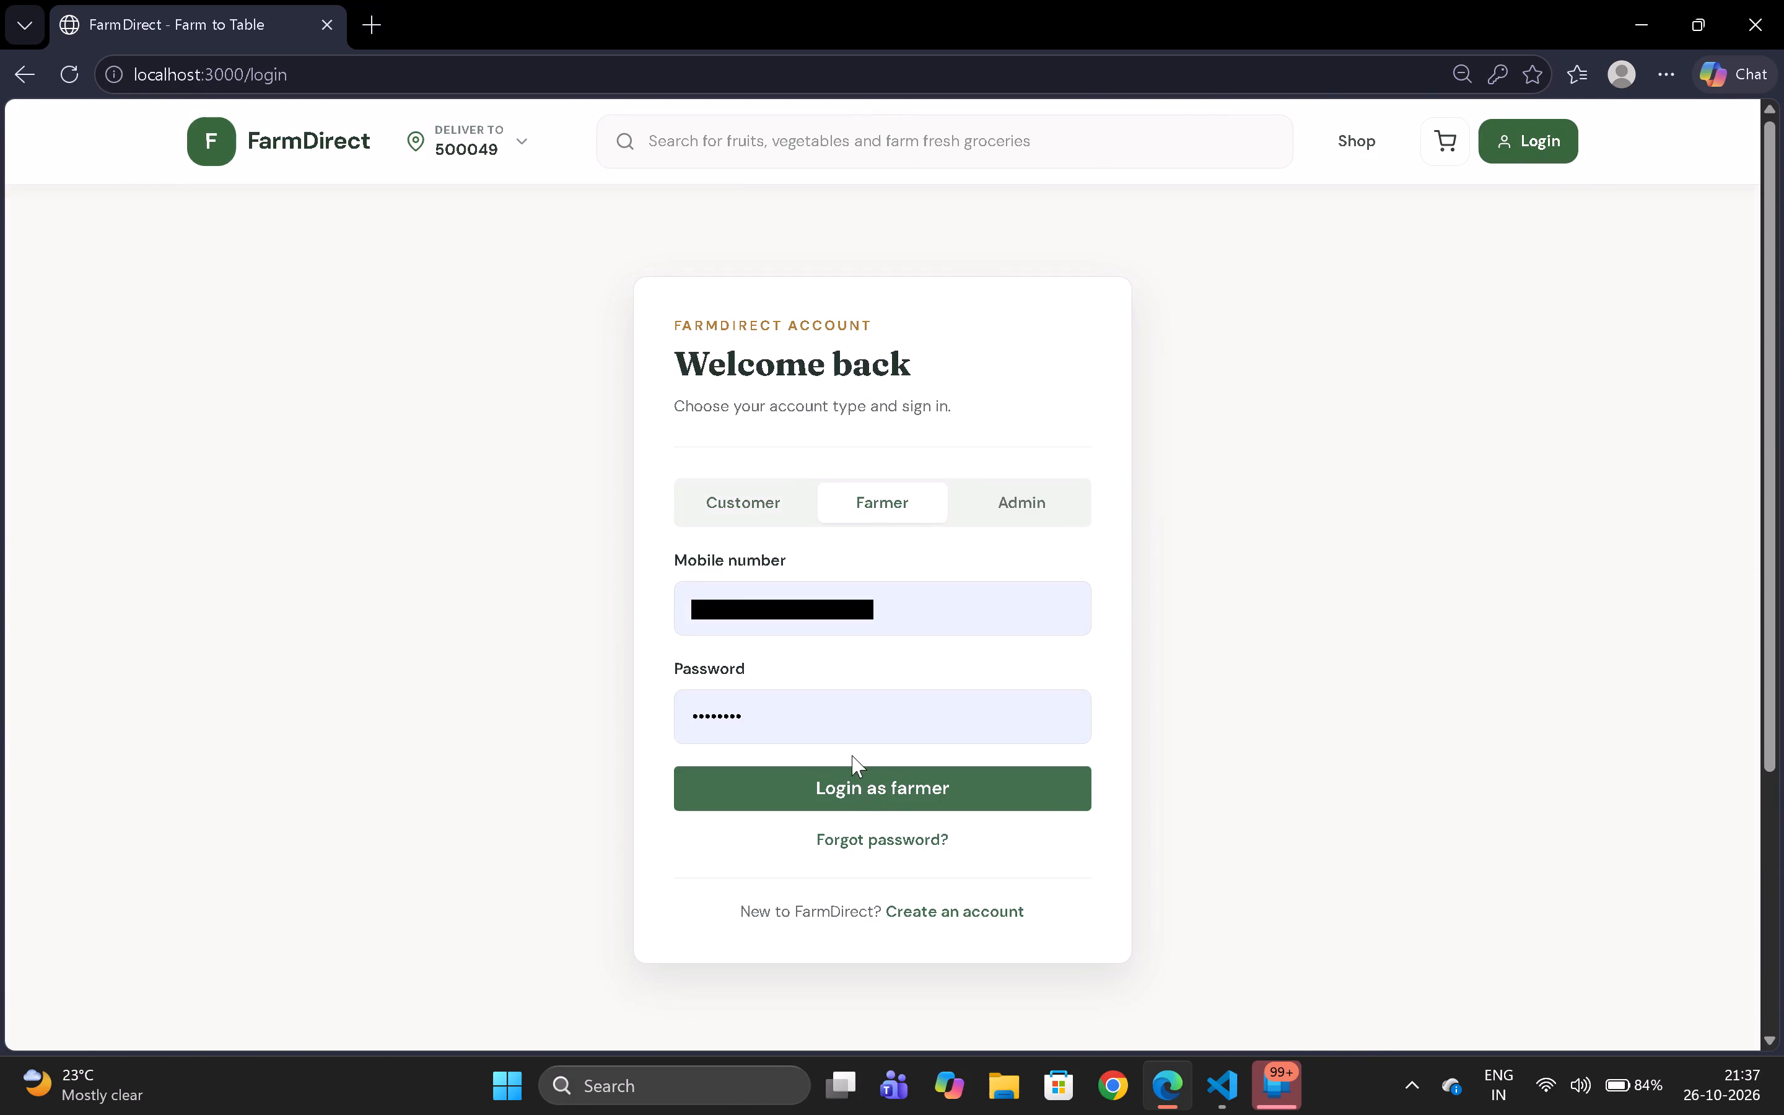
pyautogui.click(852, 787)
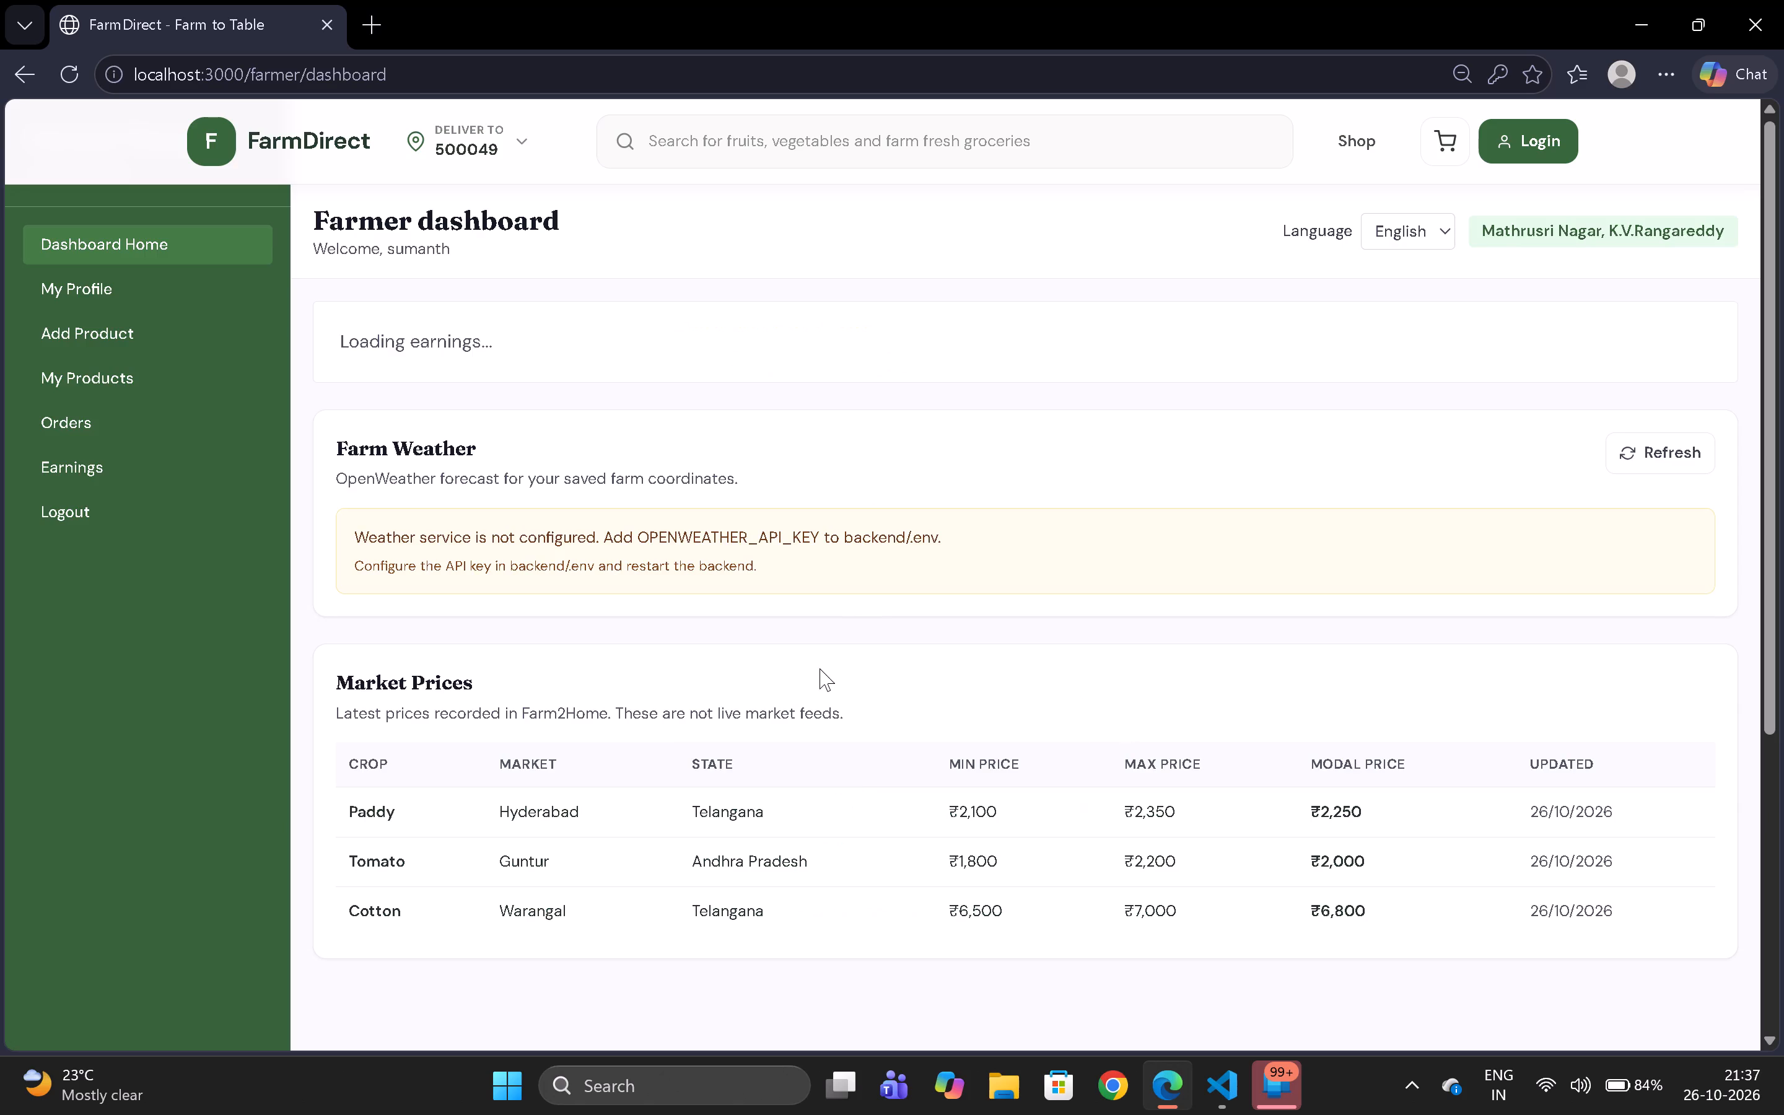
# Open the My Profile page from the farmer dashboard.
pyautogui.scroll(3, 820, 668)
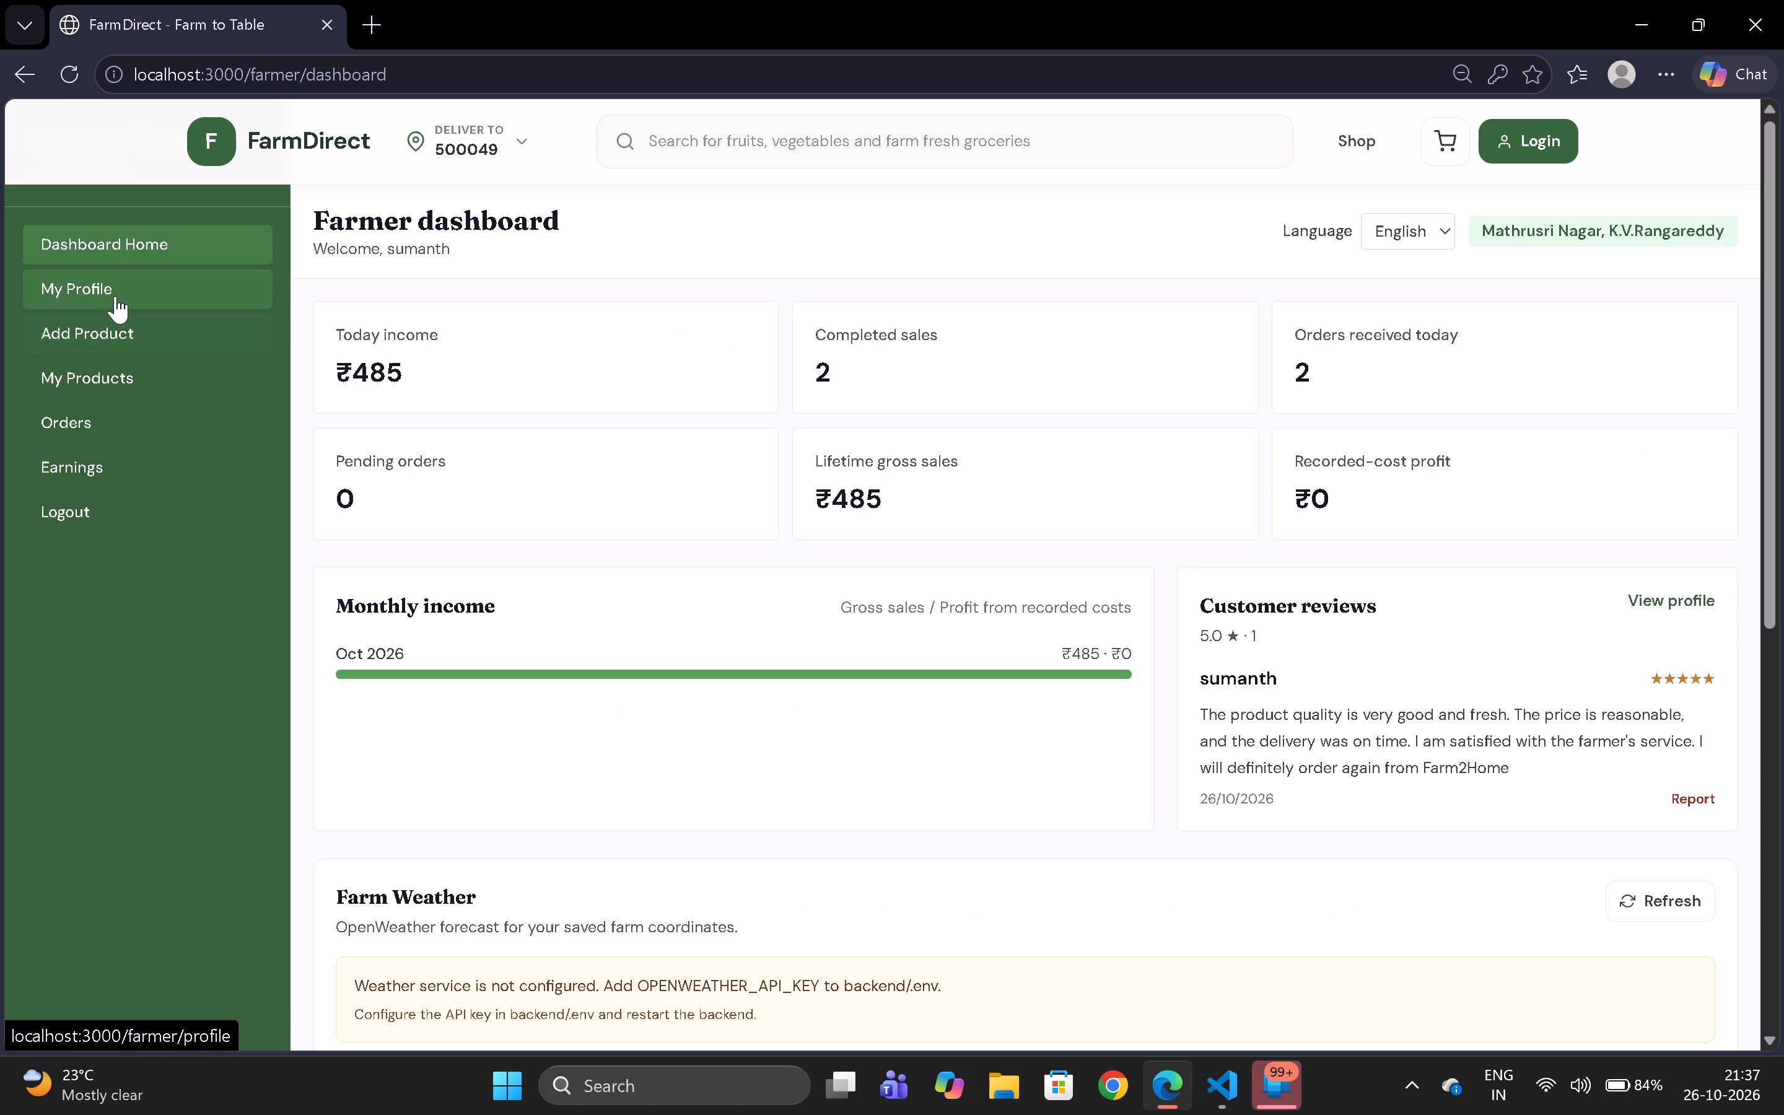
pyautogui.click(116, 287)
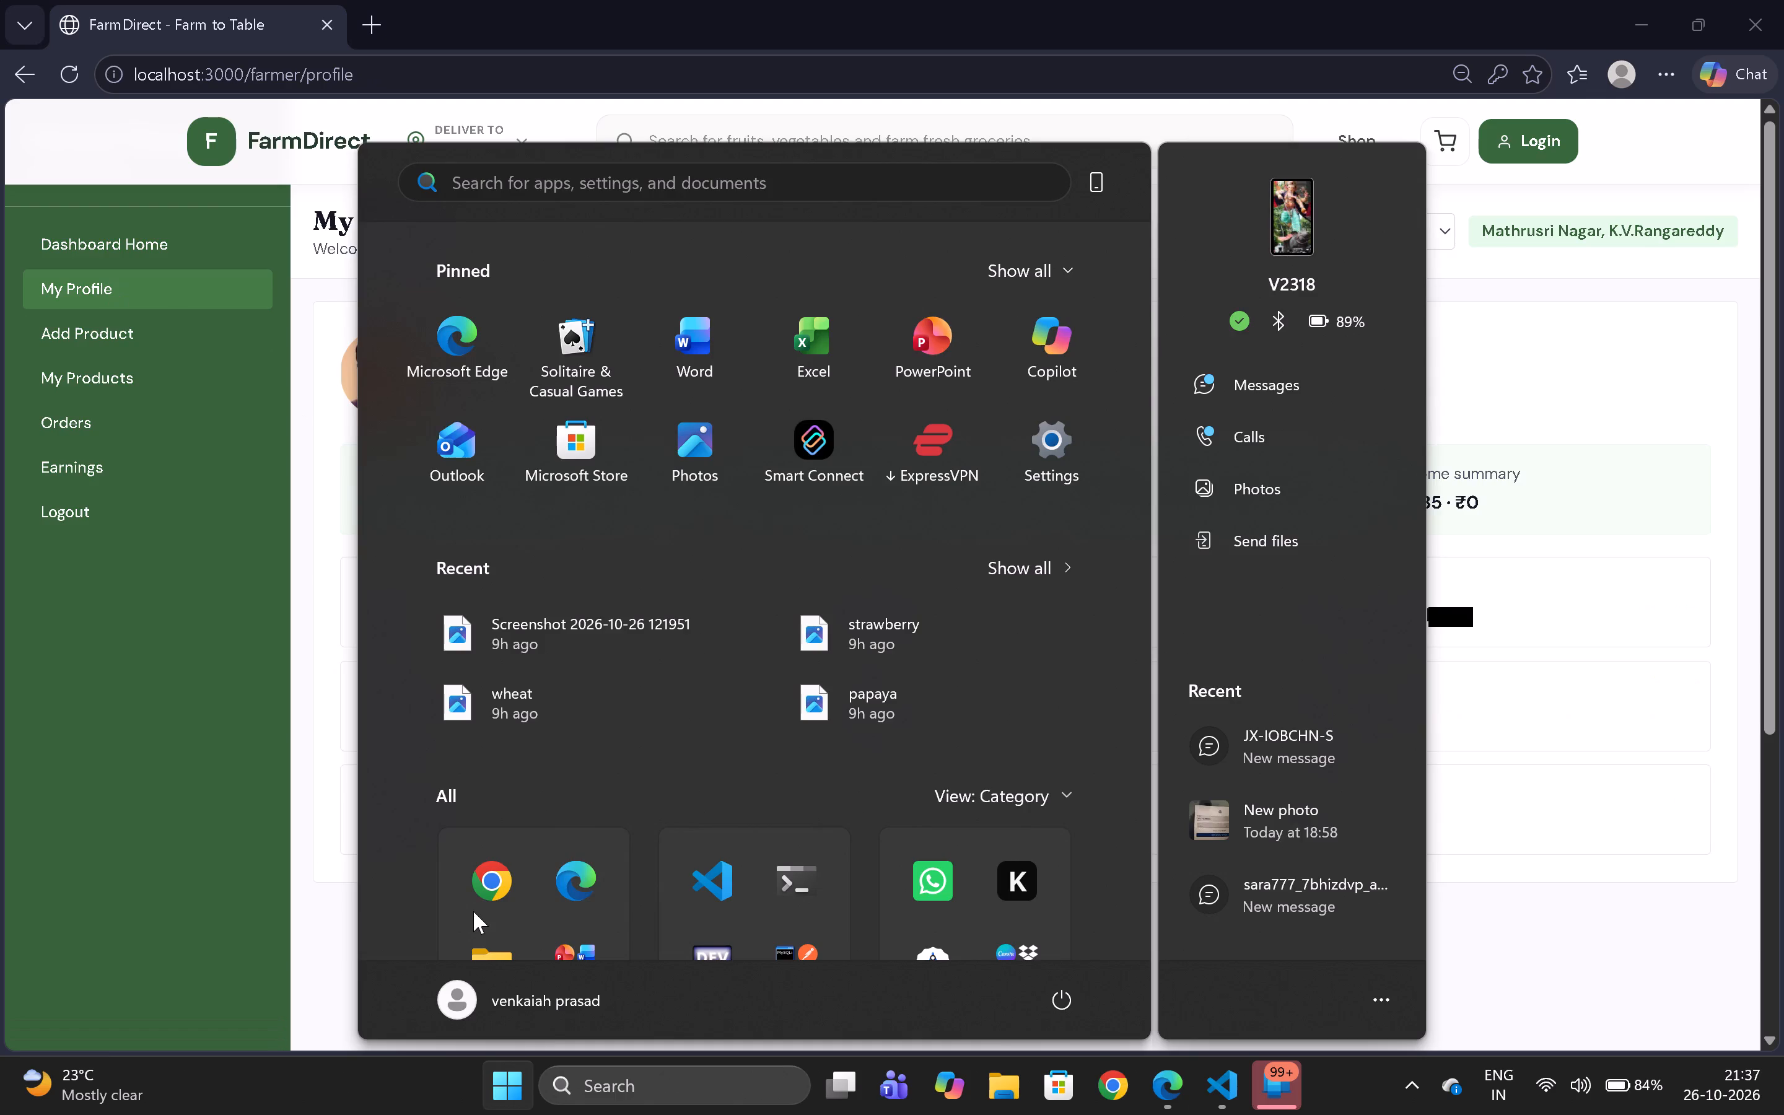
# Launch File Explorer and open the finalpbl presentation from the recent files.
pyautogui.write('file')
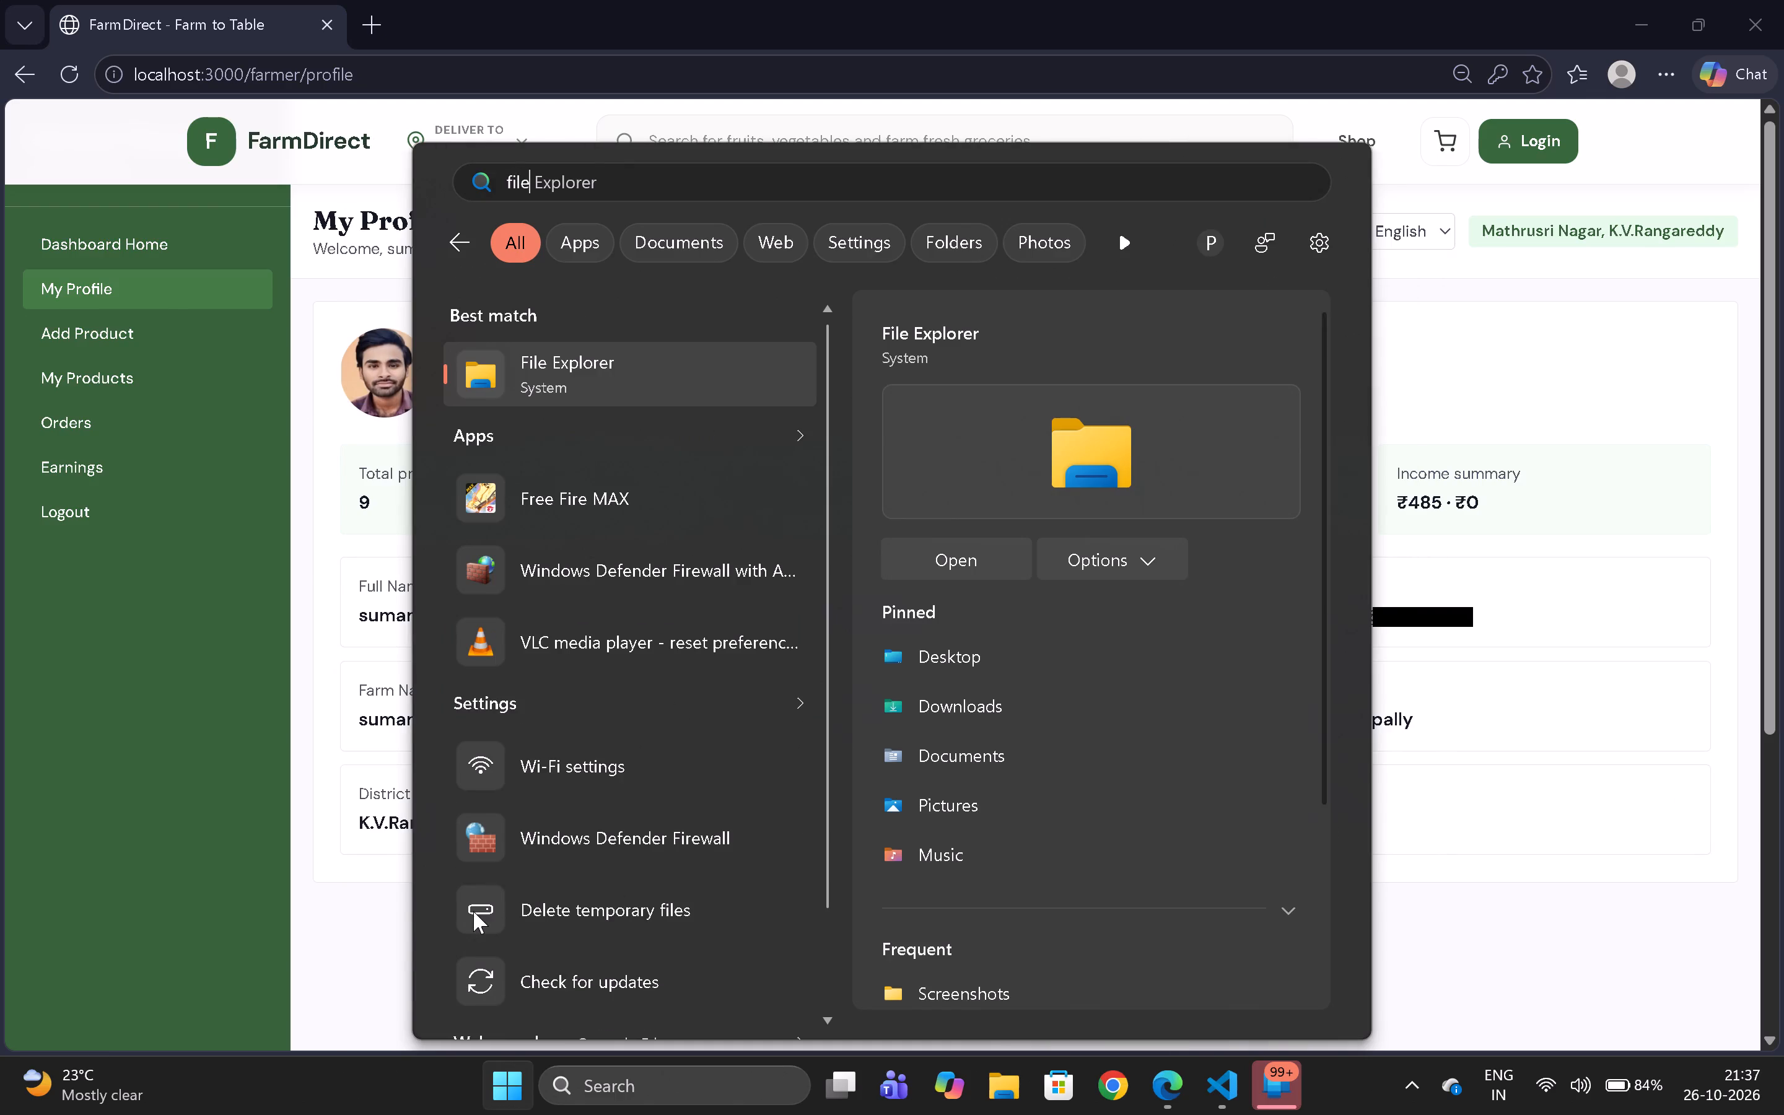
pyautogui.press('Return')
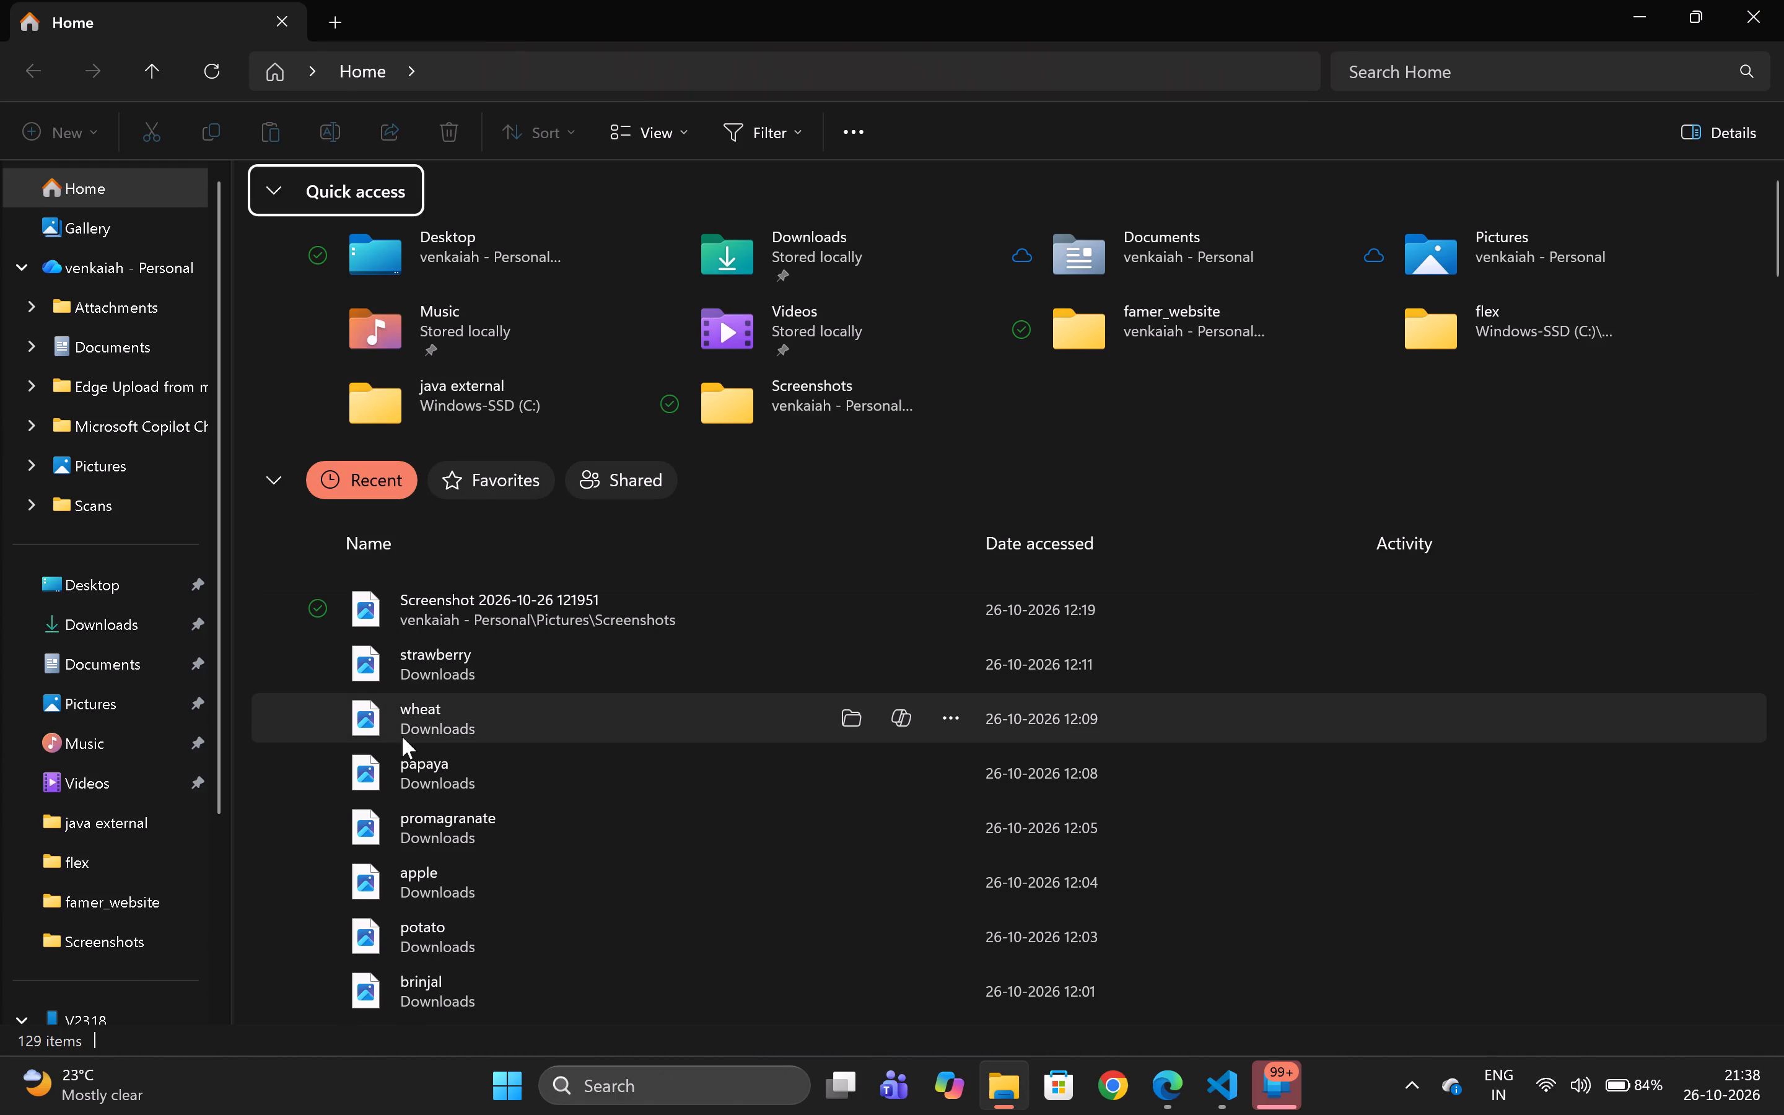
pyautogui.scroll(-4, 402, 737)
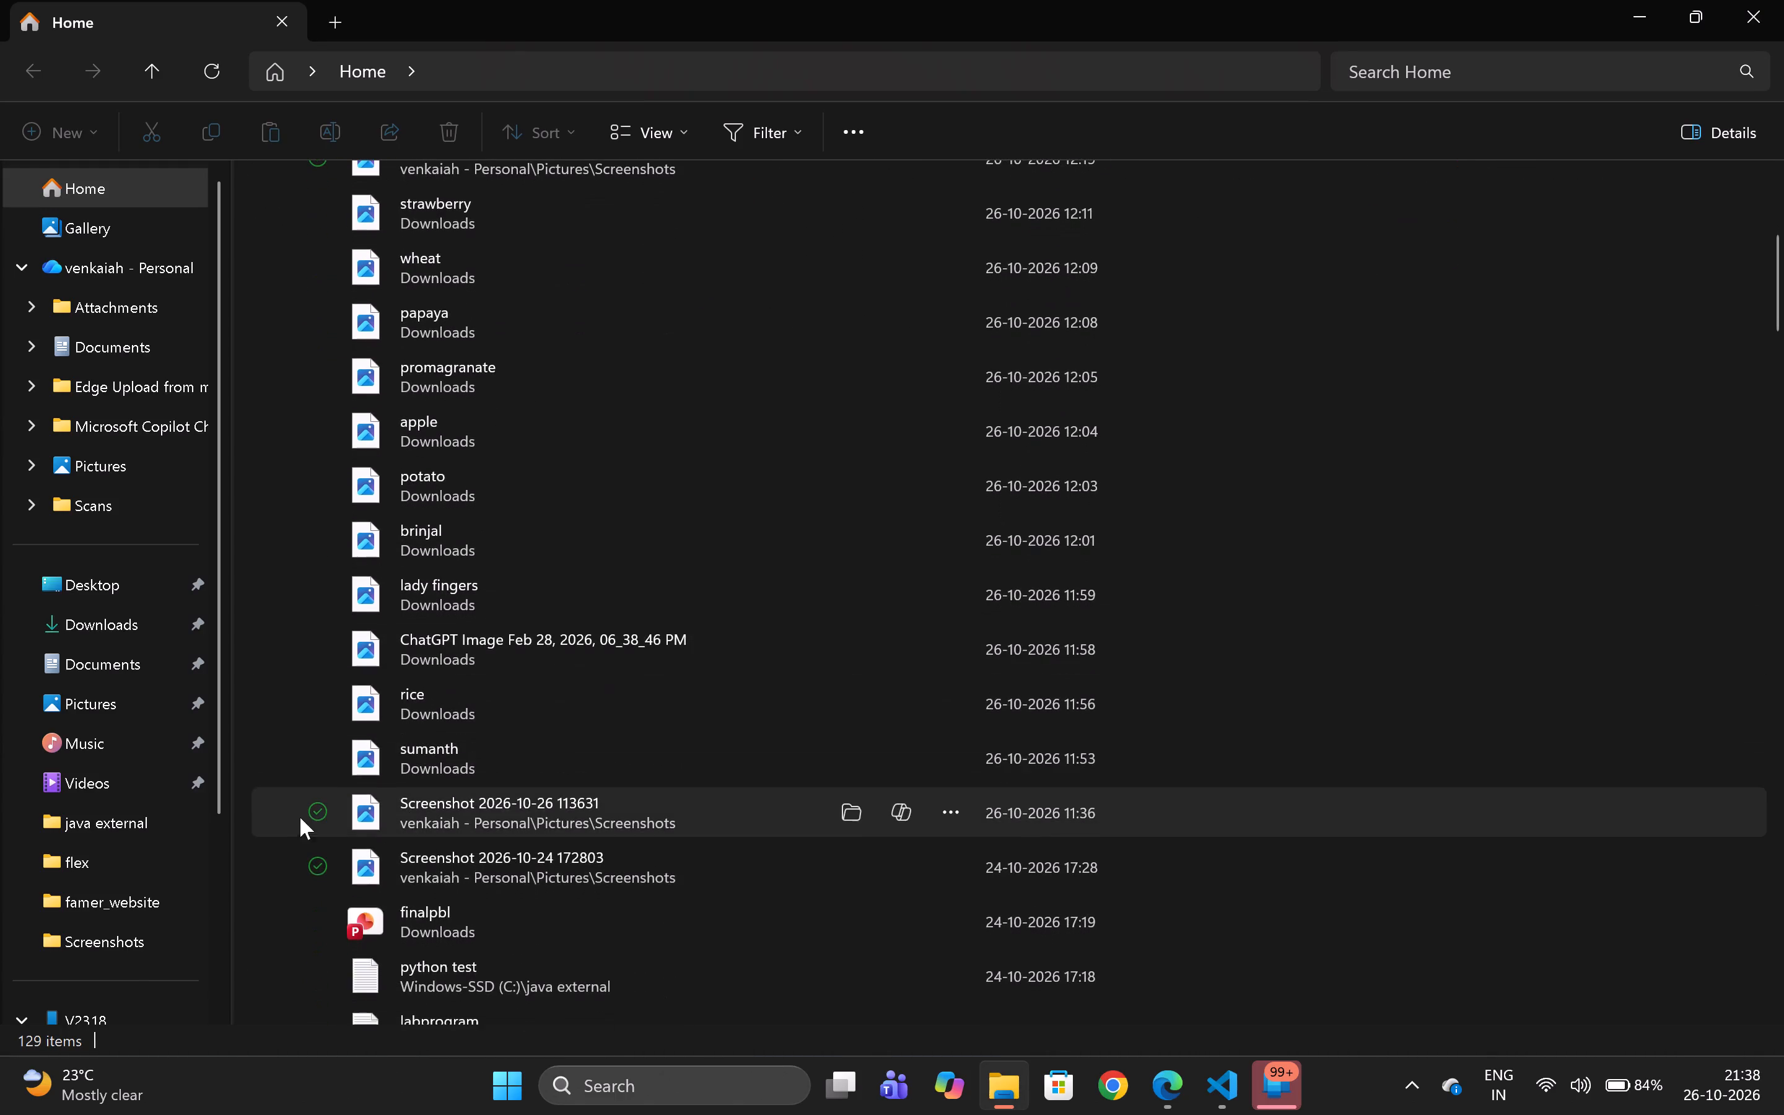
pyautogui.scroll(-2, 456, 901)
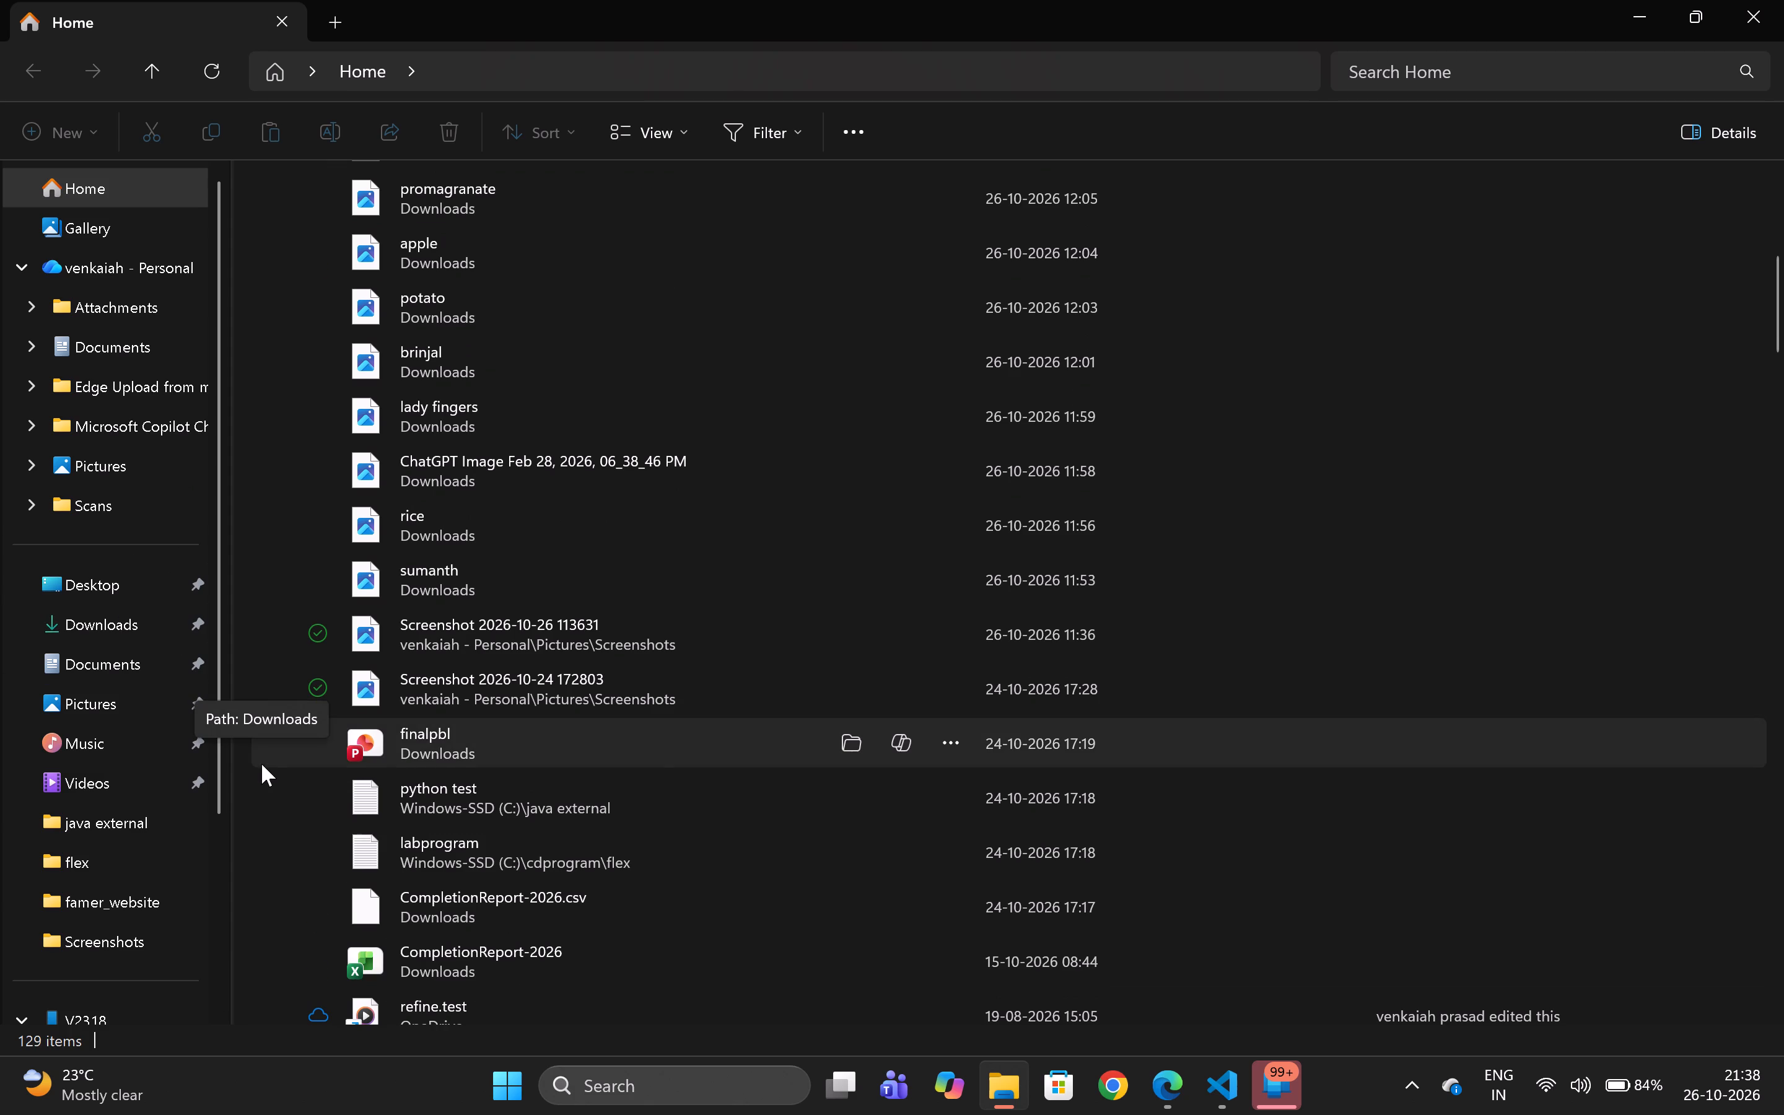
pyautogui.scroll(7, 261, 764)
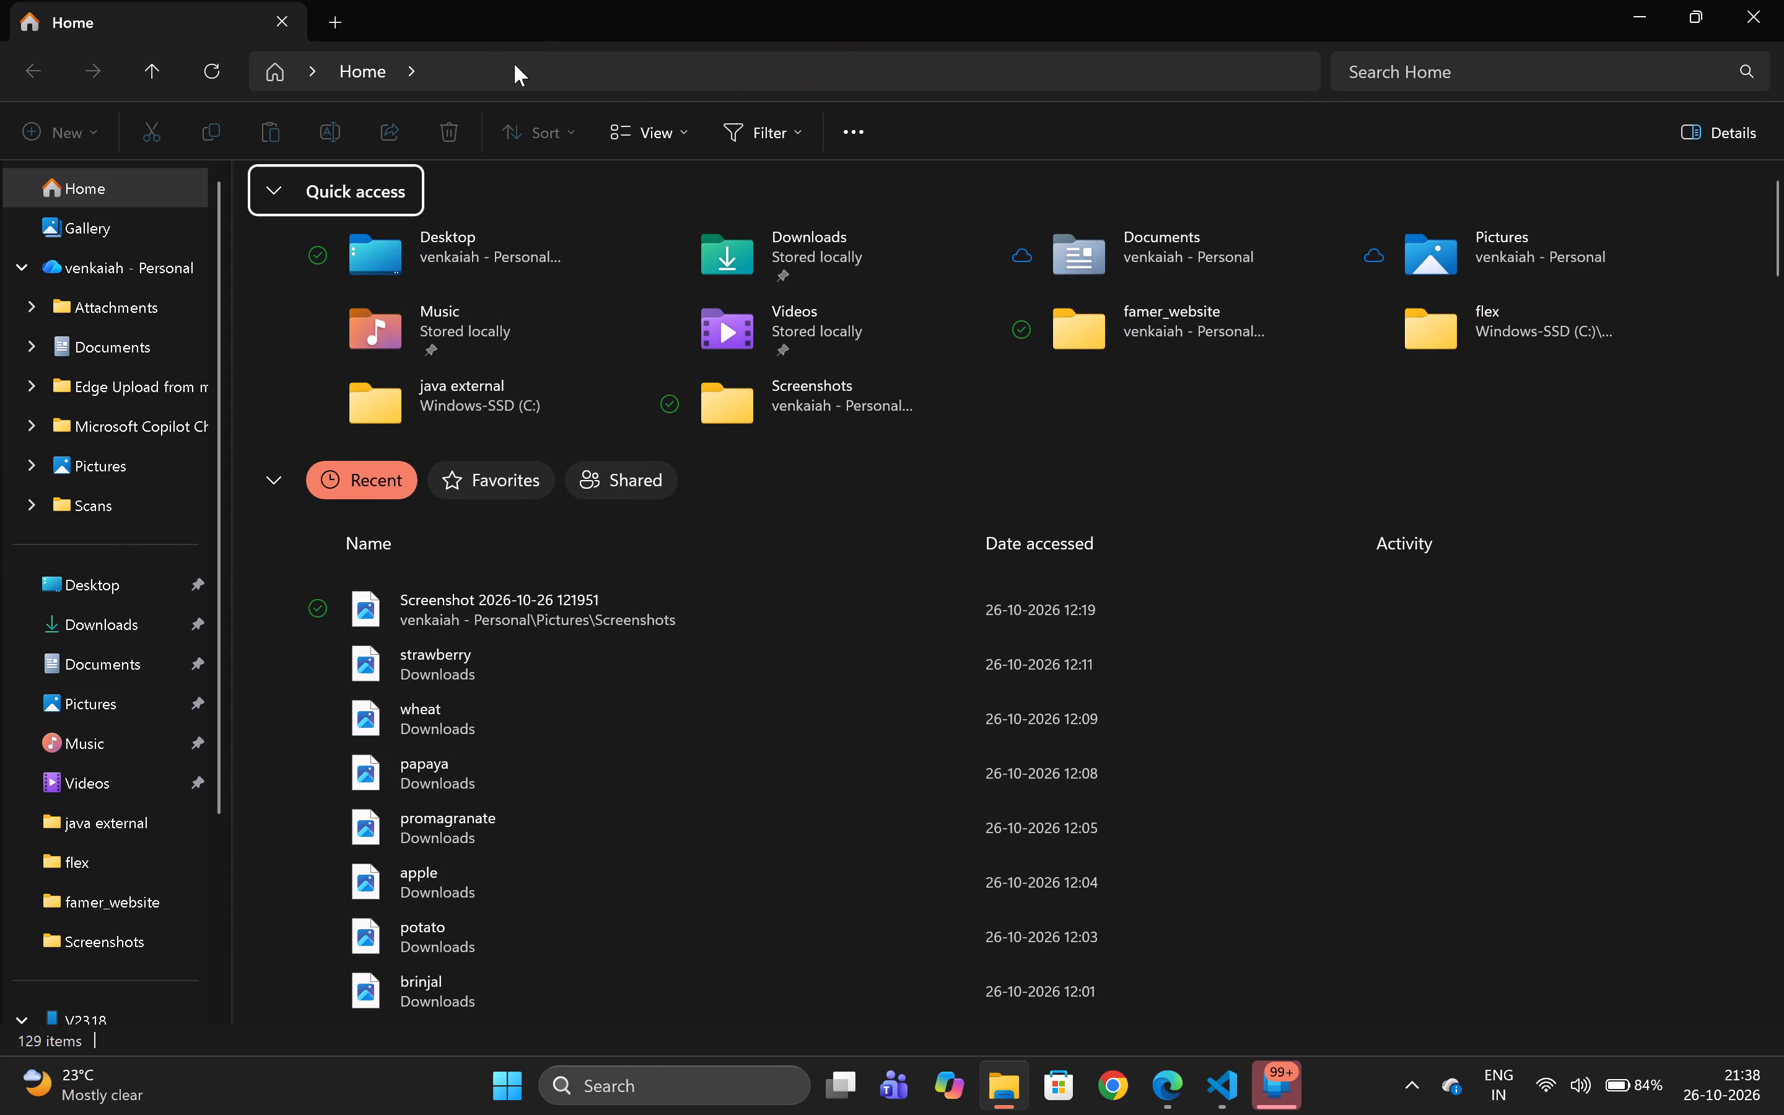
pyautogui.click(496, 79)
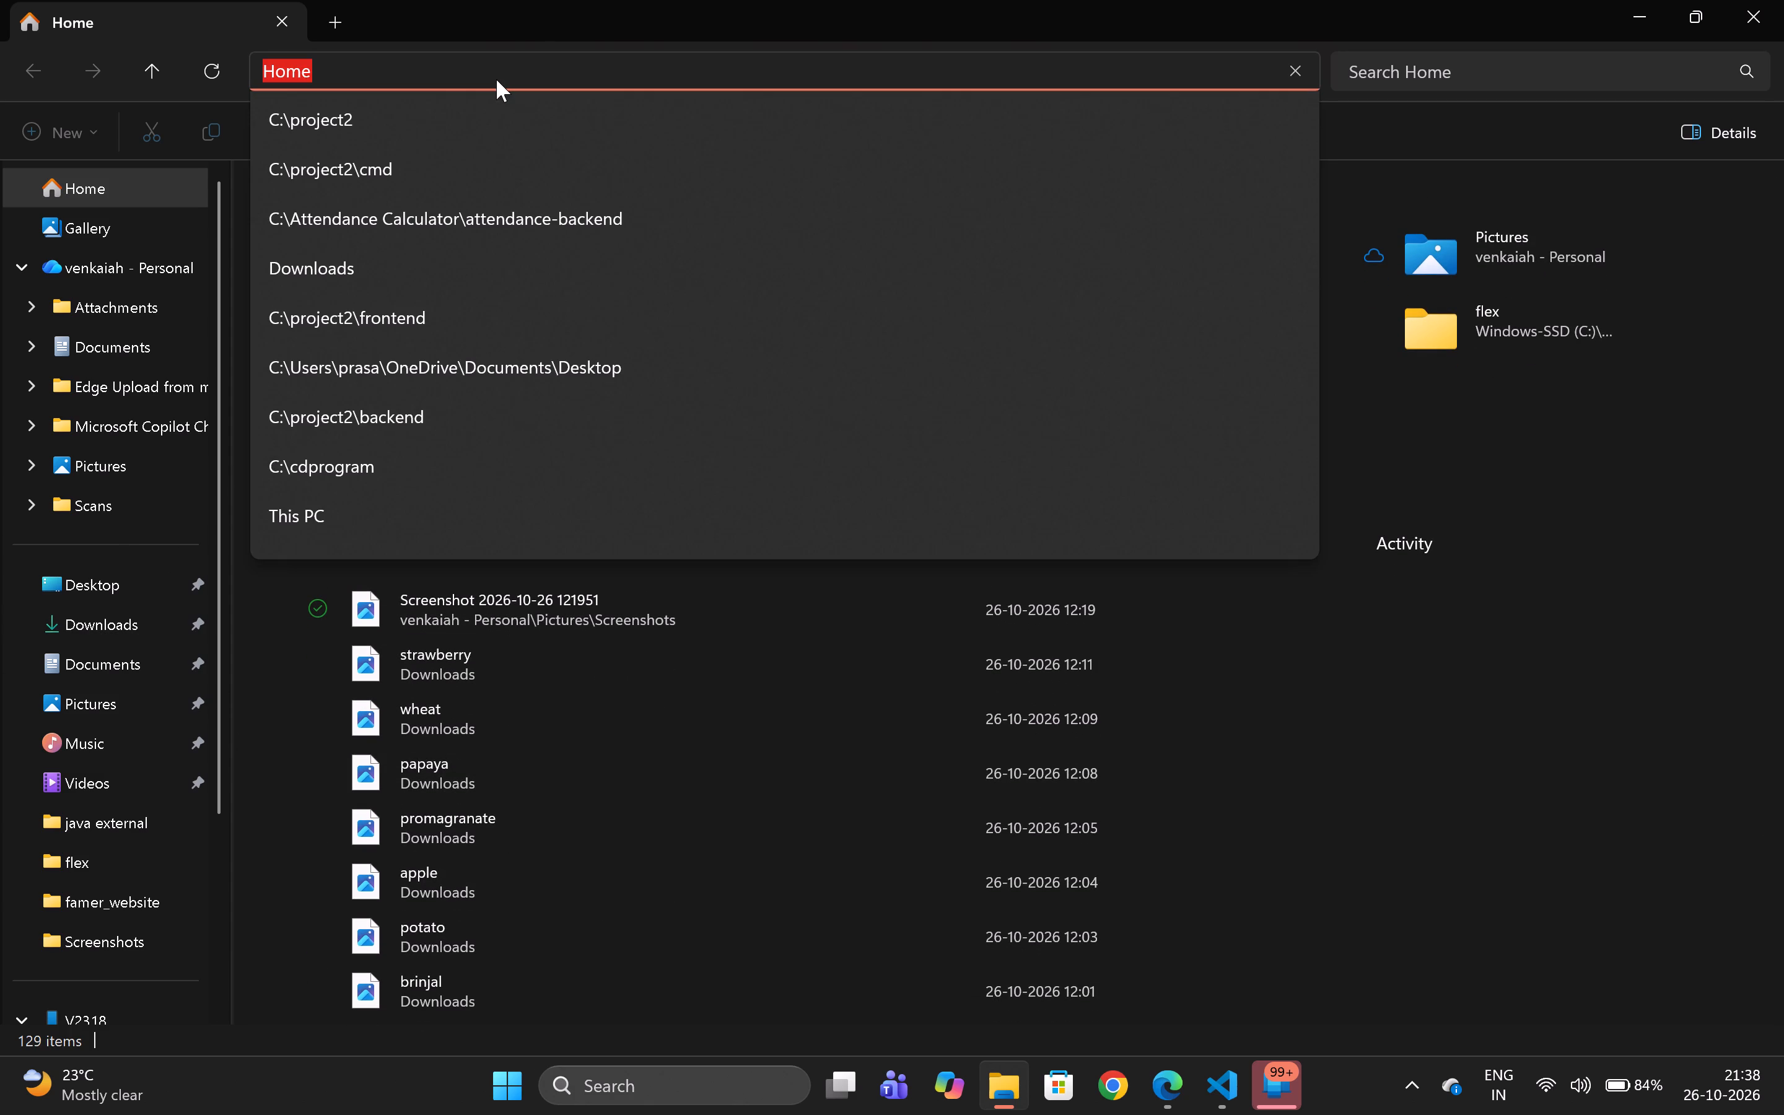
pyautogui.click(685, 841)
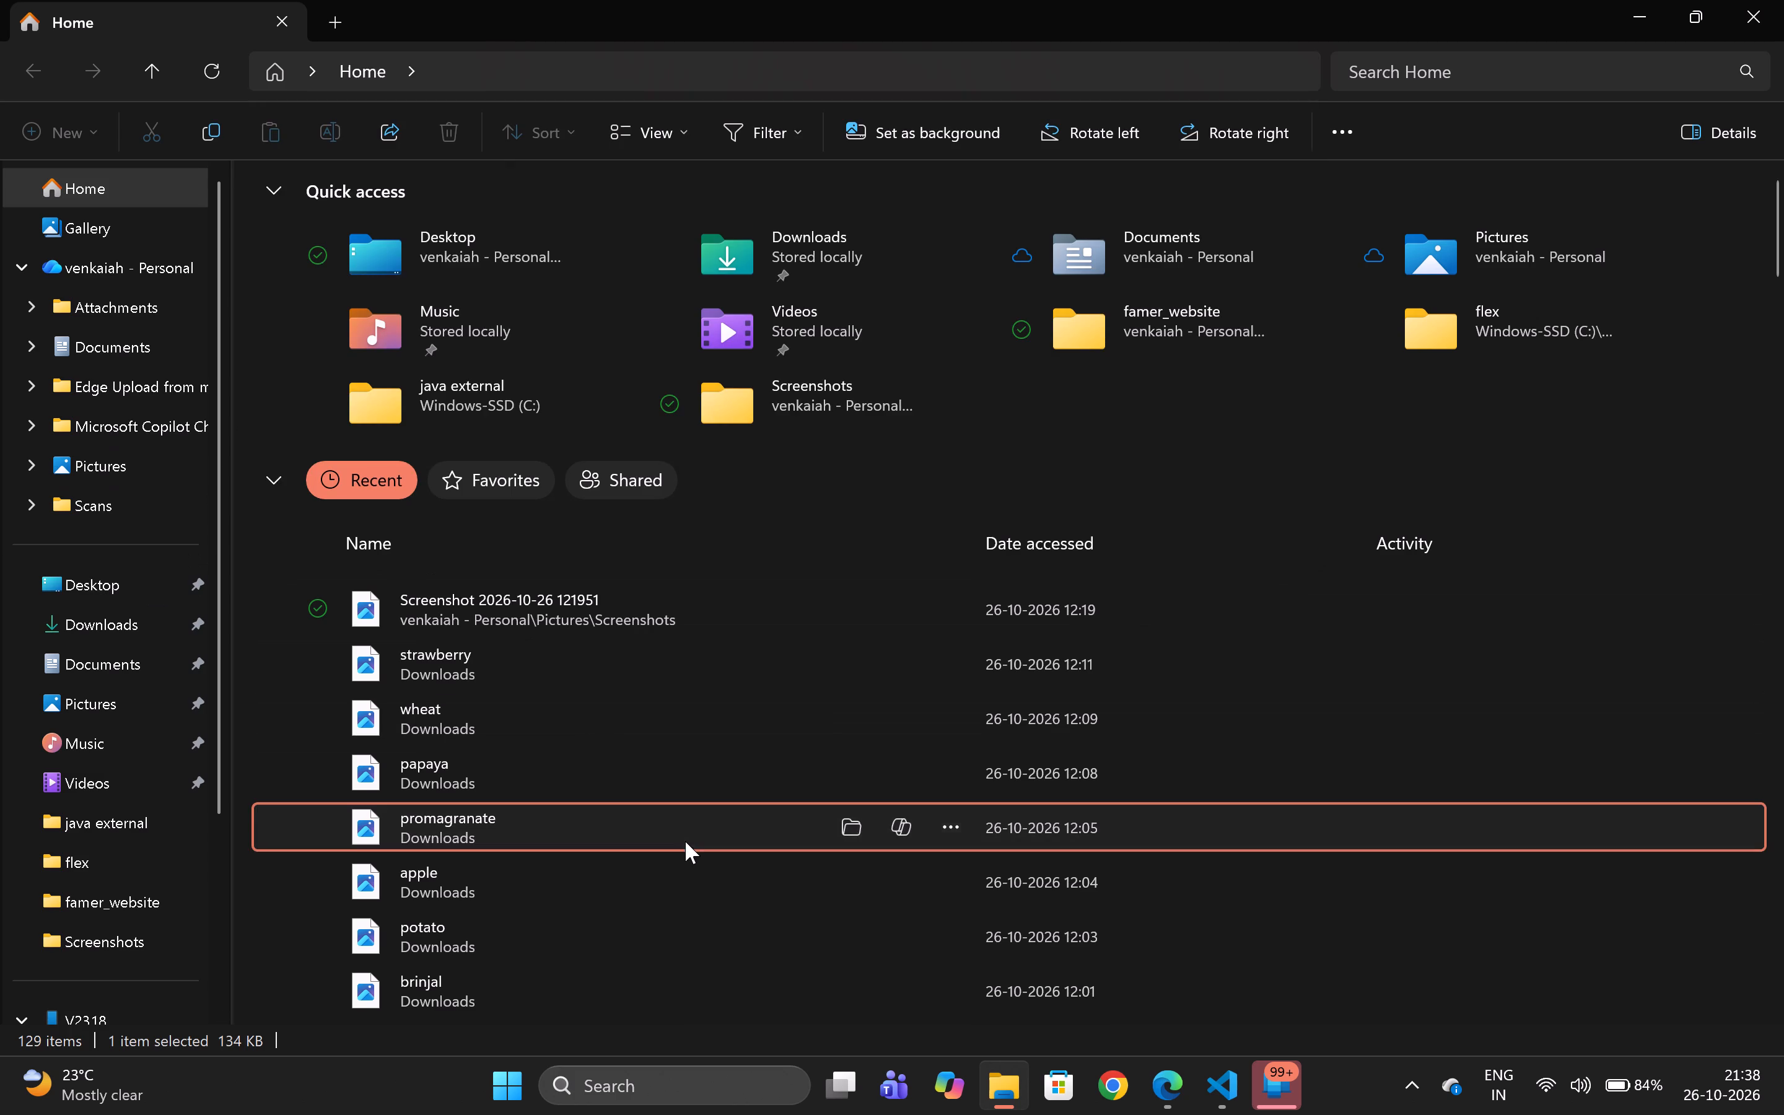
pyautogui.scroll(-4, 696, 815)
pyautogui.scroll(1, 696, 815)
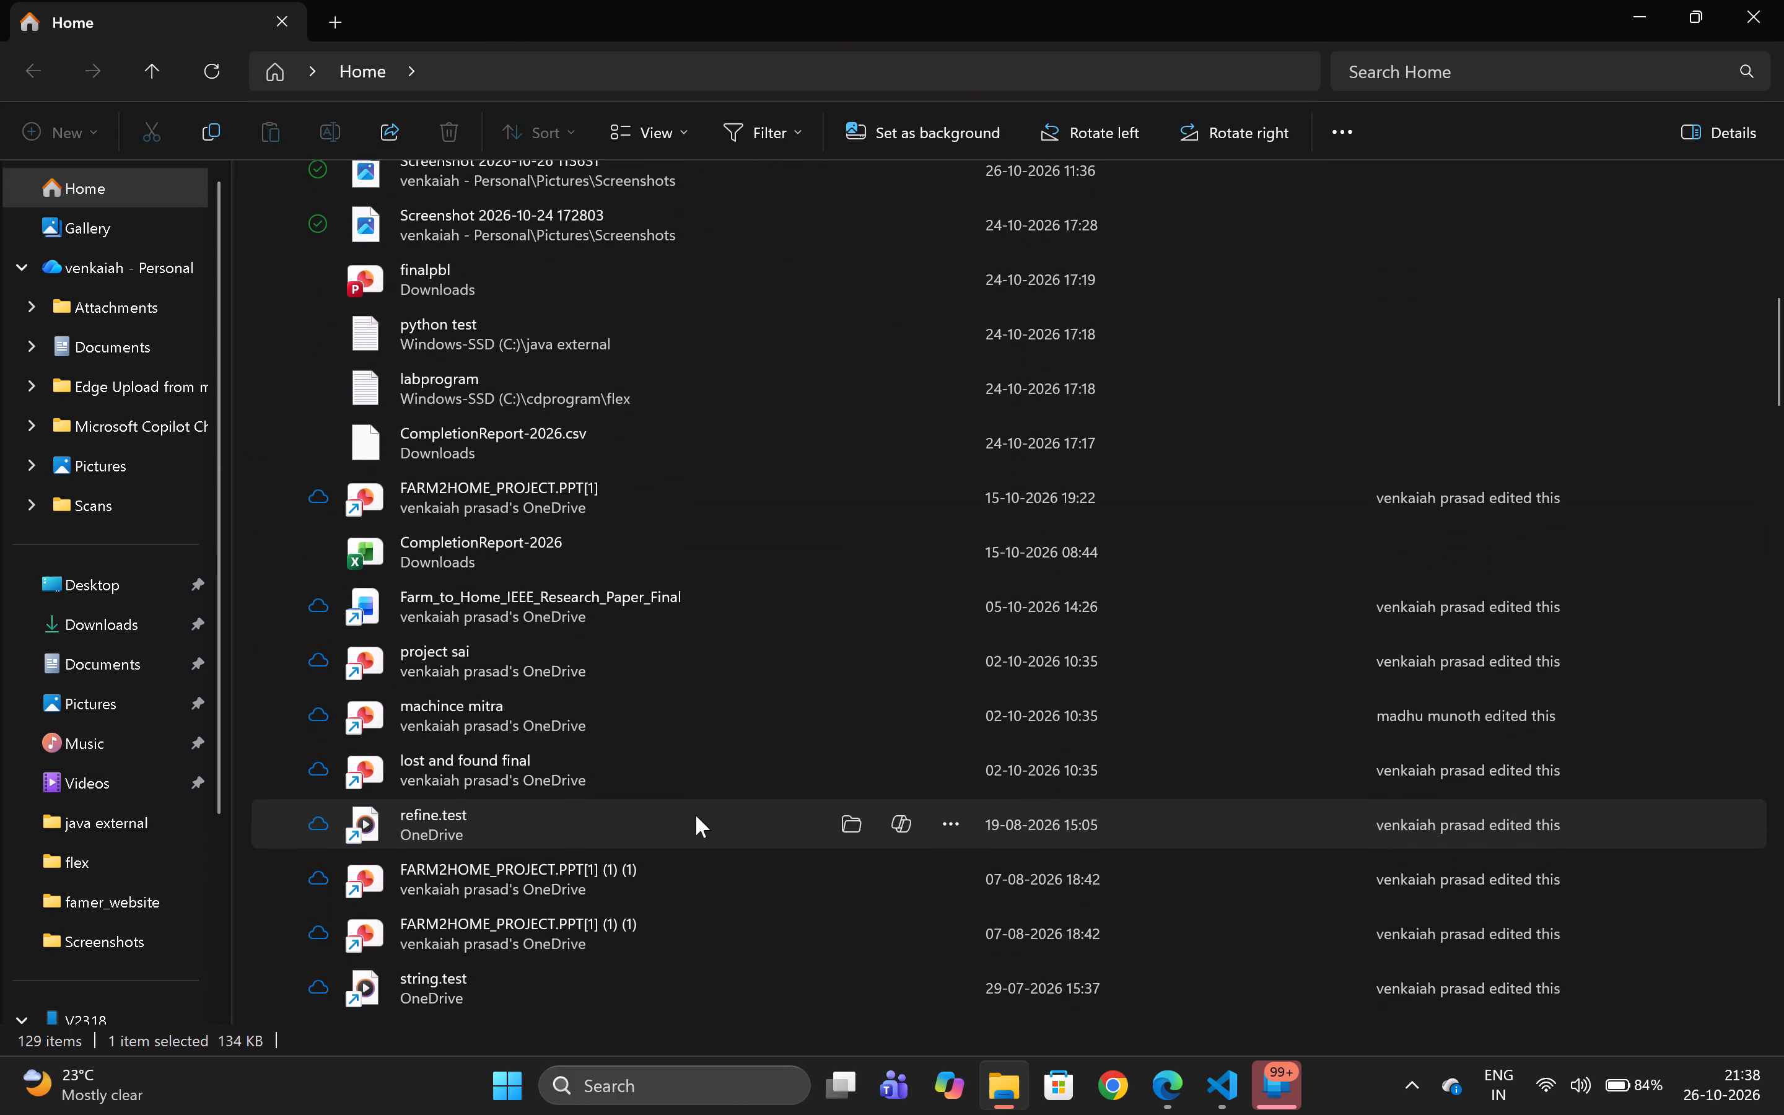
pyautogui.scroll(1, 696, 815)
pyautogui.click(741, 294)
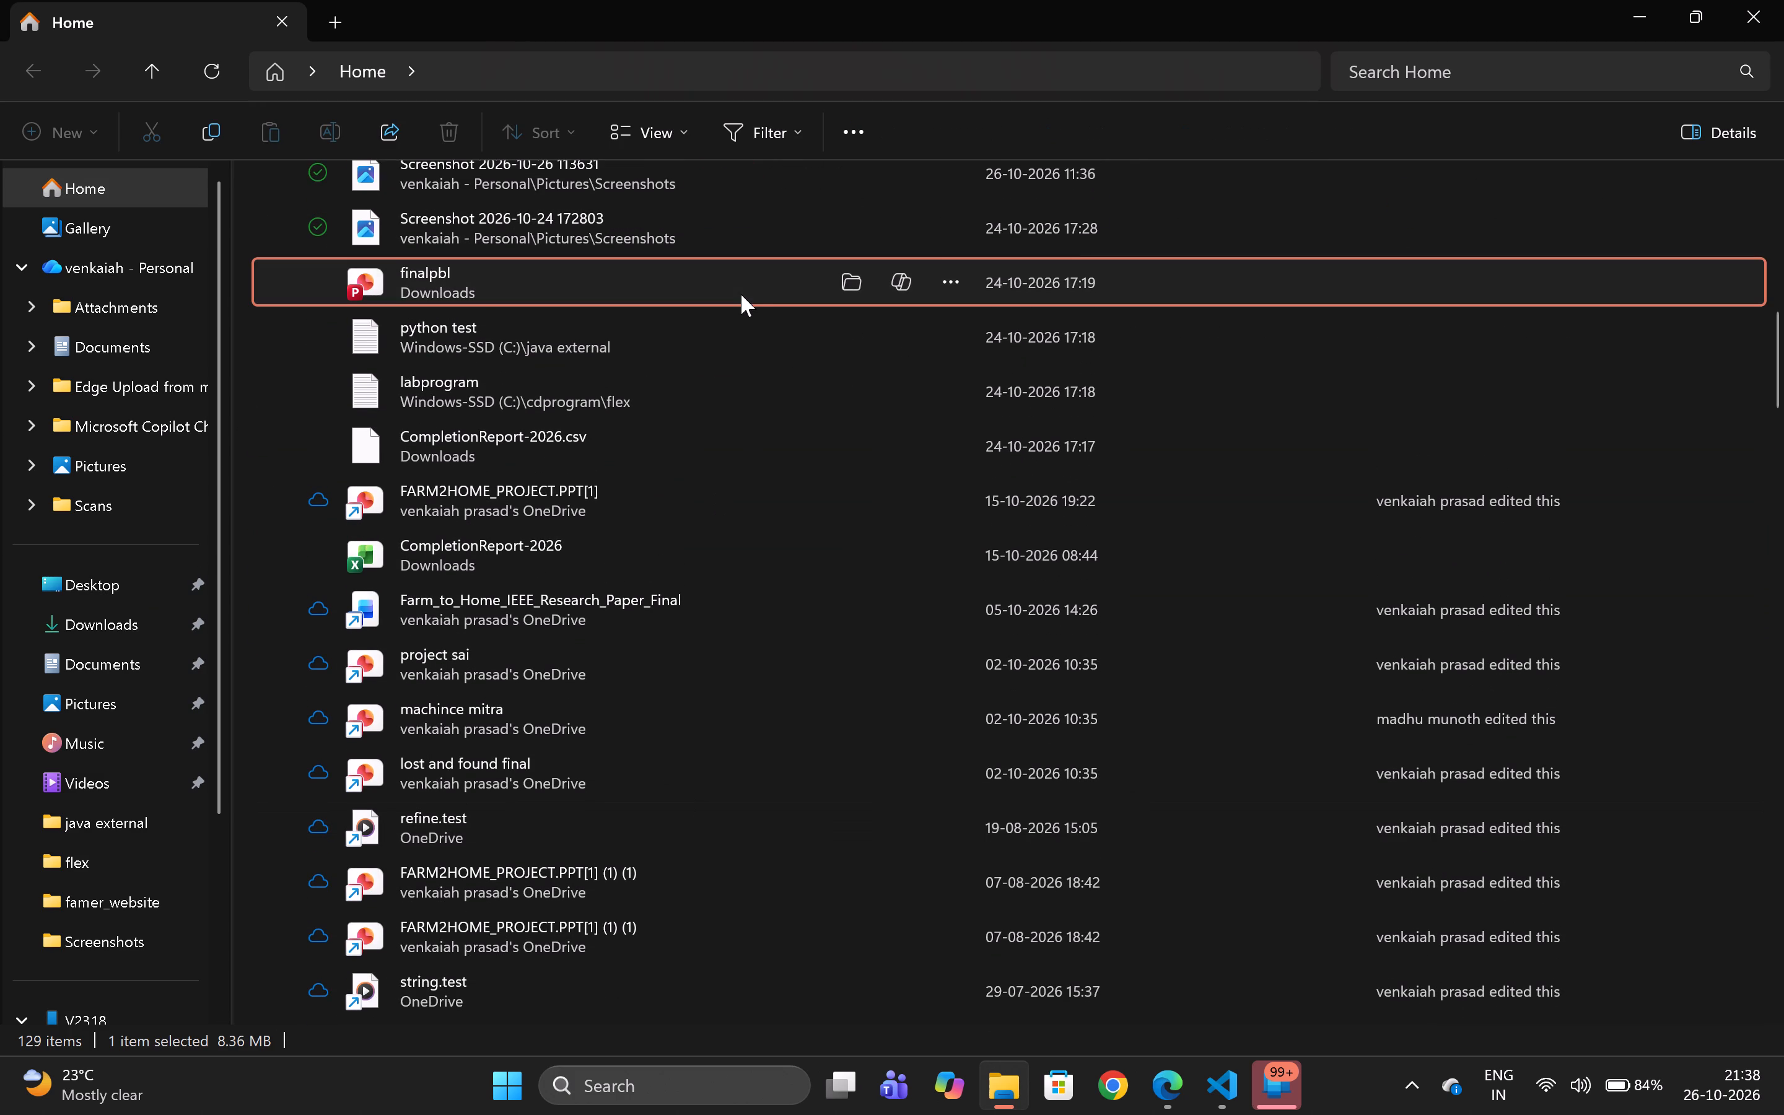
pyautogui.doubleClick(741, 294)
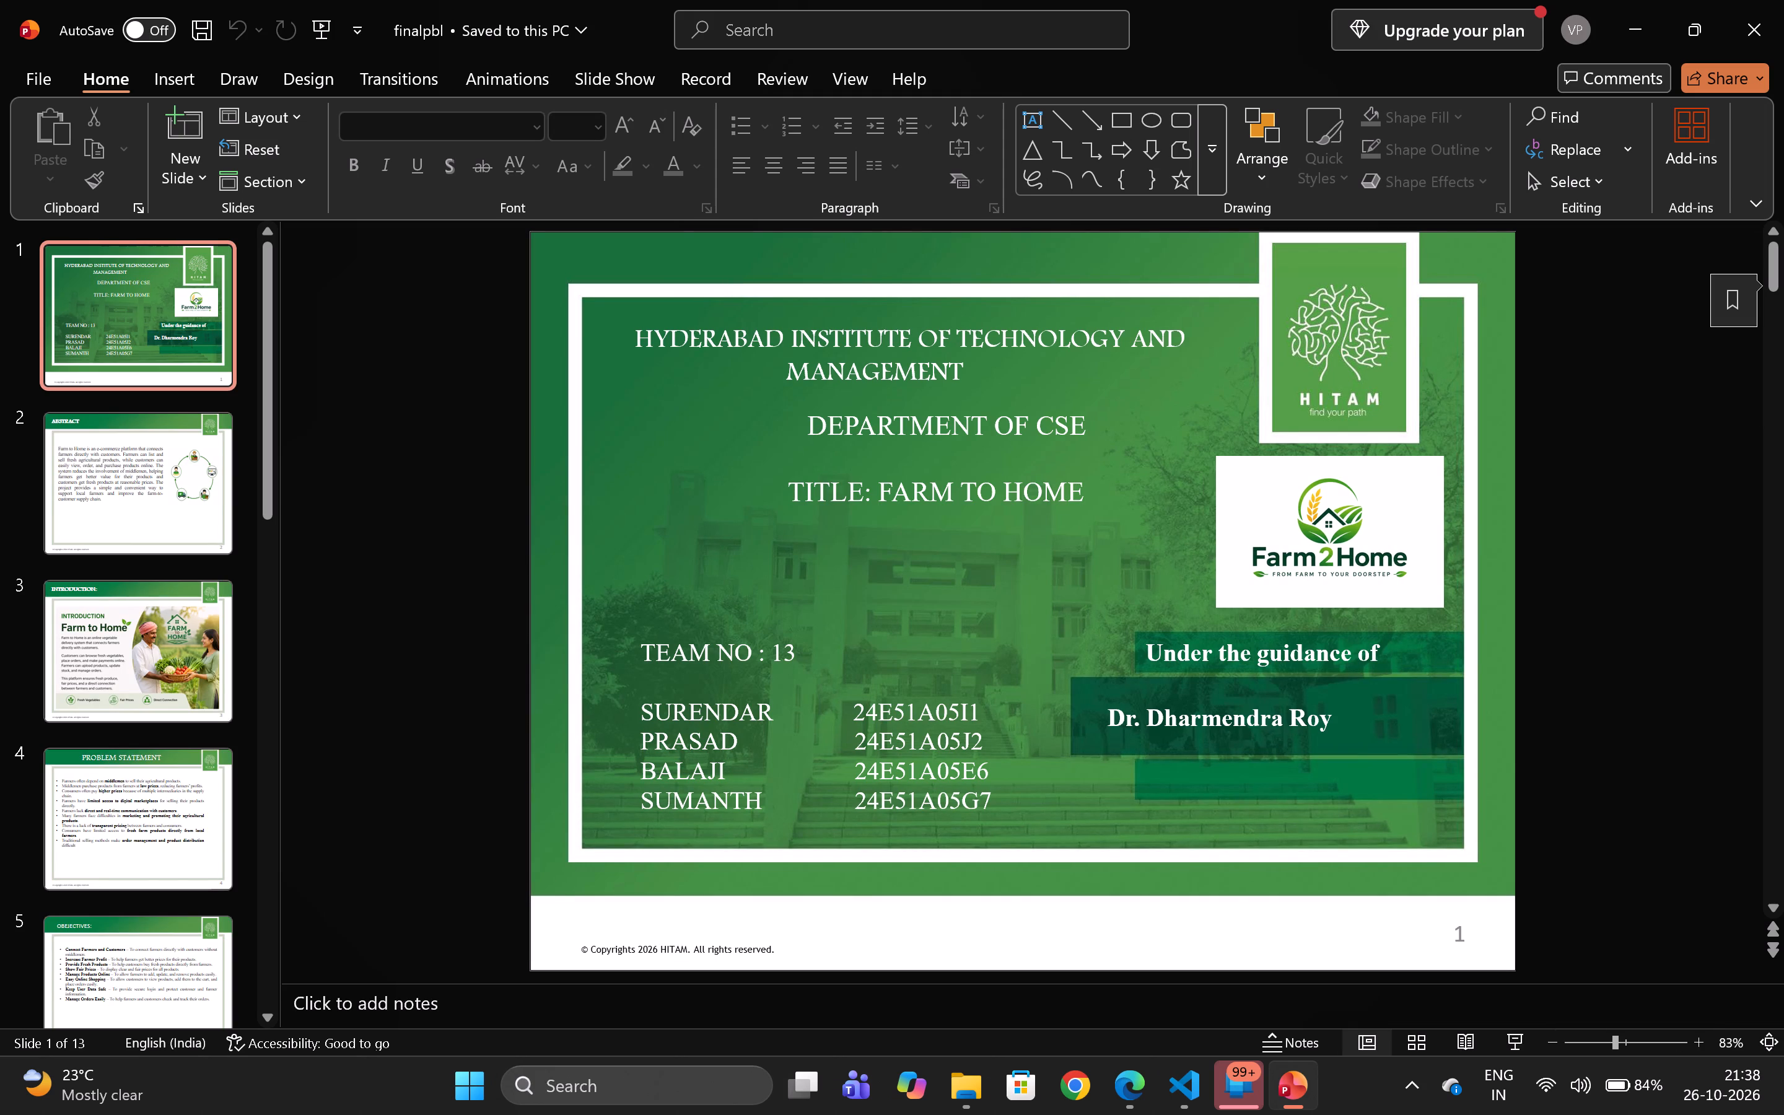
# Delete the login and customer registration screenshots from the Input page slide, slide 9.
pyautogui.press('Down')
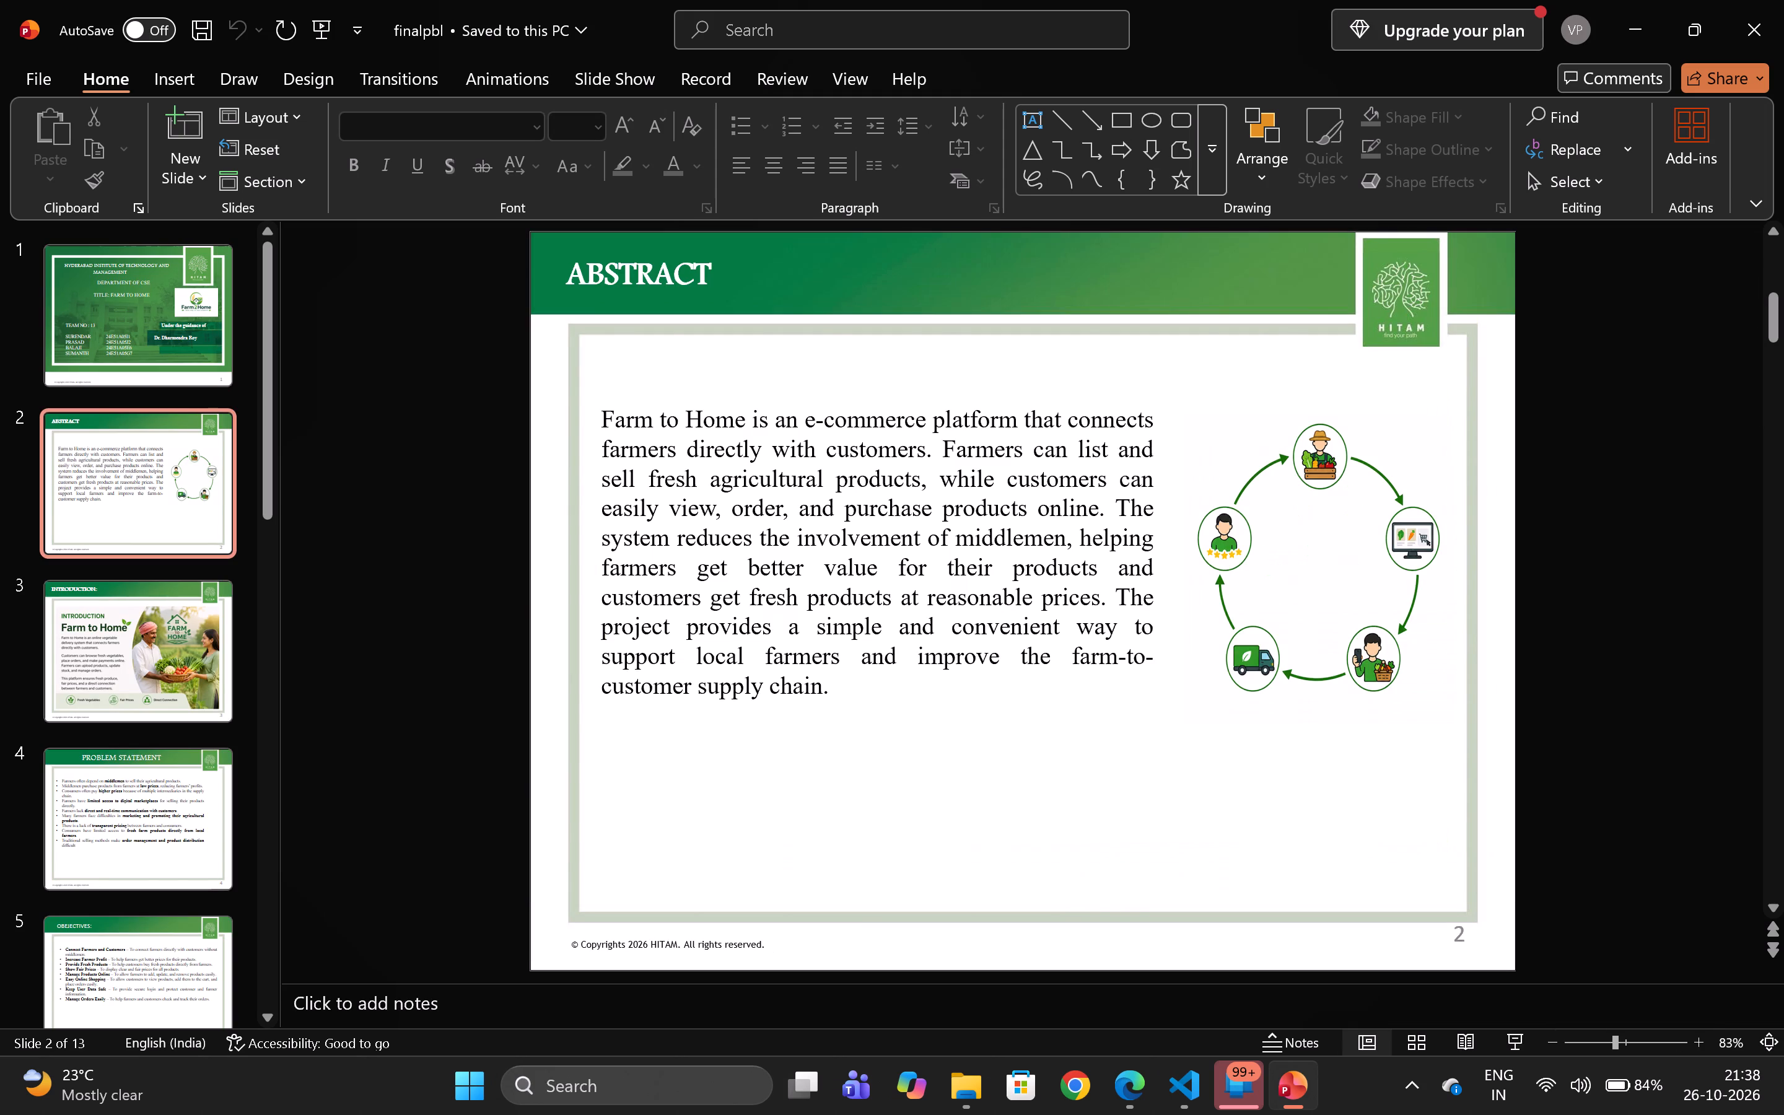
pyautogui.press('Down')
pyautogui.press('Down')
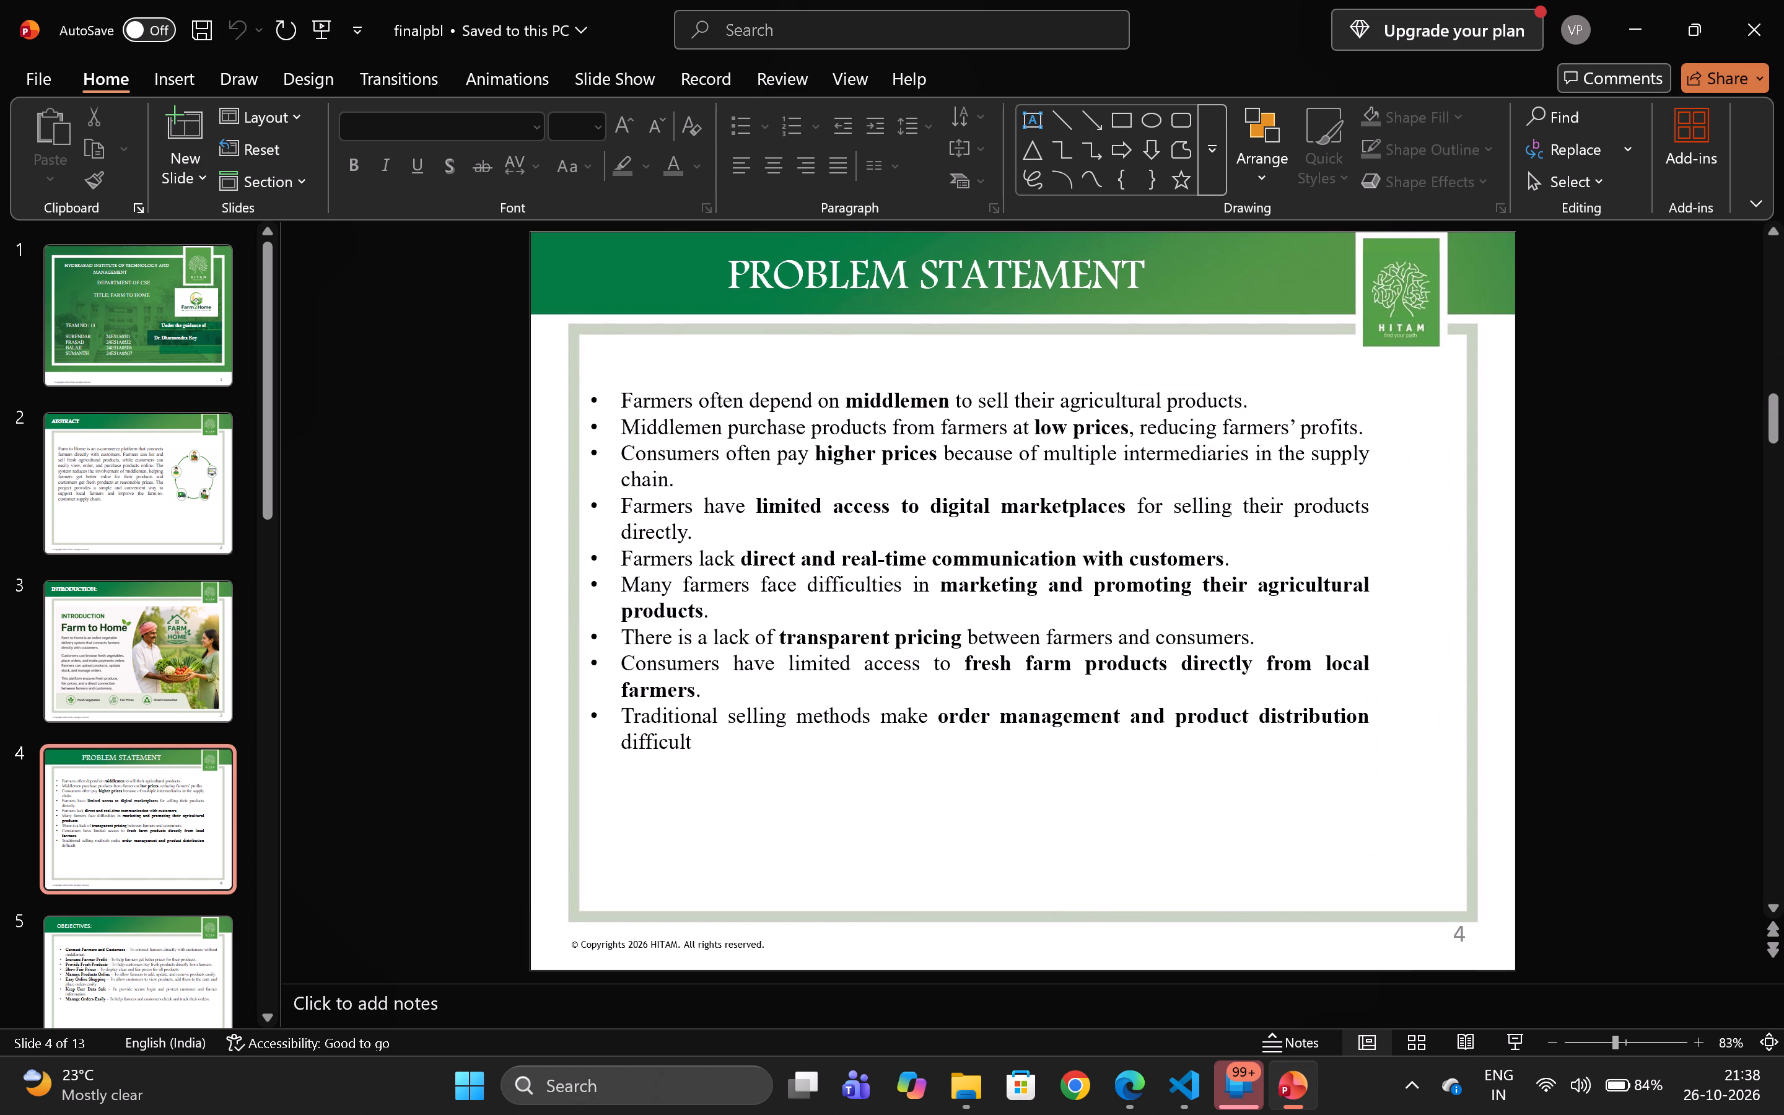
pyautogui.press('Down')
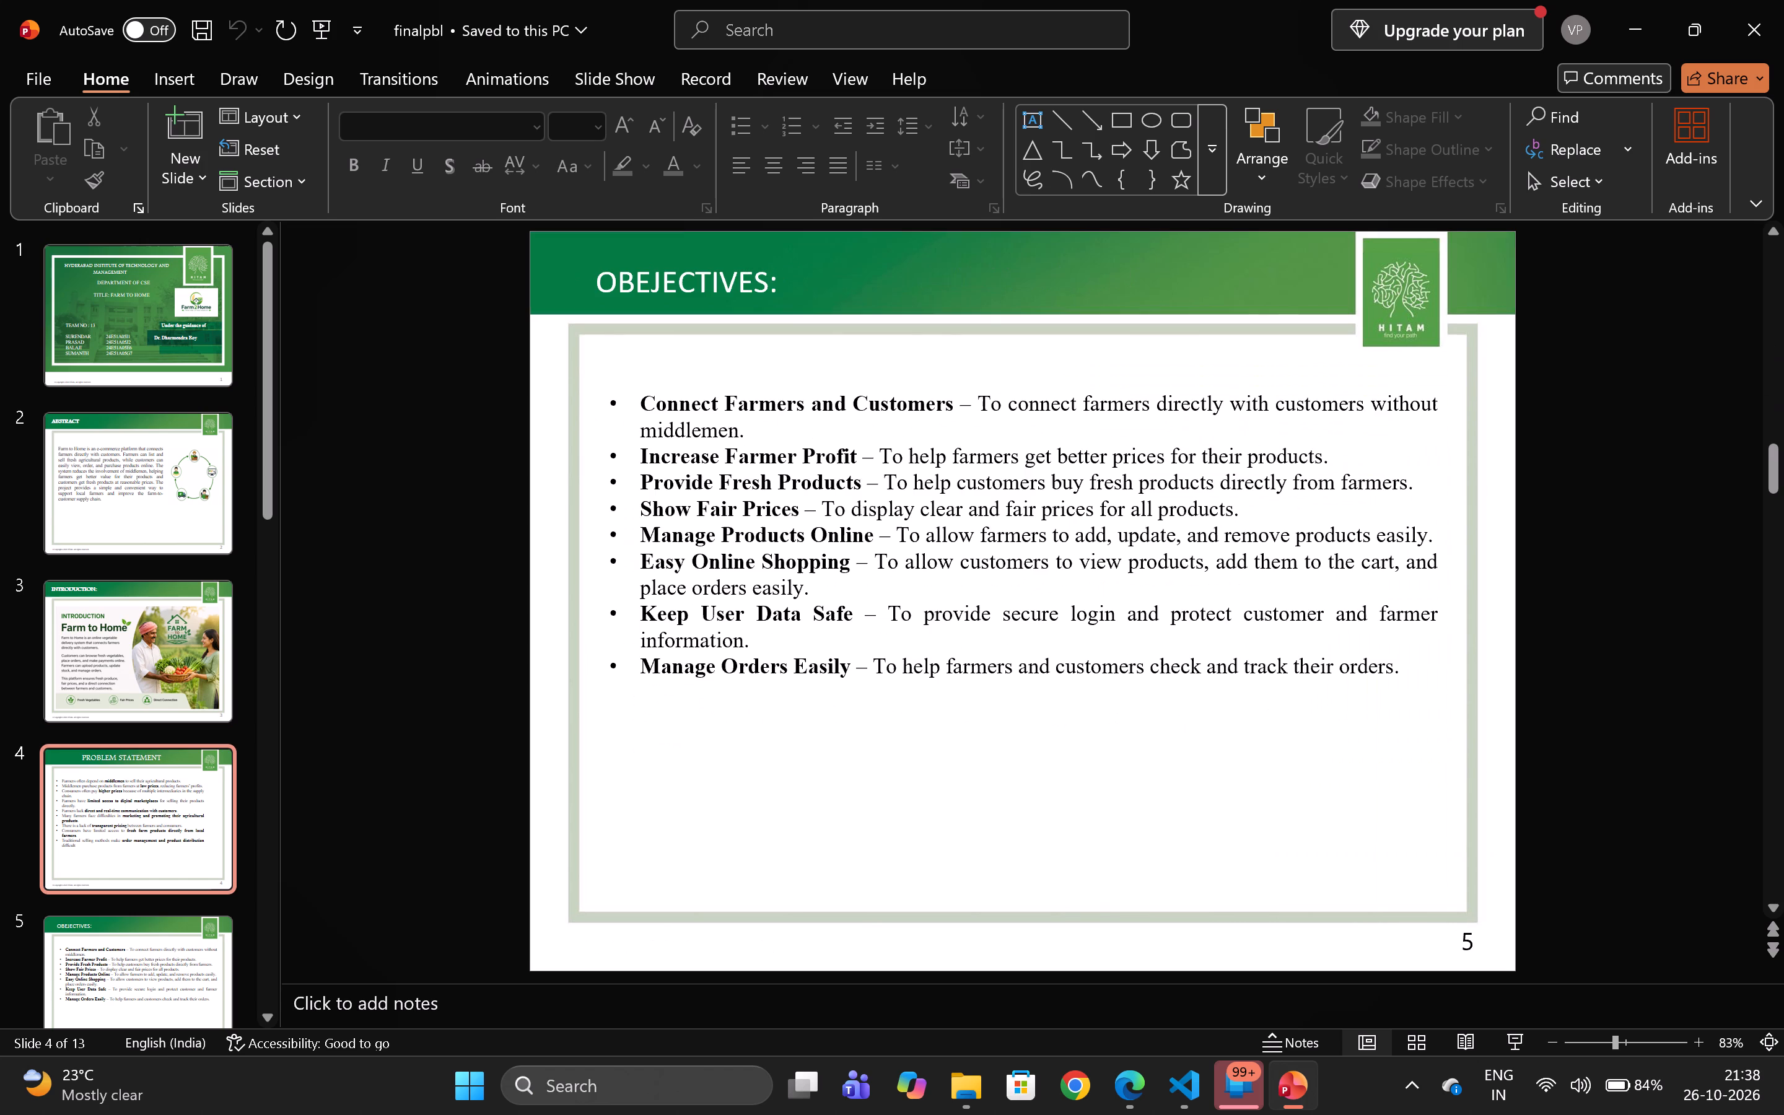
pyautogui.press('Down')
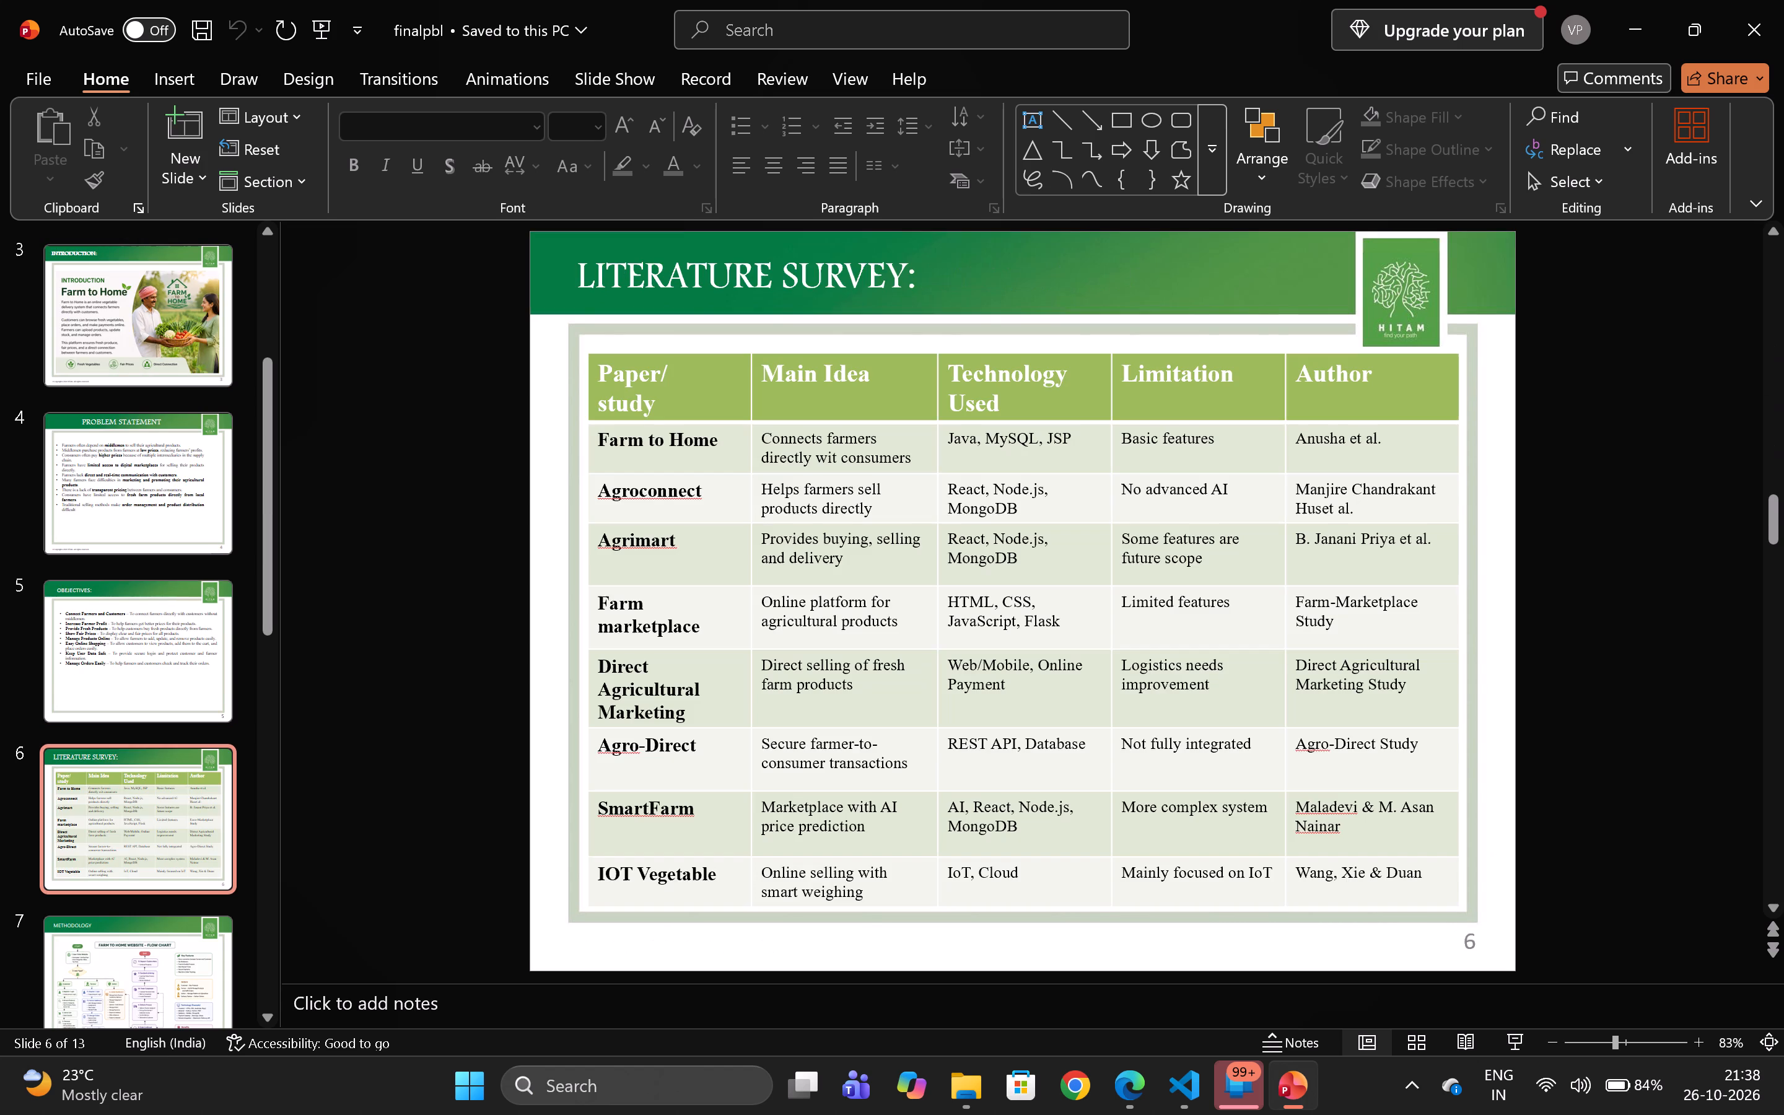
pyautogui.press('Down')
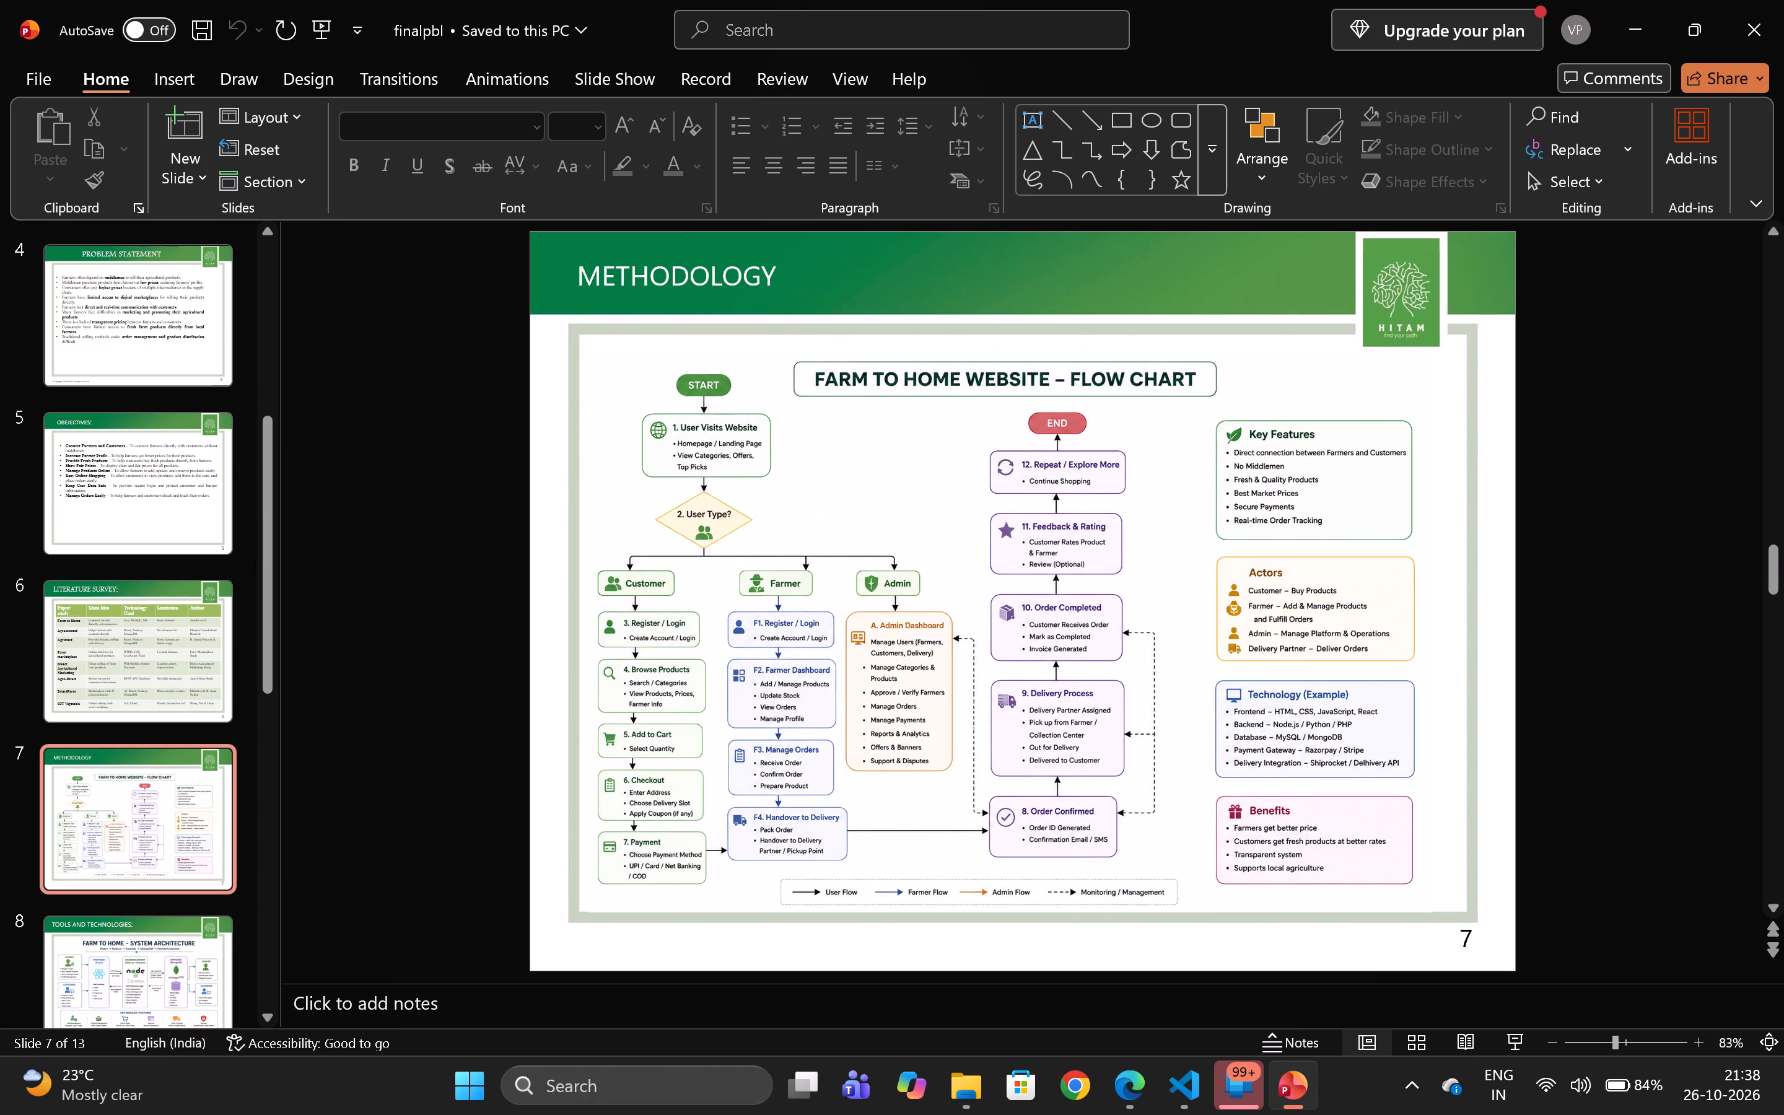
pyautogui.press('Down')
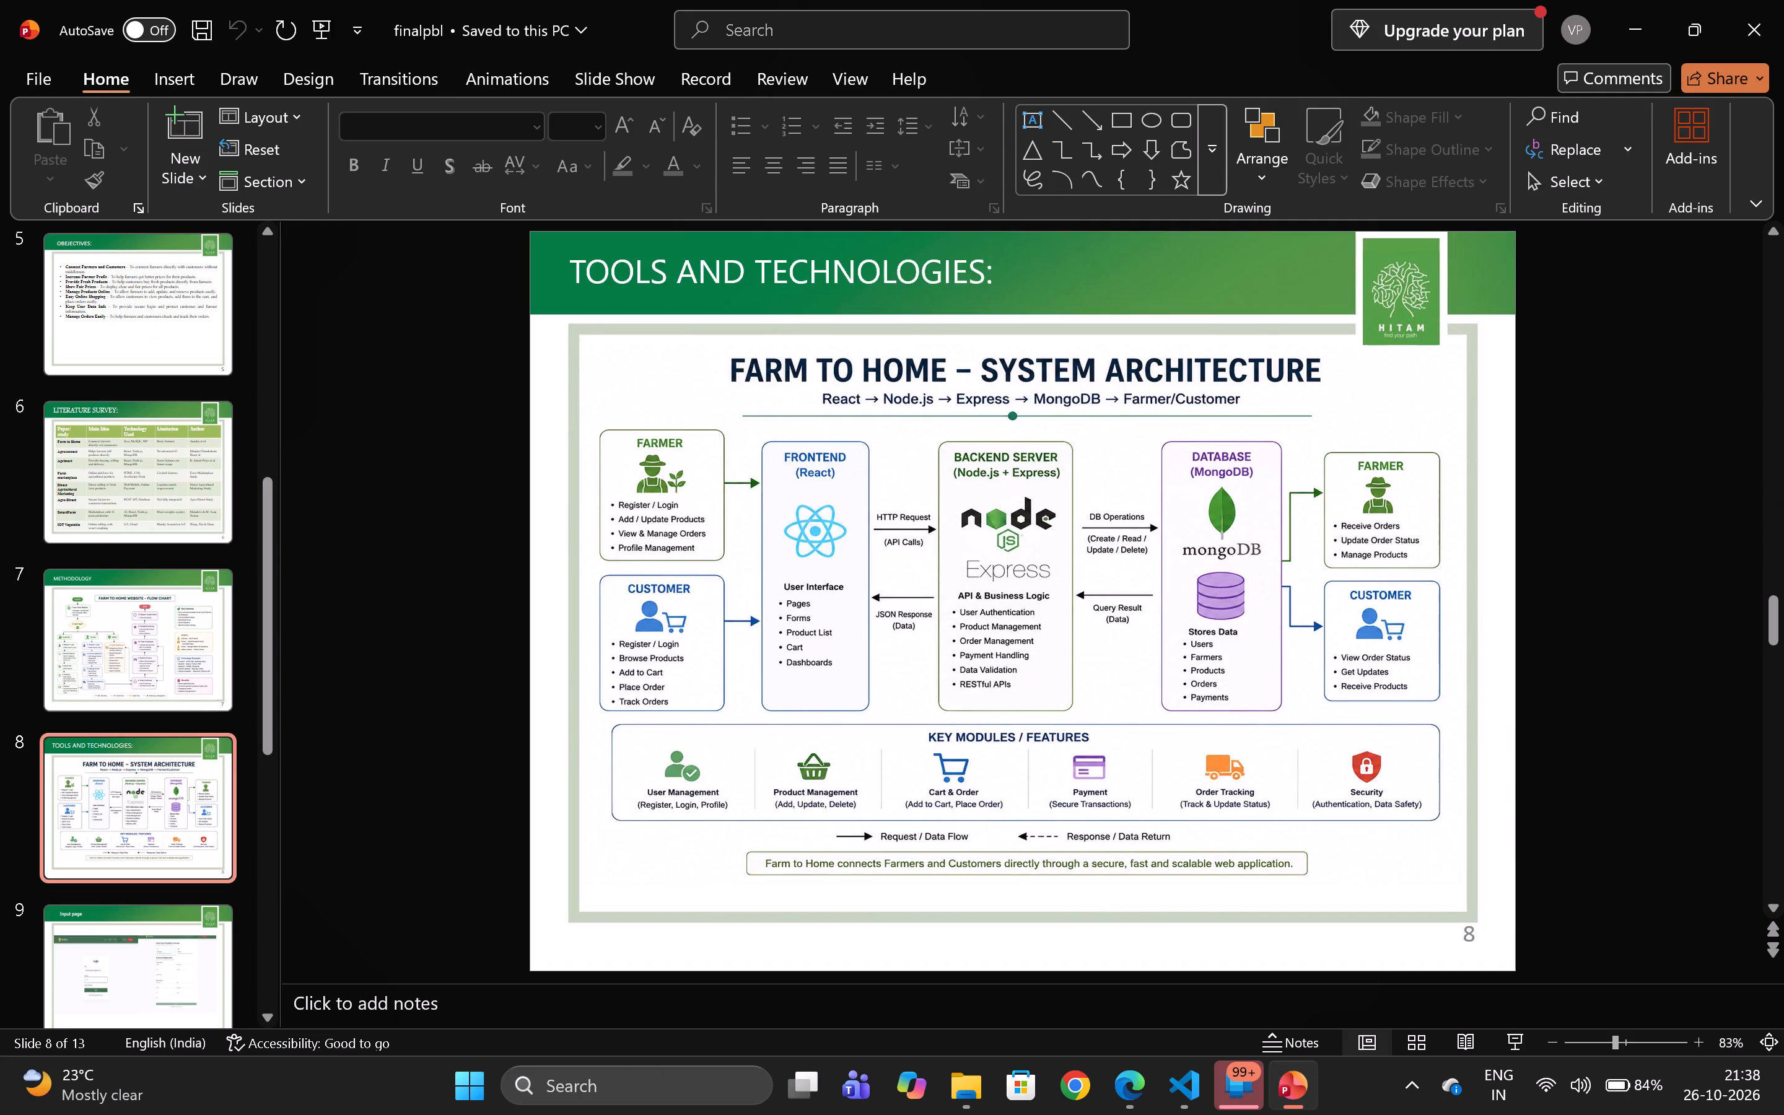
pyautogui.press('Down')
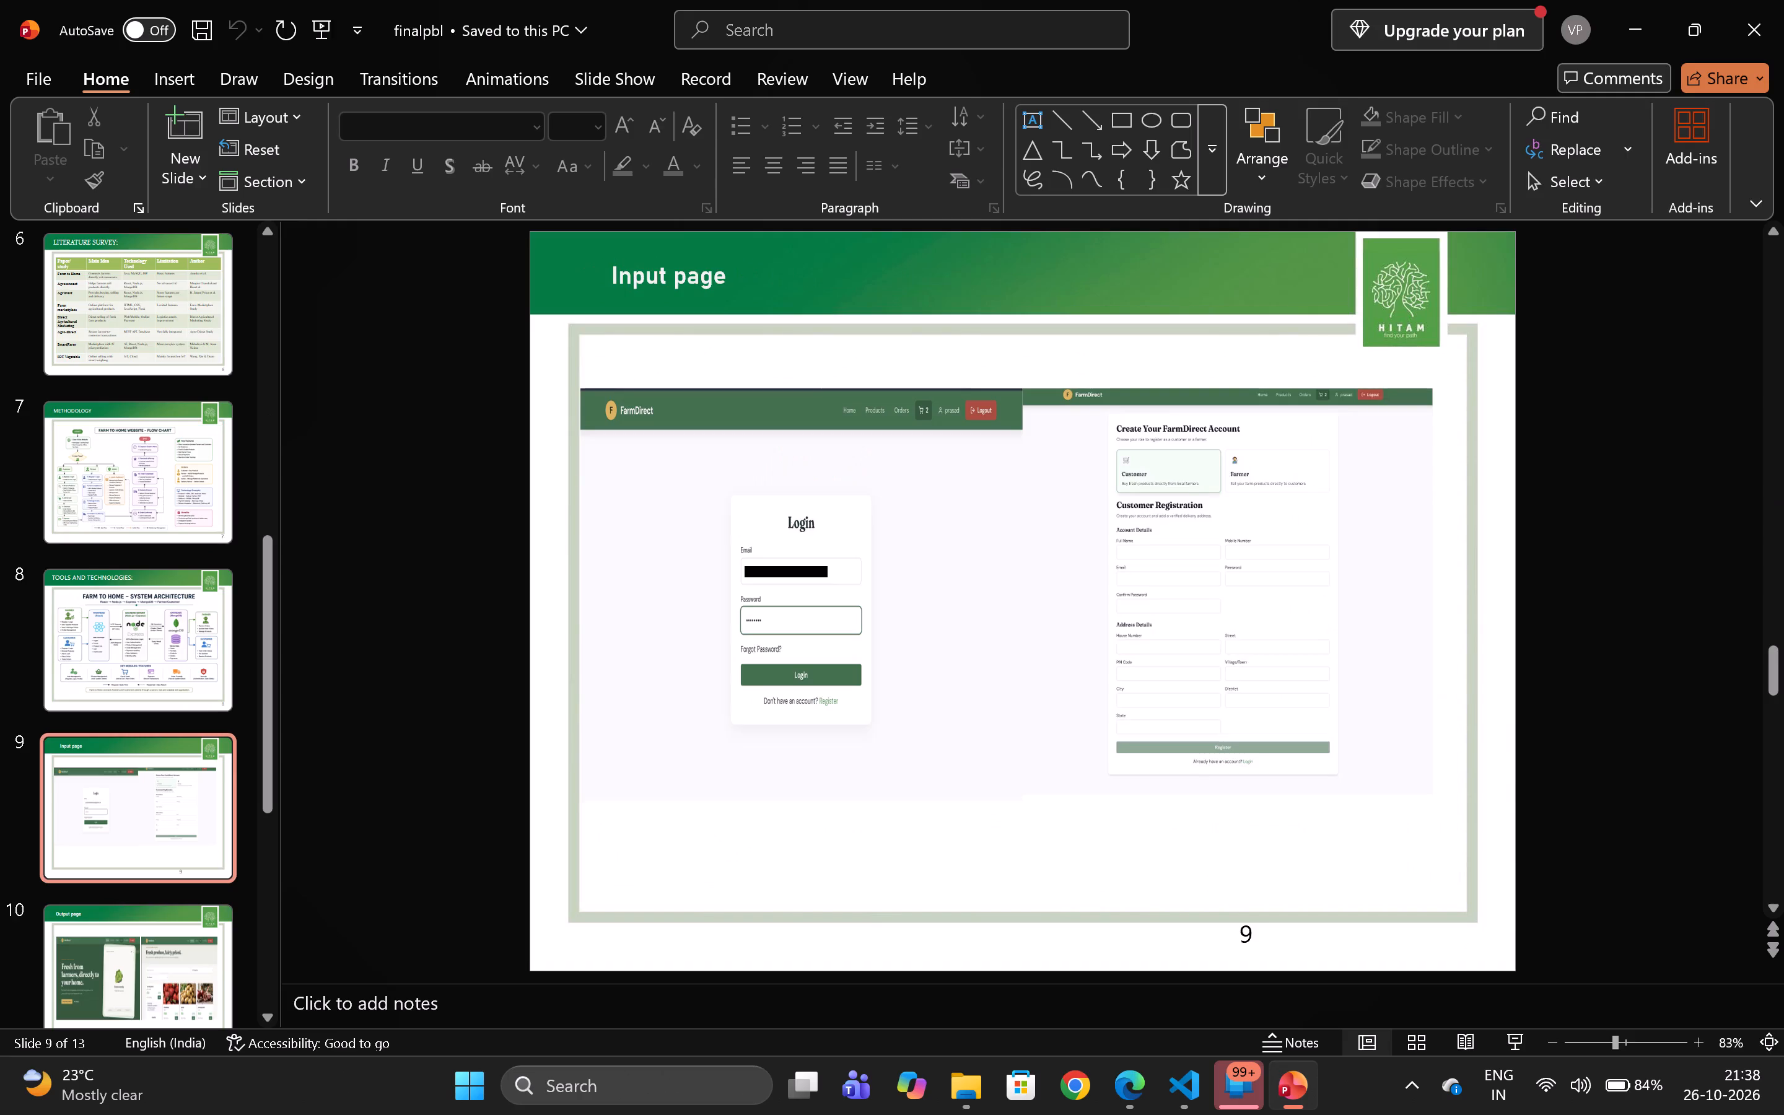
pyautogui.click(844, 496)
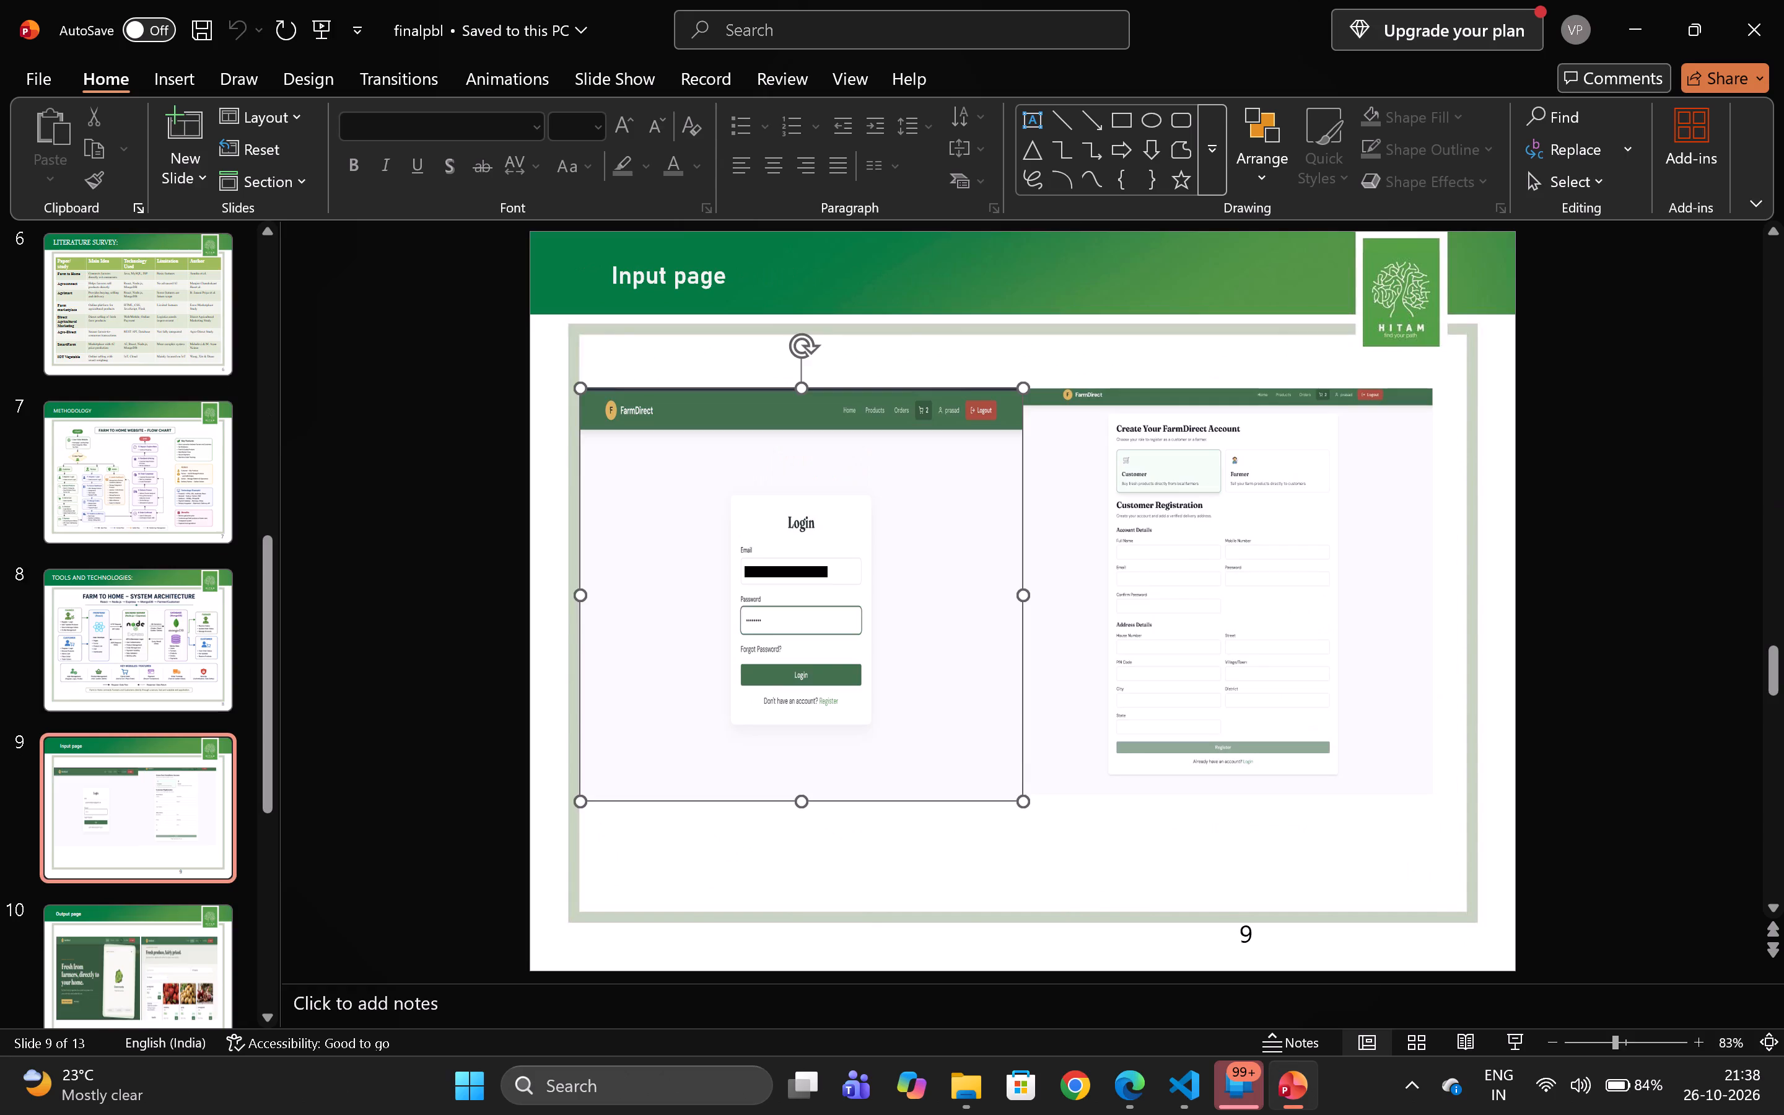
pyautogui.press('BackSpace')
pyautogui.click(1138, 601)
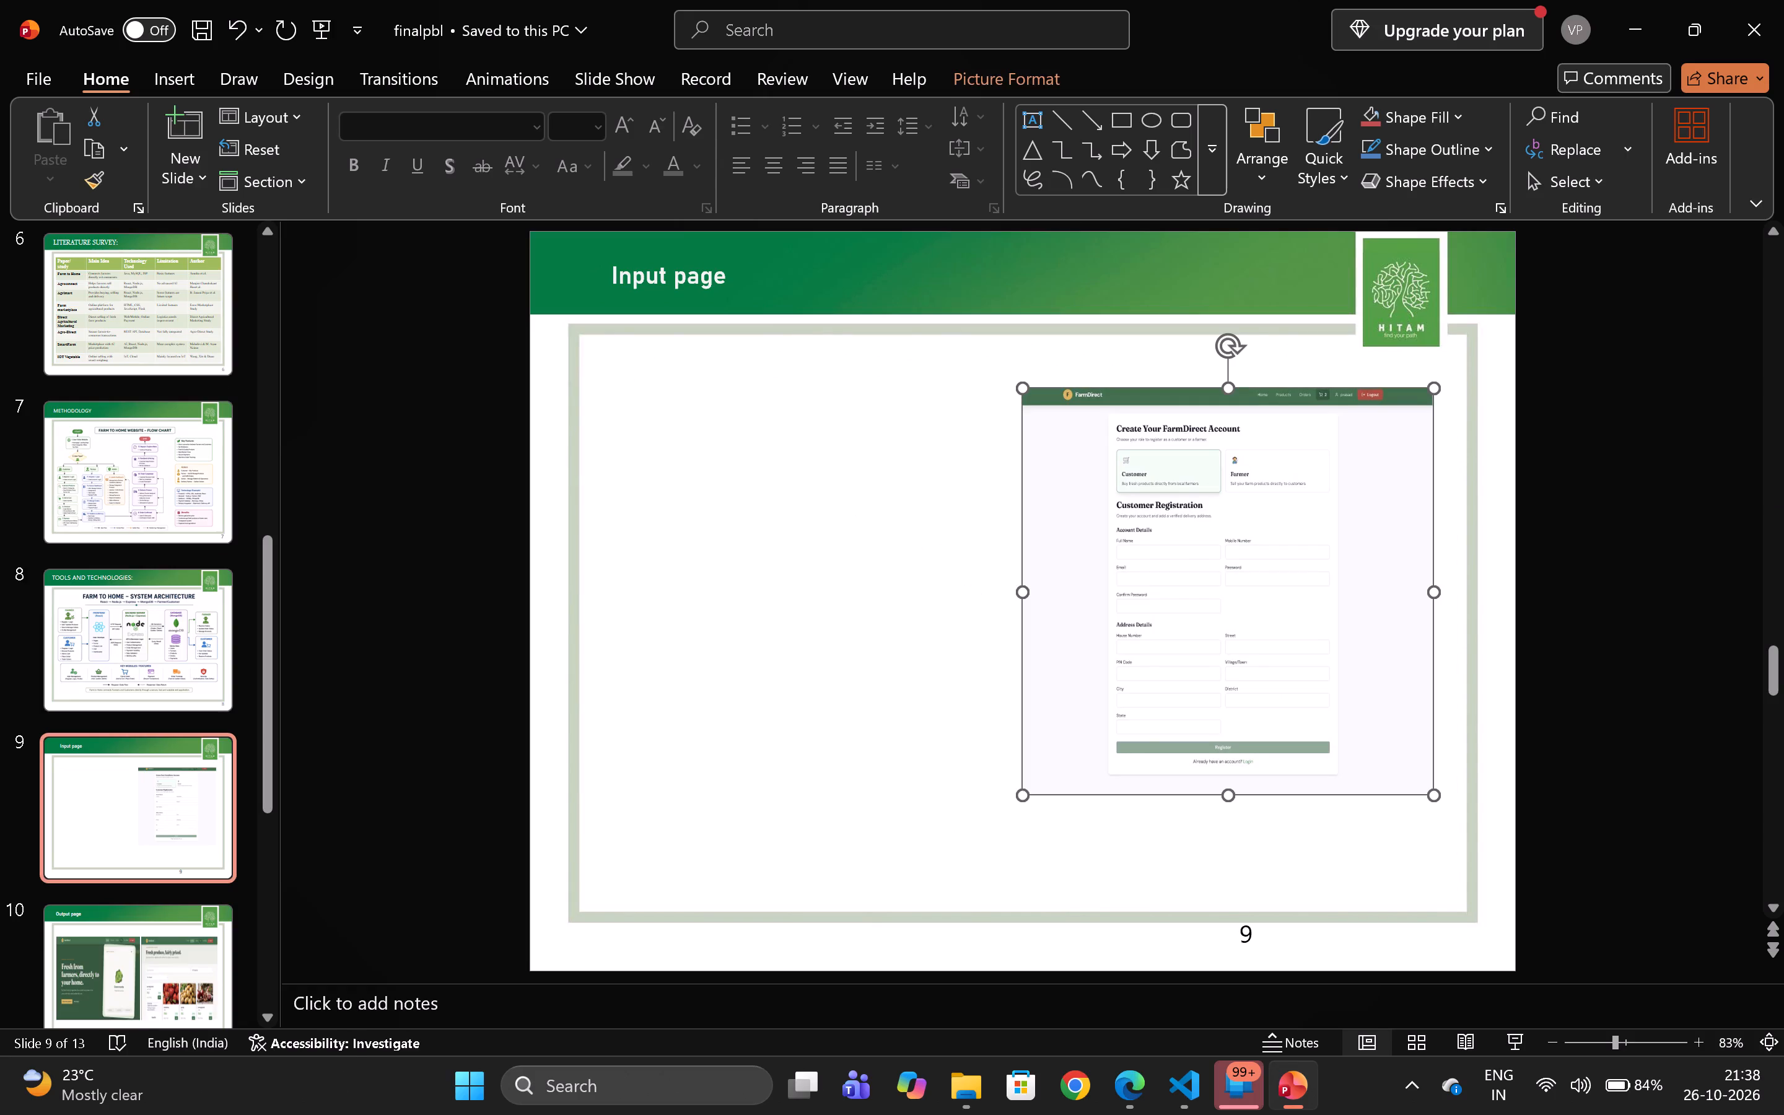
pyautogui.press('BackSpace')
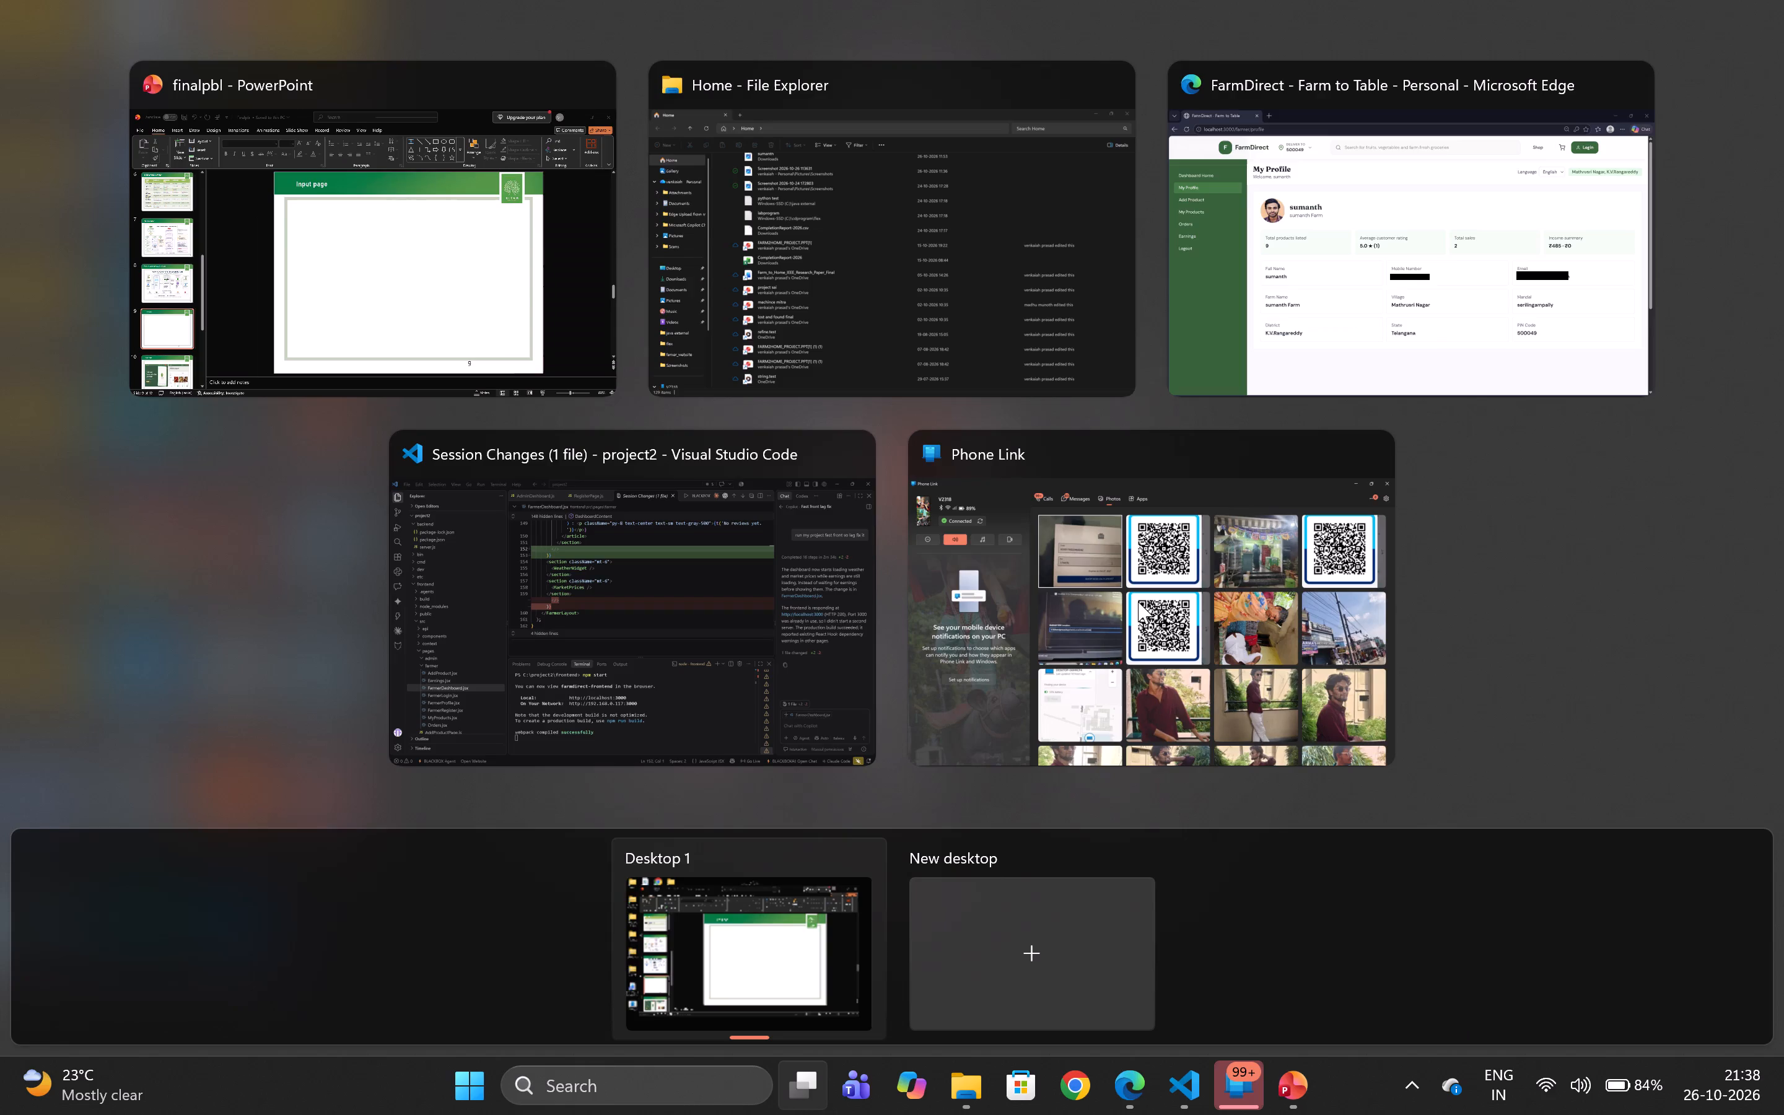
# Switch to Edge and capture a screenshot of the whole farmer My Profile page to the clipboard.
pyautogui.click(1356, 189)
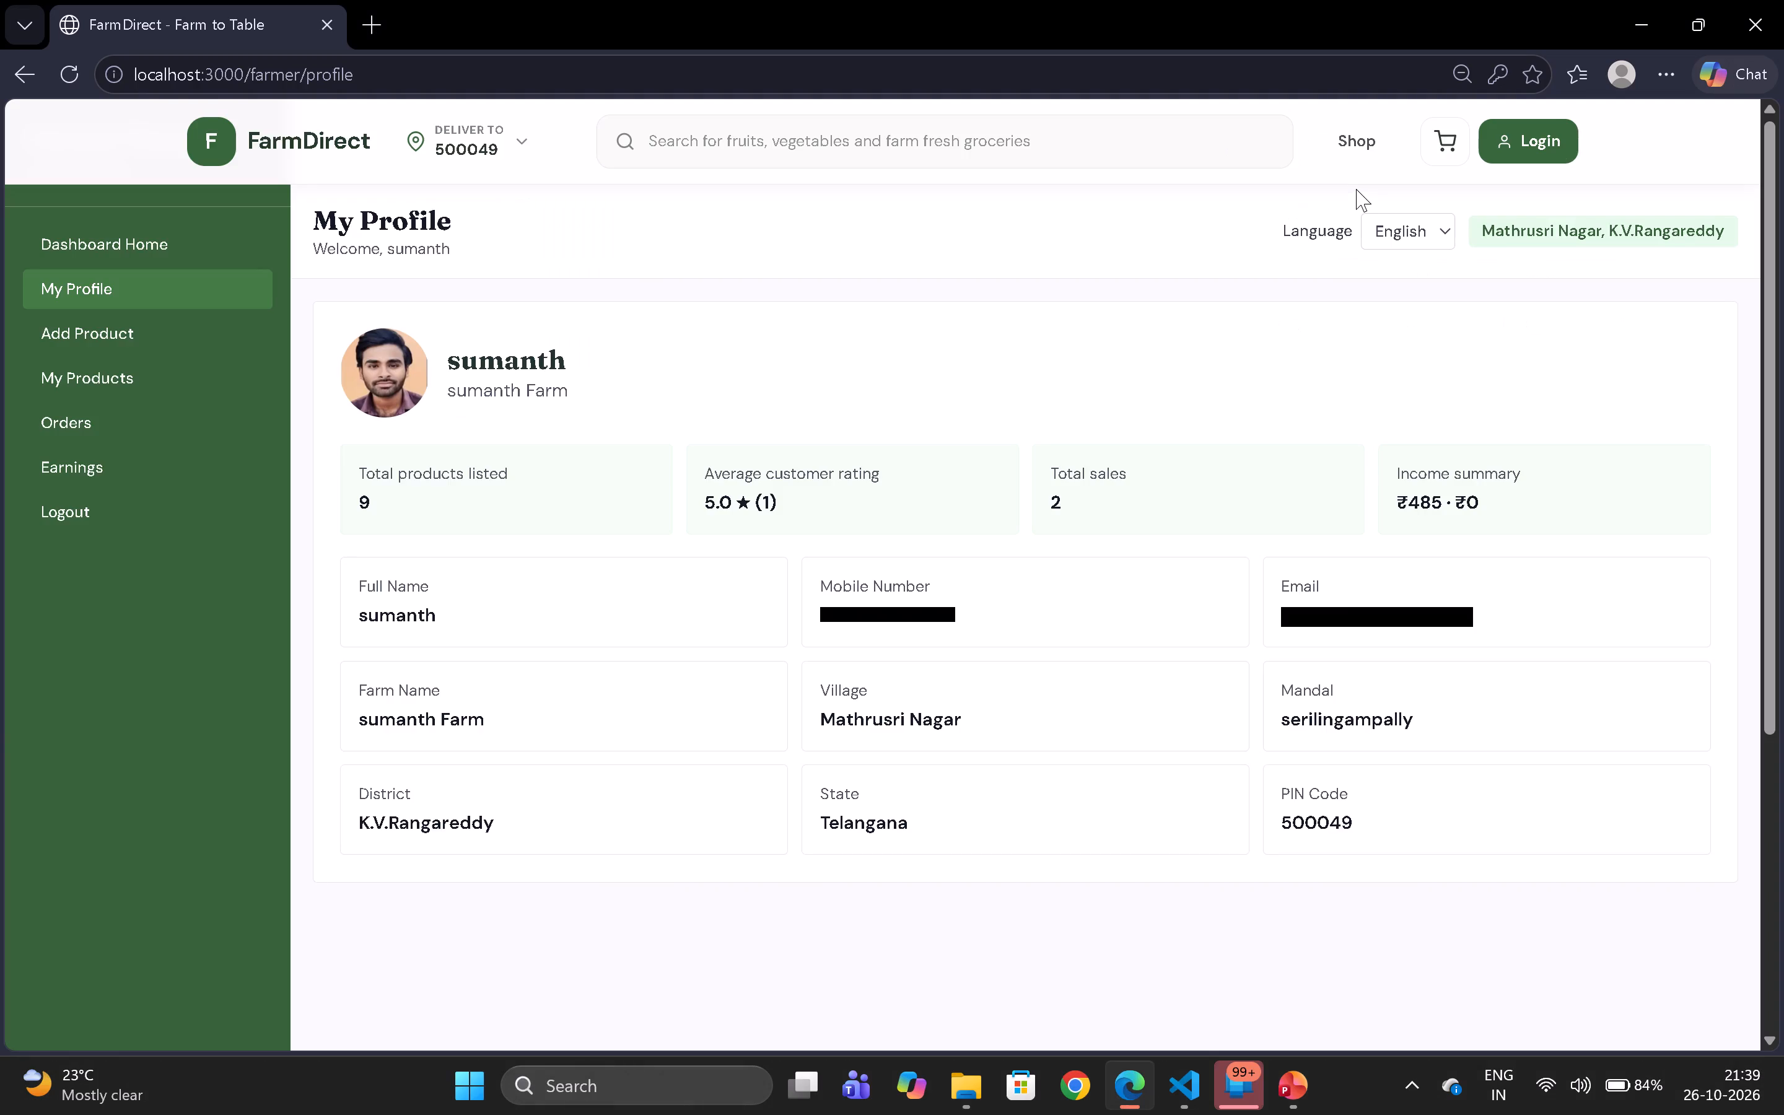
pyautogui.press('shift+super+s')
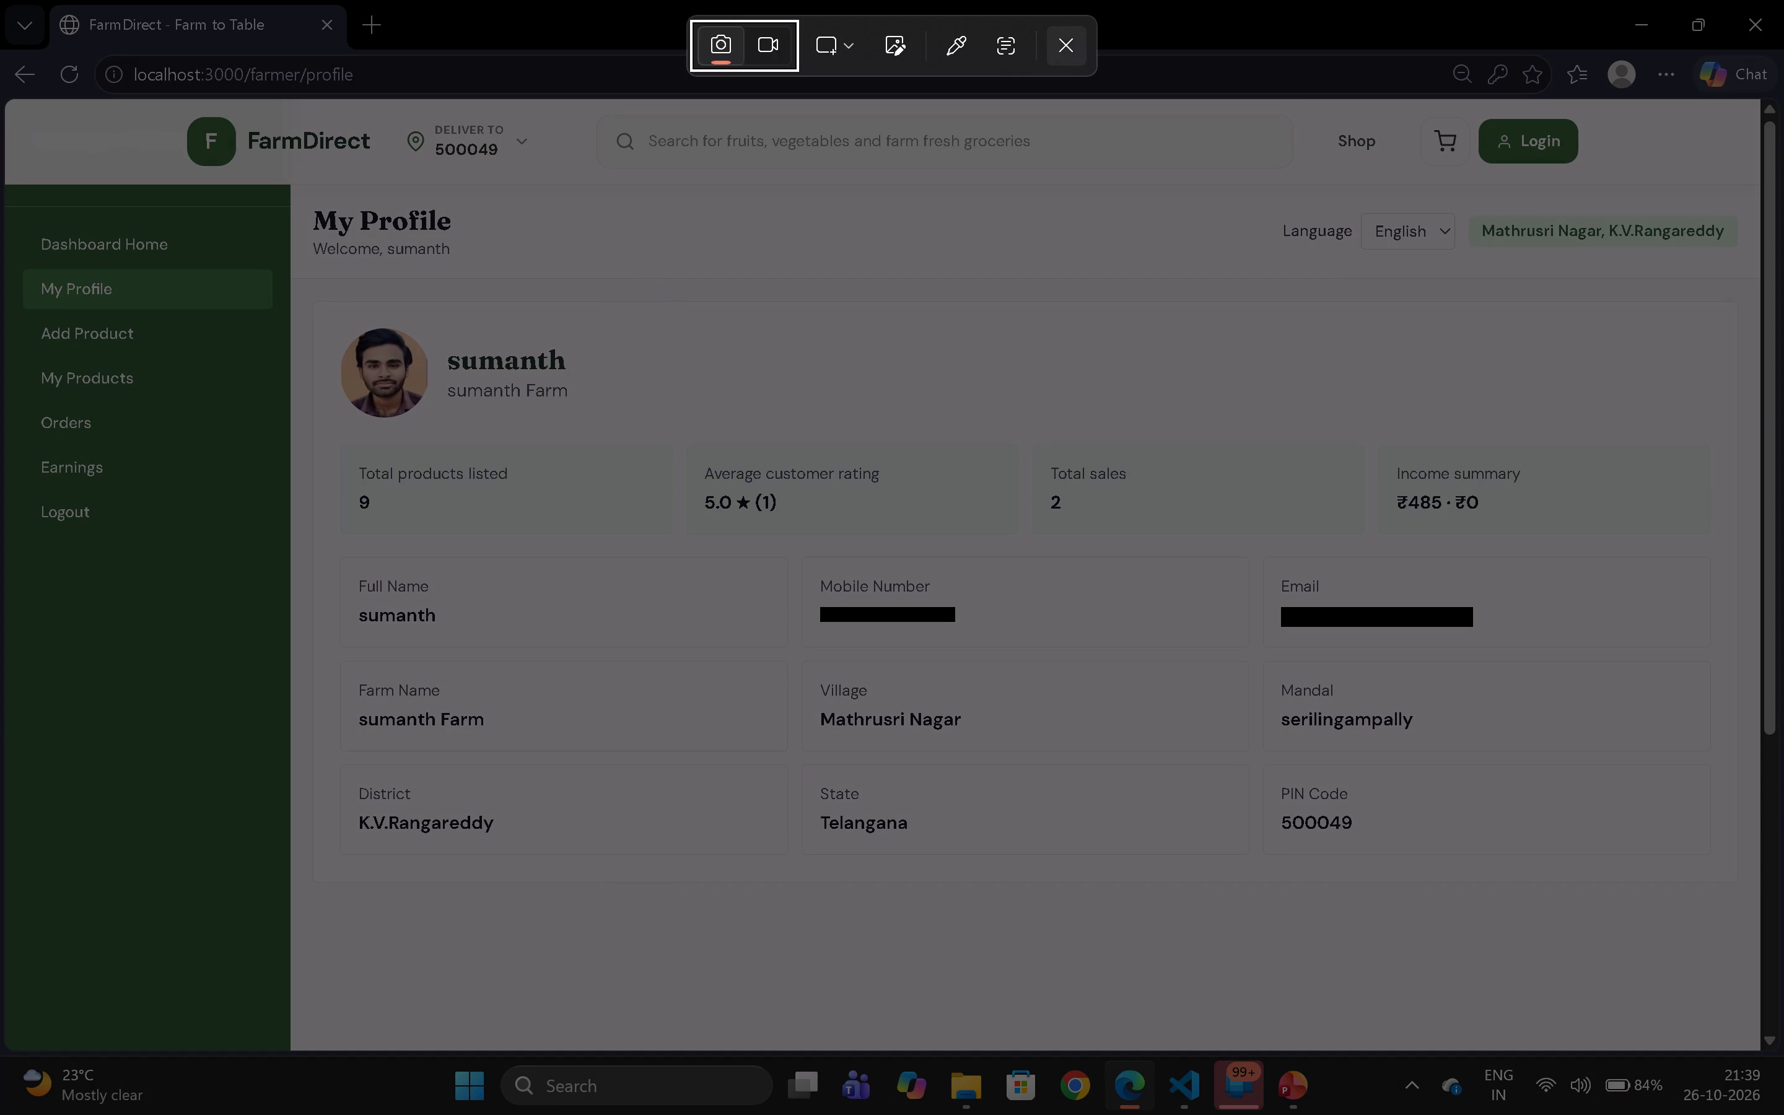
pyautogui.moveTo(11, 100); pyautogui.dragTo(1518, 823)
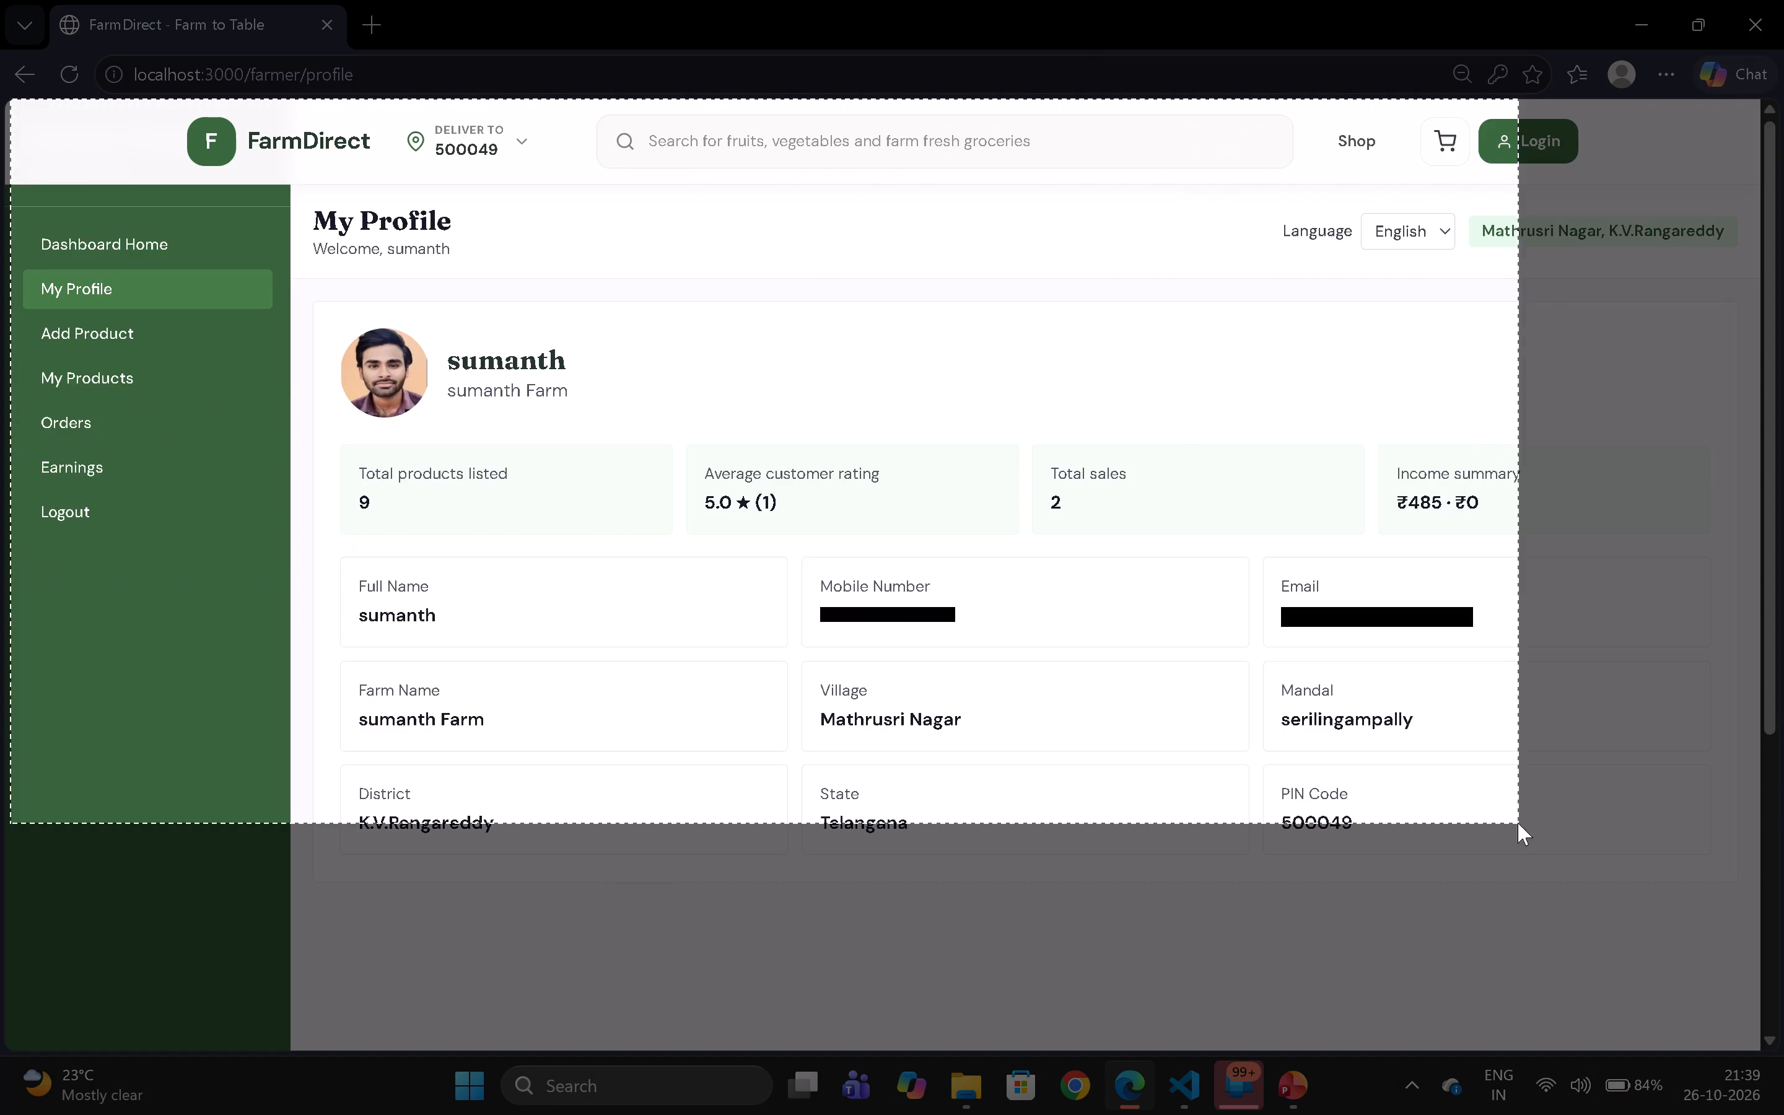
pyautogui.moveTo(1518, 823); pyautogui.dragTo(1782, 1067)
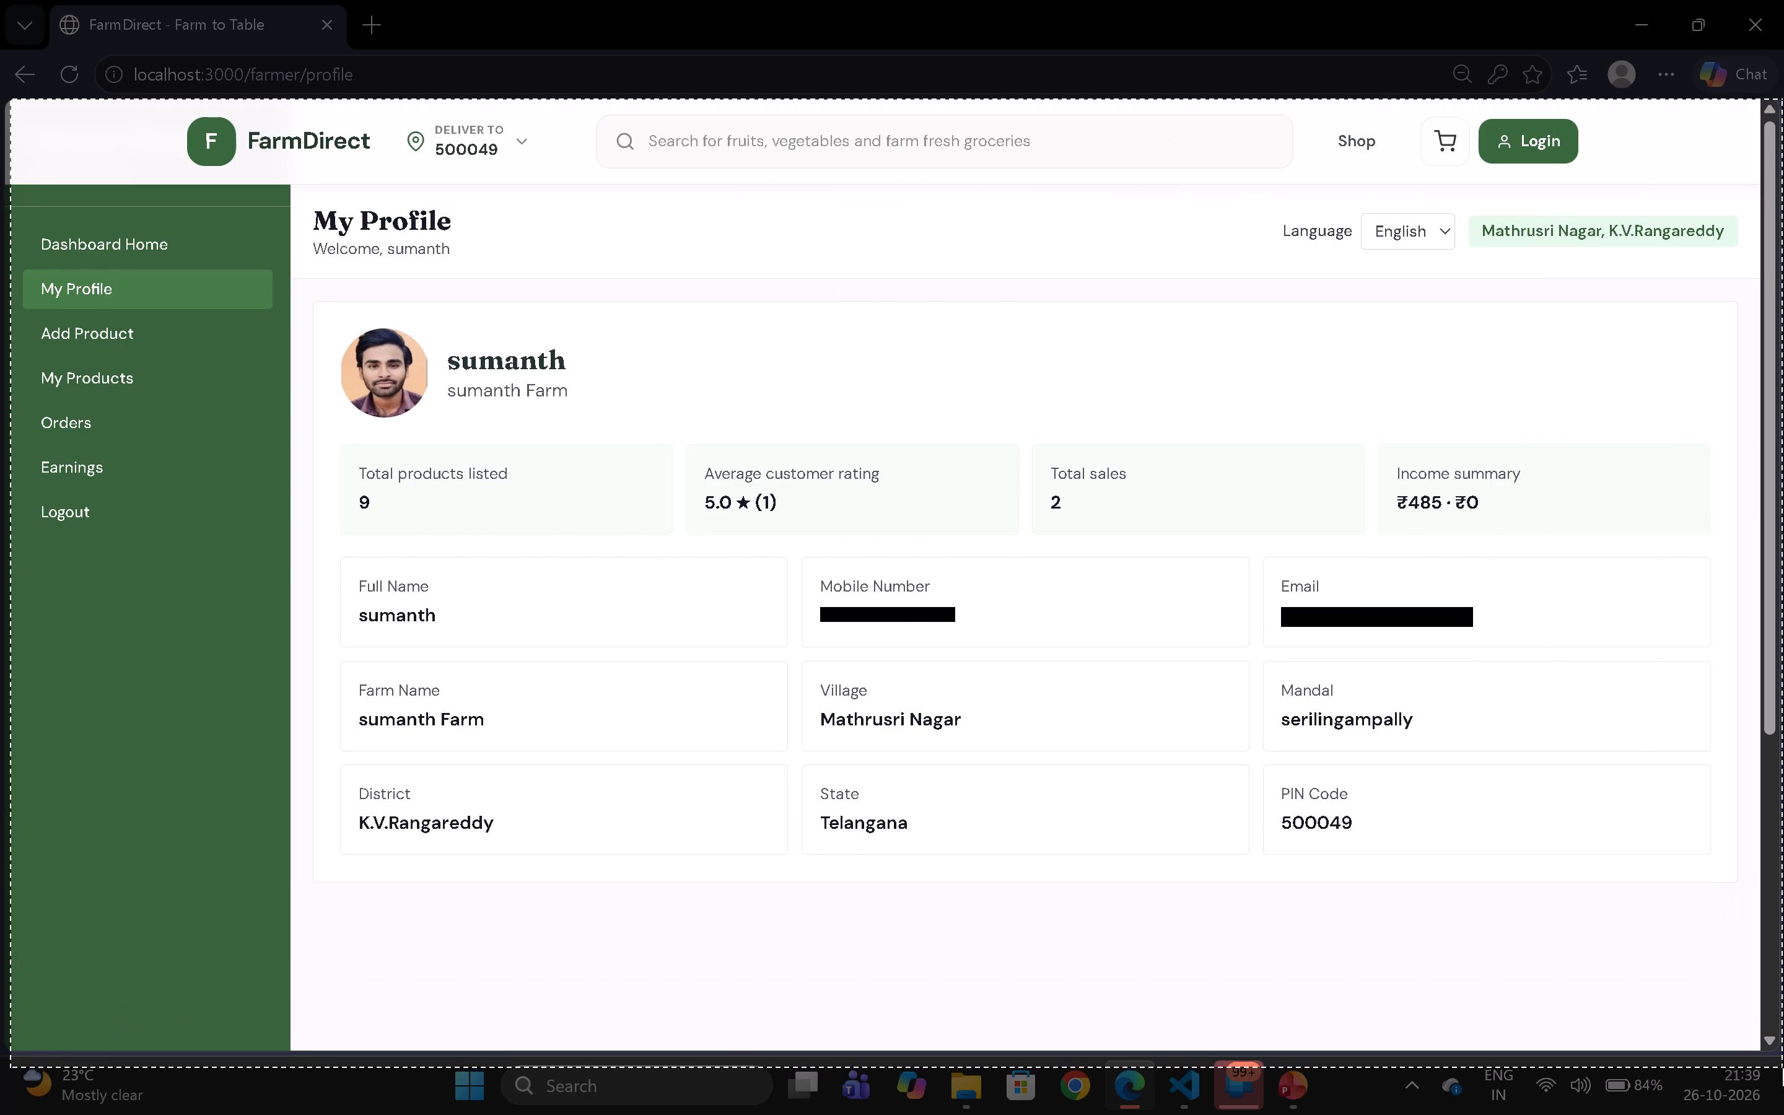
pyautogui.moveTo(1782, 1067); pyautogui.dragTo(1783, 1067)
pyautogui.hotkey('ctrl', 'c')
# Switch to PowerPoint and paste the captured My Profile screenshot onto the empty Input page slide, slide 9.
pyautogui.hotkey('alt', 'Tab')
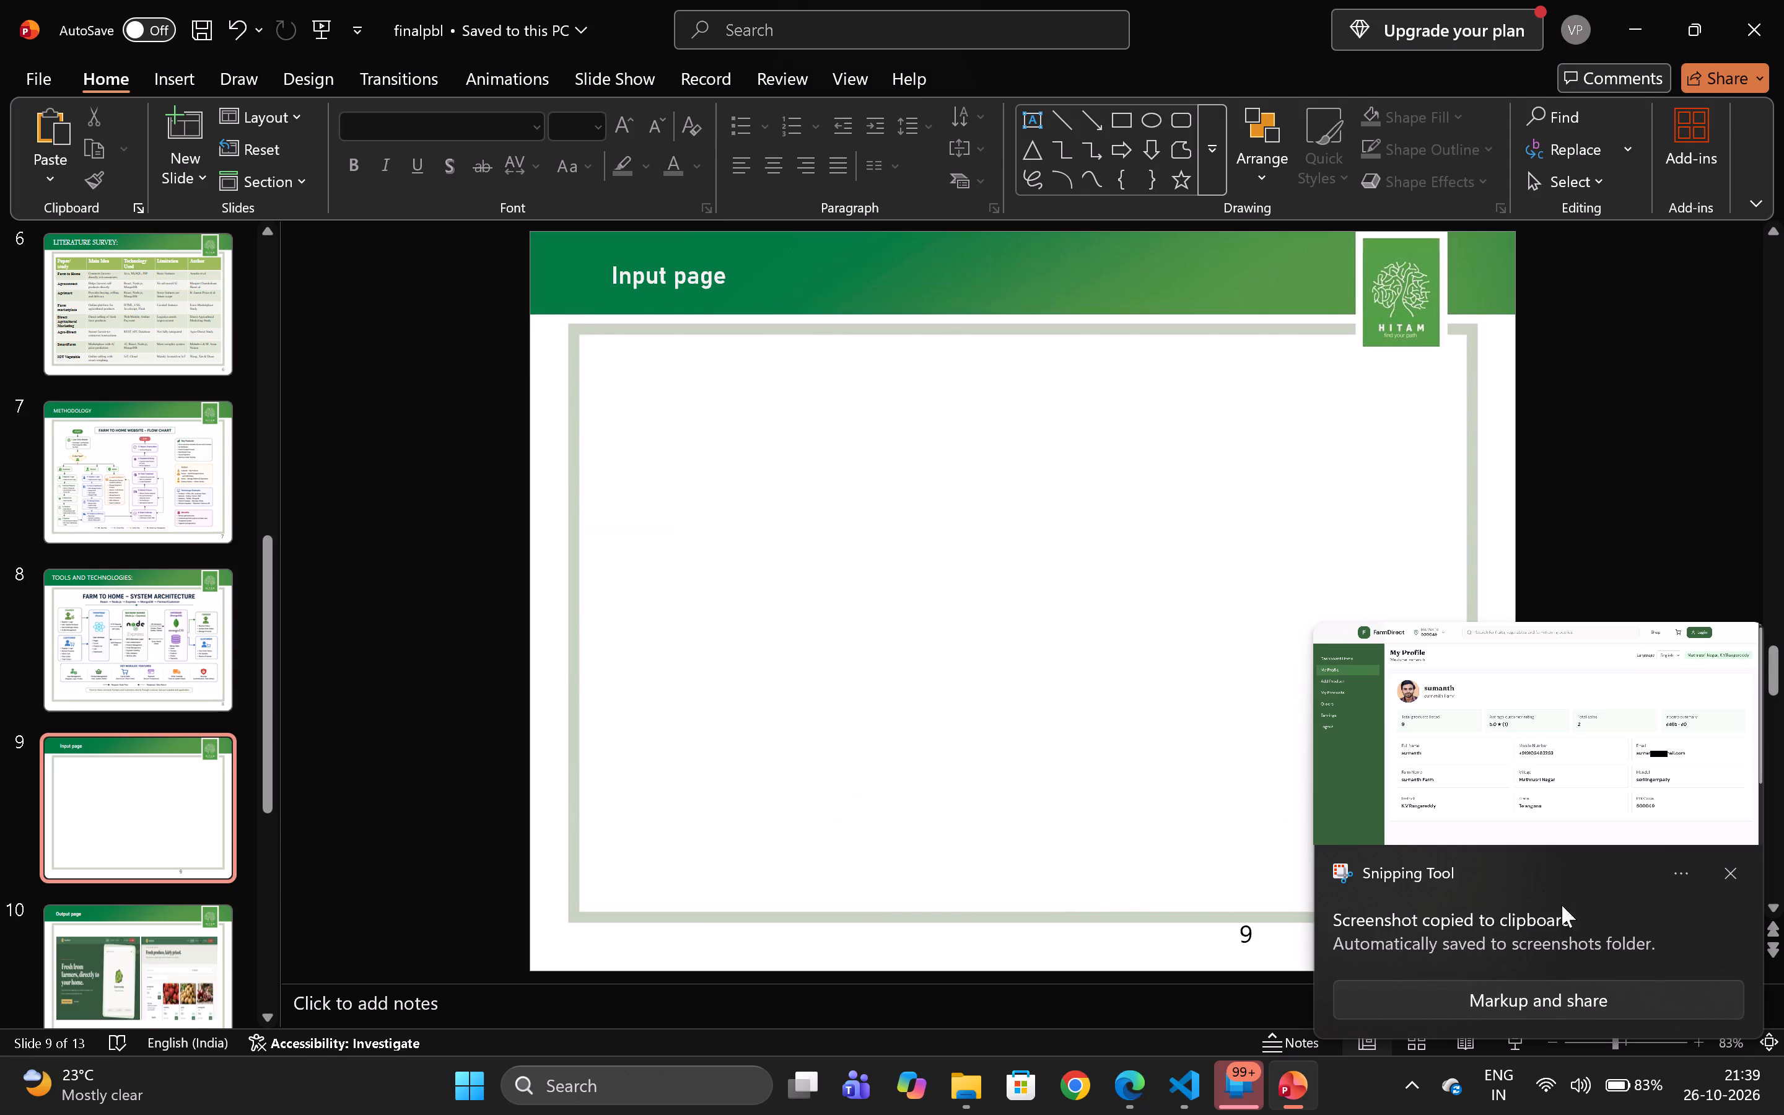
pyautogui.click(973, 478)
pyautogui.hotkey('ctrl', 'v')
pyautogui.hscroll(1, 1122, 511)
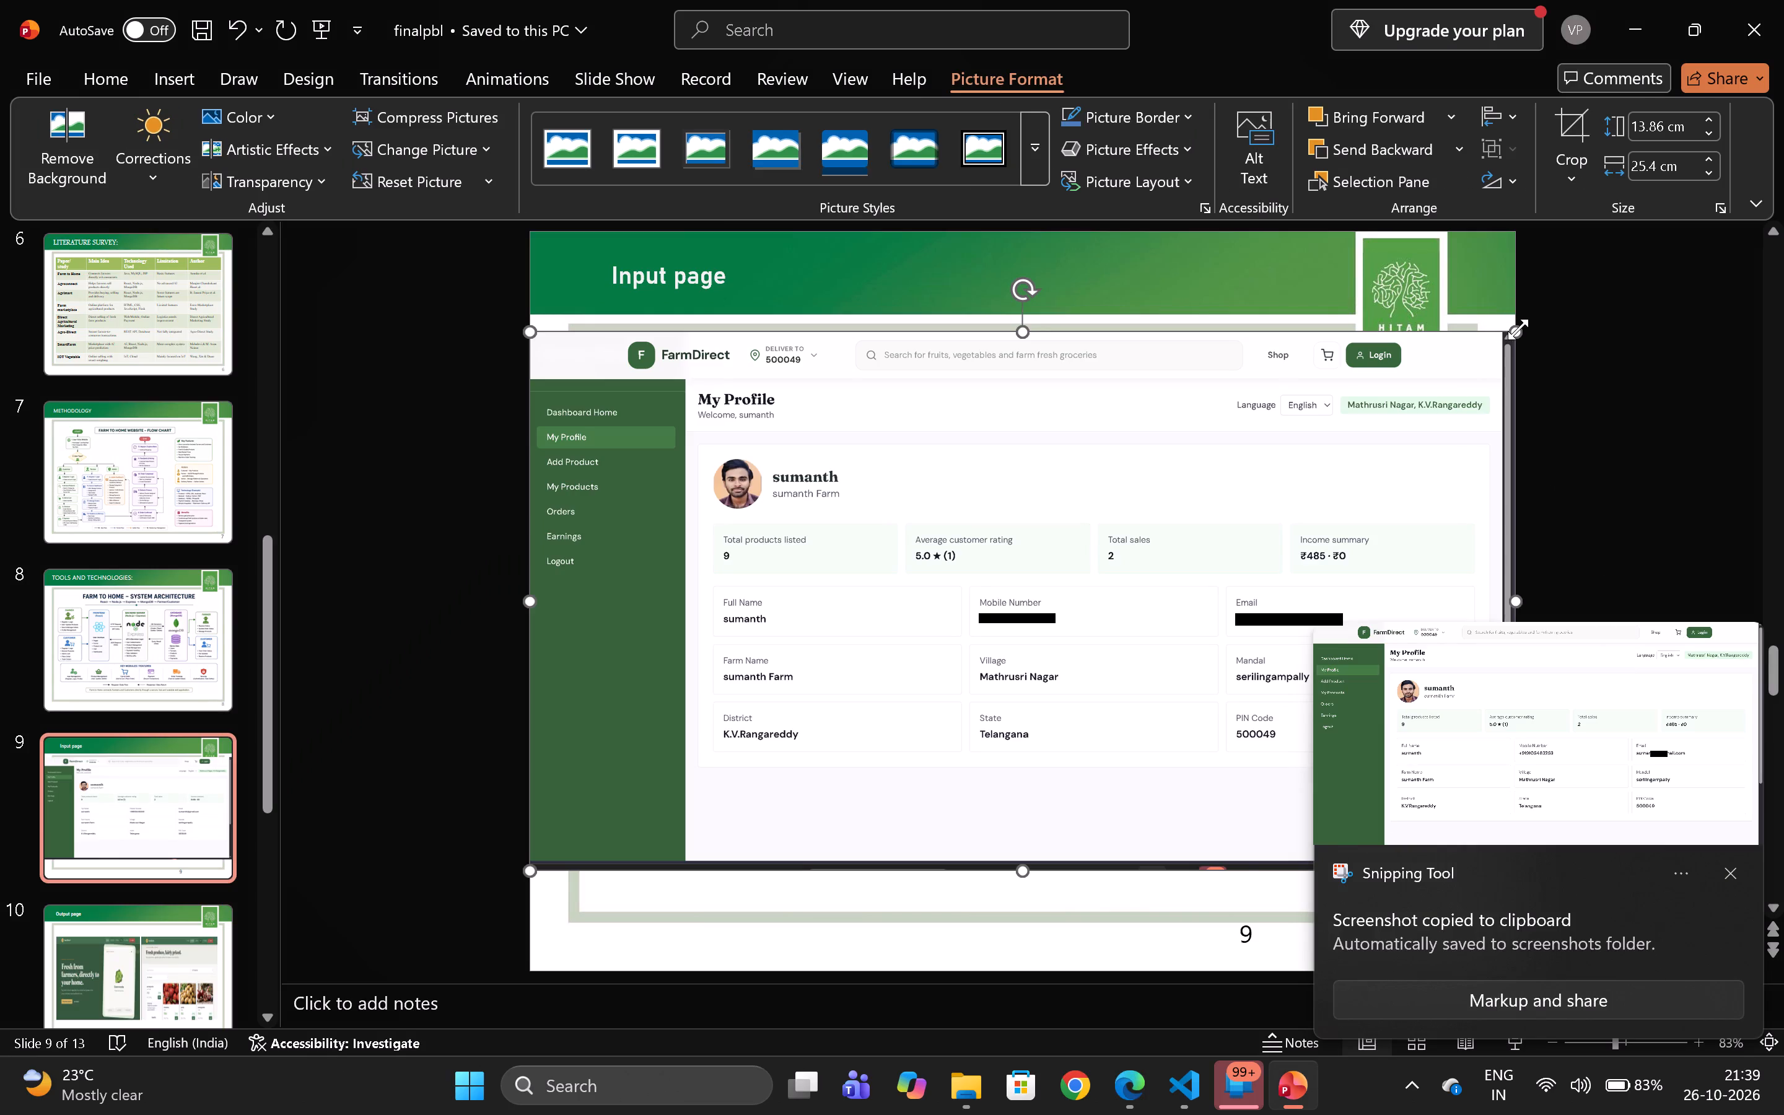
# Resize the My Profile screenshot to about 22.74 by 12.41 cm and centre it horizontally inside the slide's content frame.
pyautogui.moveTo(1518, 330); pyautogui.dragTo(1431, 368)
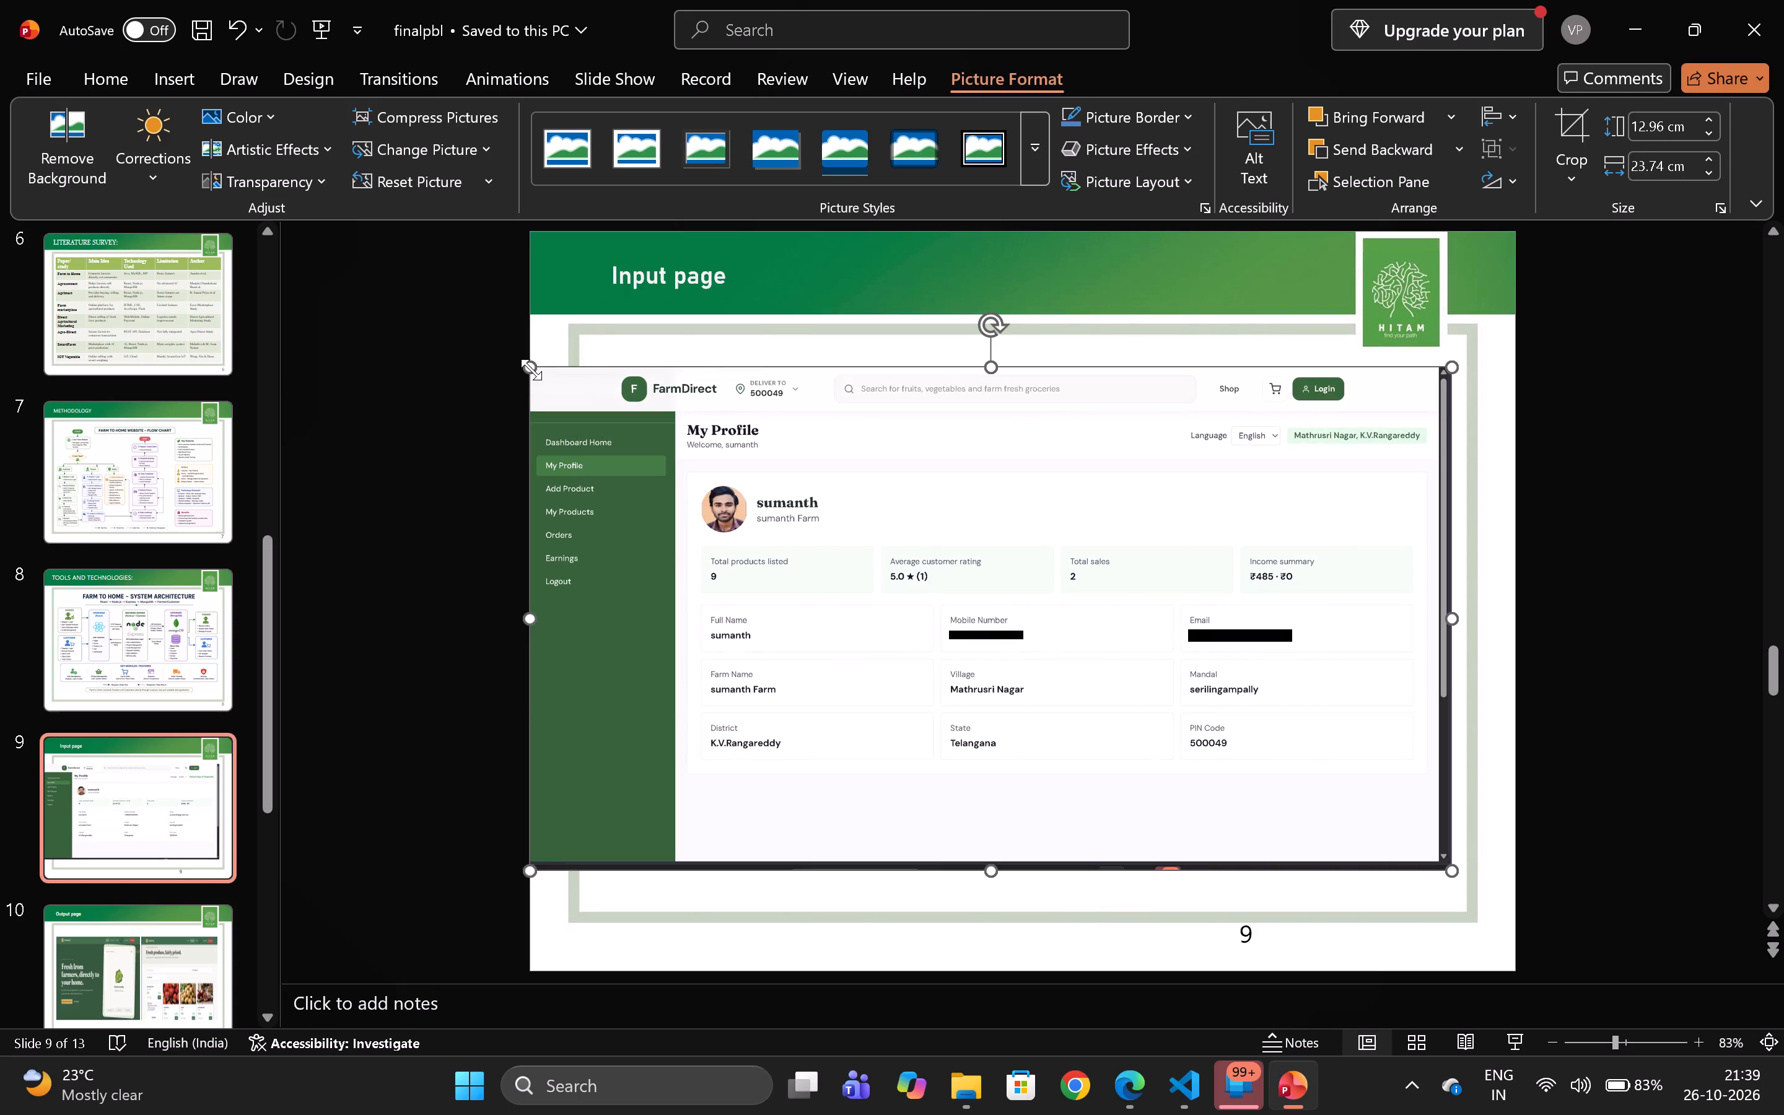
pyautogui.moveTo(531, 369); pyautogui.dragTo(782, 417)
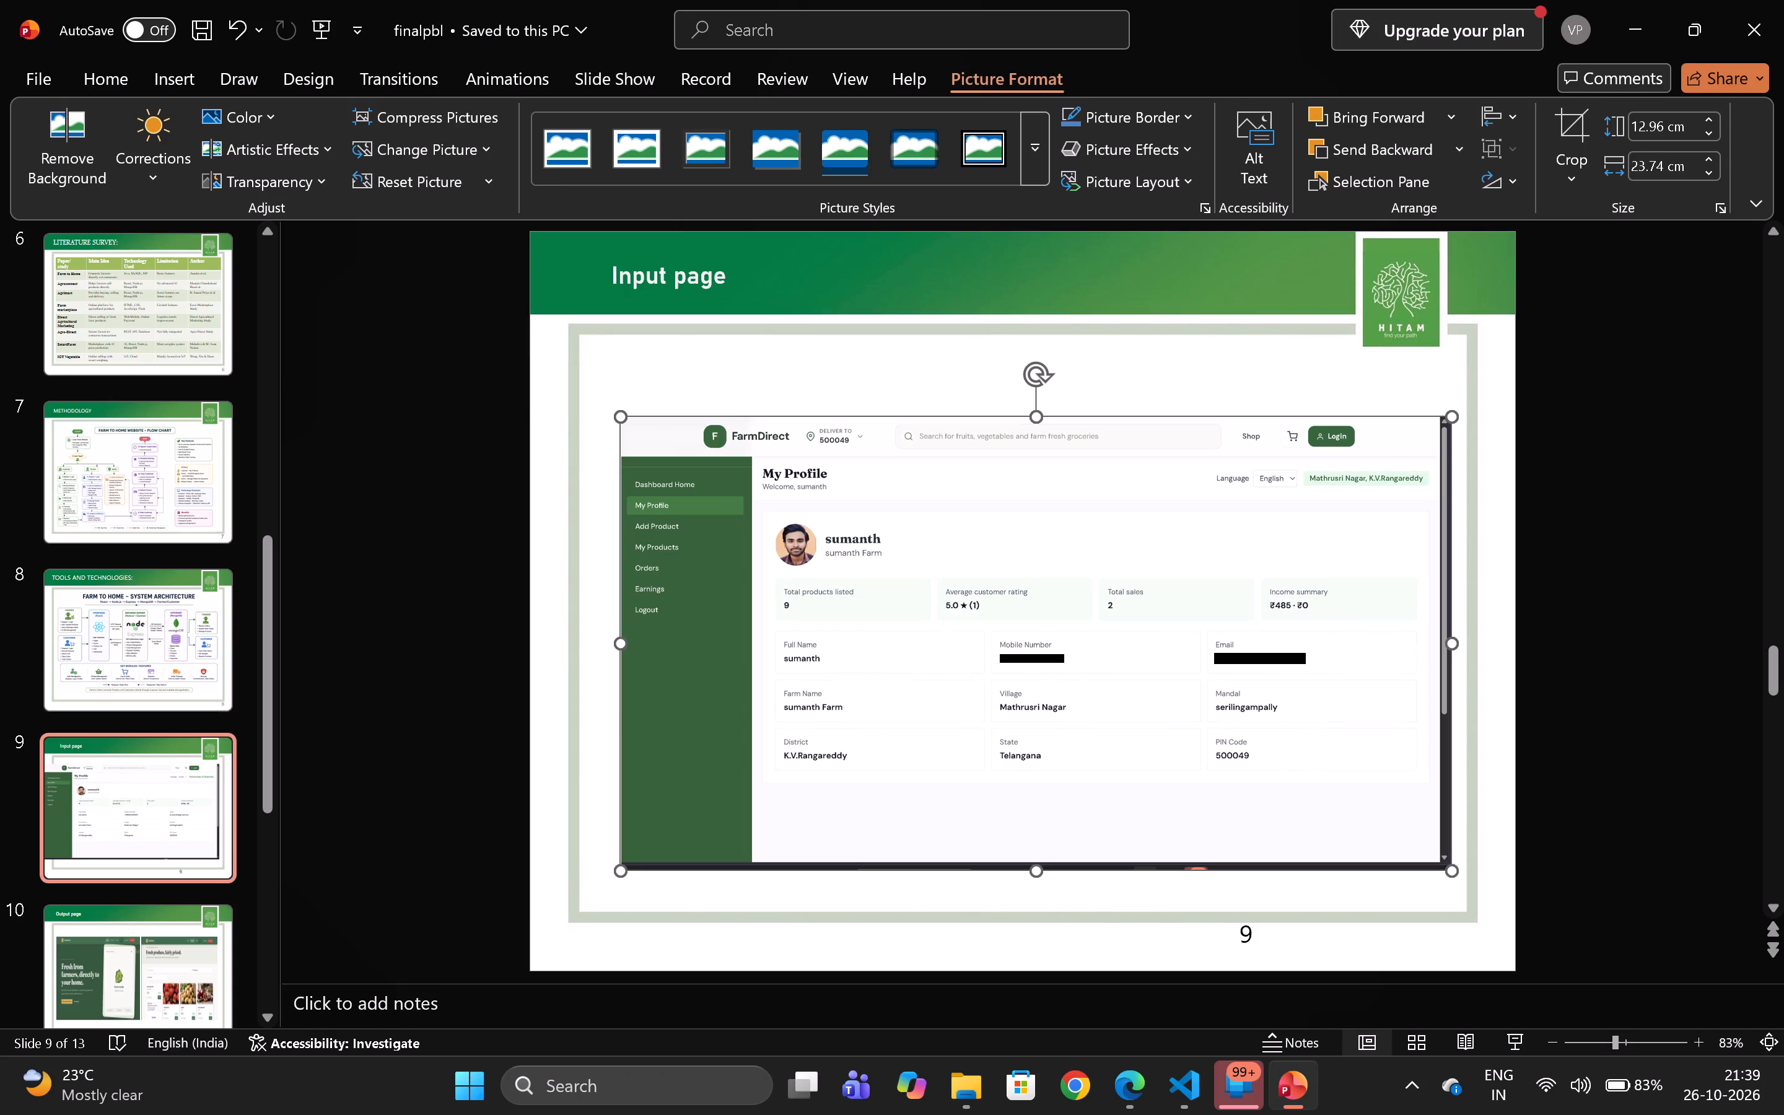
pyautogui.moveTo(807, 555); pyautogui.dragTo(797, 526)
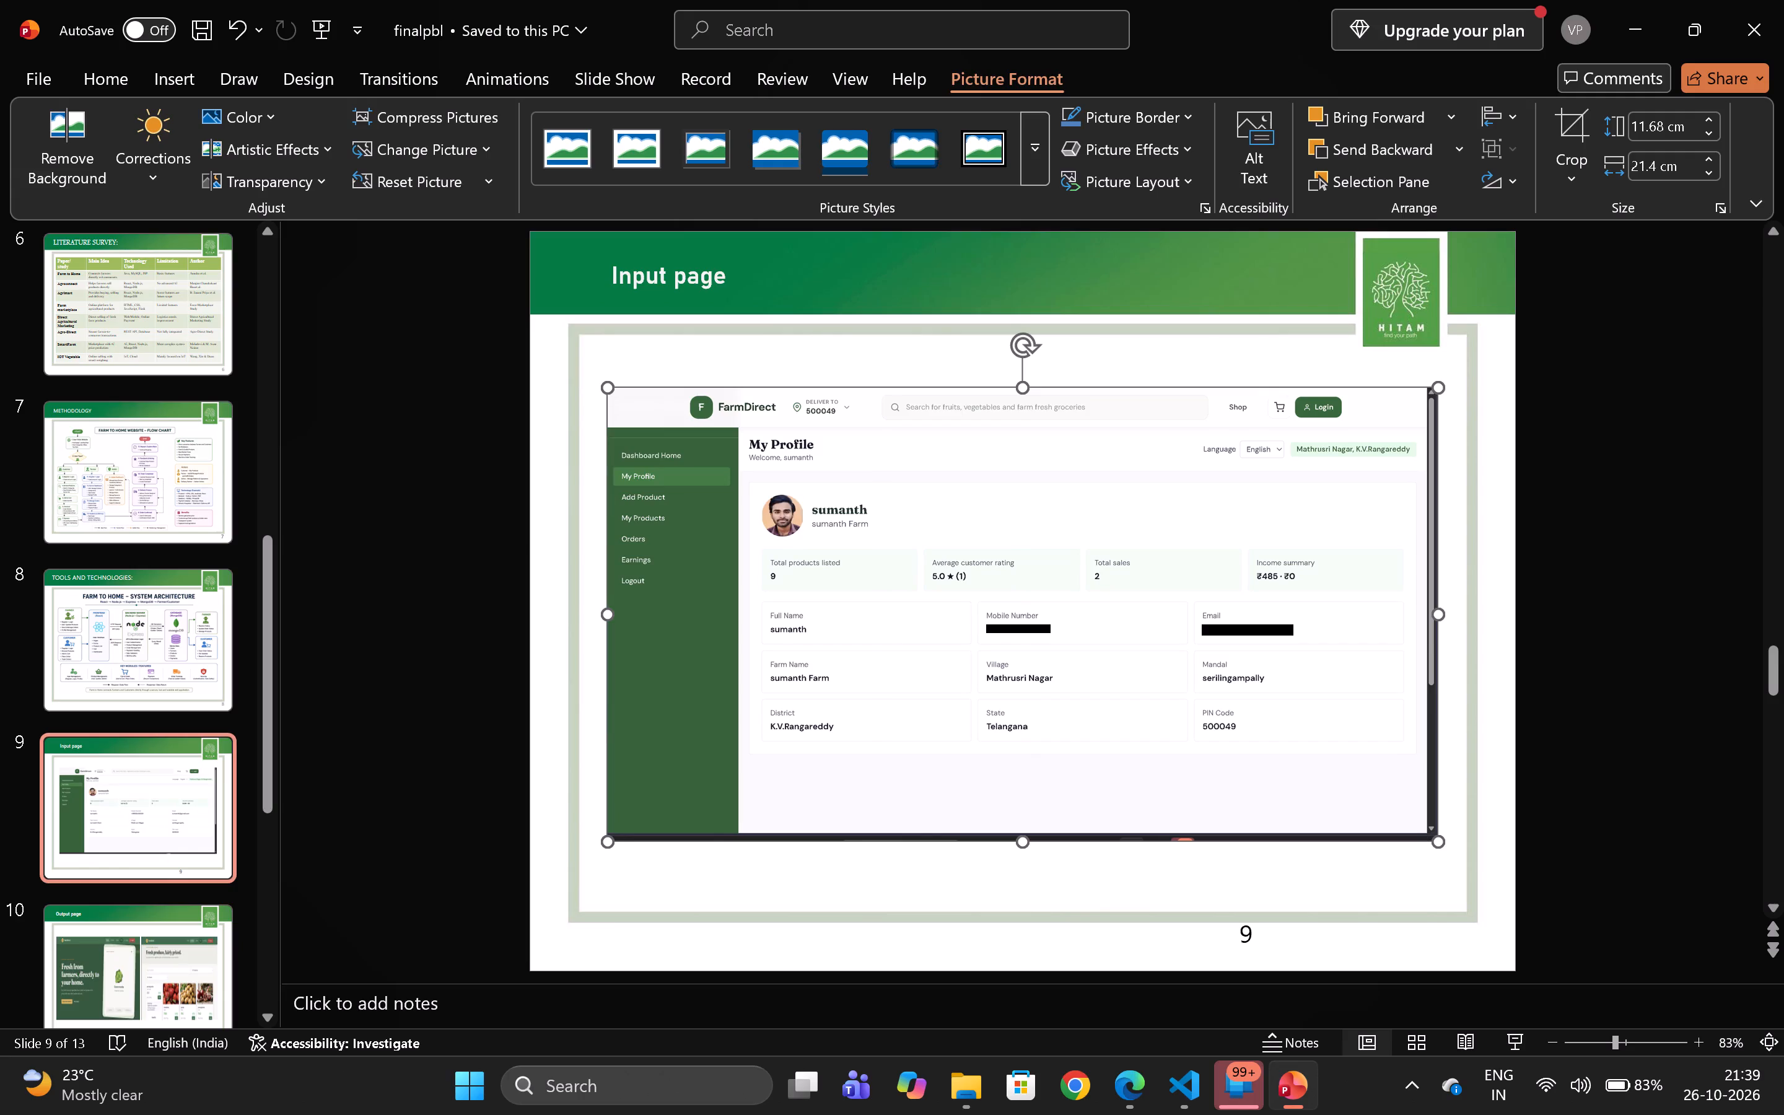
pyautogui.moveTo(1436, 837); pyautogui.dragTo(1446, 870)
pyautogui.moveTo(1183, 695); pyautogui.dragTo(1181, 694)
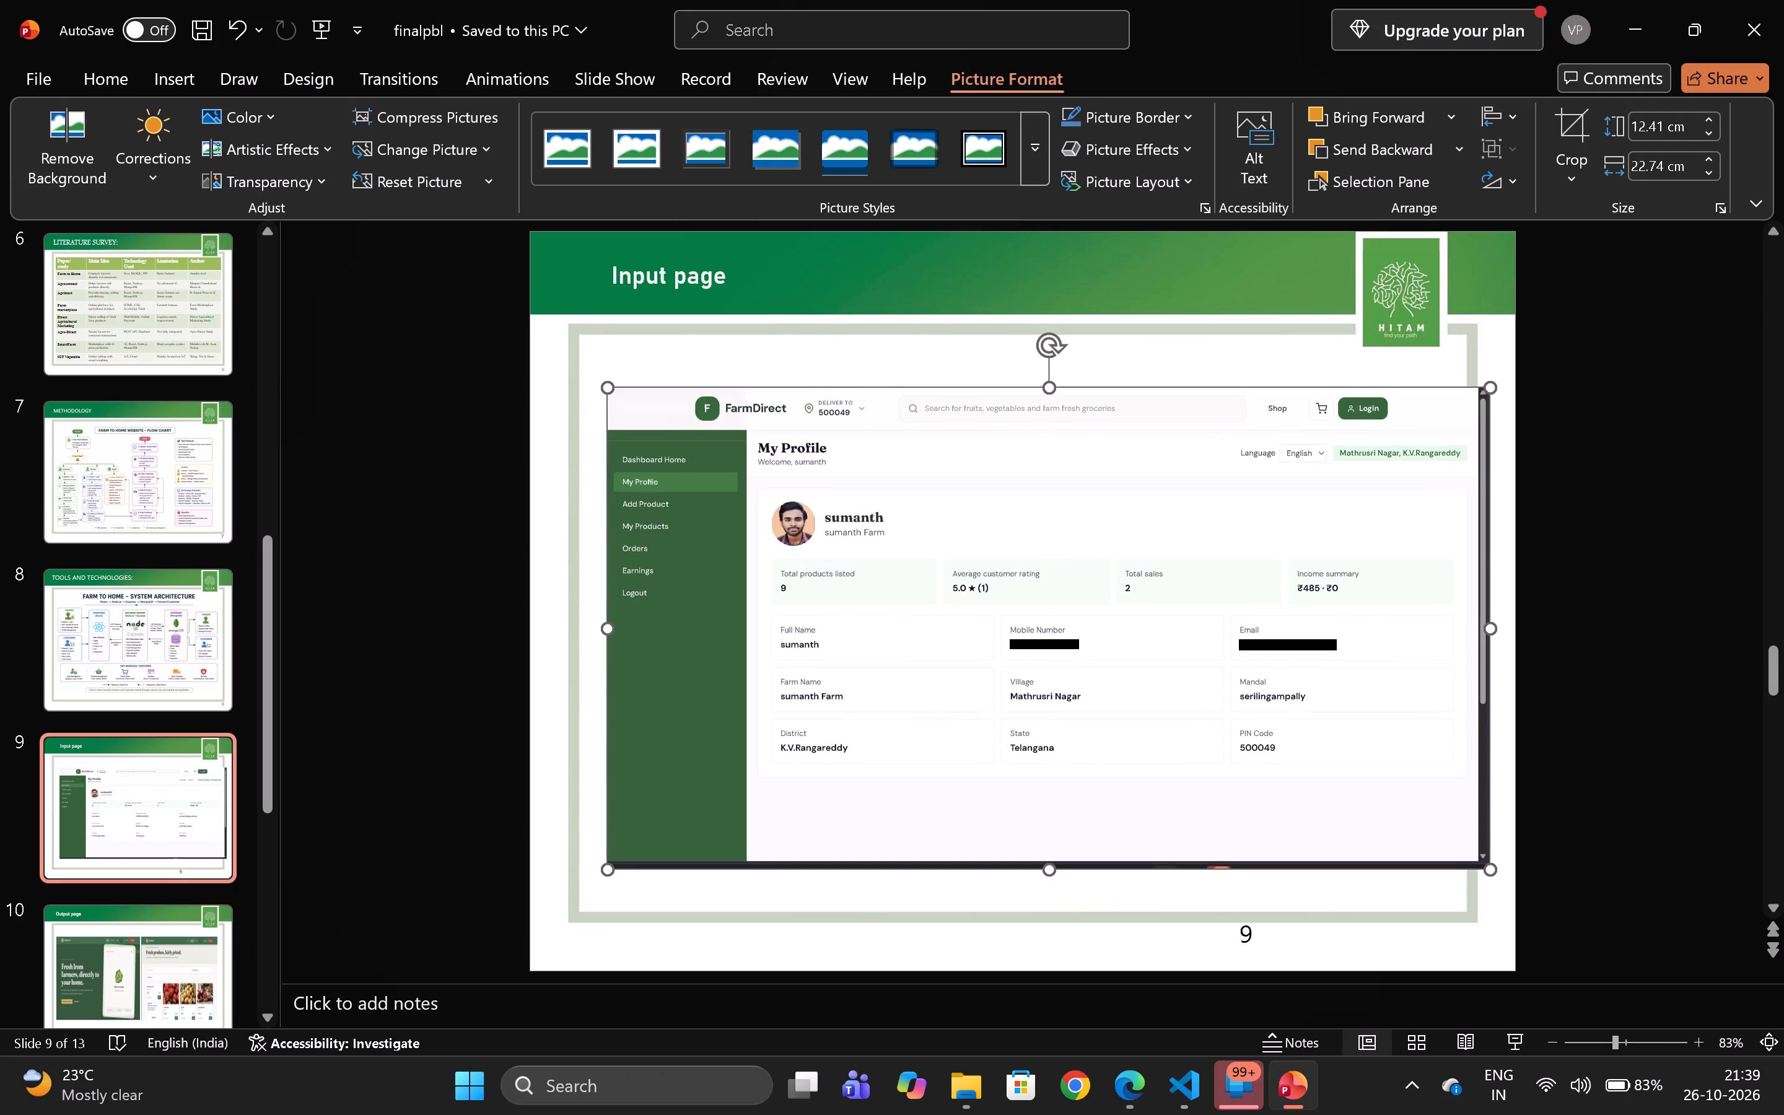
pyautogui.moveTo(1181, 694); pyautogui.dragTo(1153, 688)
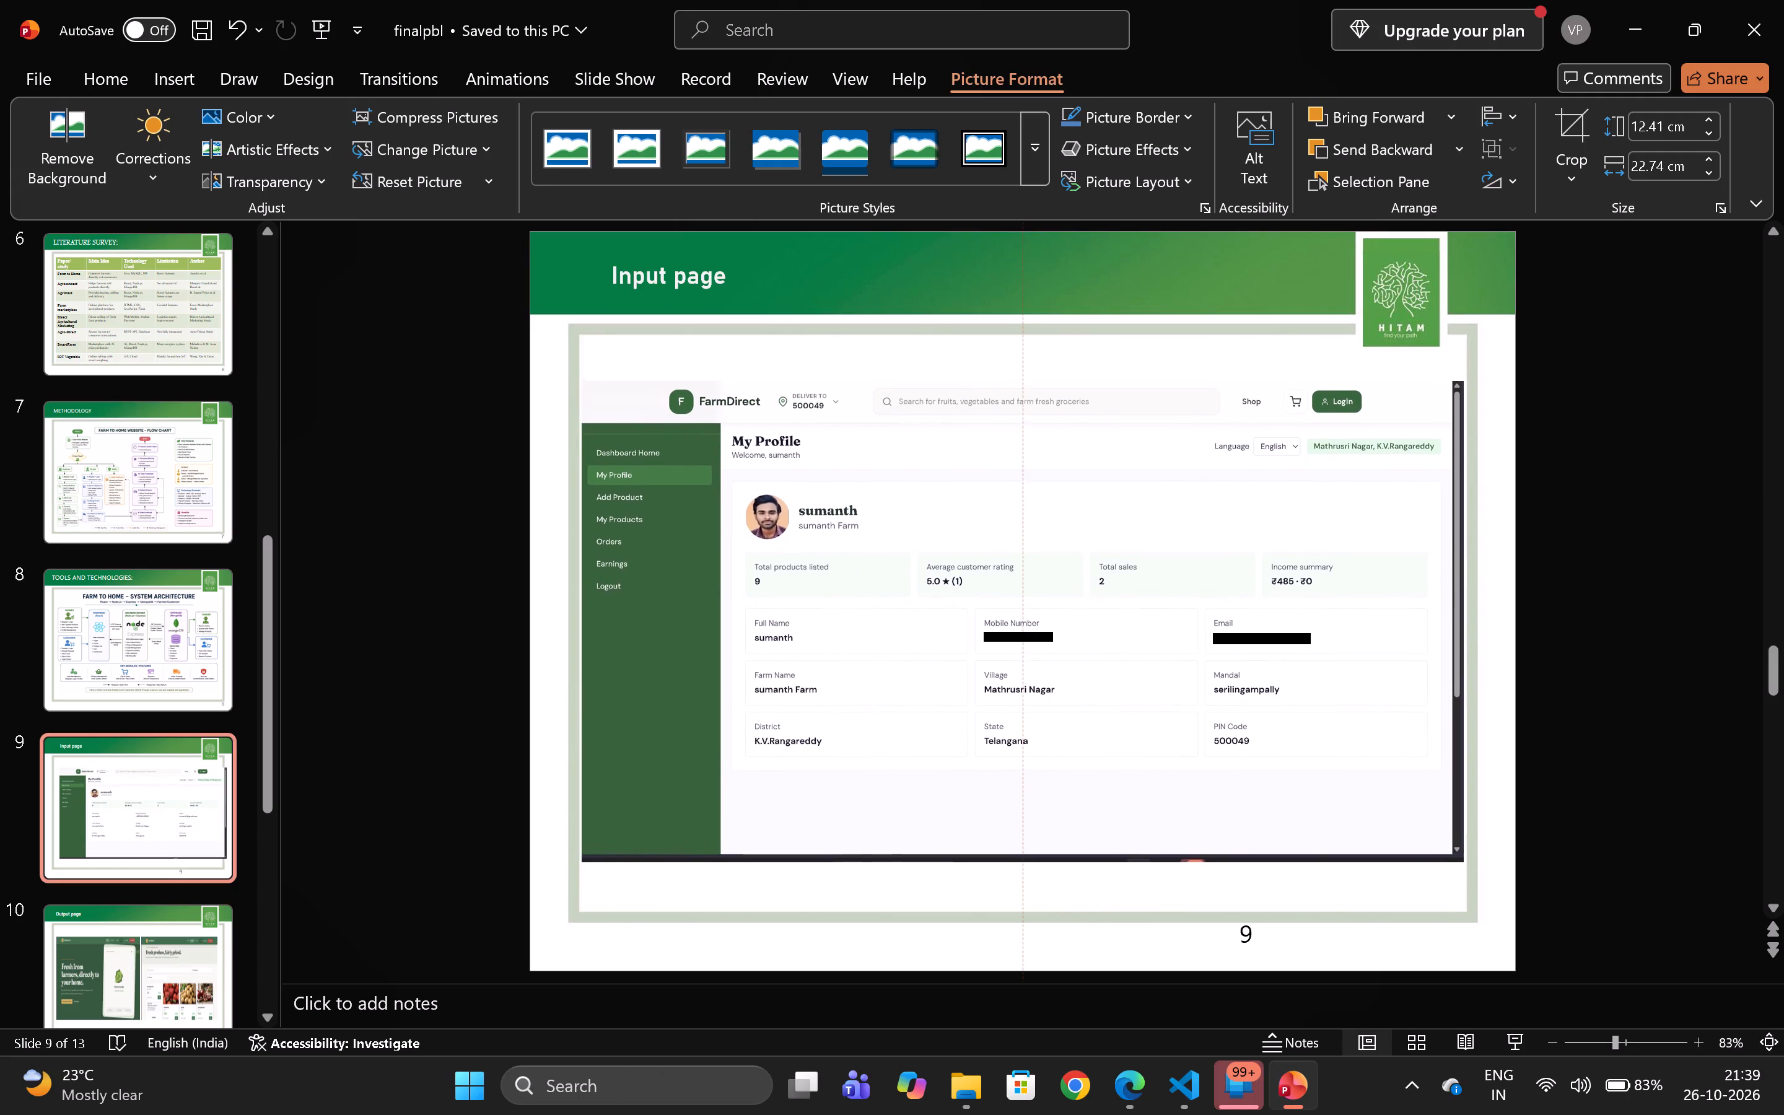
pyautogui.moveTo(1153, 688); pyautogui.dragTo(1153, 691)
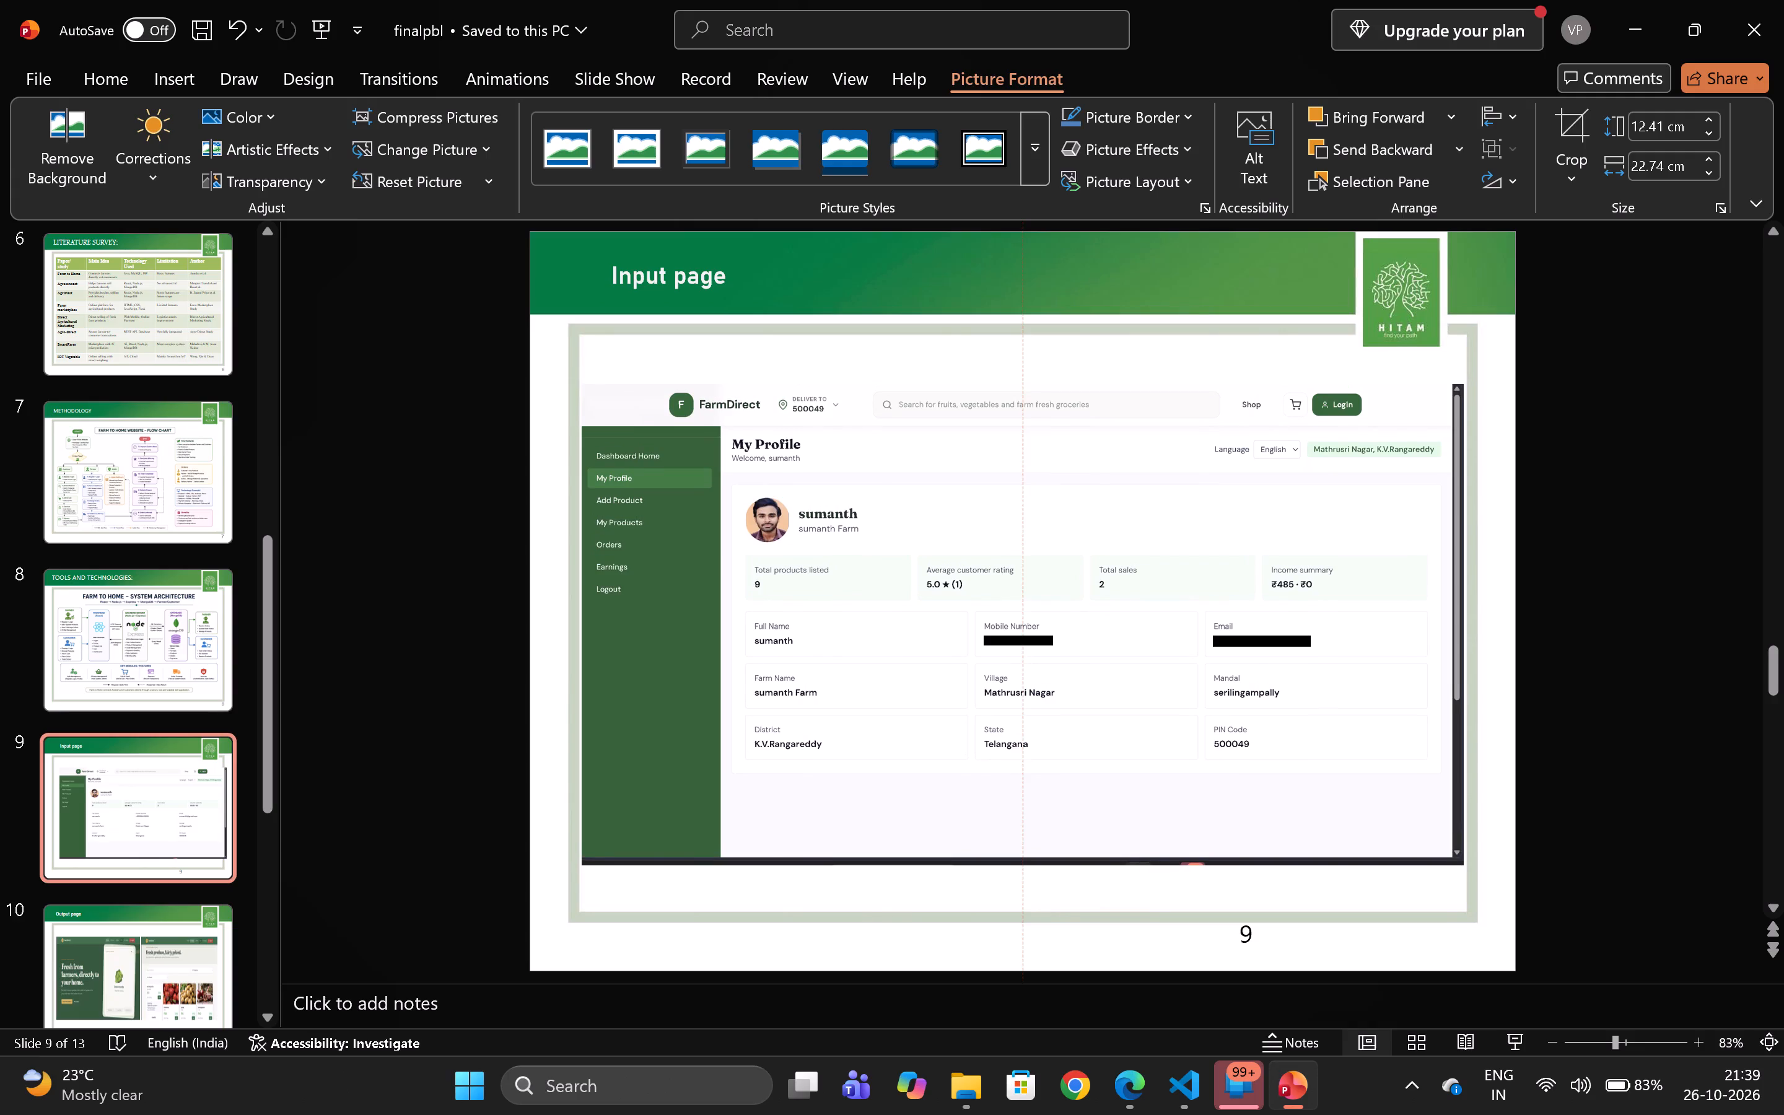
pyautogui.moveTo(1153, 691); pyautogui.dragTo(1152, 690)
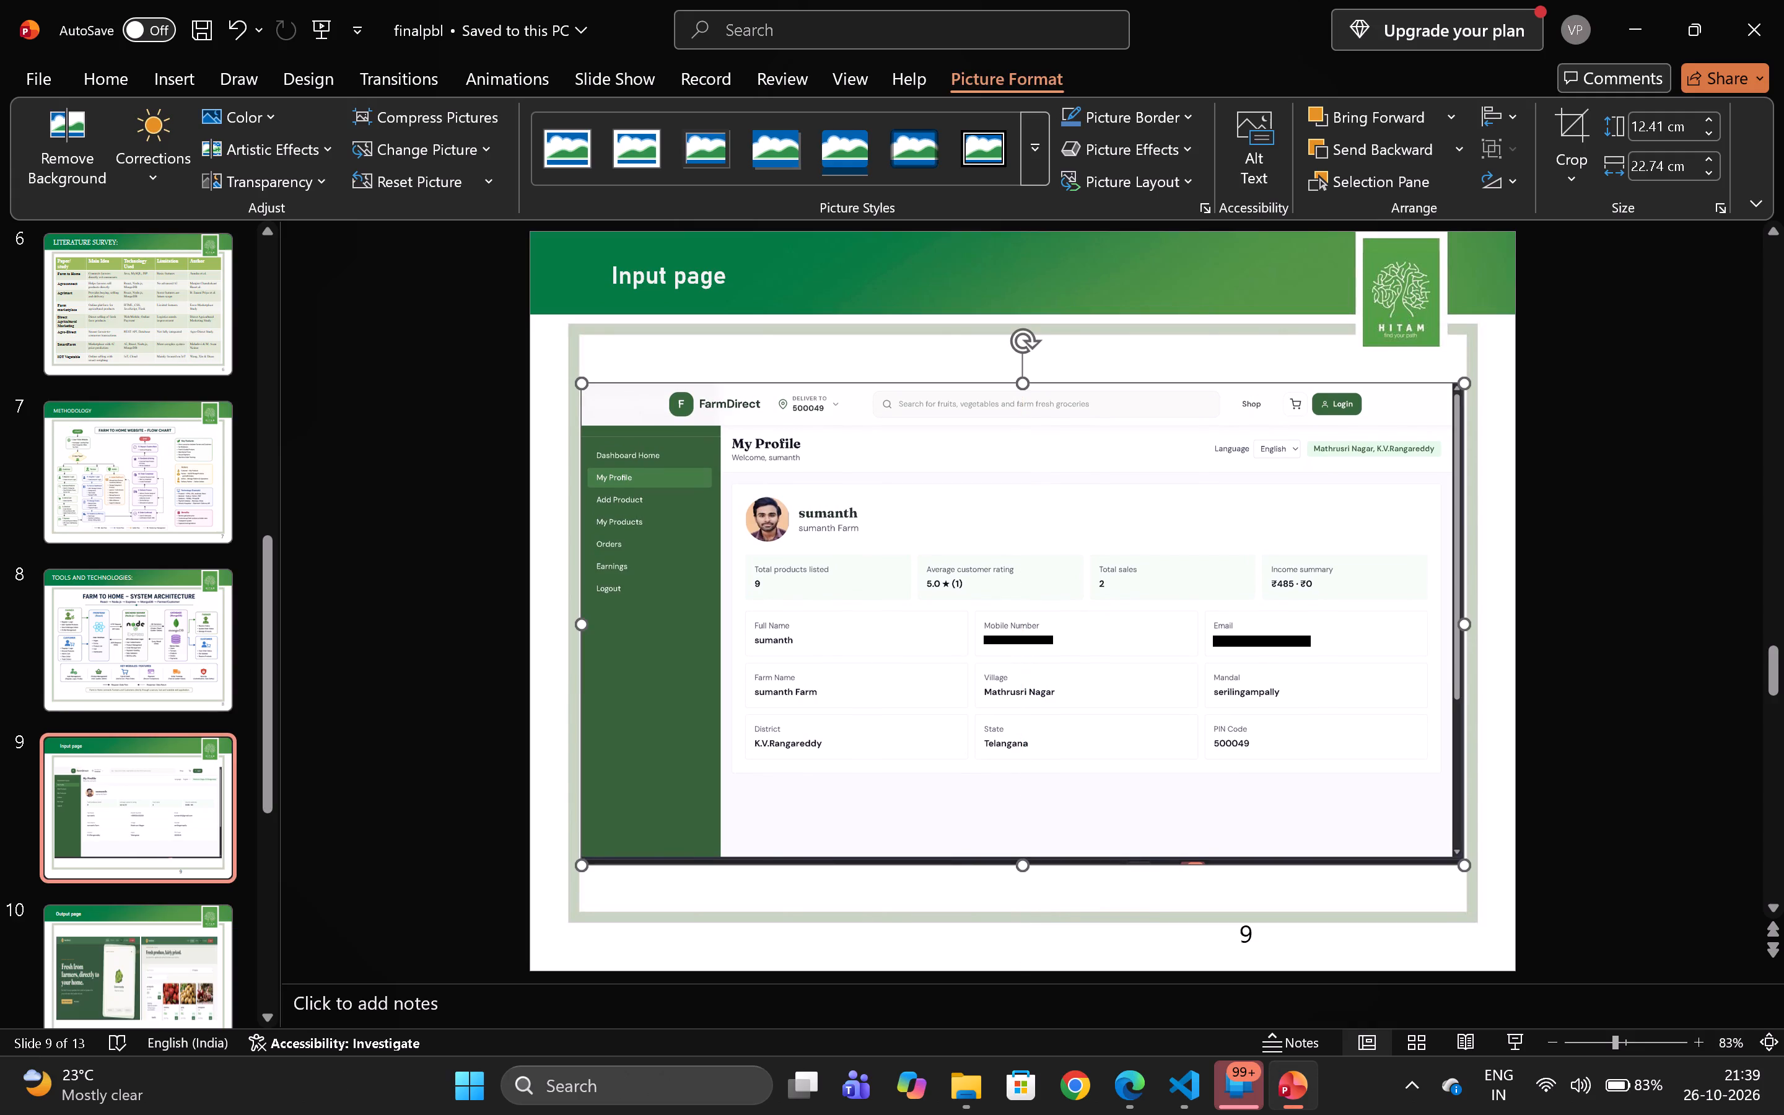
# Replace the title text of slide 9 with "FARMER LOGIN PAGE" followed by a space.
pyautogui.click(756, 266)
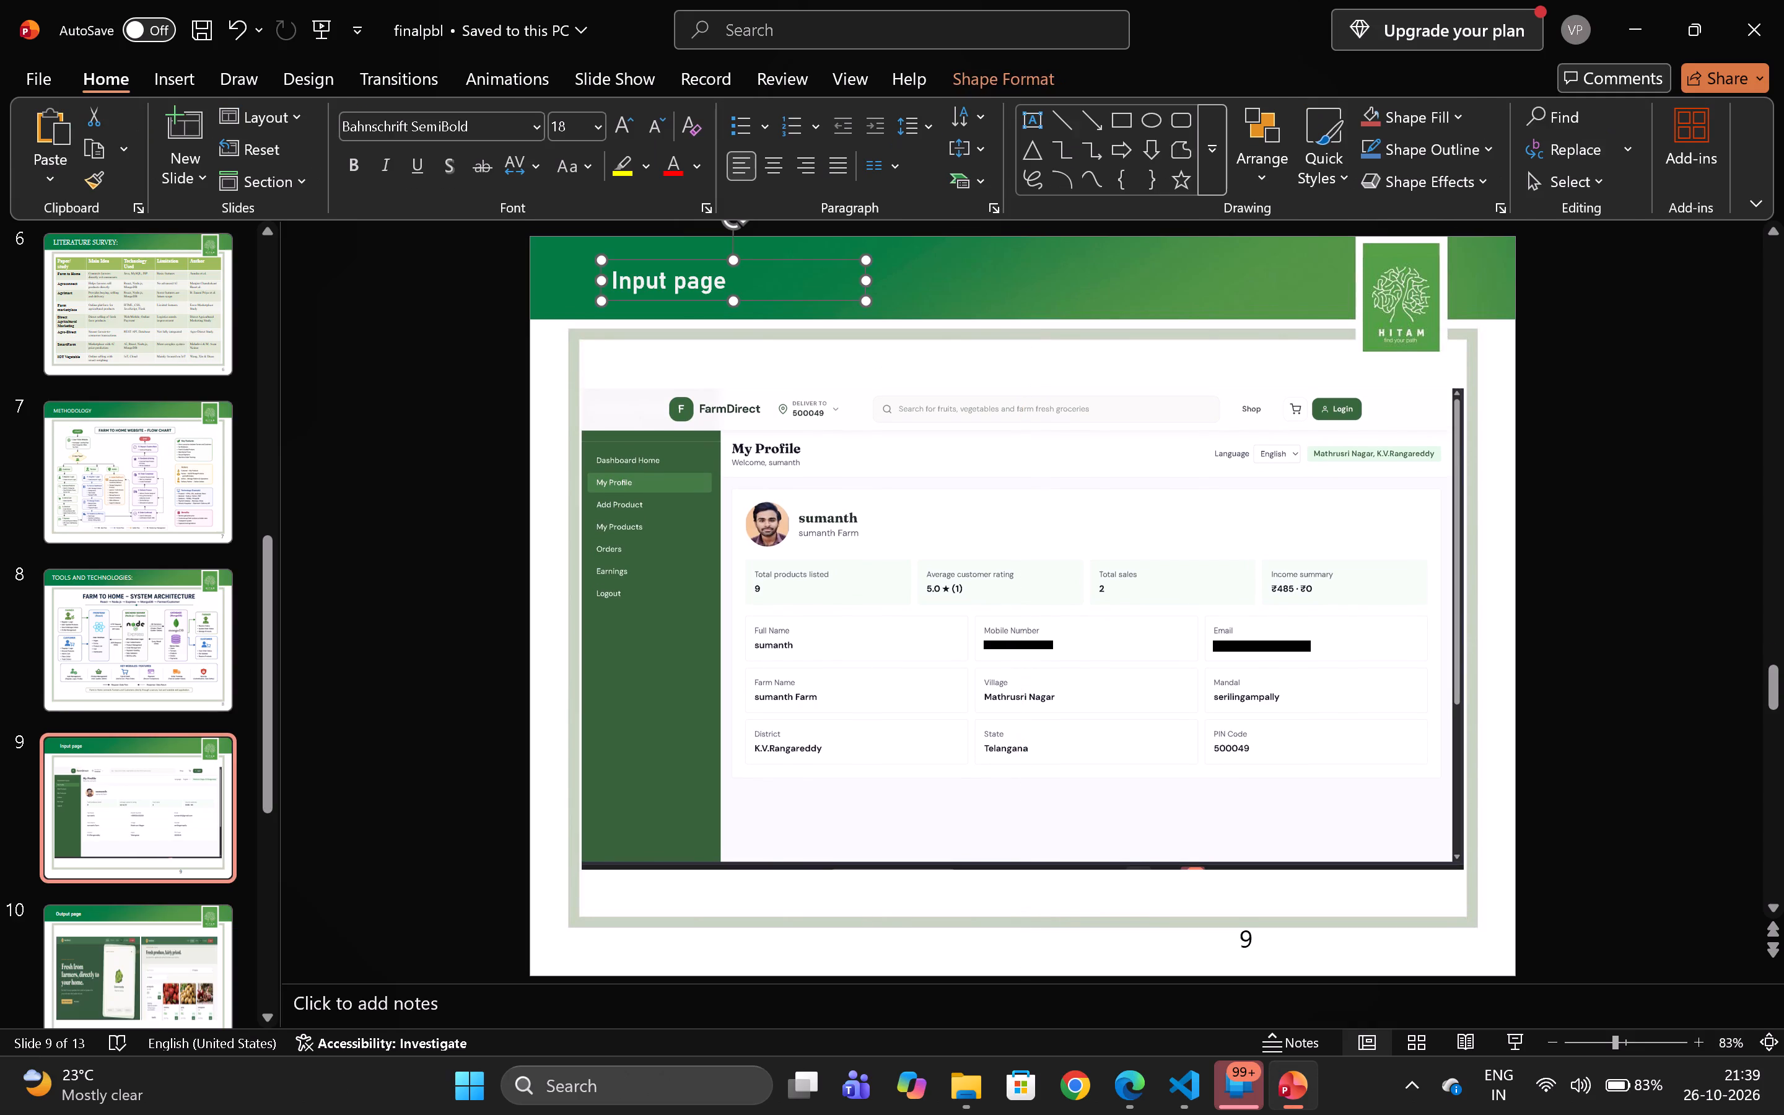
pyautogui.click(736, 284)
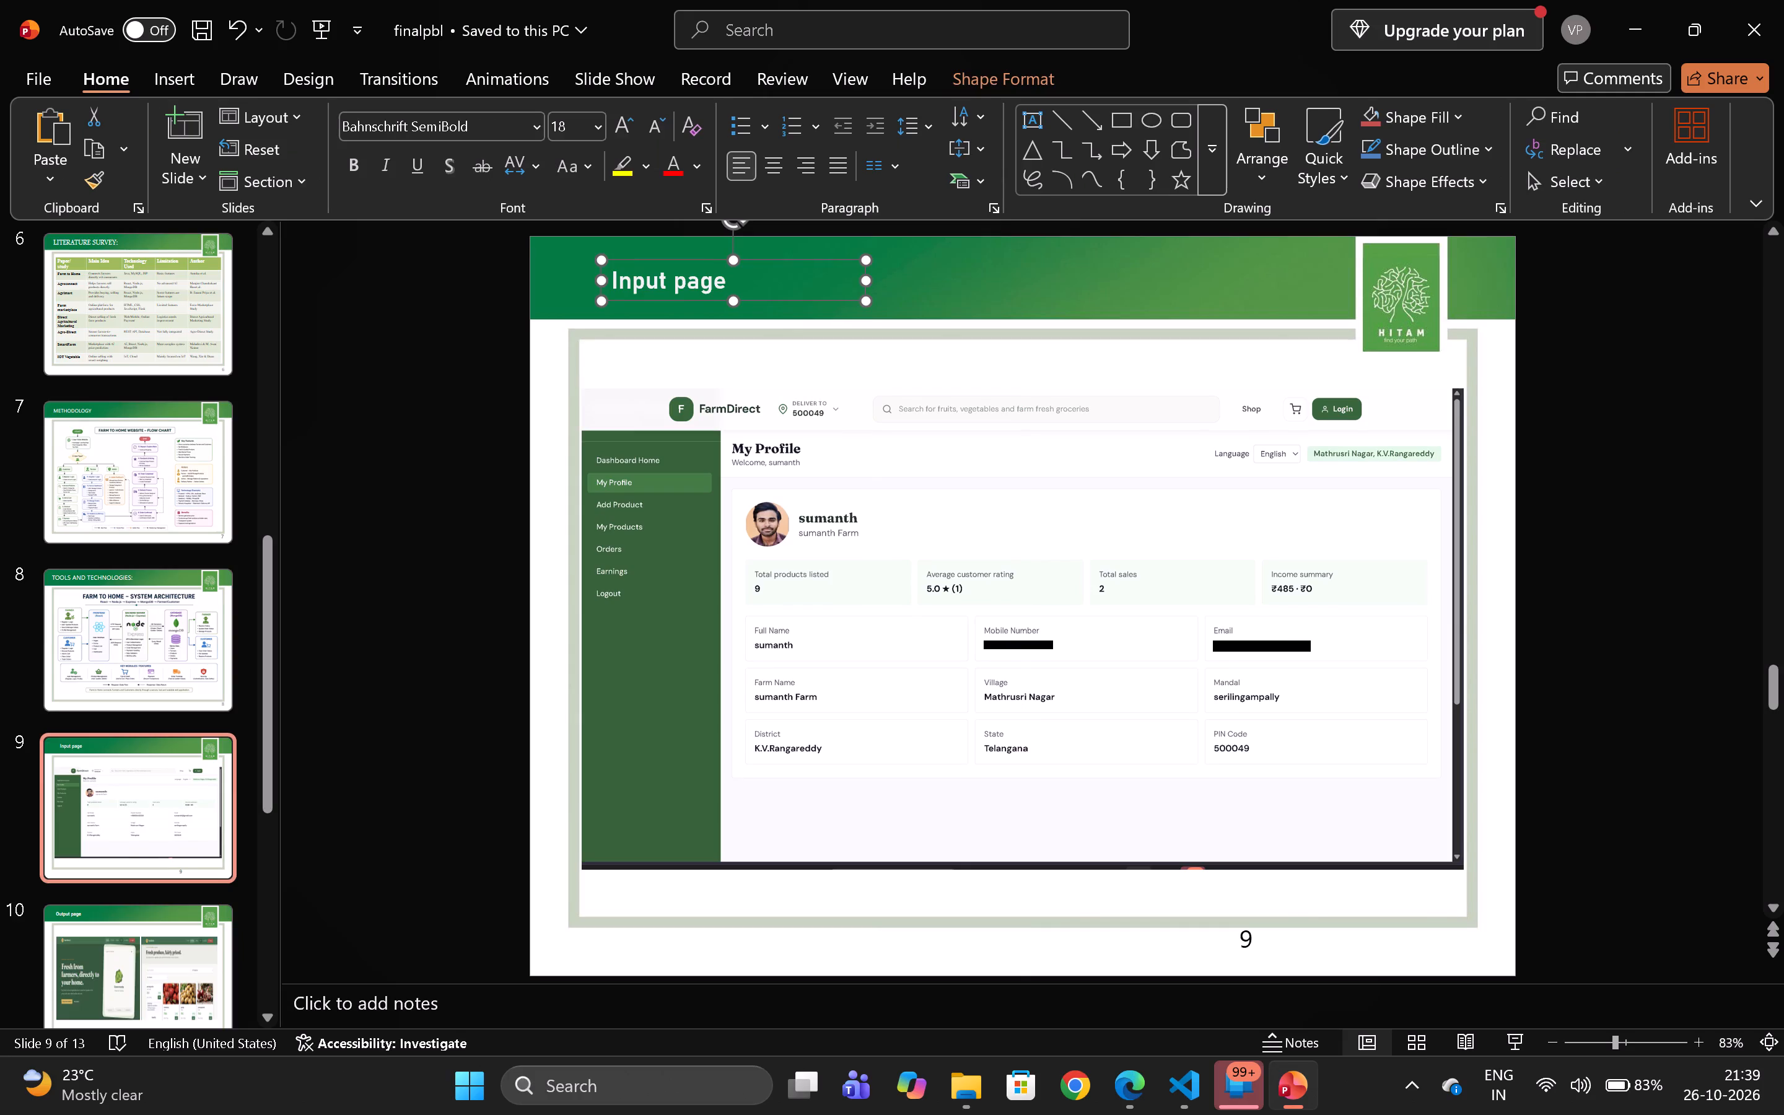
pyautogui.click(727, 283)
pyautogui.press('BackSpace')
pyautogui.press('BackSpace')
pyautogui.press('BackSpace')
pyautogui.press('BackSpace')
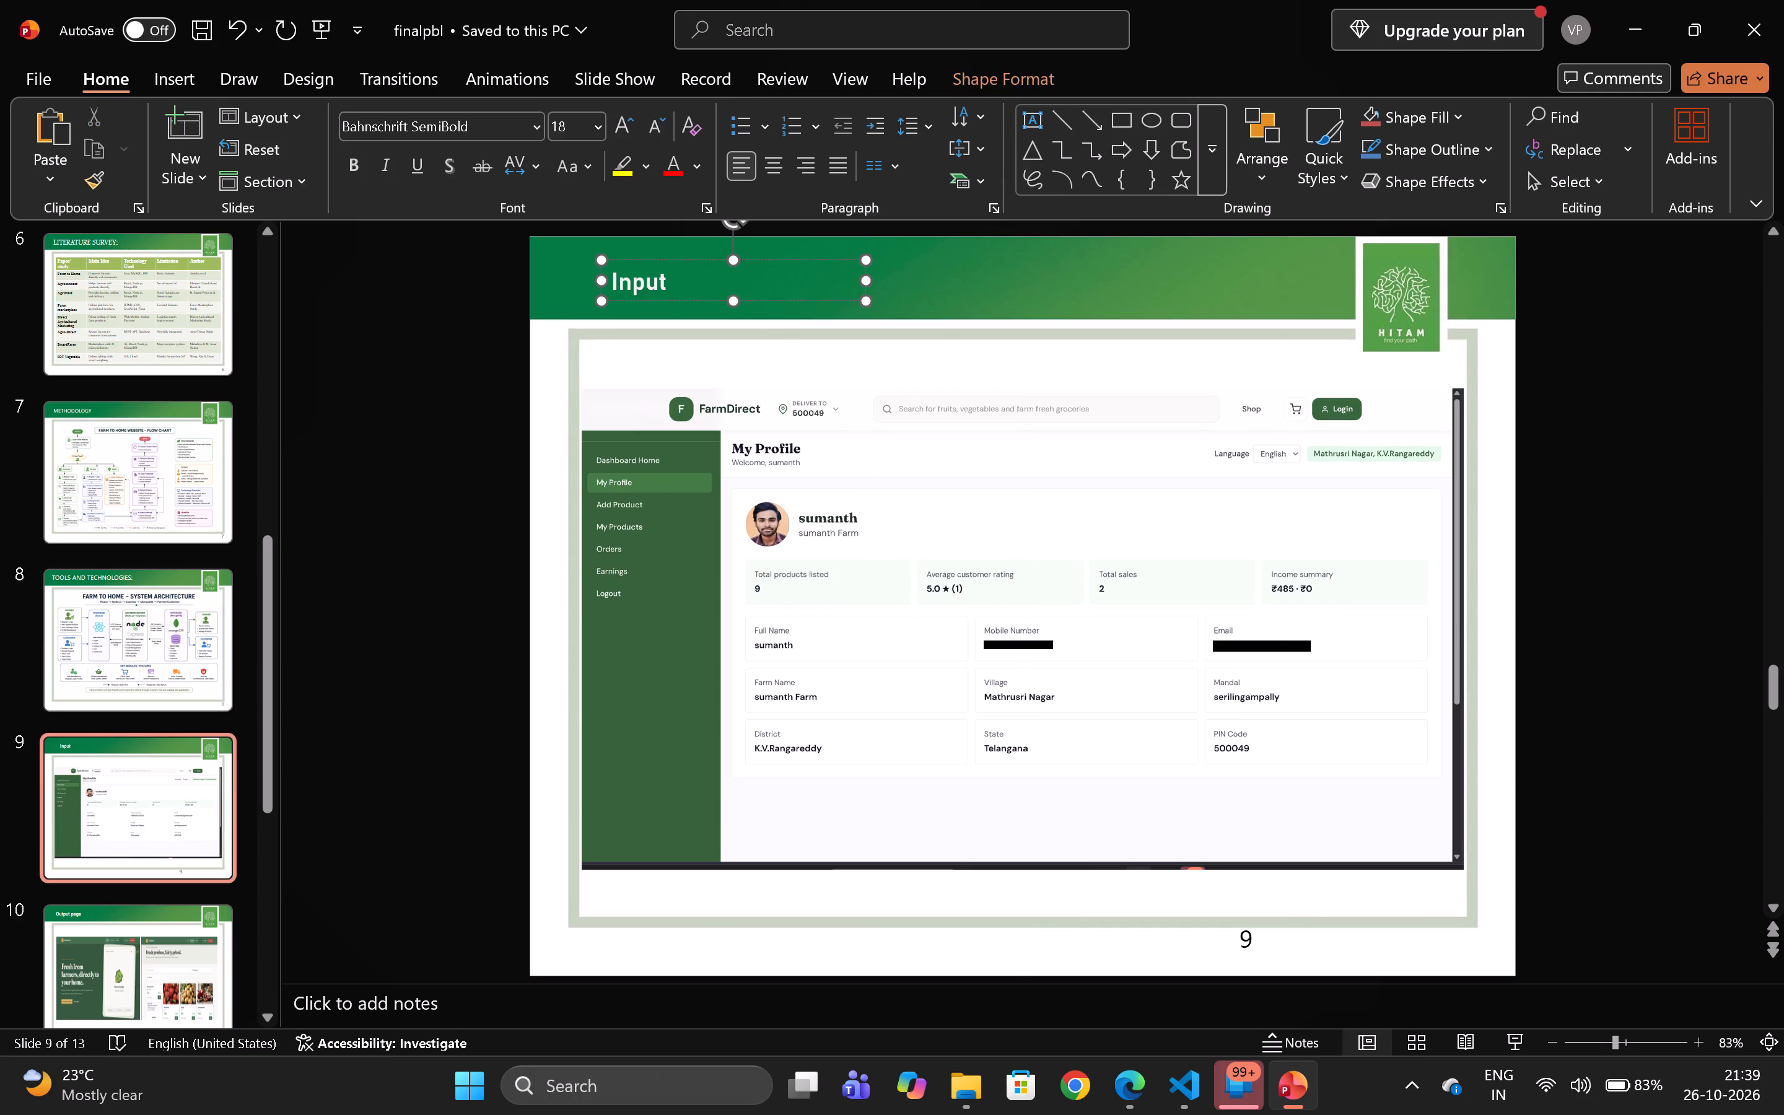
pyautogui.press('BackSpace')
pyautogui.press('BackSpace')
pyautogui.press('BackSpace')
pyautogui.press('BackSpace')
pyautogui.press('BackSpace')
pyautogui.press('BackSpace')
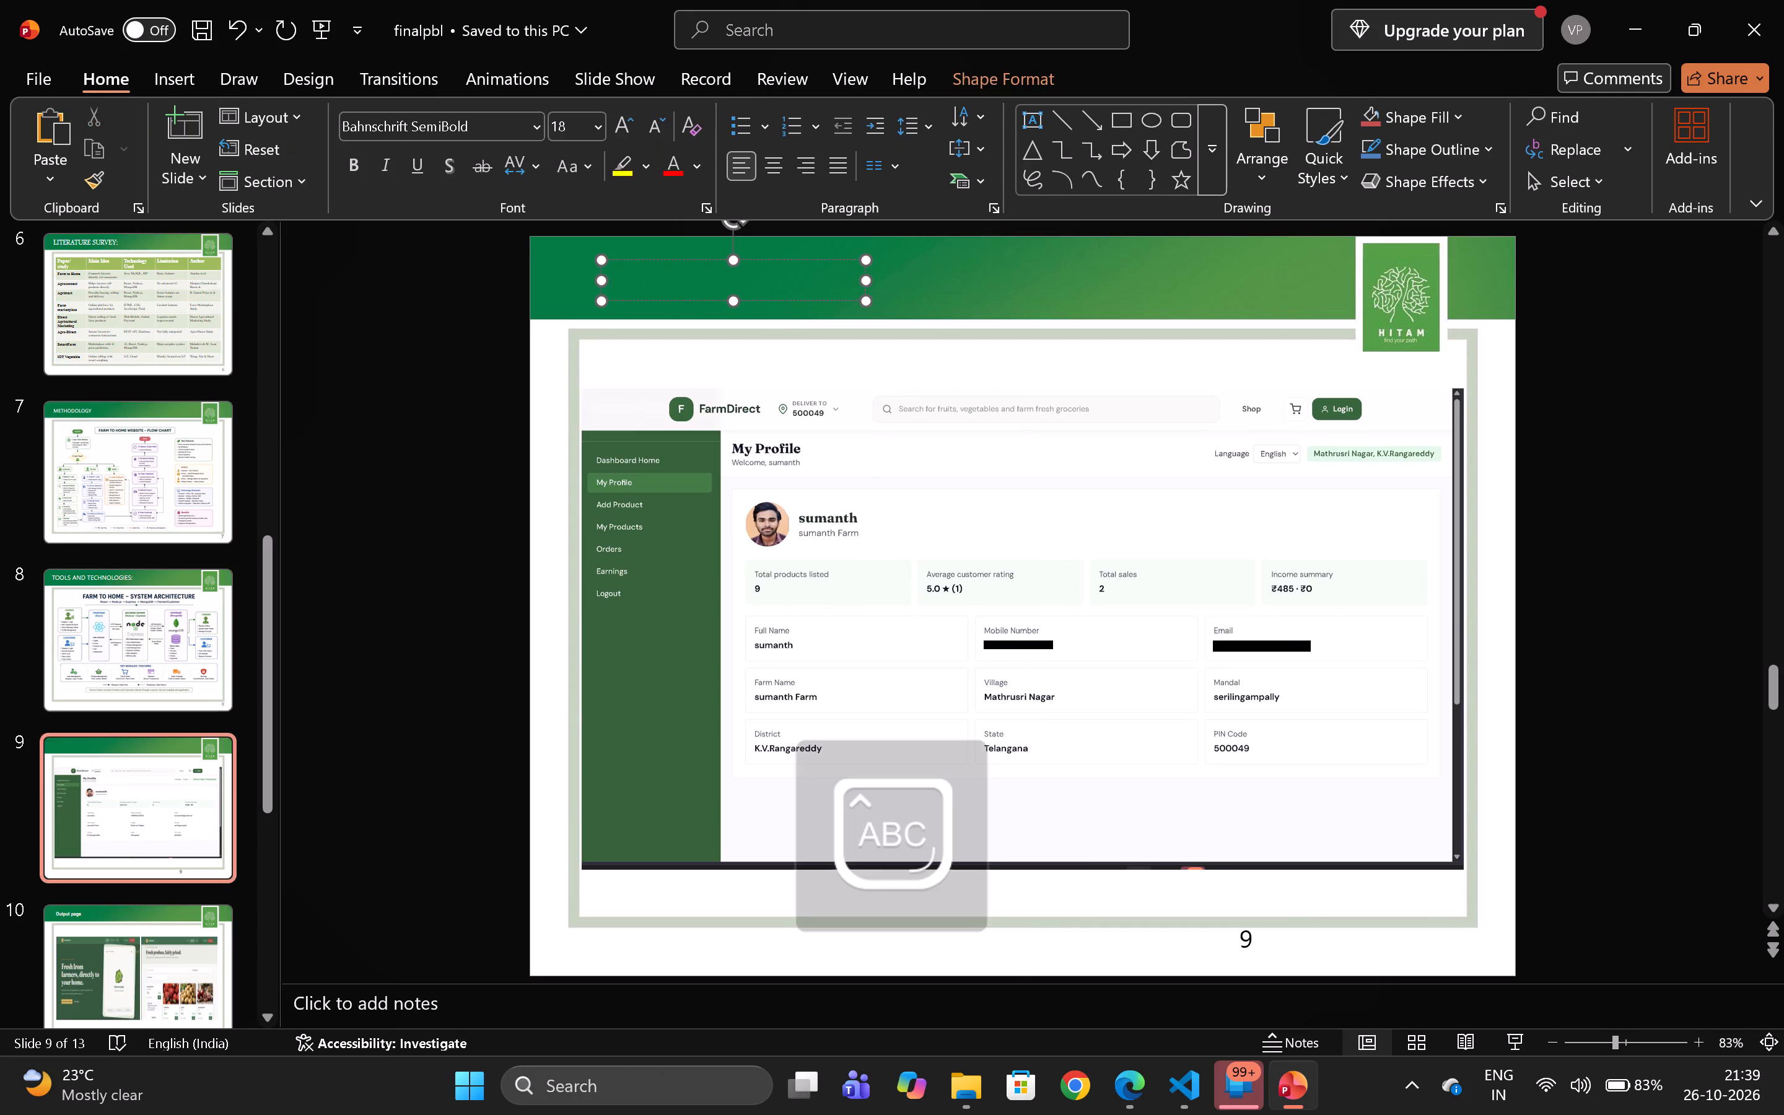
pyautogui.write('FAR')
pyautogui.write('MER')
pyautogui.press('space')
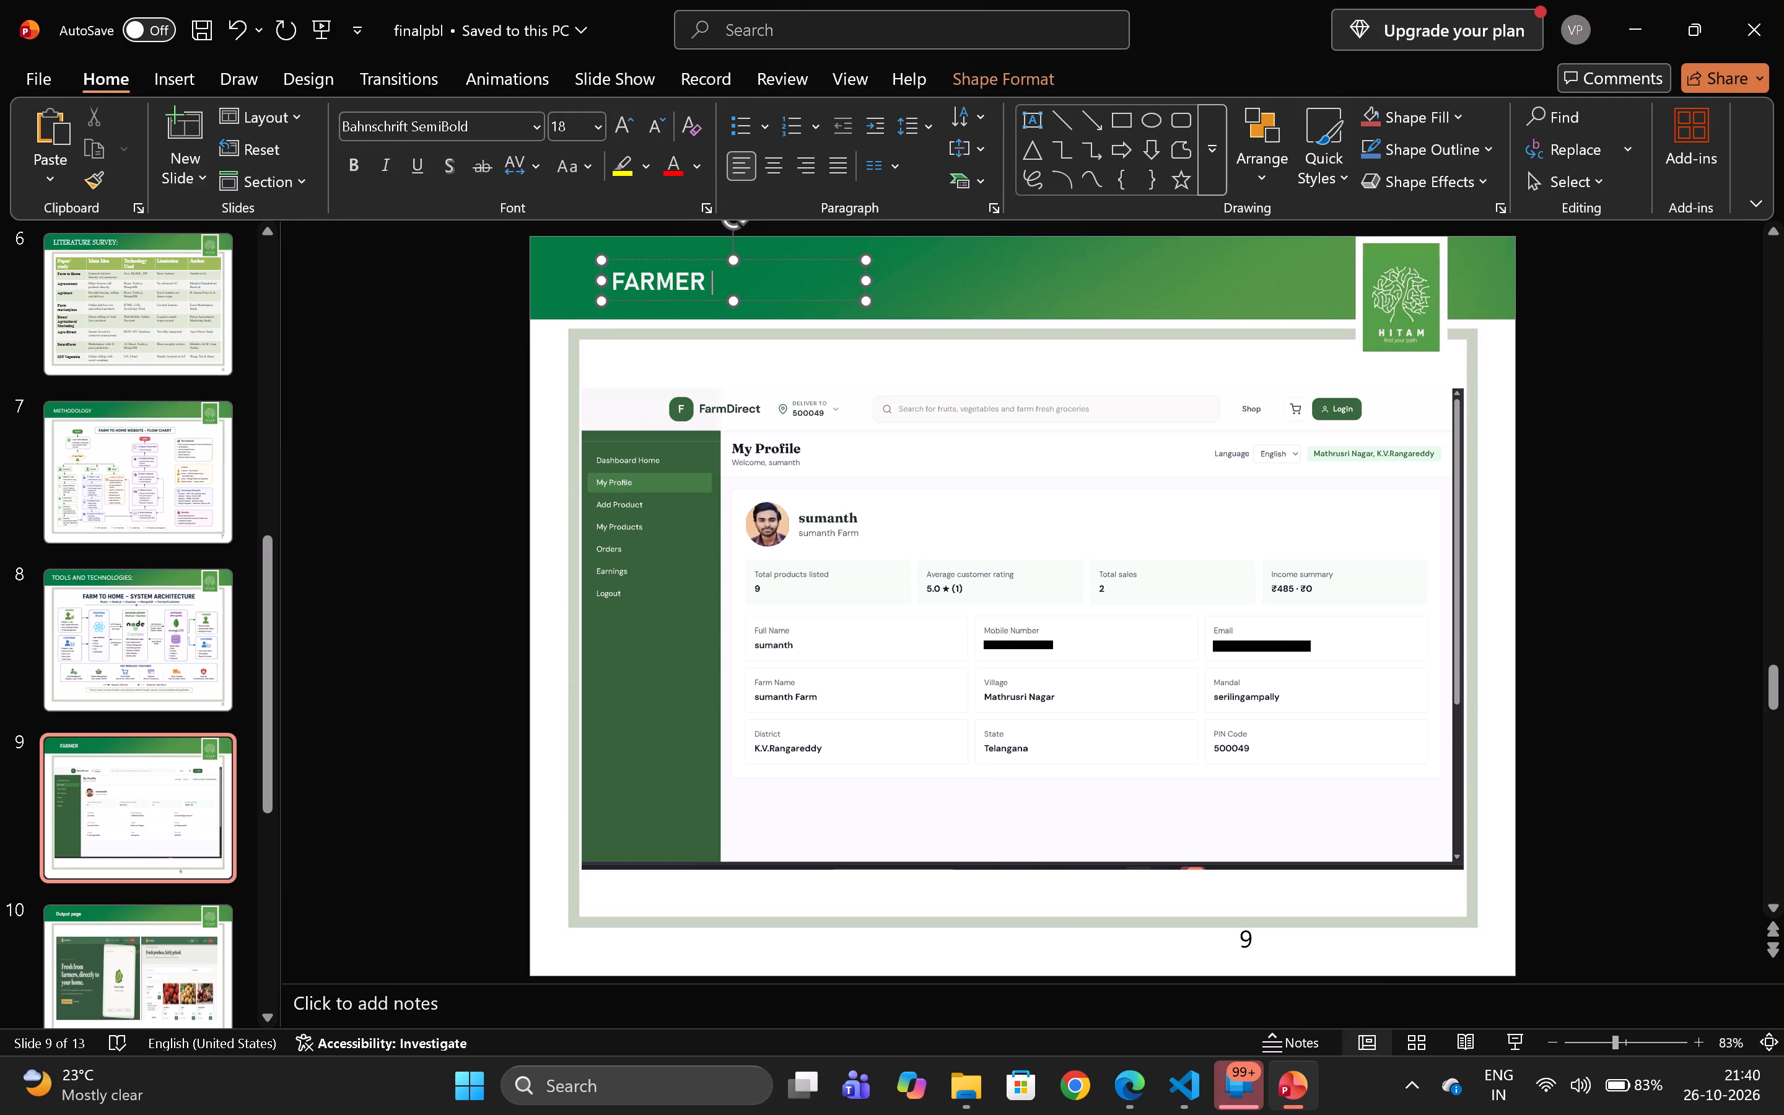
pyautogui.write('LOGIN')
pyautogui.press('space')
pyautogui.write('PAGE')
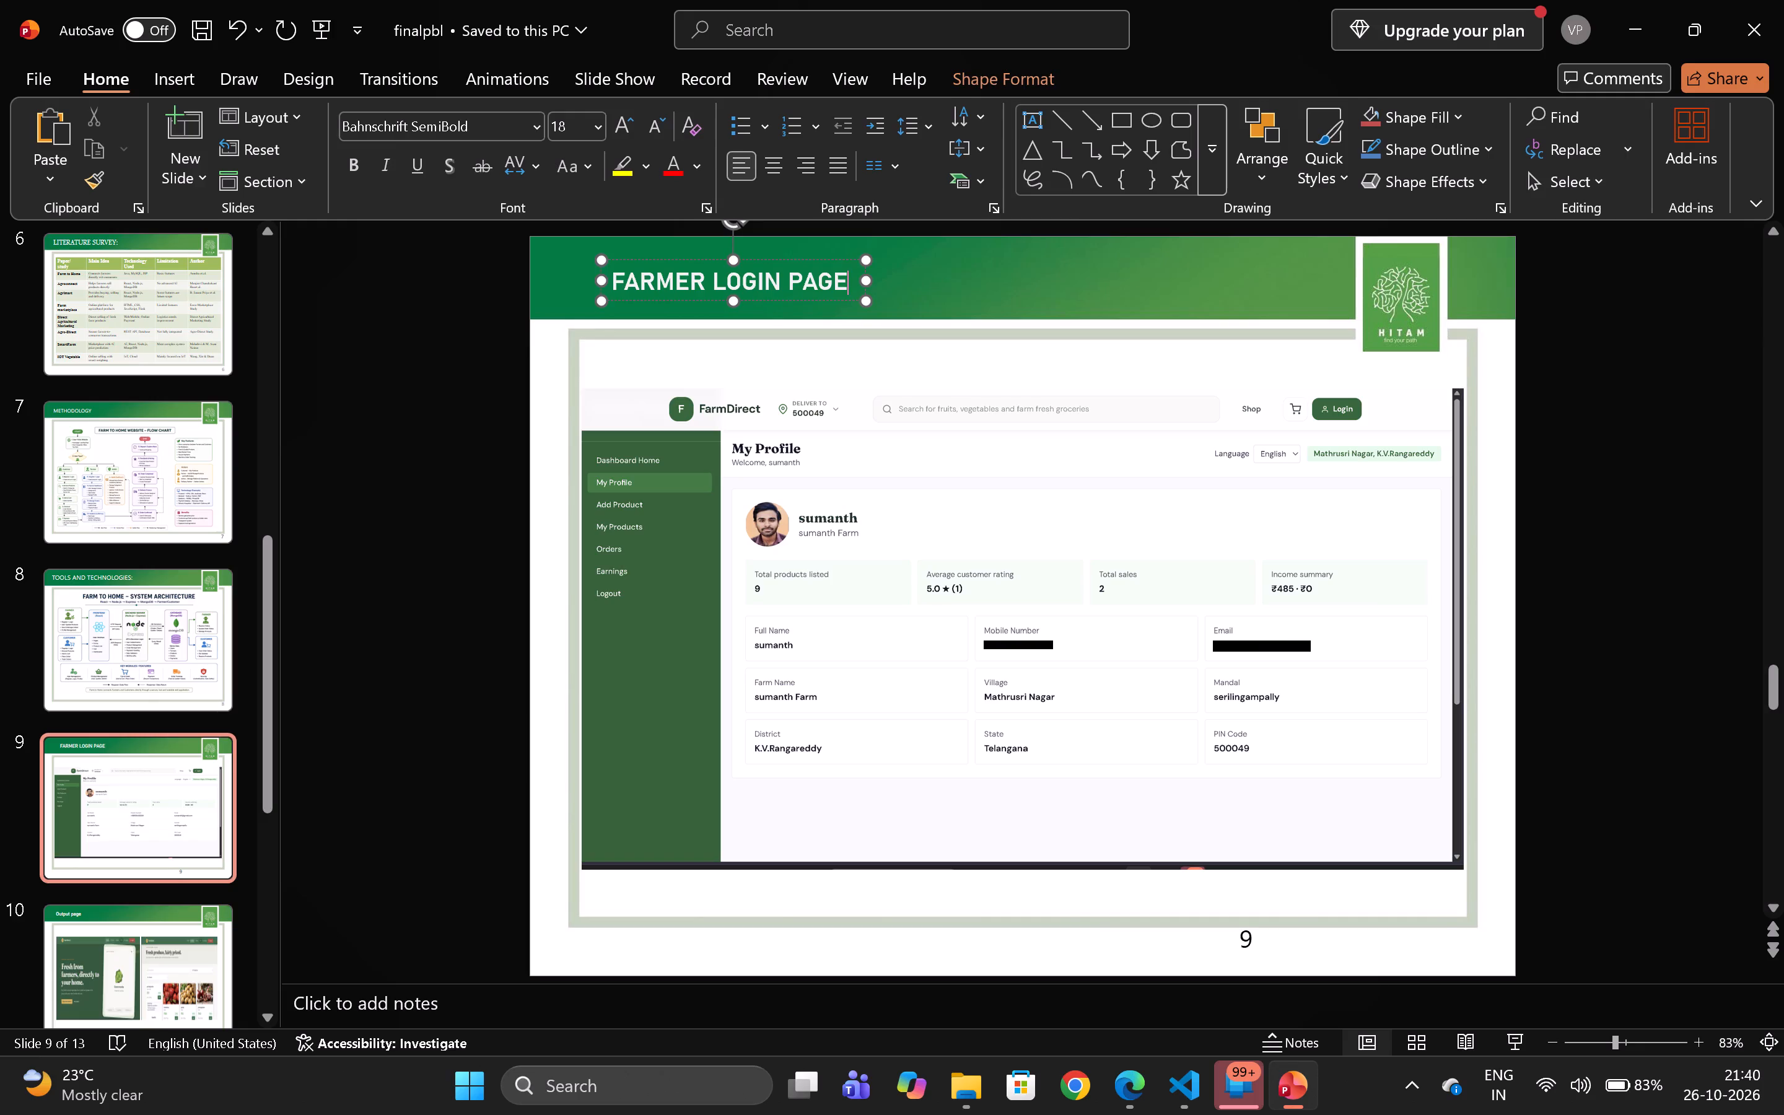
pyautogui.press('space')
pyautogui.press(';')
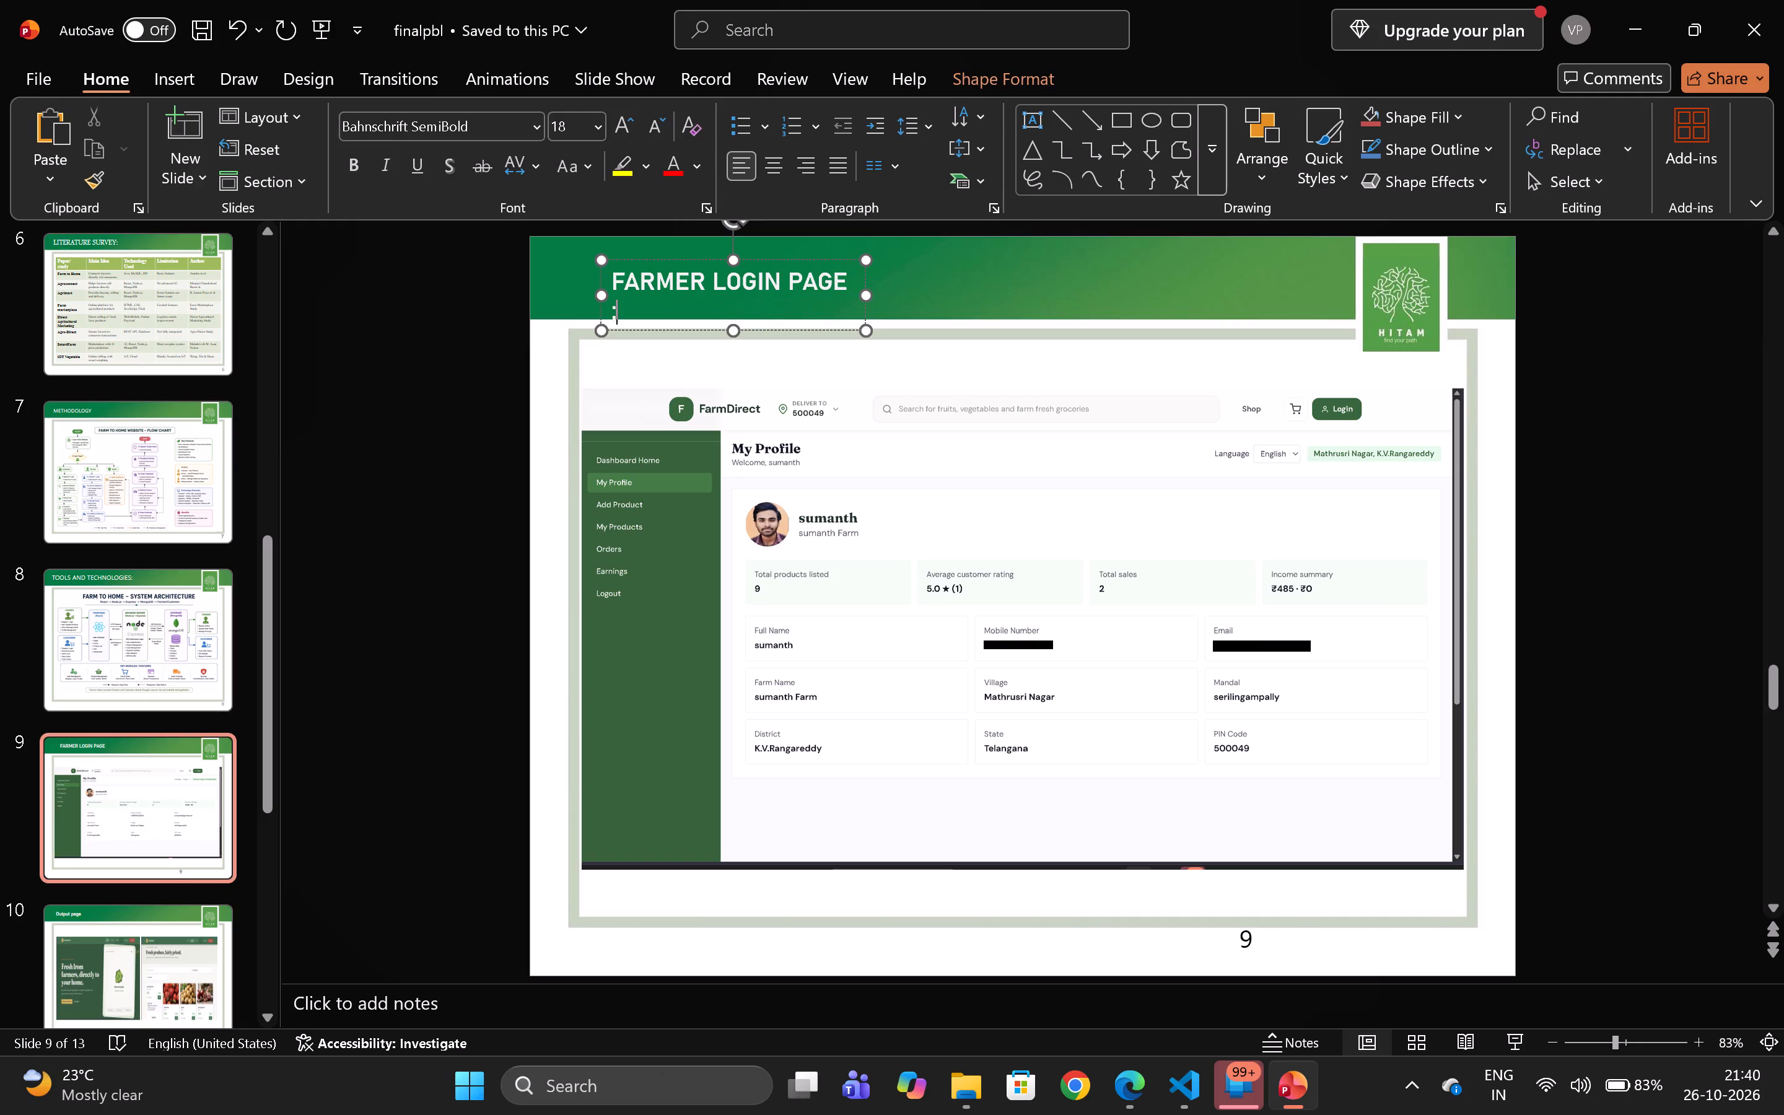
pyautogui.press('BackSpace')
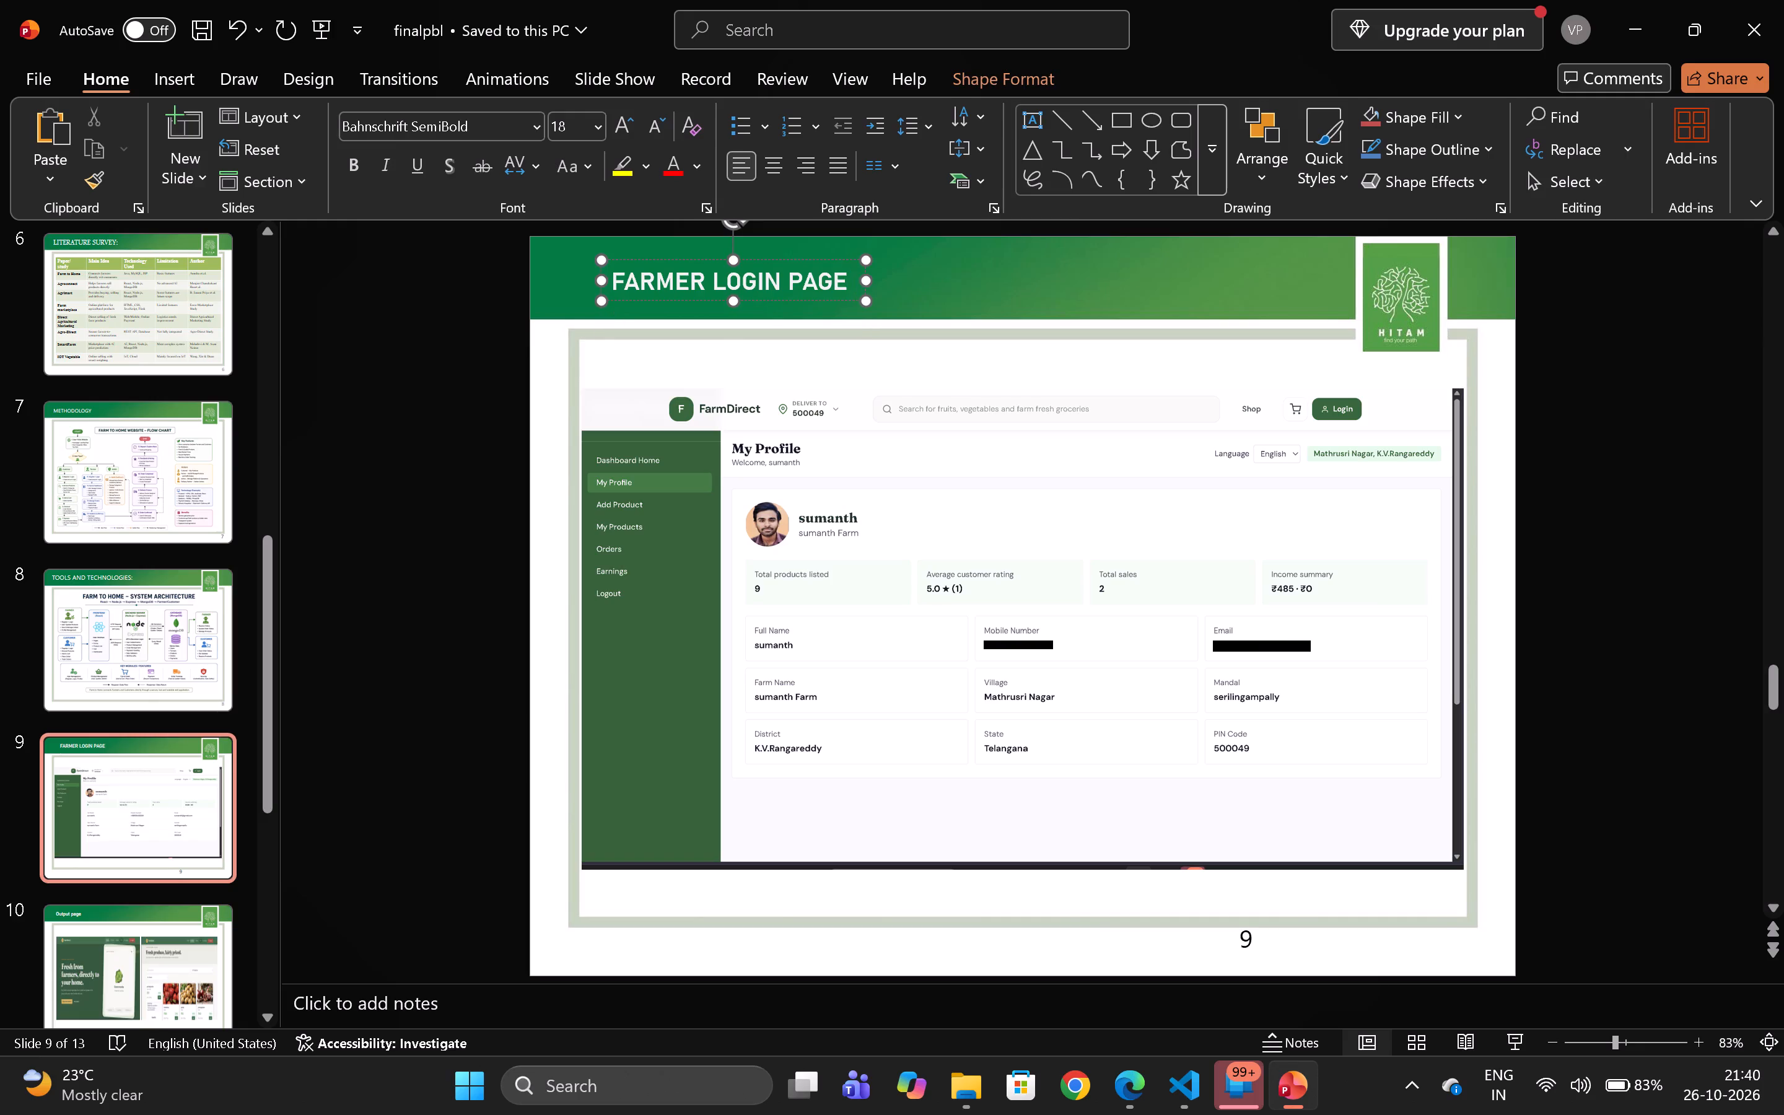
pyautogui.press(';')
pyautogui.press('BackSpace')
# Widen the slide 9 title box beyond the end of its text and add a semicolon after "FARMER LOGIN PAGE".
pyautogui.moveTo(870, 280); pyautogui.dragTo(906, 276)
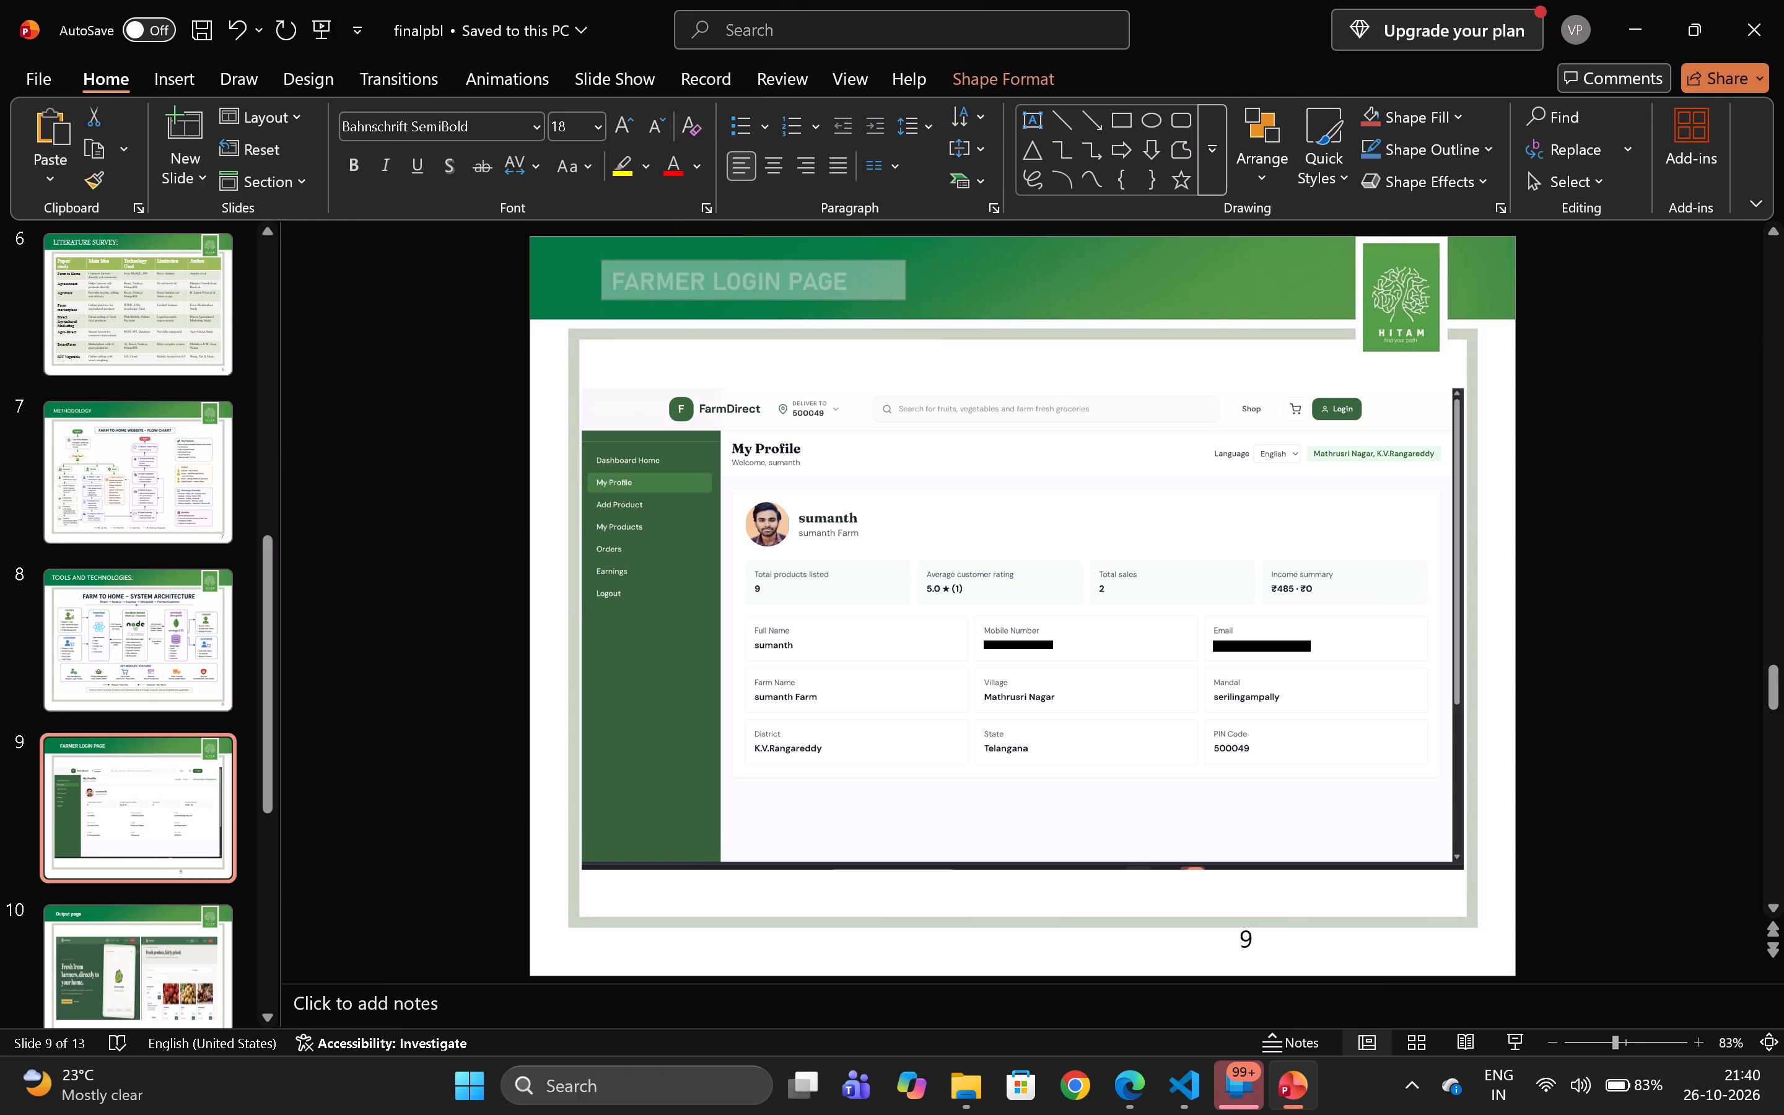
pyautogui.moveTo(906, 276); pyautogui.dragTo(909, 274)
pyautogui.click(865, 283)
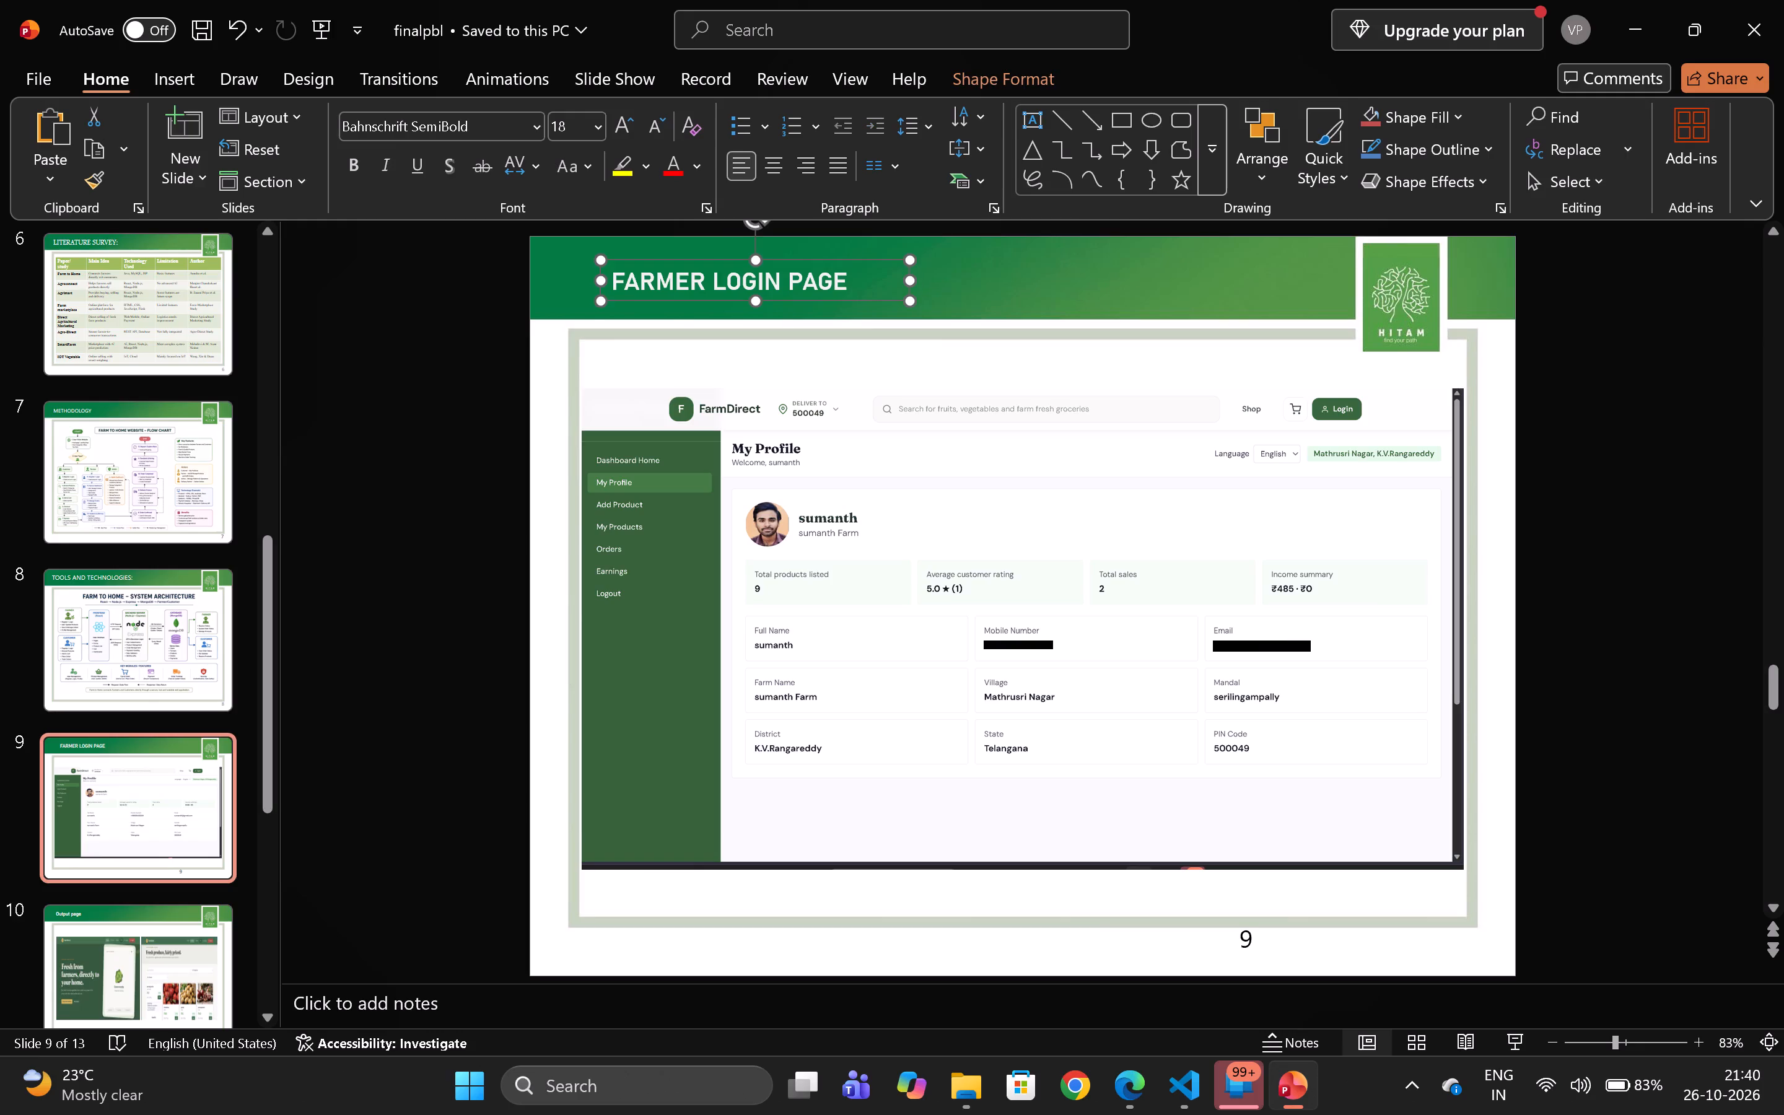
pyautogui.click(856, 282)
pyautogui.press(';')
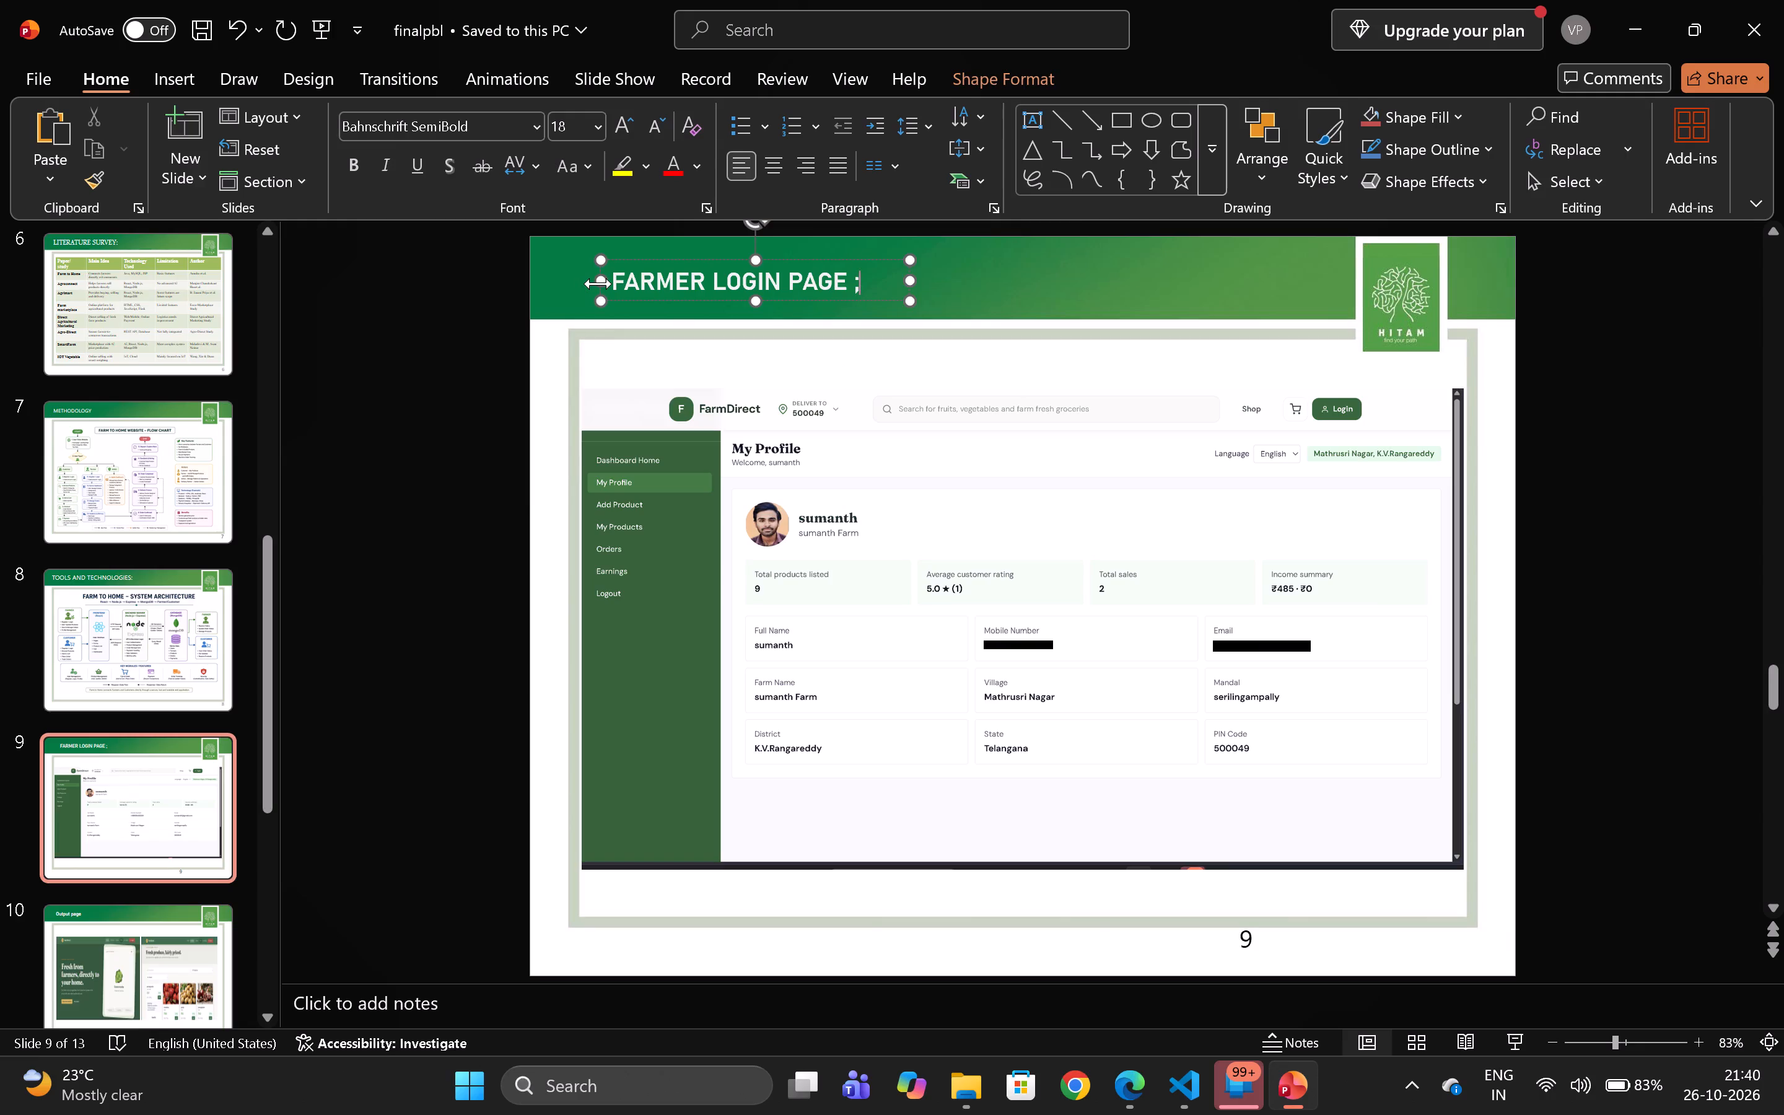
# Extend the start of the title box on slide 9 outward to line up with the content frame's outer left edge.
pyautogui.moveTo(598, 282); pyautogui.dragTo(580, 282)
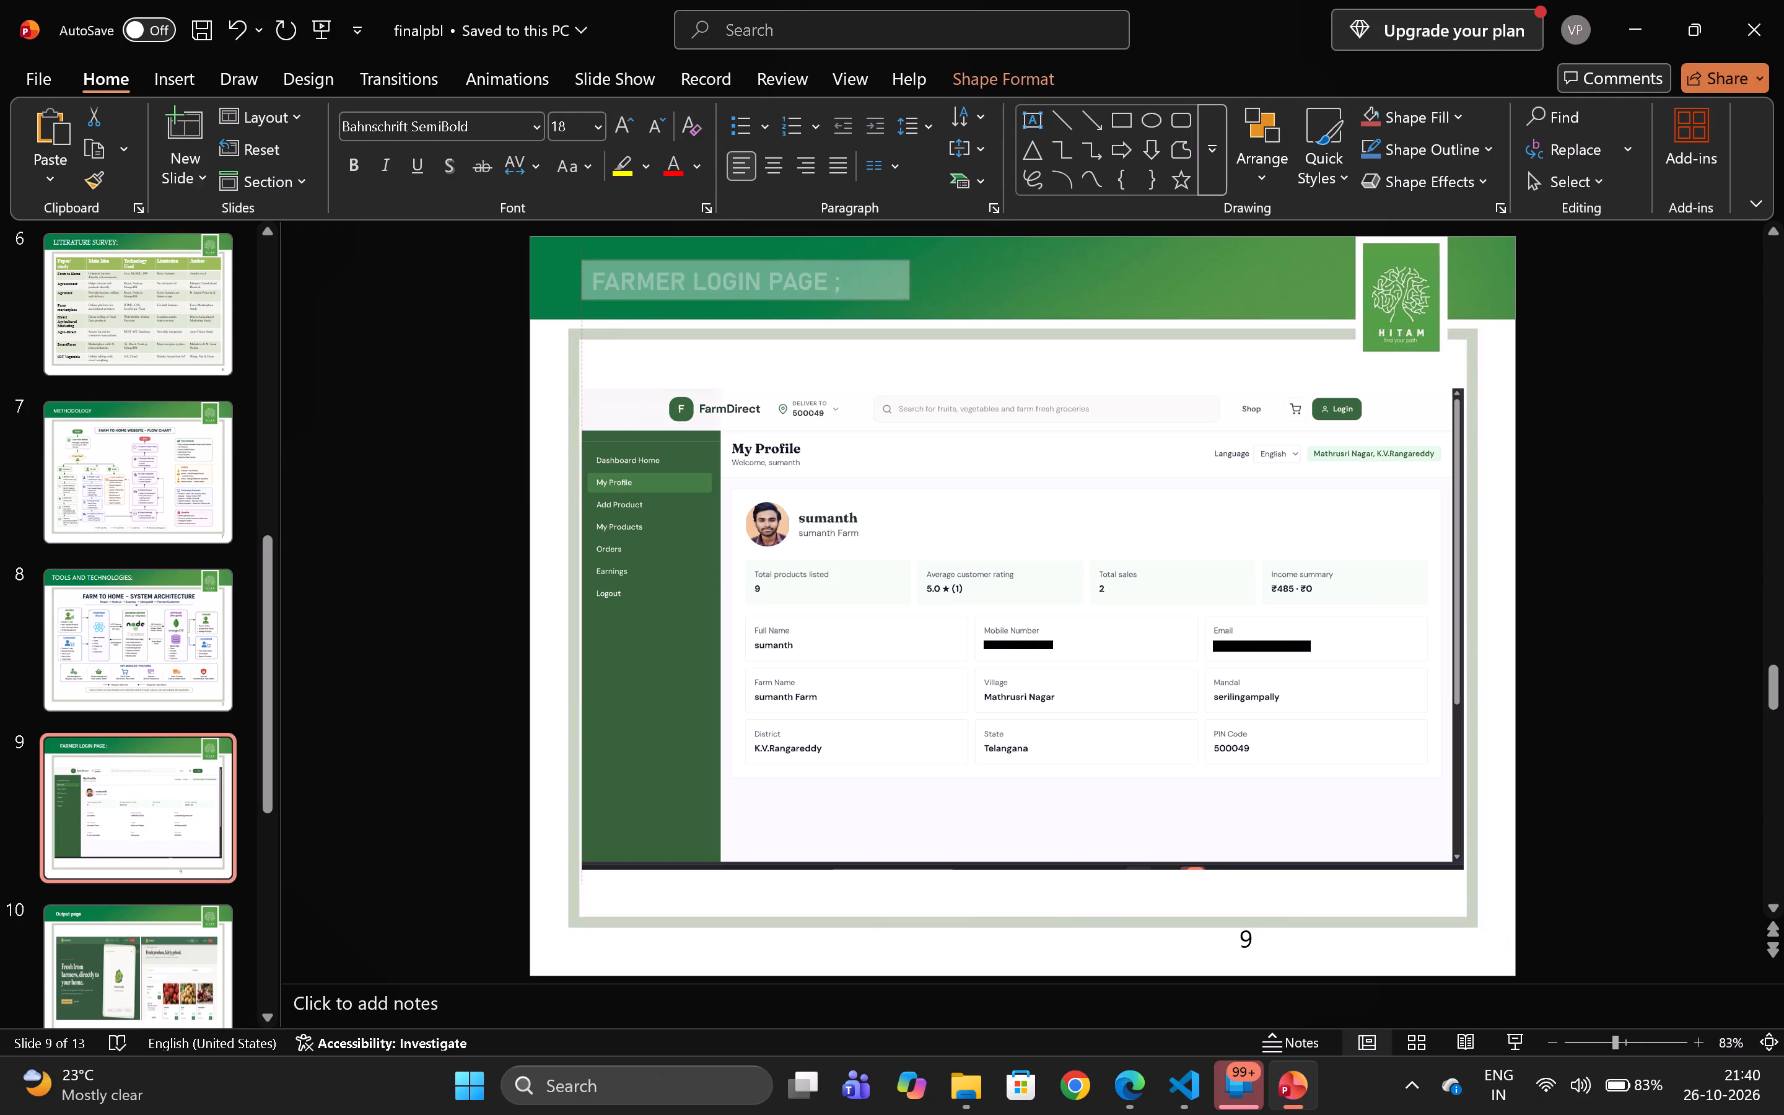
pyautogui.moveTo(580, 282); pyautogui.dragTo(569, 289)
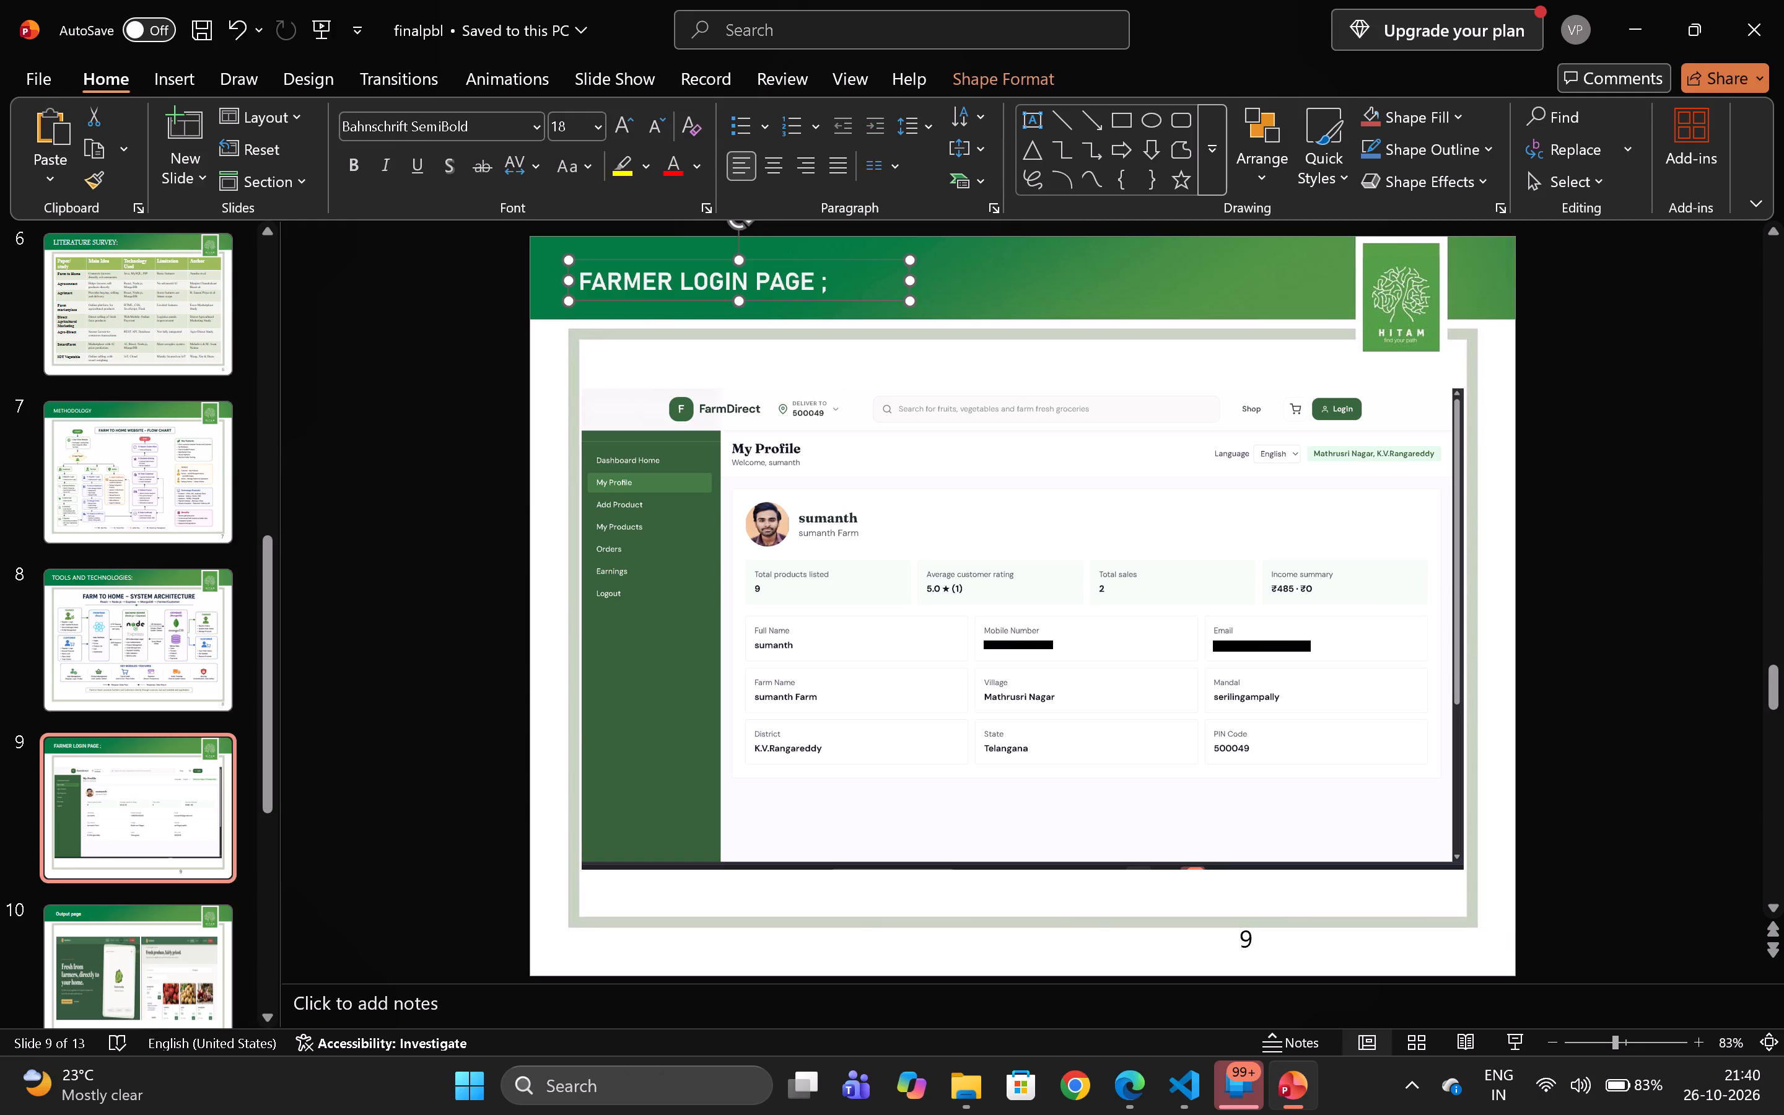
pyautogui.moveTo(740, 294); pyautogui.dragTo(740, 301)
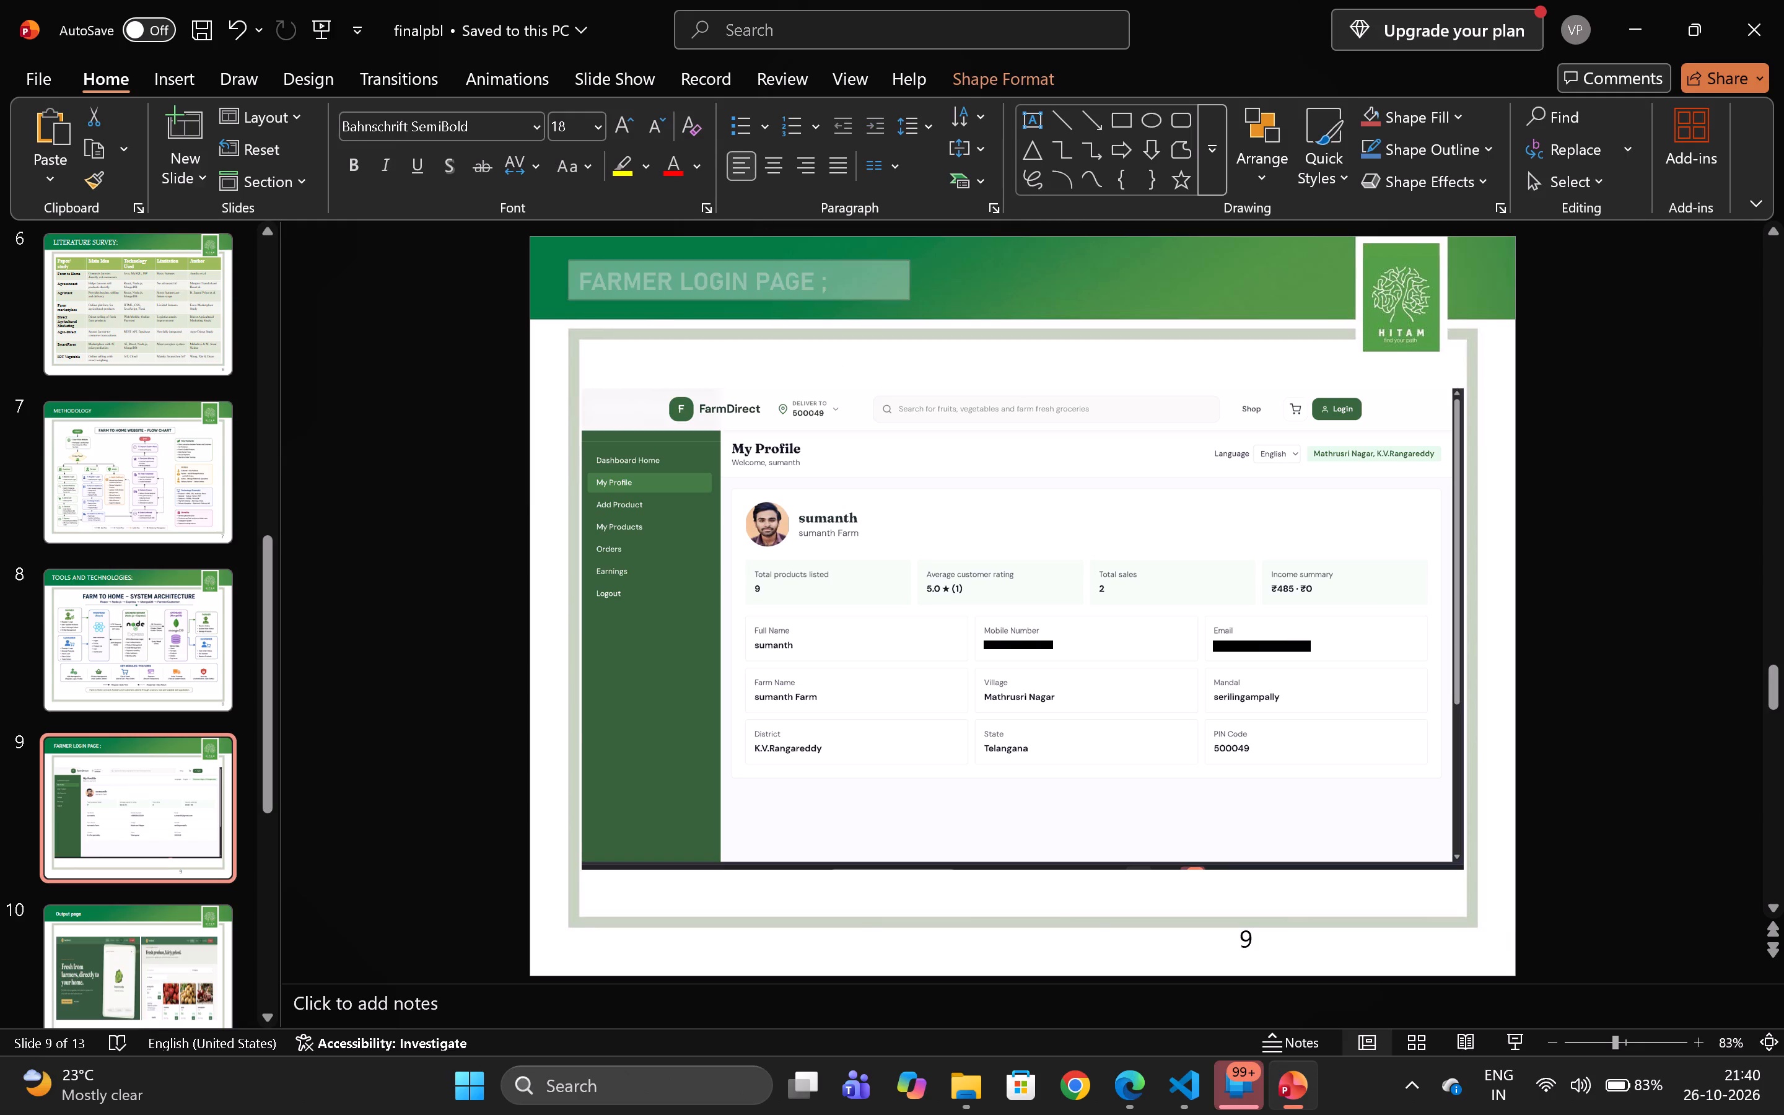
pyautogui.moveTo(740, 301); pyautogui.dragTo(741, 310)
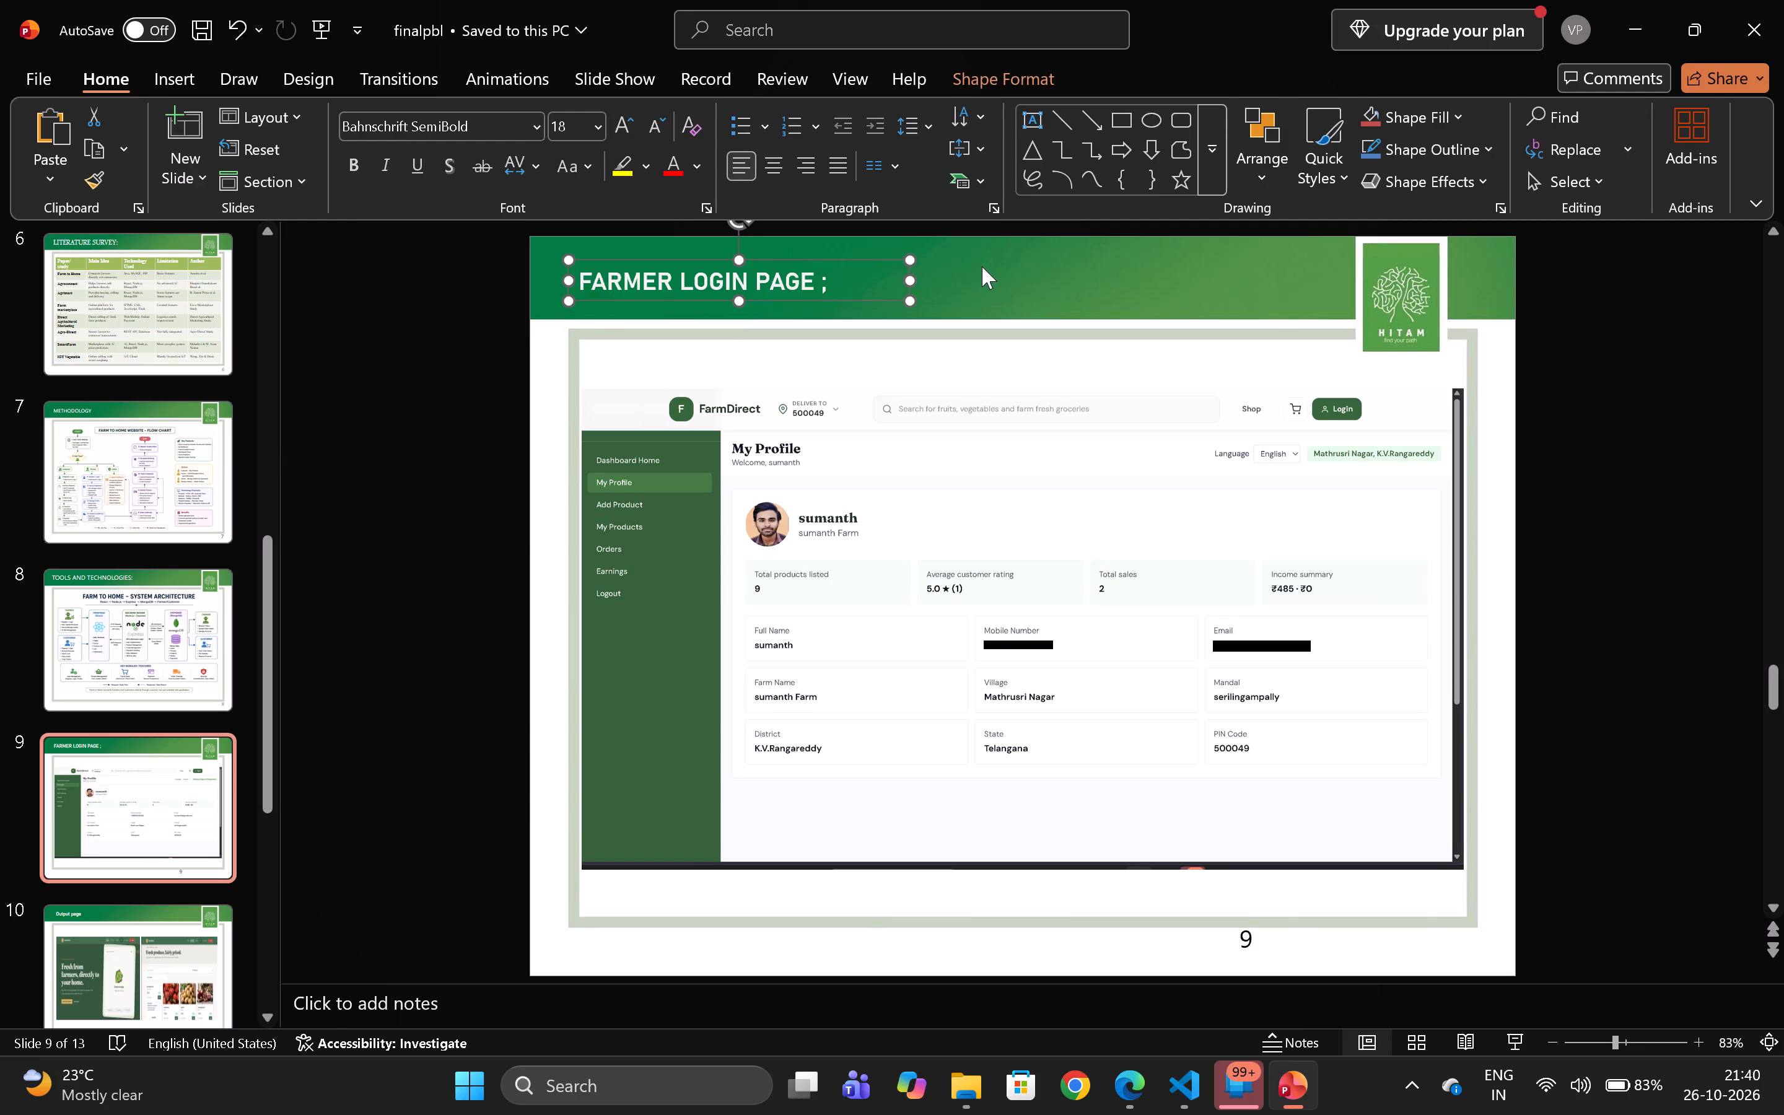
pyautogui.click(986, 266)
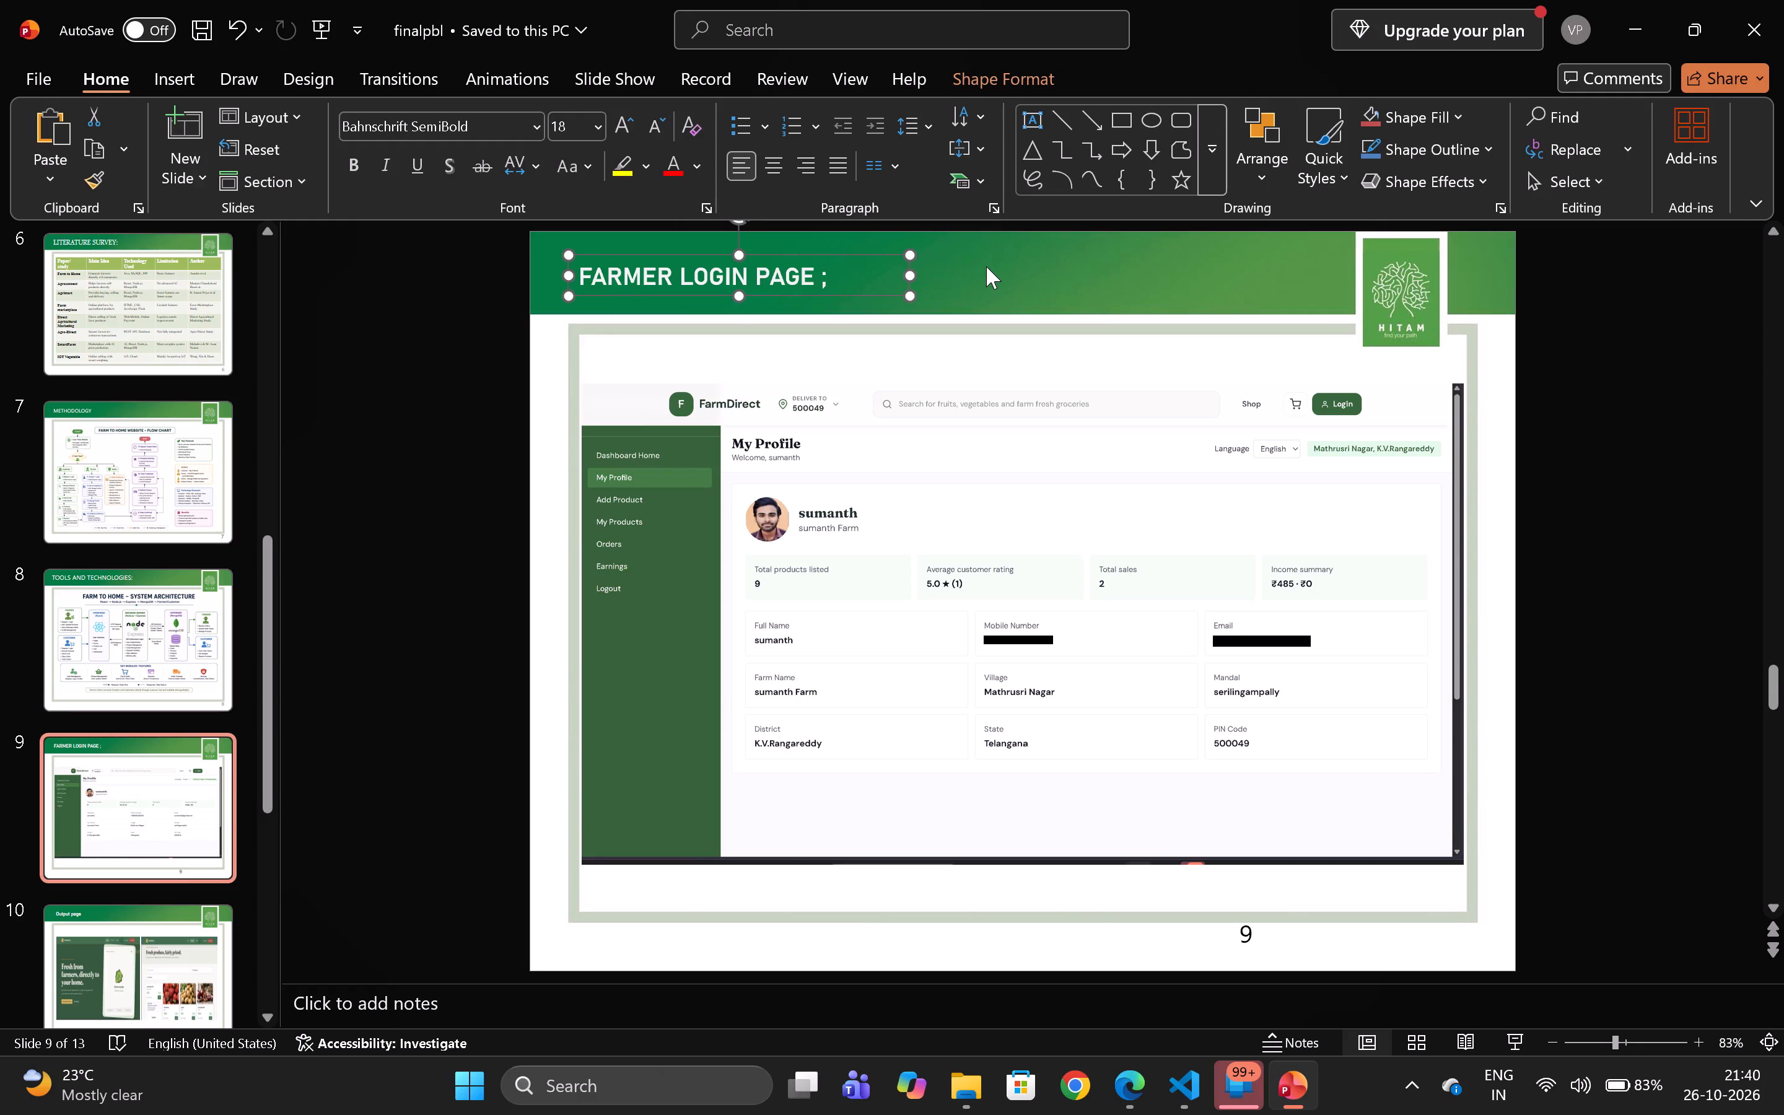
# Open the Output page slide, slide 10.
pyautogui.scroll(-1, 122, 807)
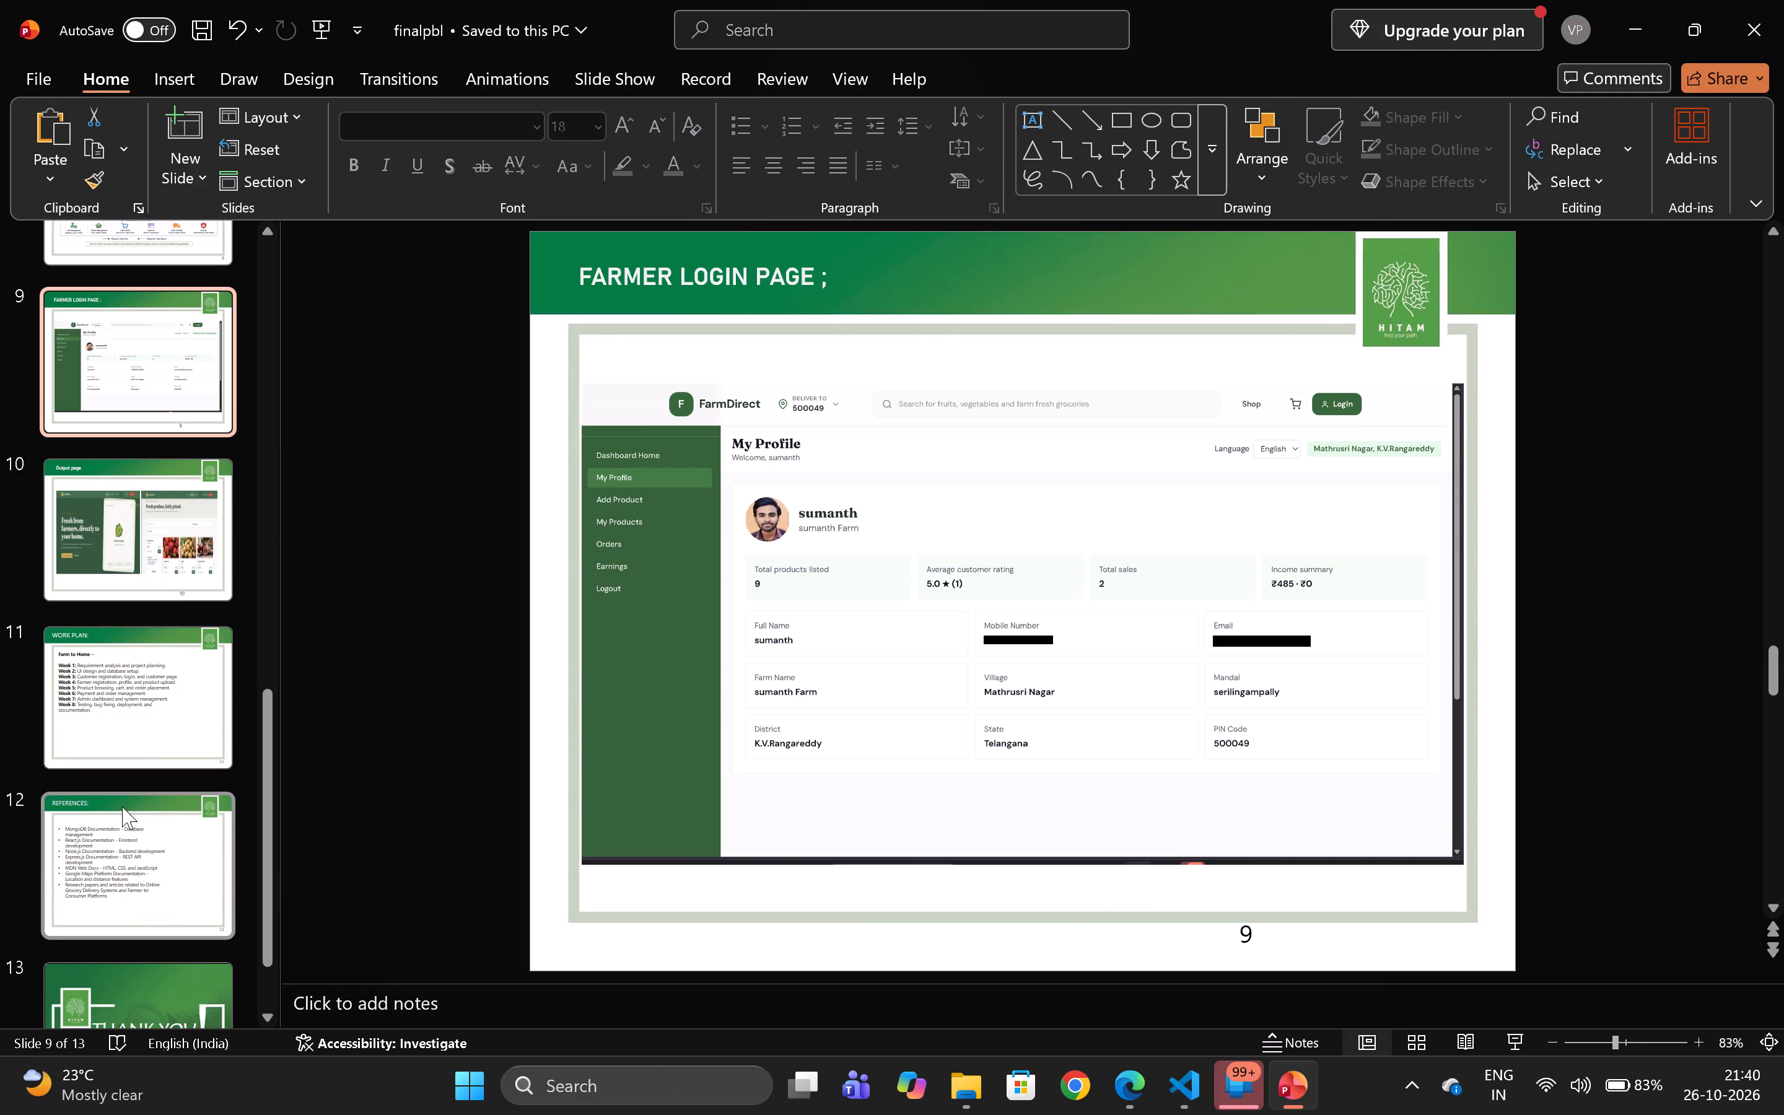
pyautogui.click(203, 509)
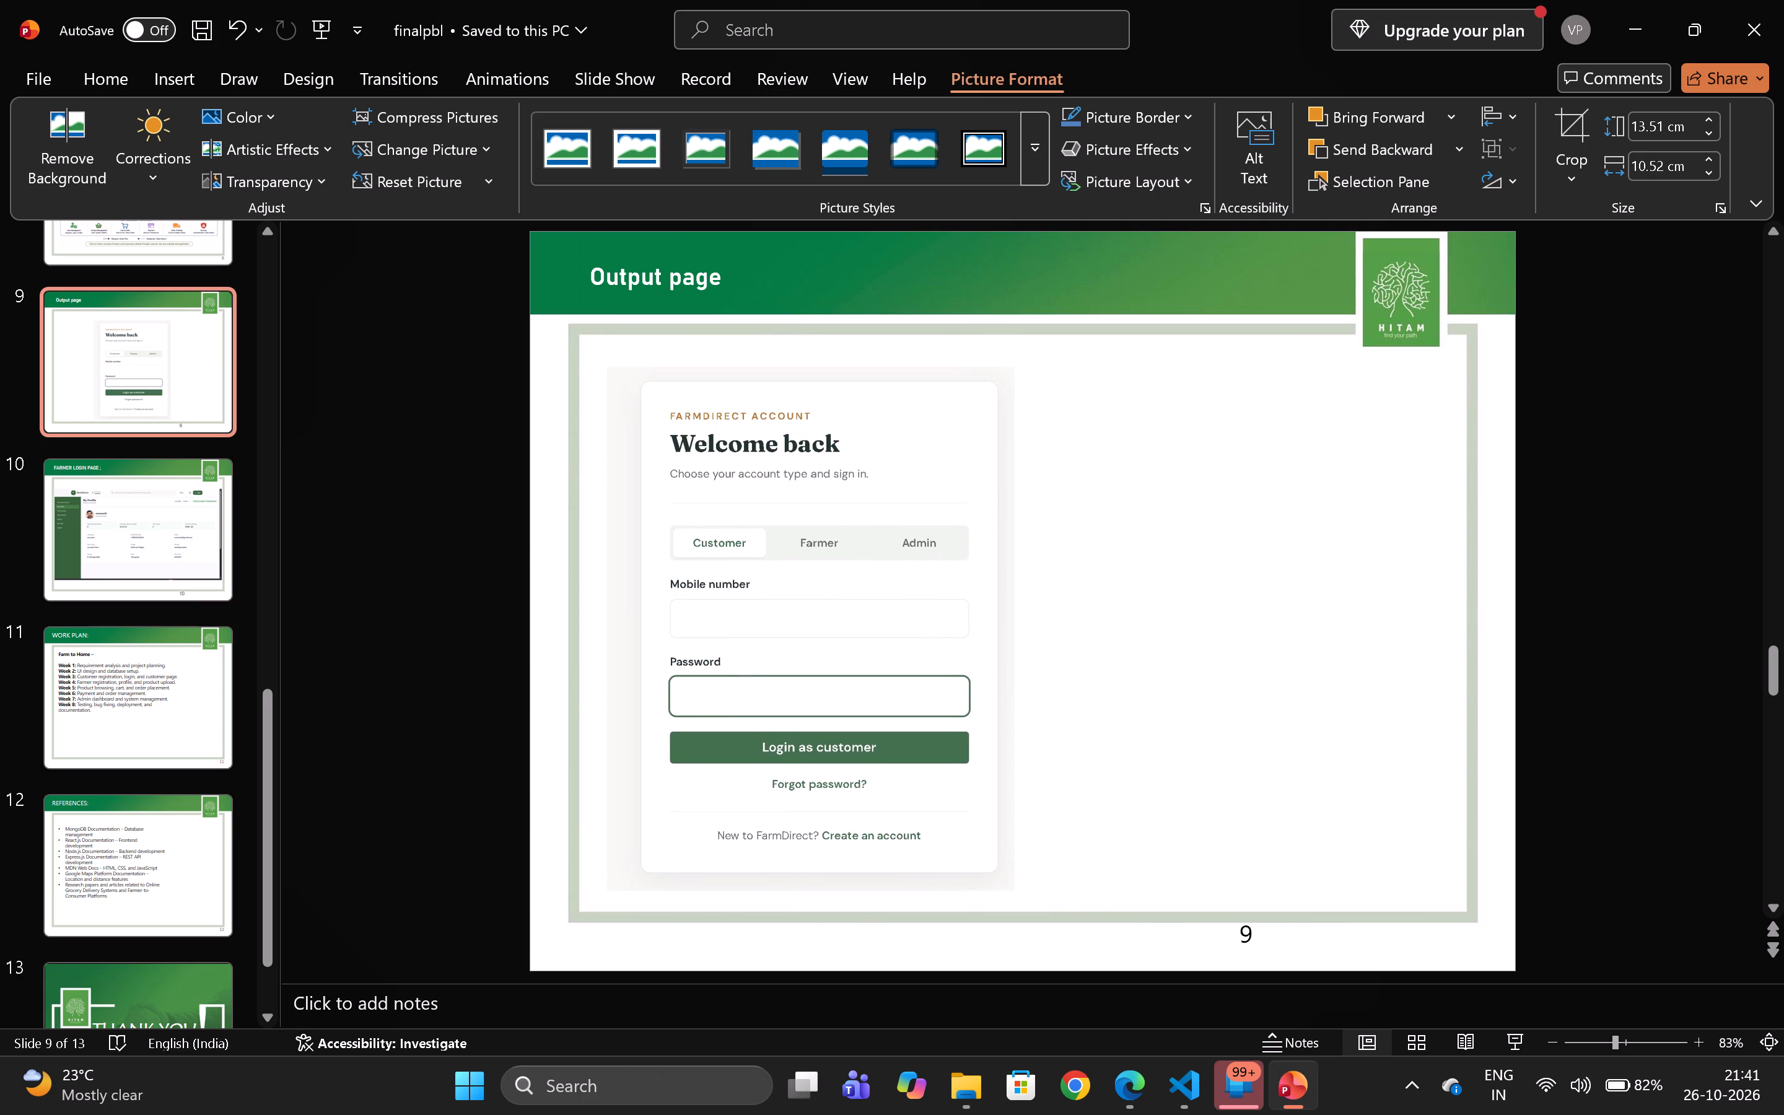
# Shift the customer login screenshot slightly up on the Output page slide and stretch its height to about 14.23 cm.
pyautogui.moveTo(828, 475); pyautogui.dragTo(824, 466)
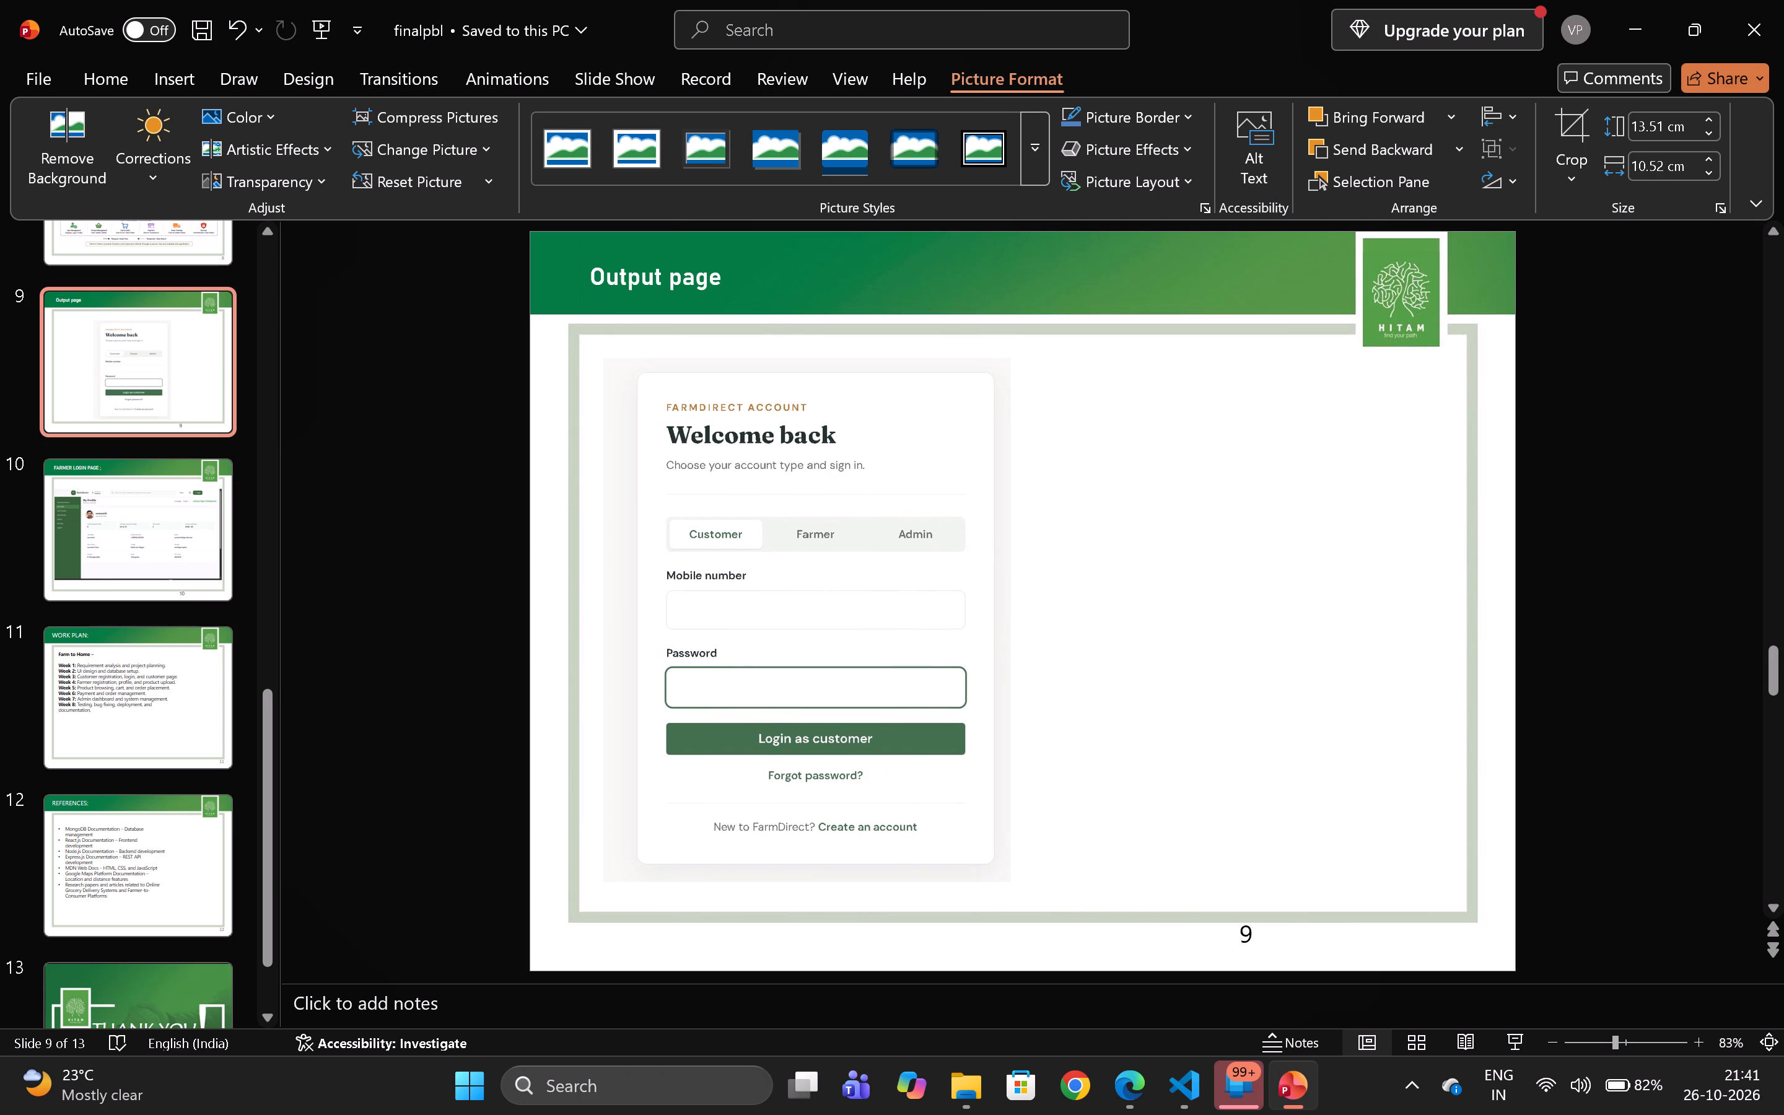
pyautogui.moveTo(824, 466); pyautogui.dragTo(823, 466)
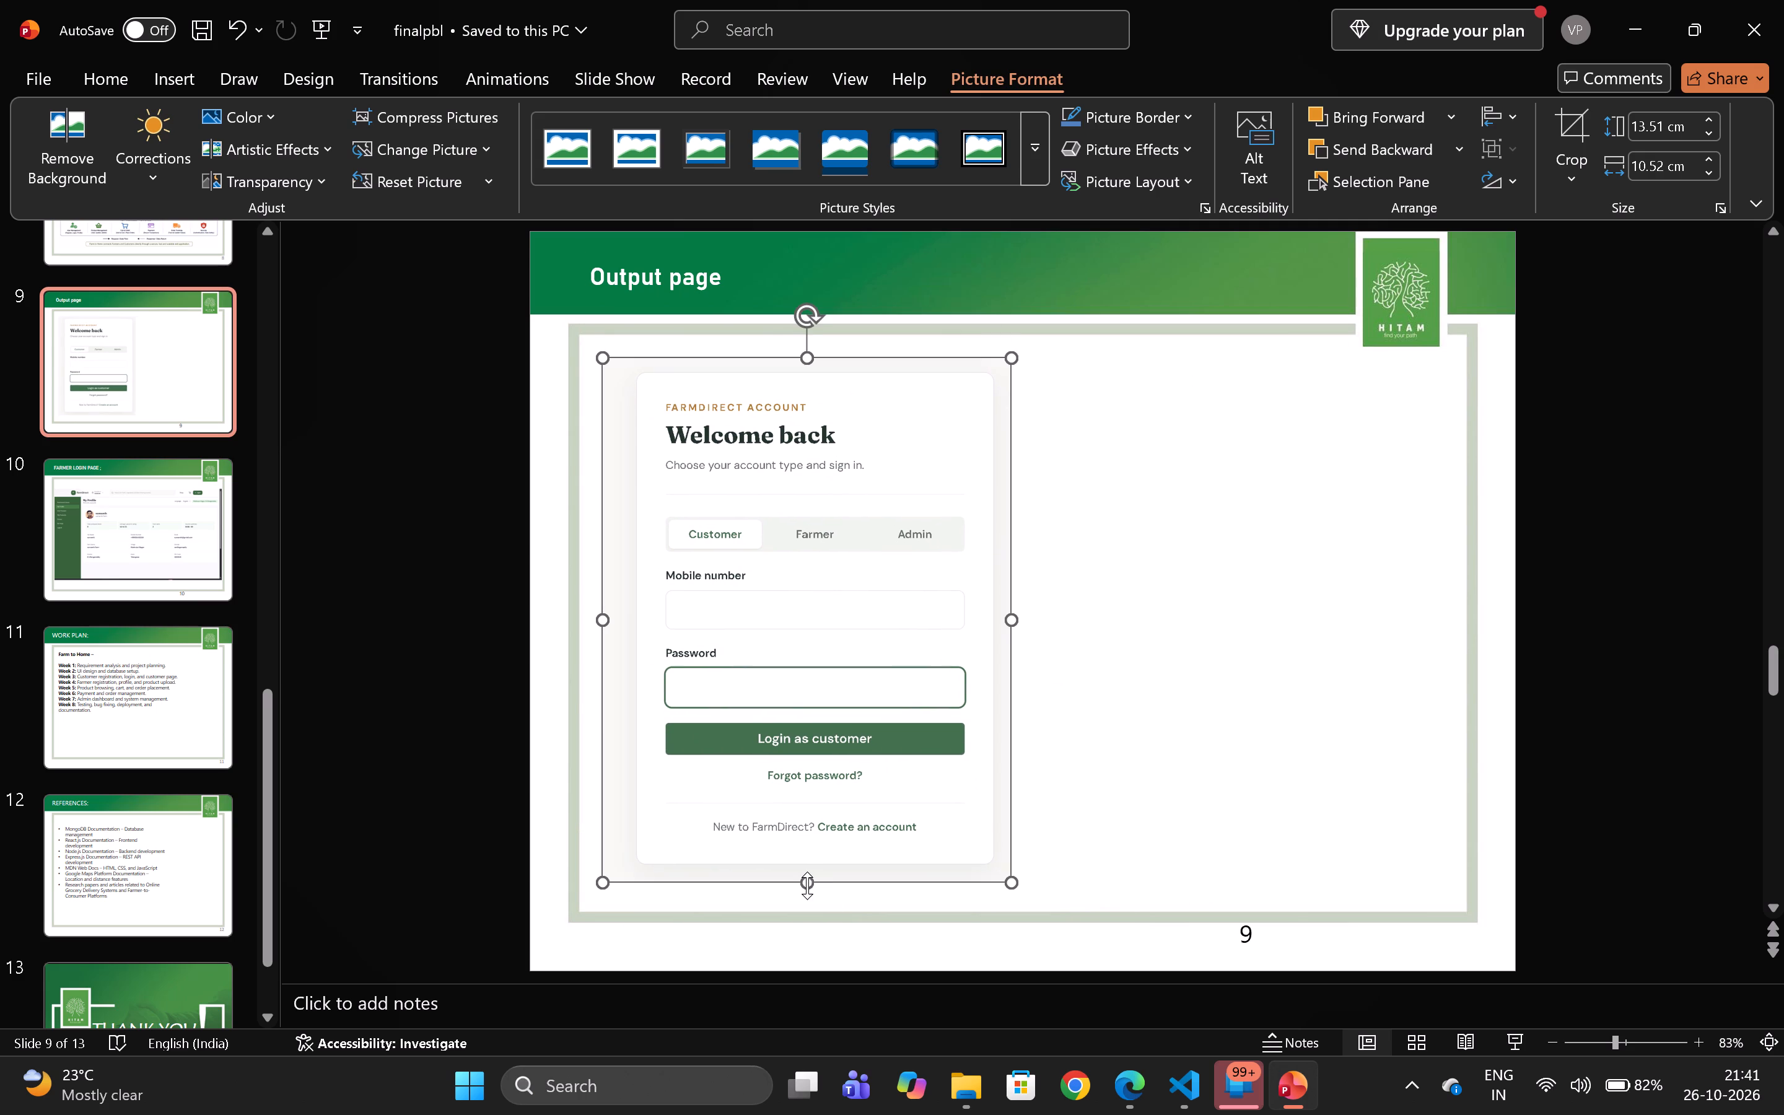
pyautogui.moveTo(806, 884); pyautogui.dragTo(804, 898)
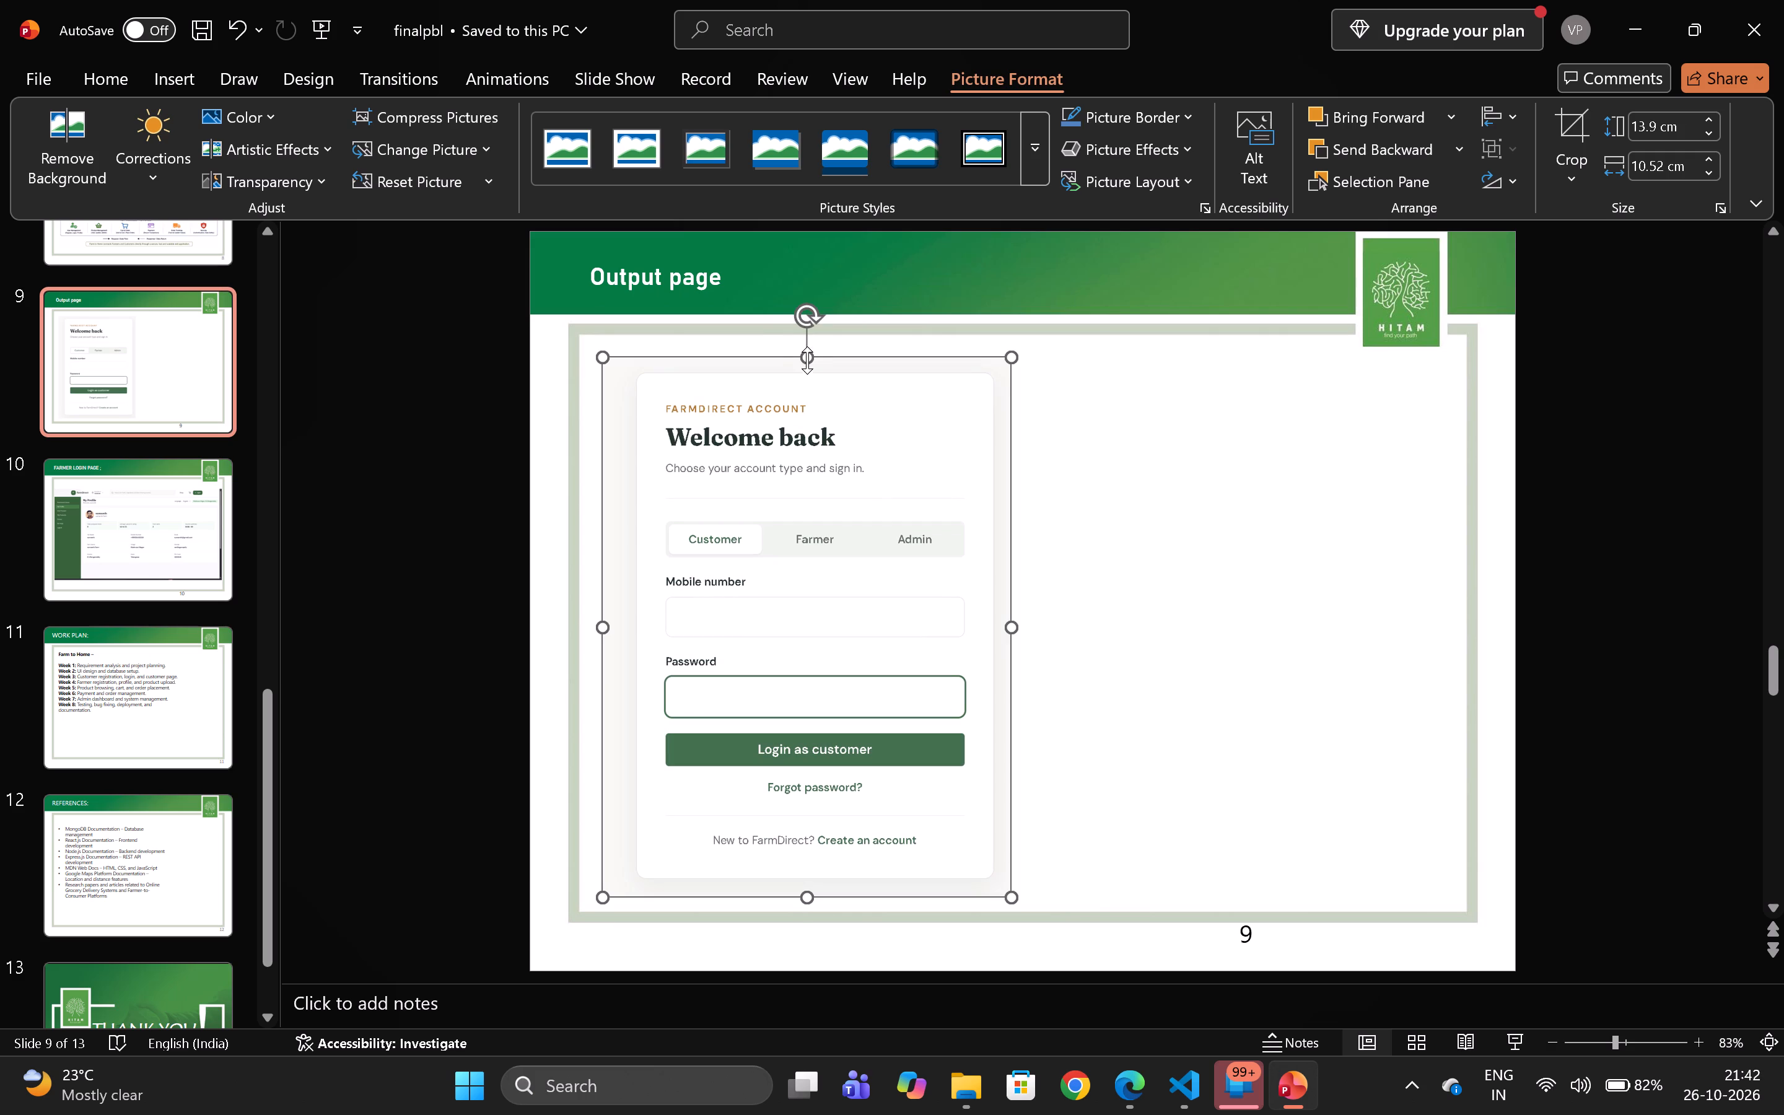
pyautogui.moveTo(807, 363); pyautogui.dragTo(795, 347)
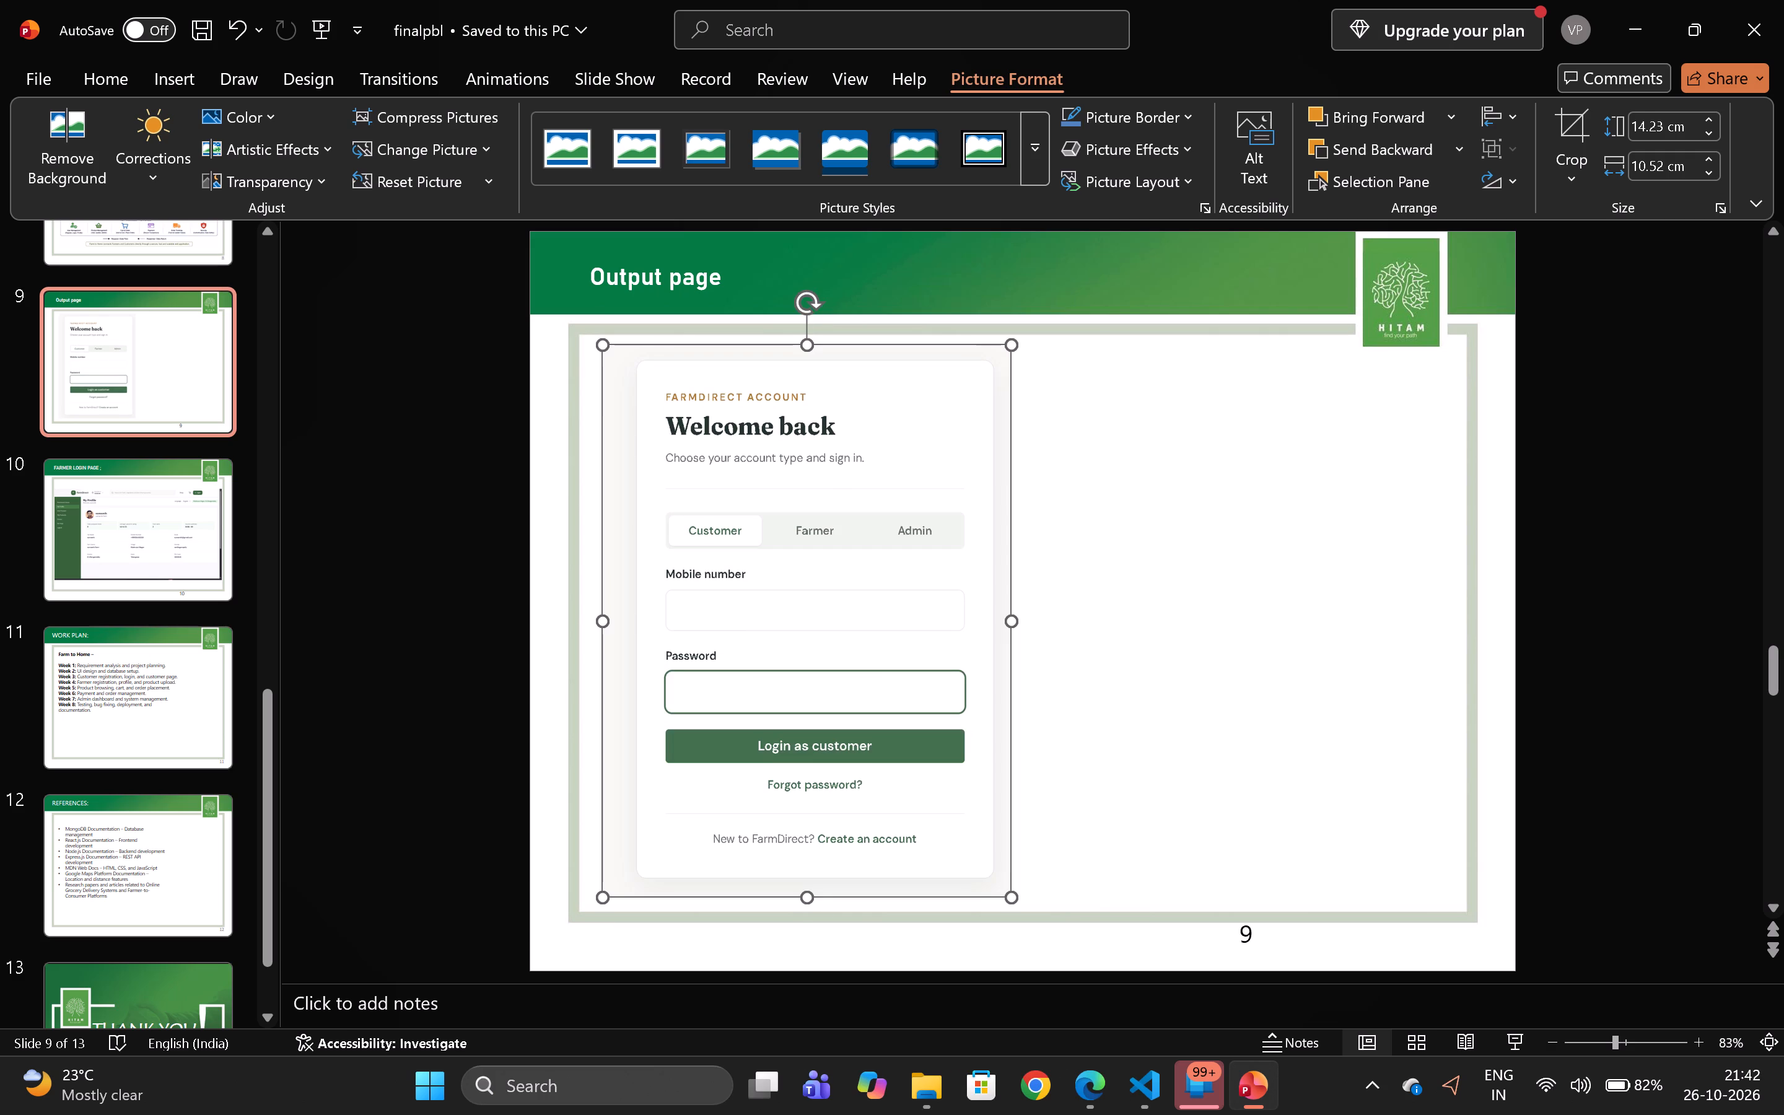
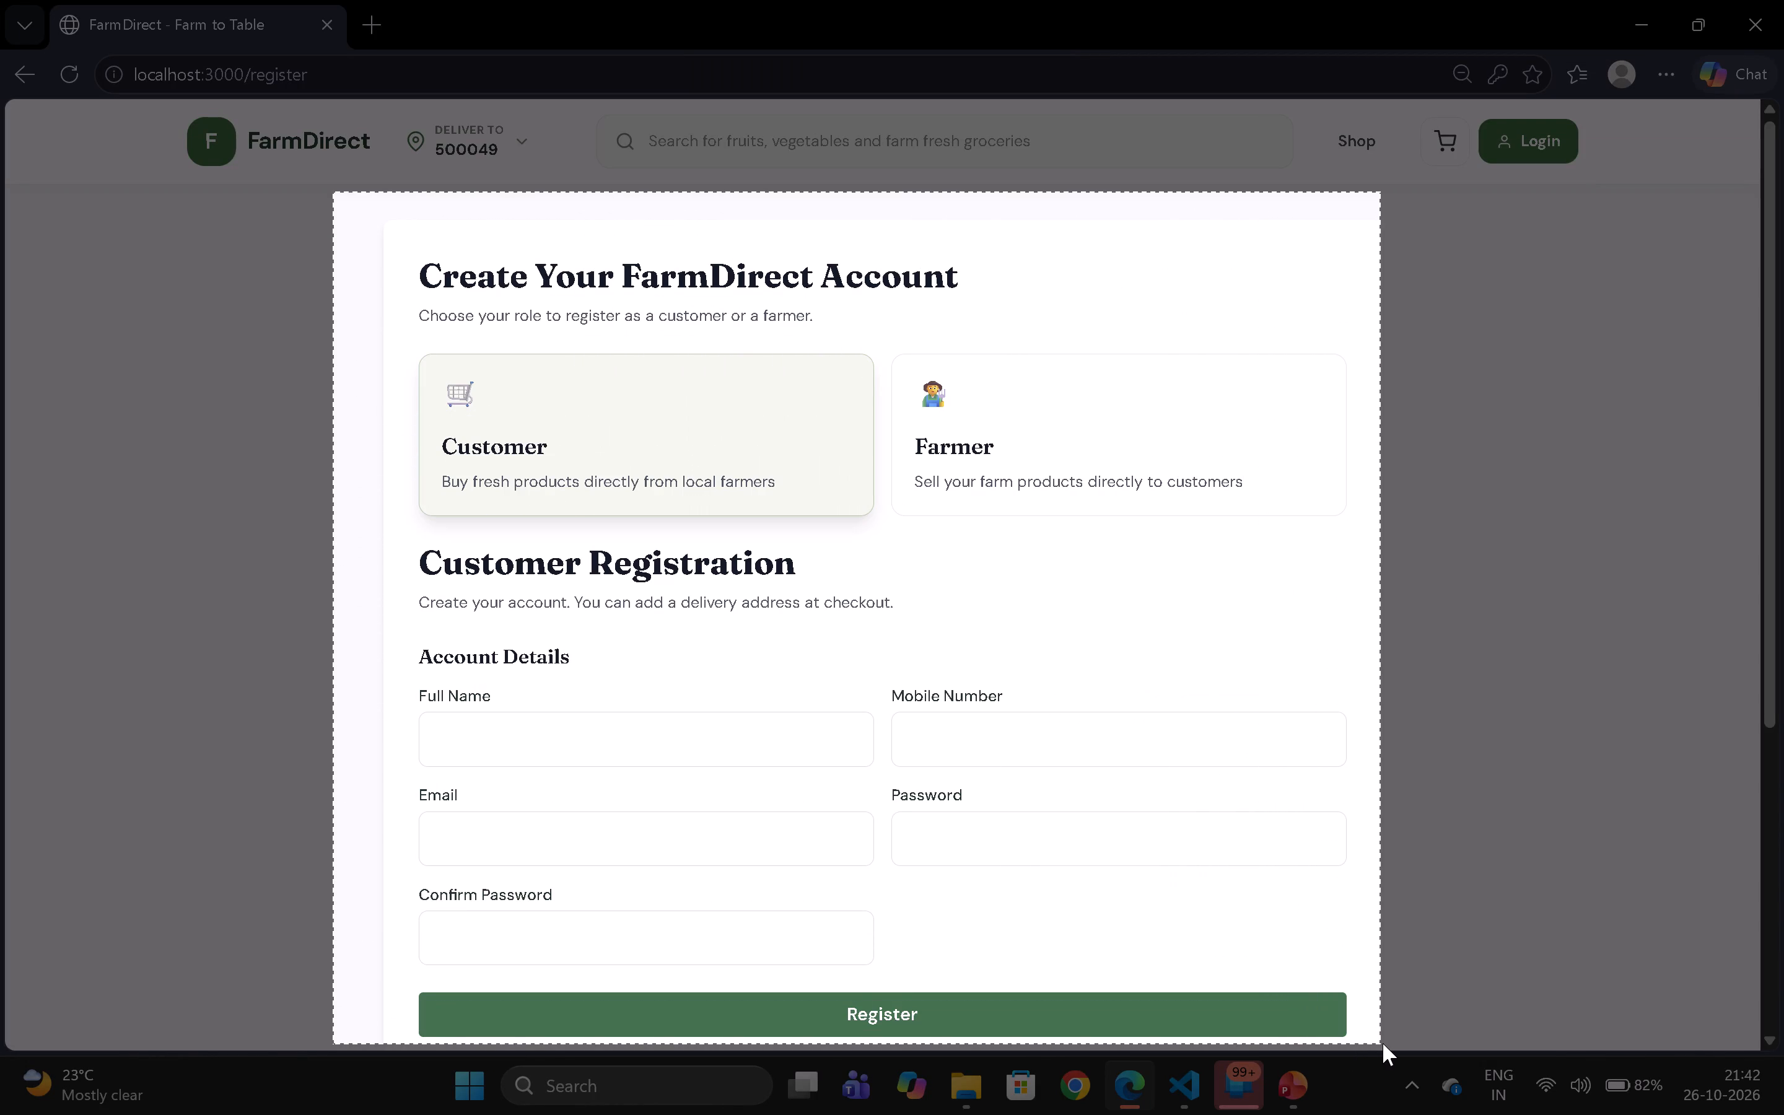
# Copy the captured customer registration form and paste it onto the Output page slide in the PowerPoint presentation.
pyautogui.hotkey('ctrl', 'c')
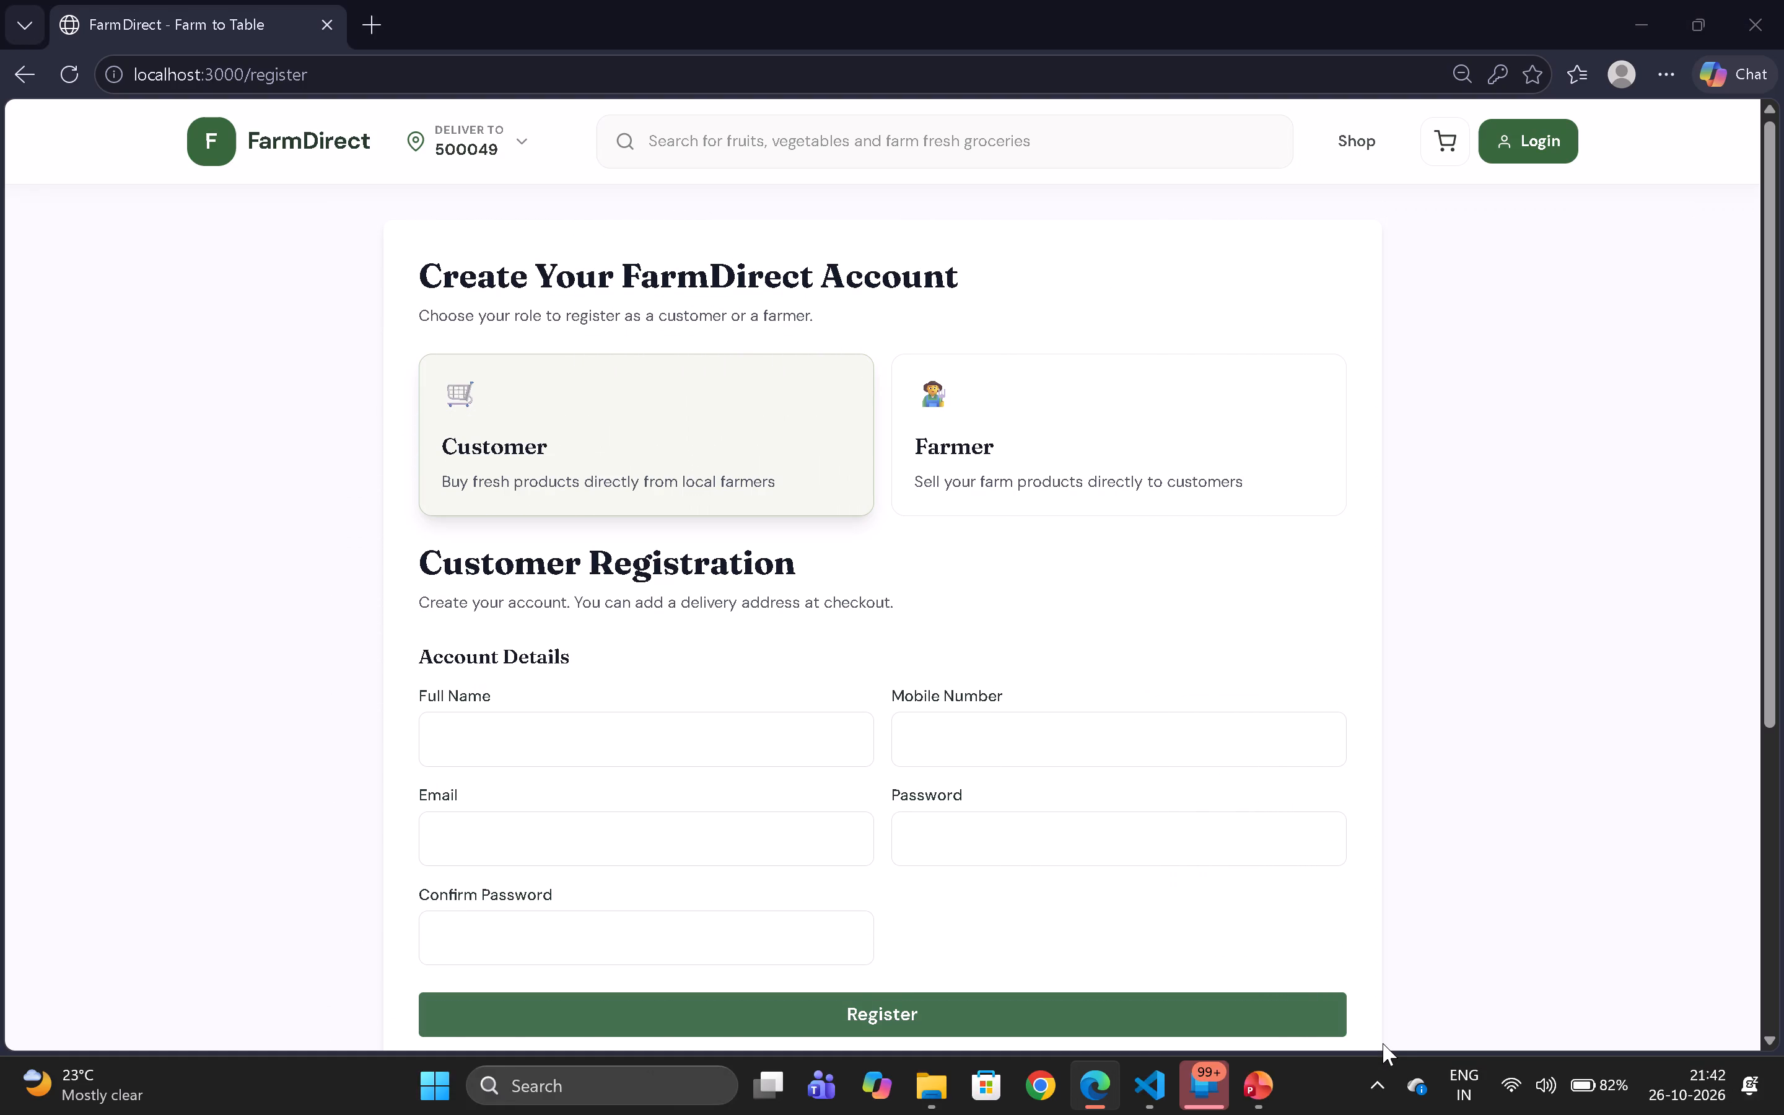
pyautogui.hotkey('alt', 'Tab')
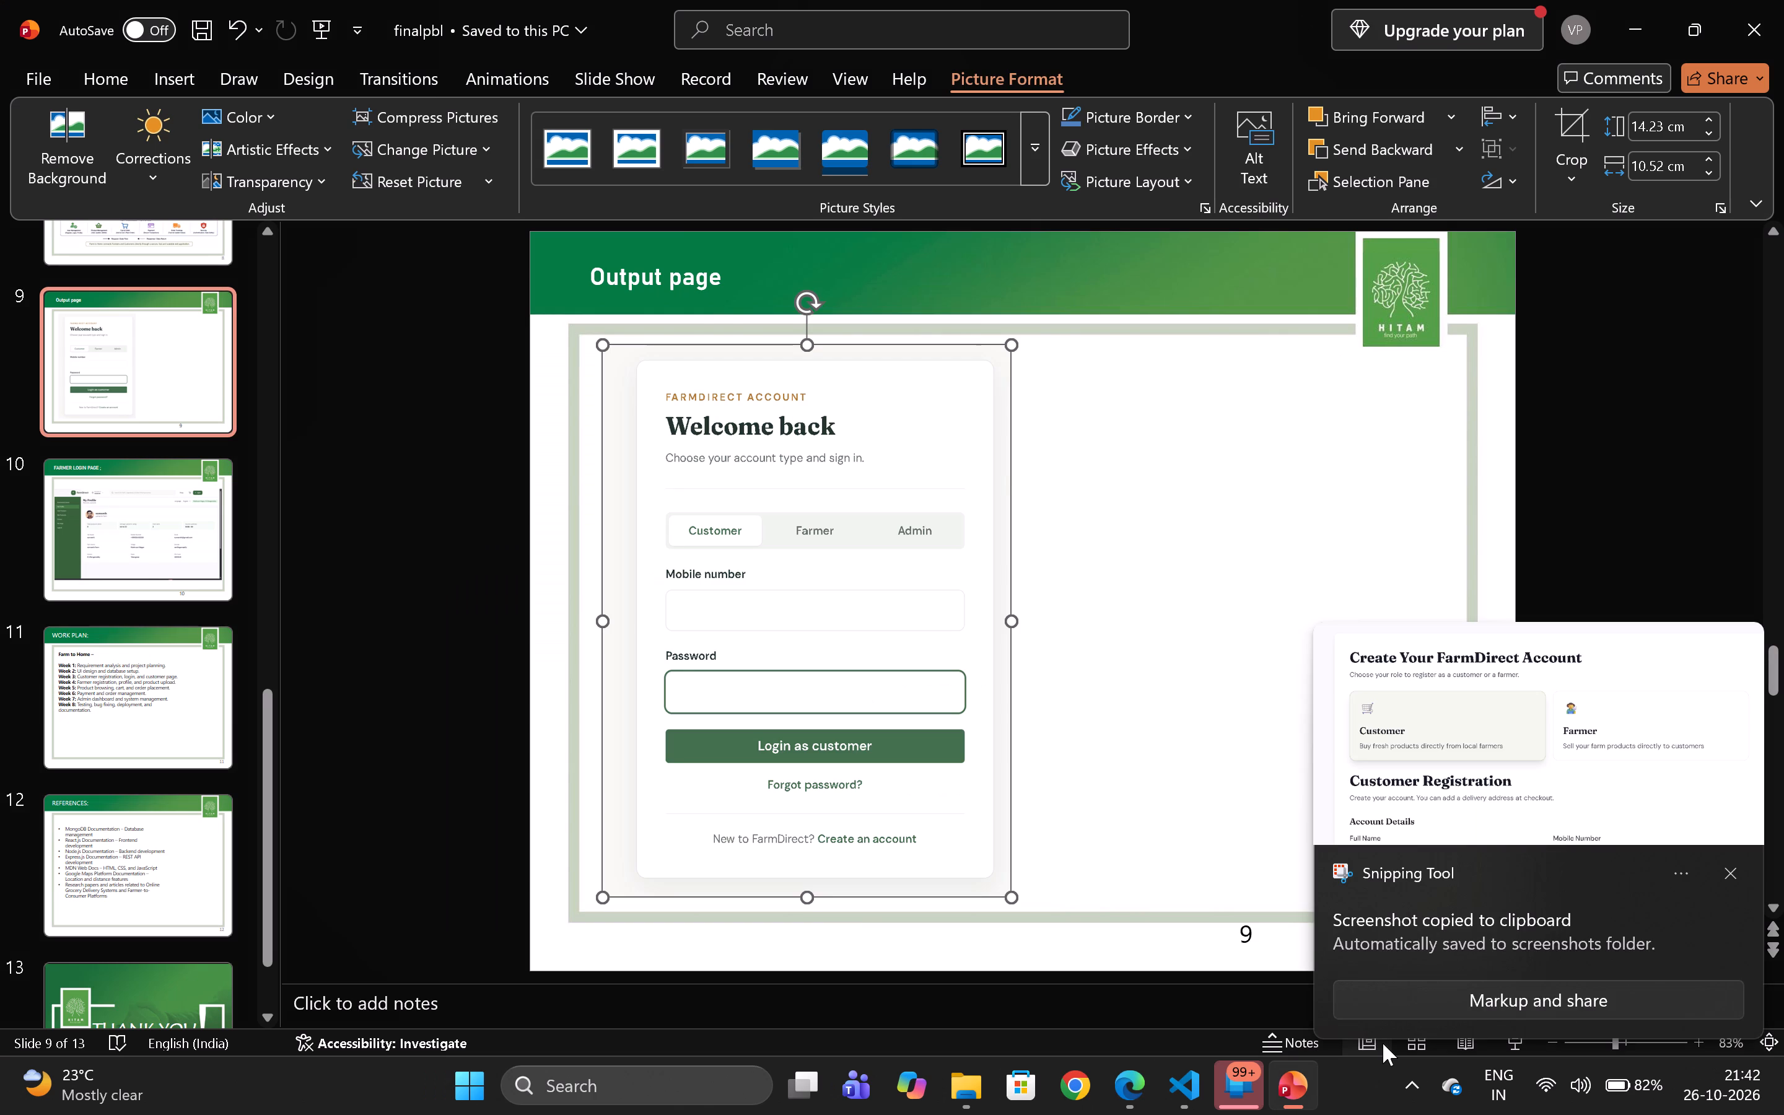
pyautogui.hotkey('ctrl', 'v')
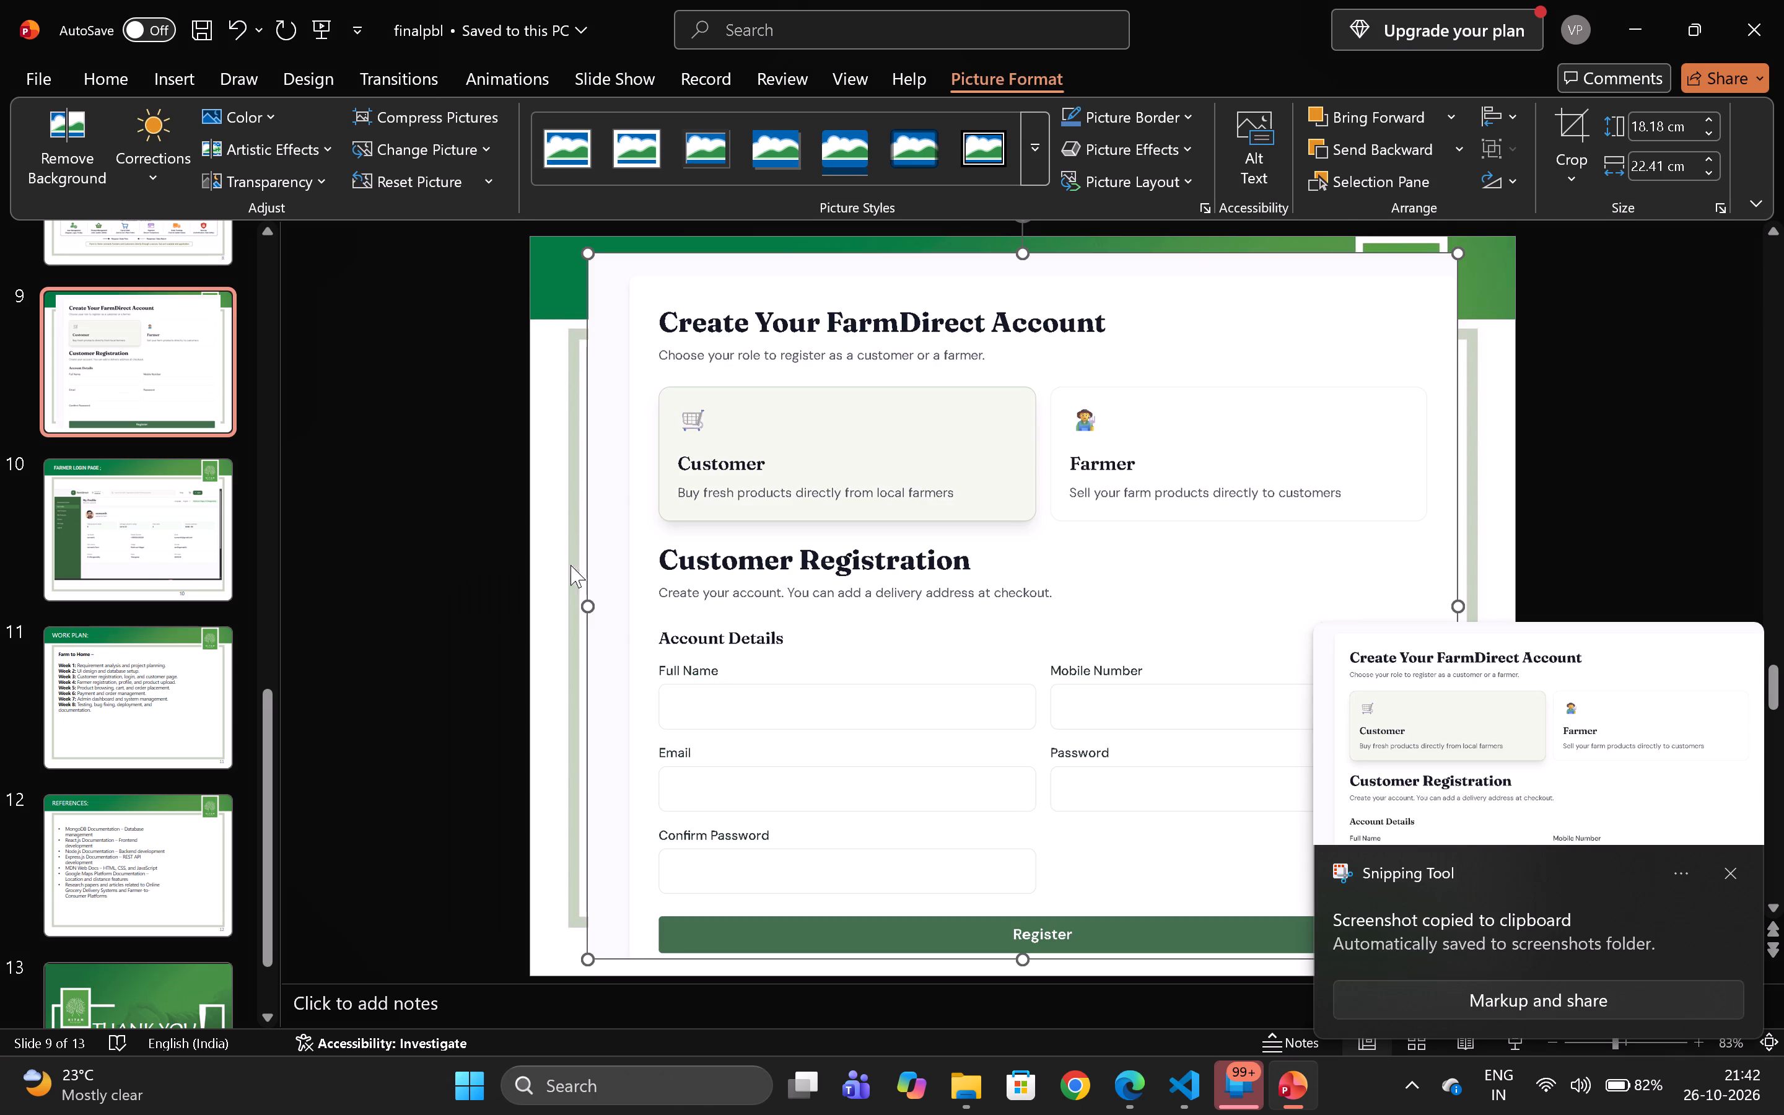
# Resize the registration screenshot to about 13.53 cm high by 11.06 cm wide and place it beside the login screenshot inside the content frame.
pyautogui.moveTo(590, 607); pyautogui.dragTo(849, 626)
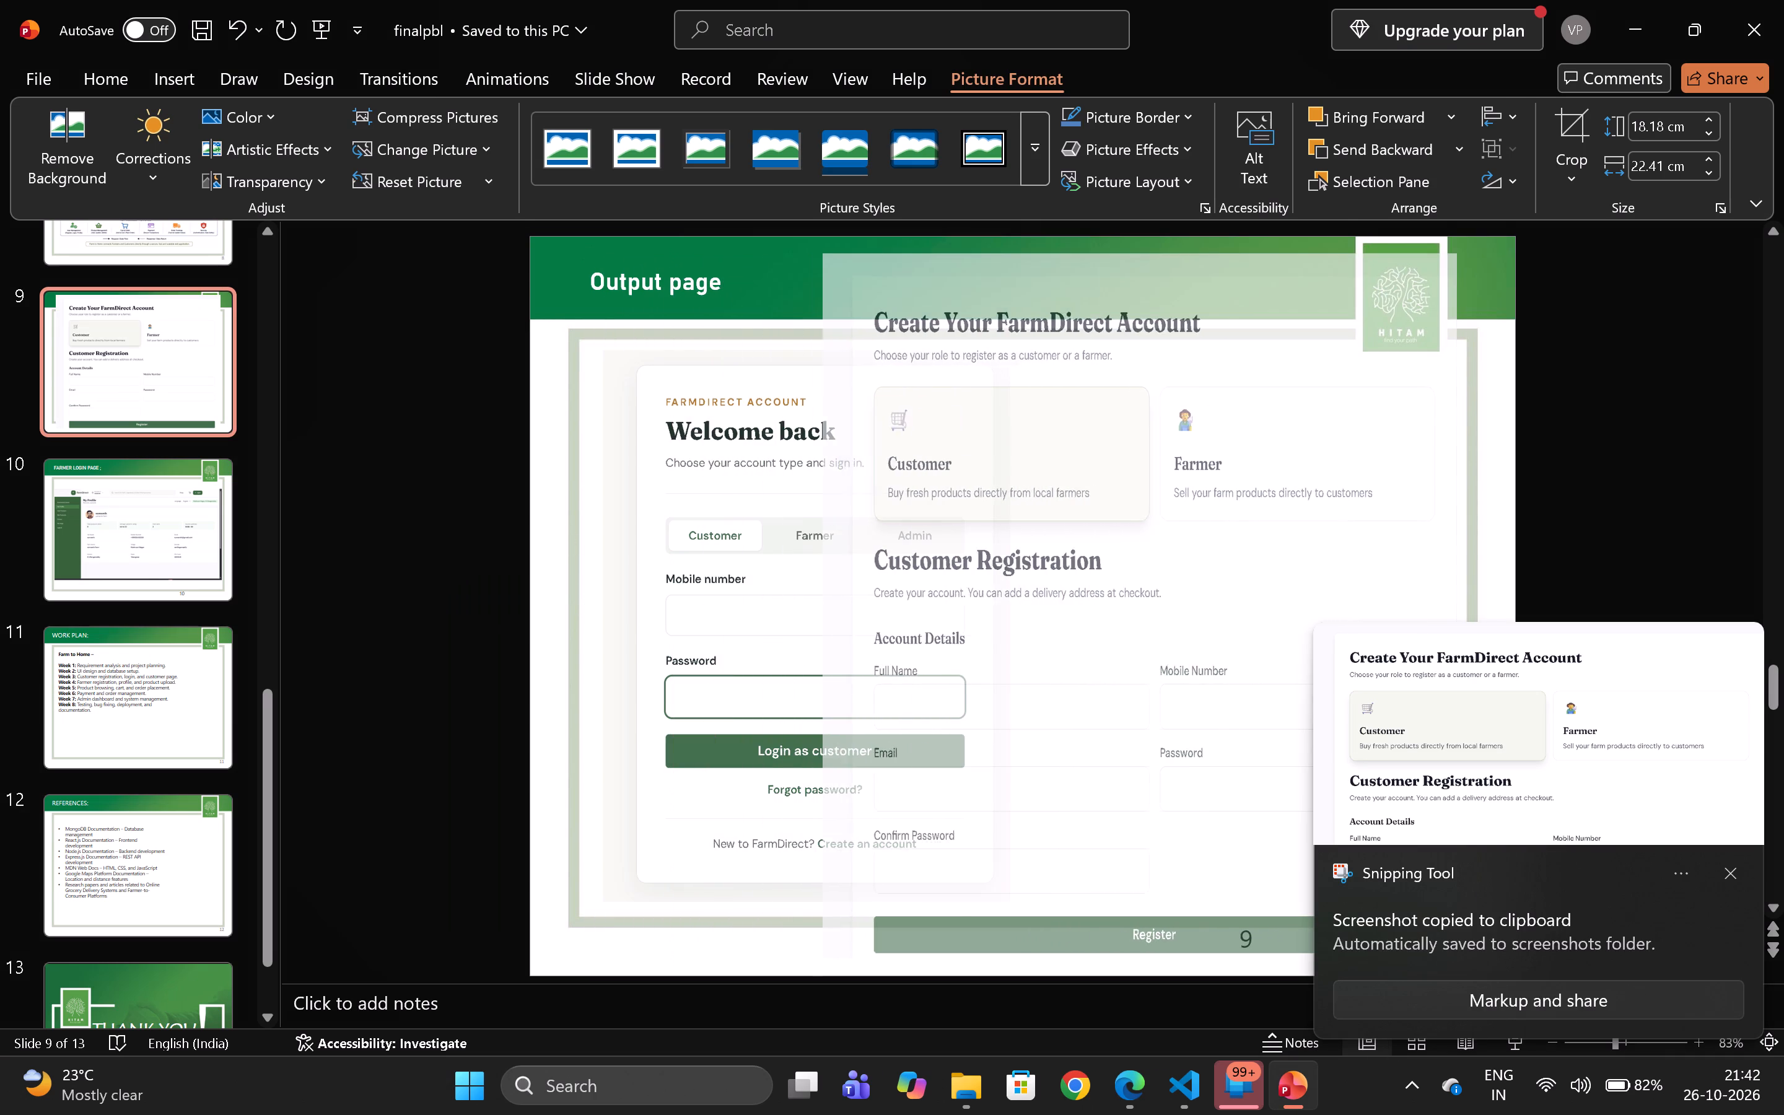
pyautogui.moveTo(849, 626); pyautogui.dragTo(930, 623)
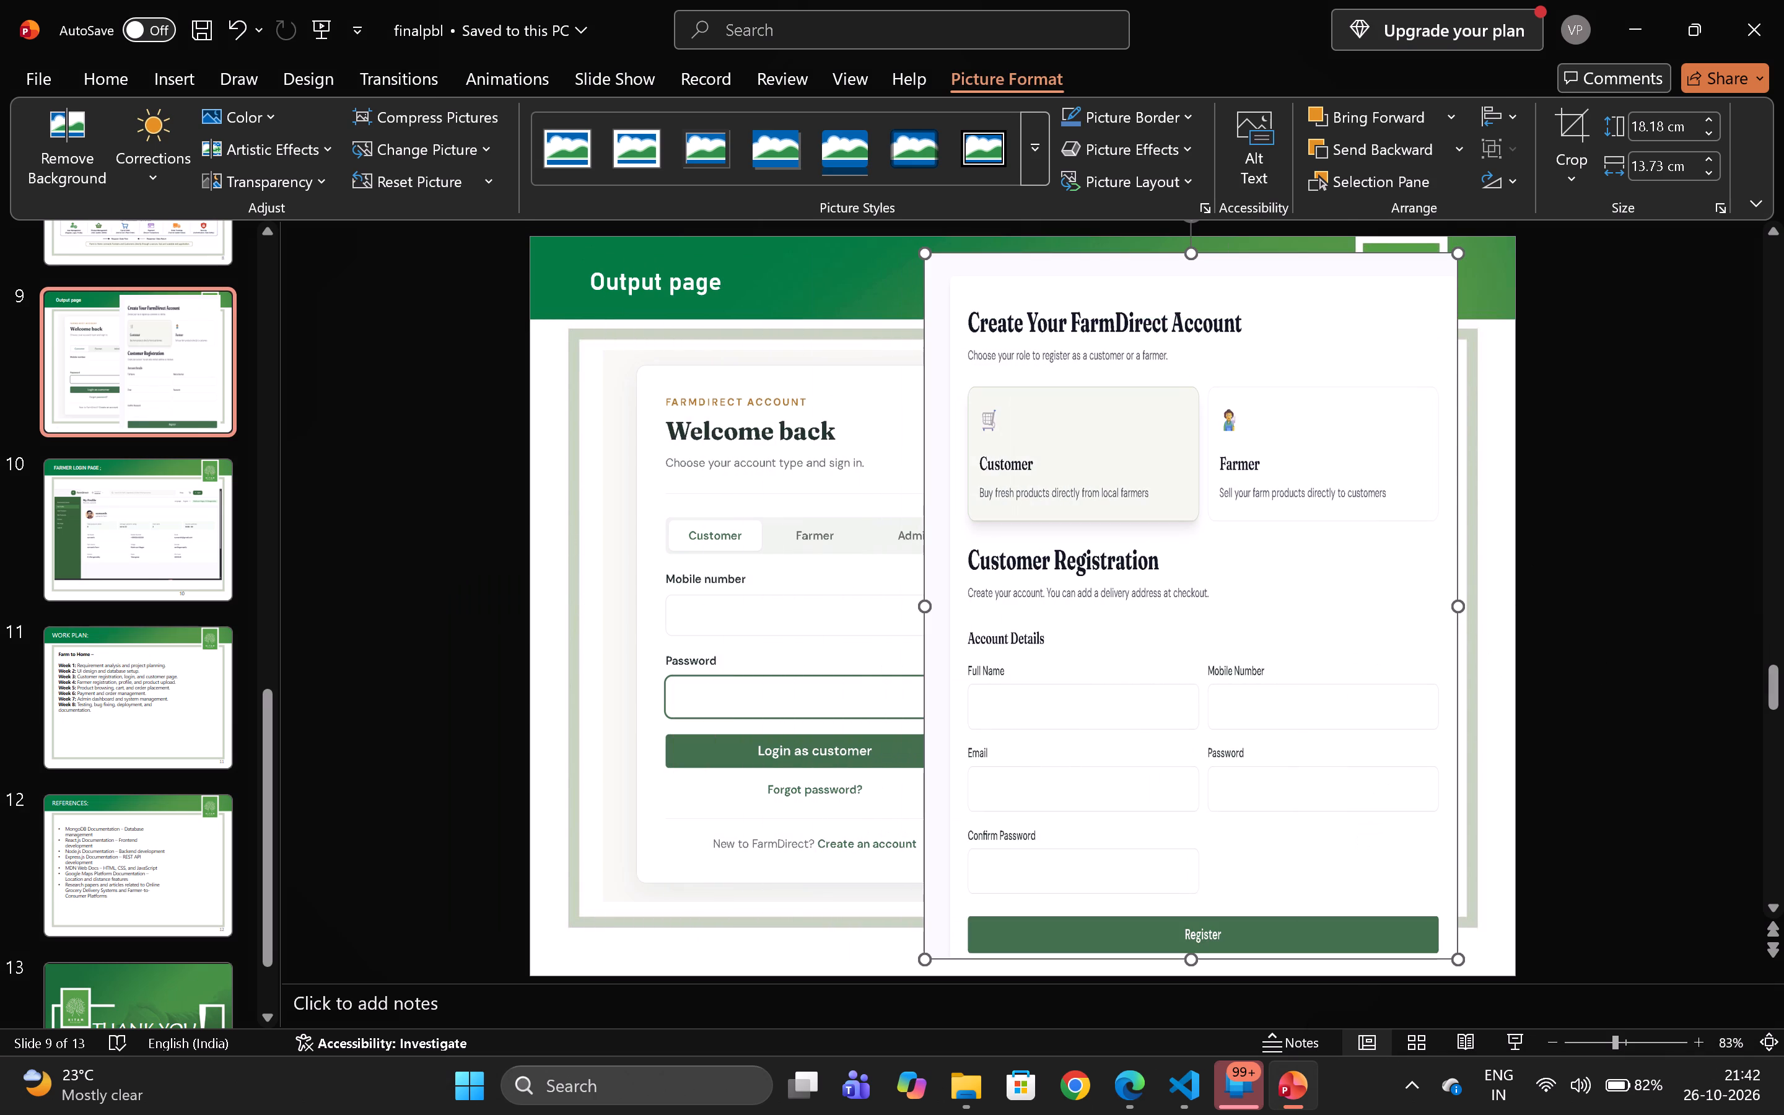
pyautogui.moveTo(1191, 253); pyautogui.dragTo(1238, 369)
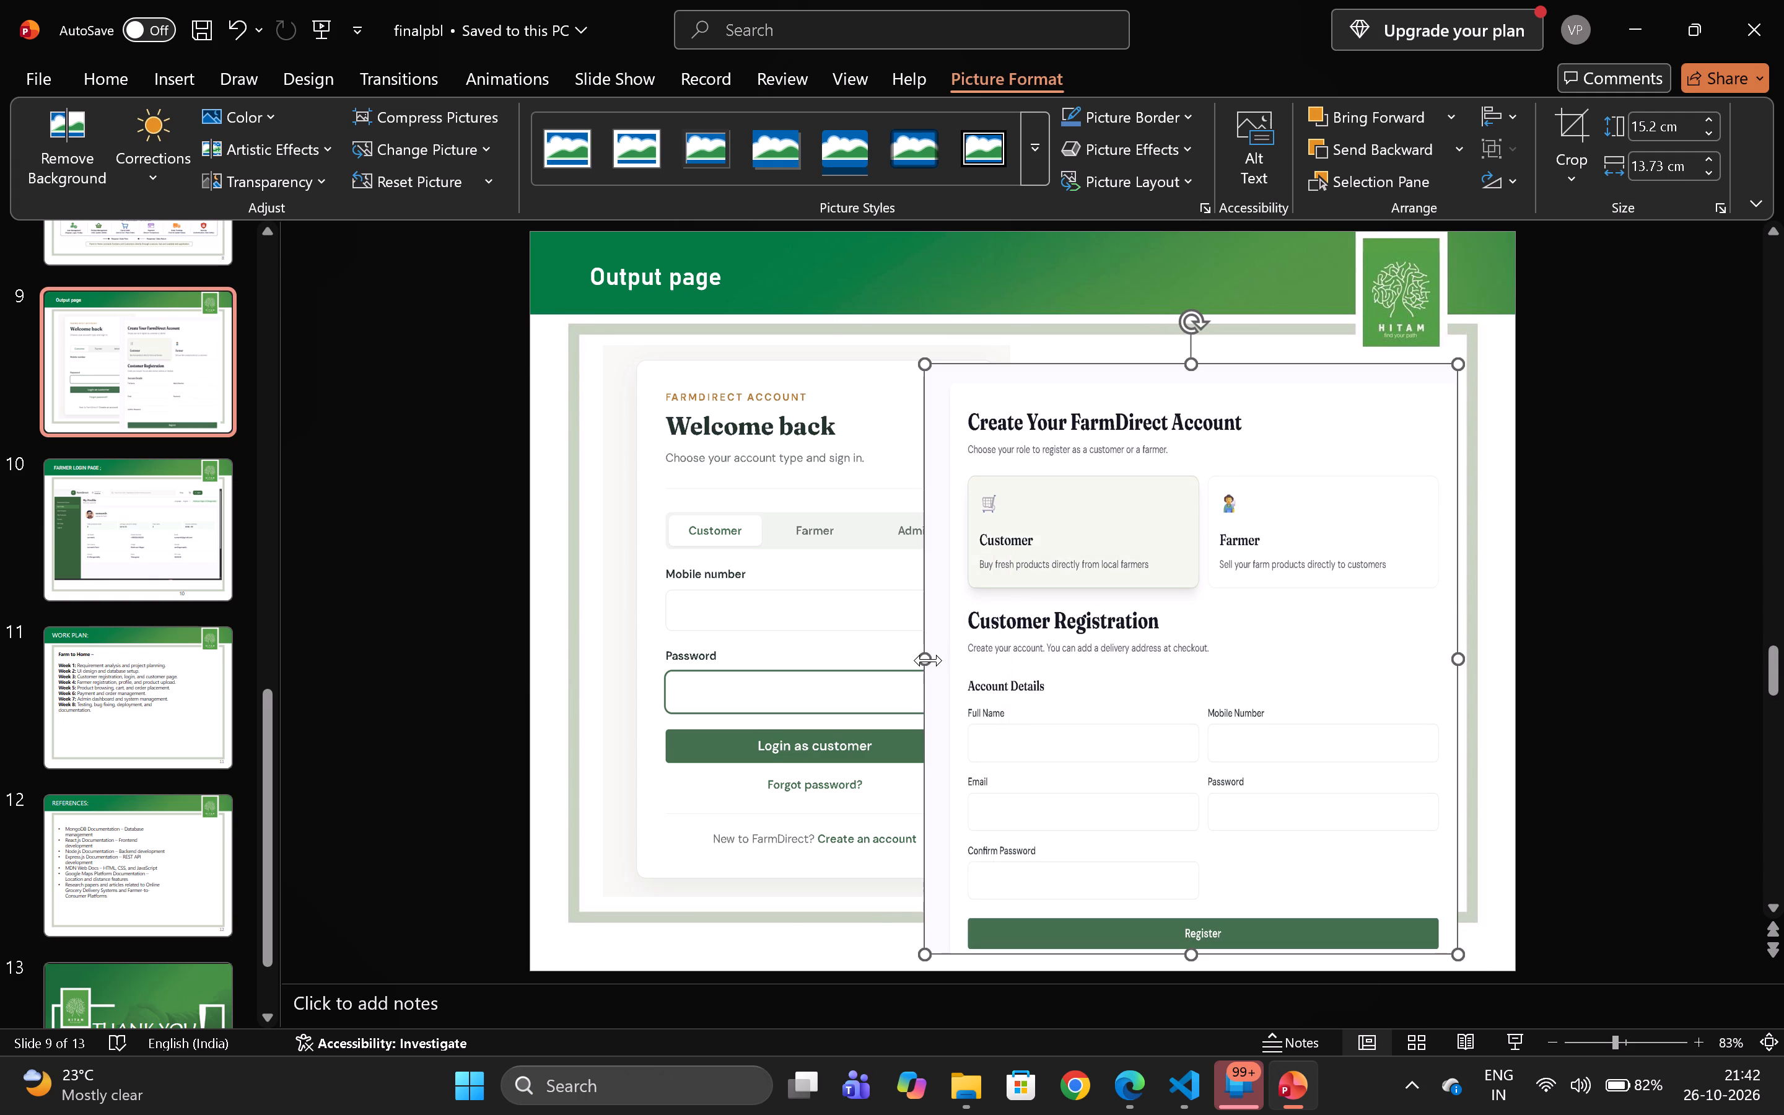
pyautogui.moveTo(929, 660); pyautogui.dragTo(1015, 648)
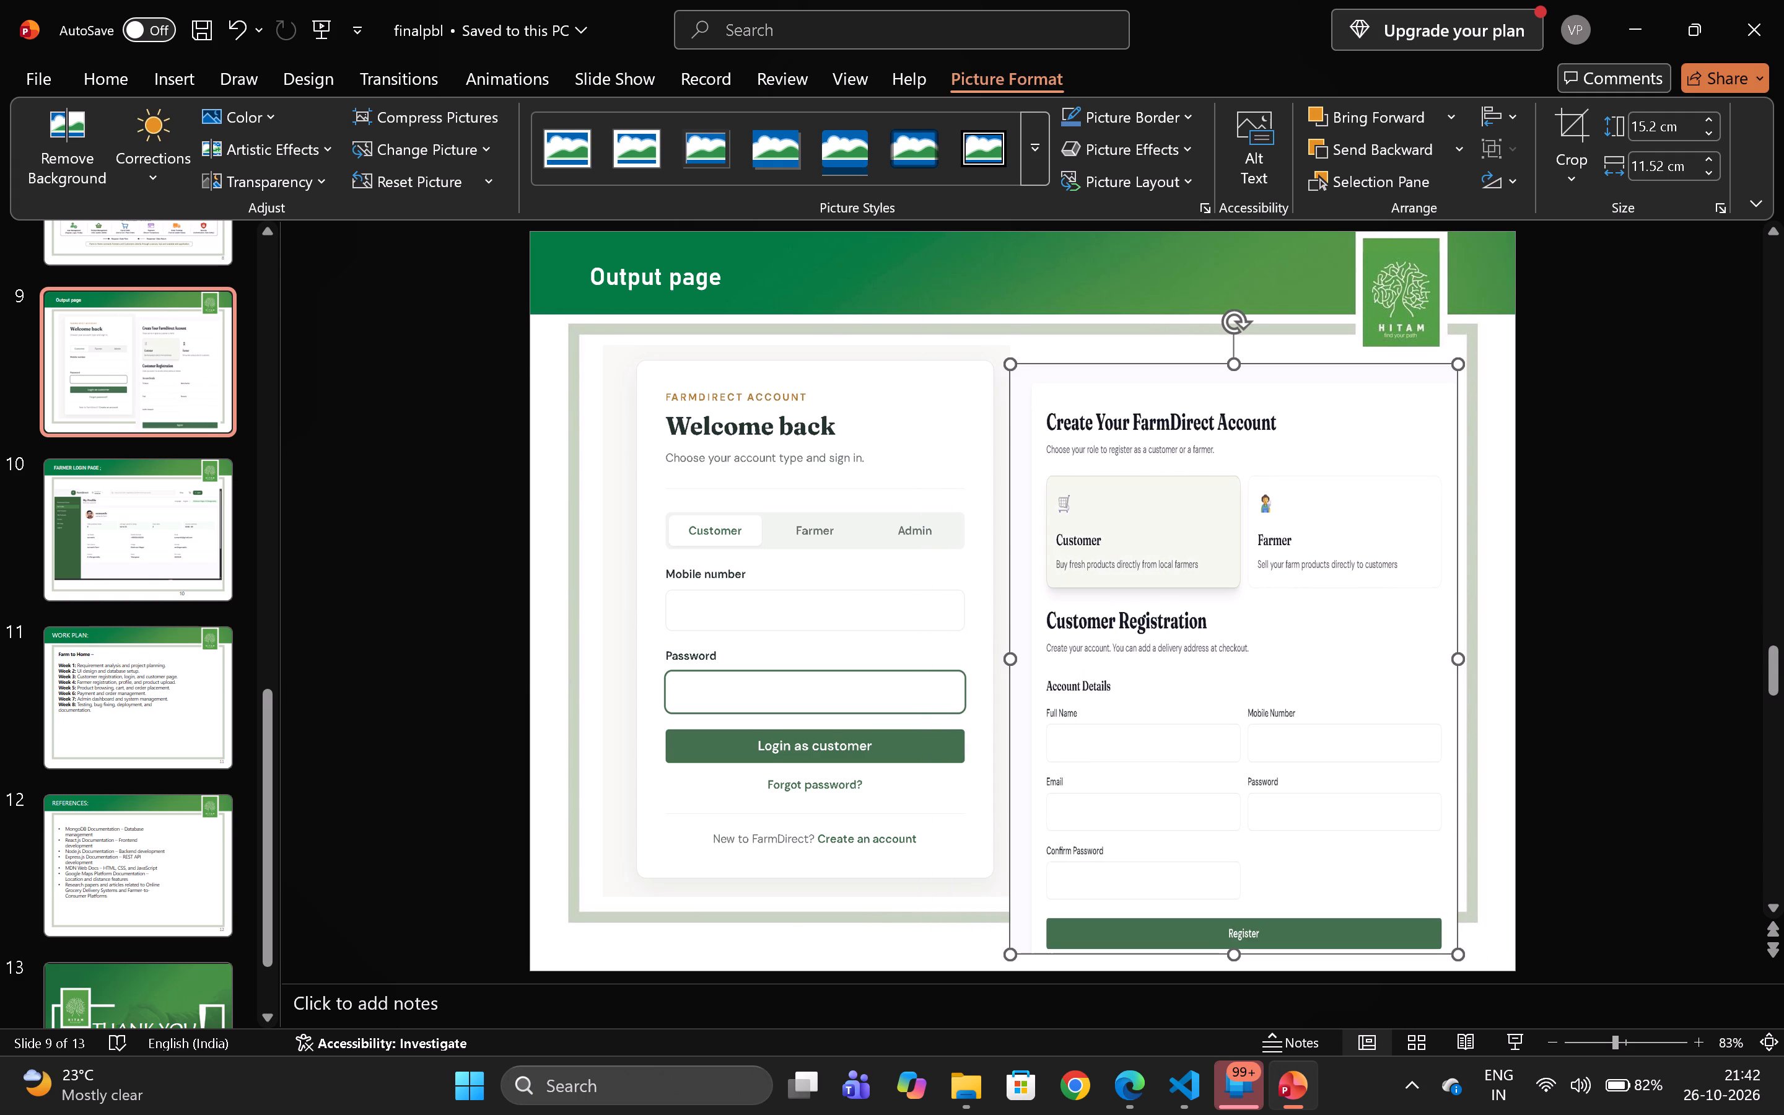
pyautogui.moveTo(1233, 369); pyautogui.dragTo(1271, 367)
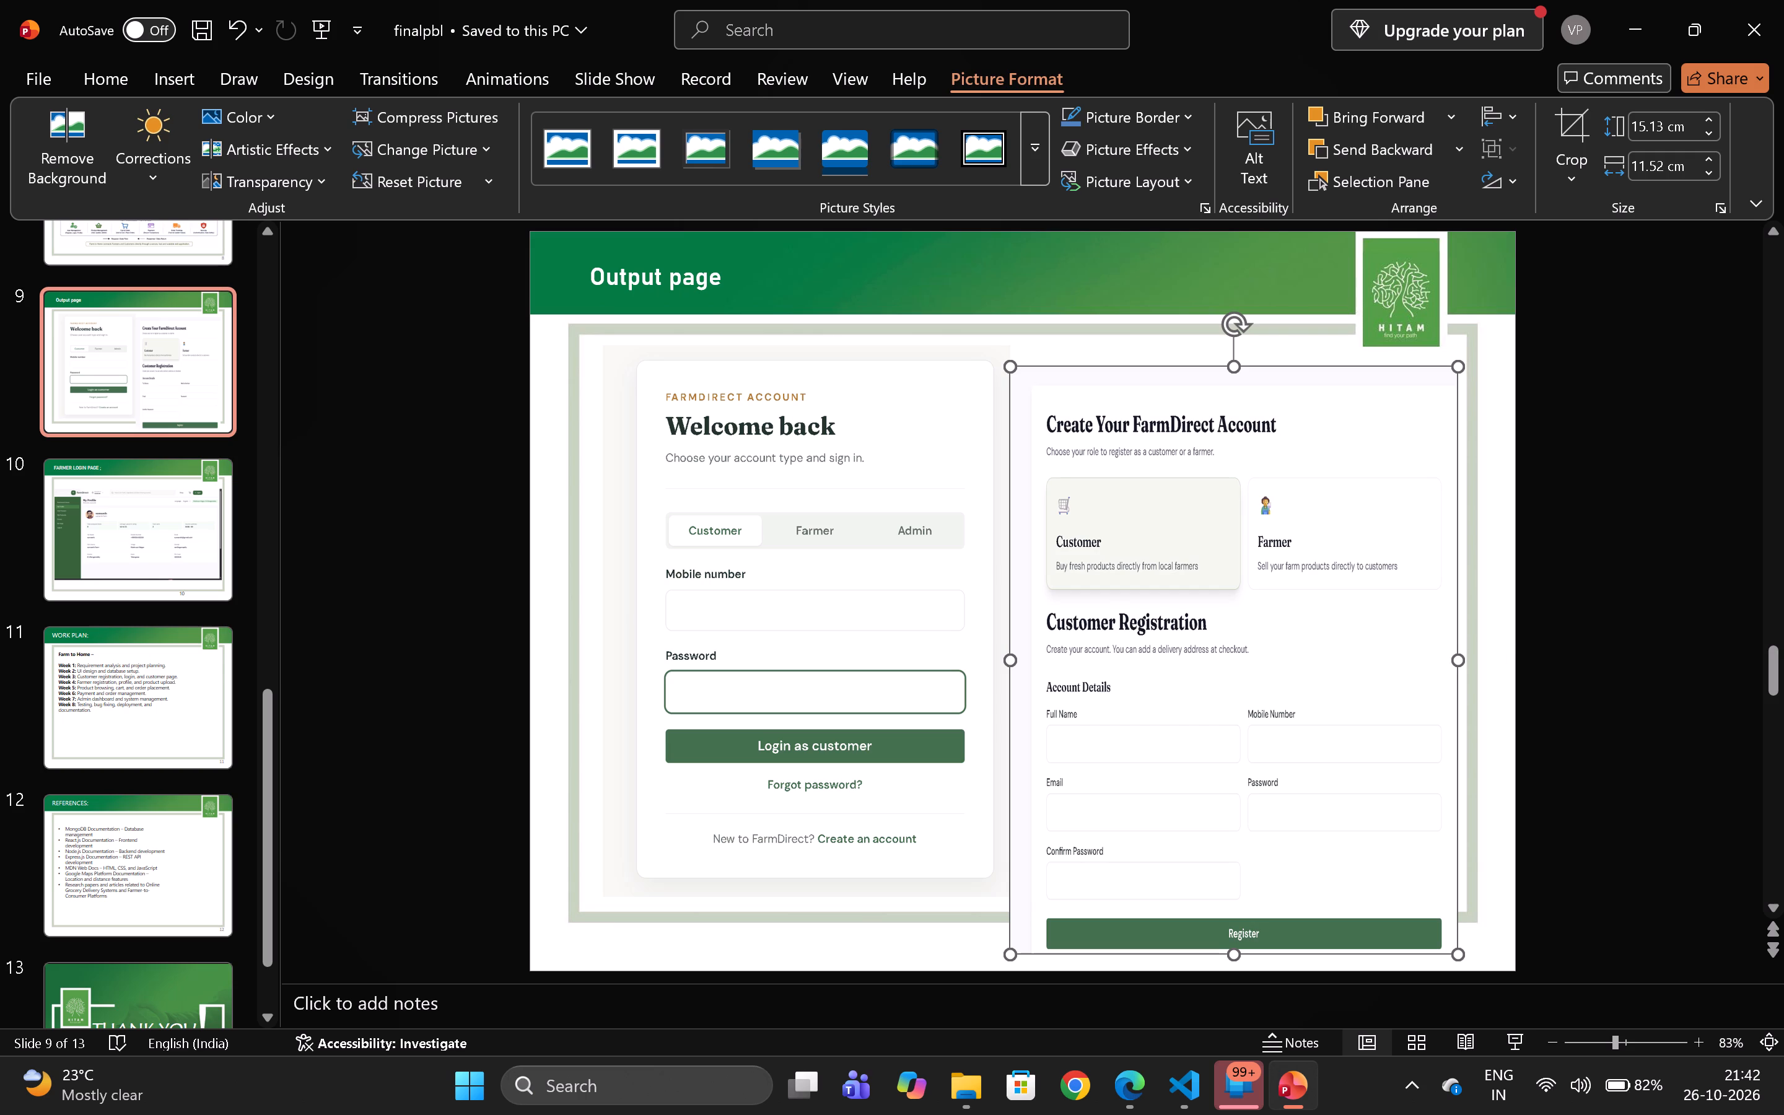
pyautogui.moveTo(1464, 660); pyautogui.dragTo(1422, 649)
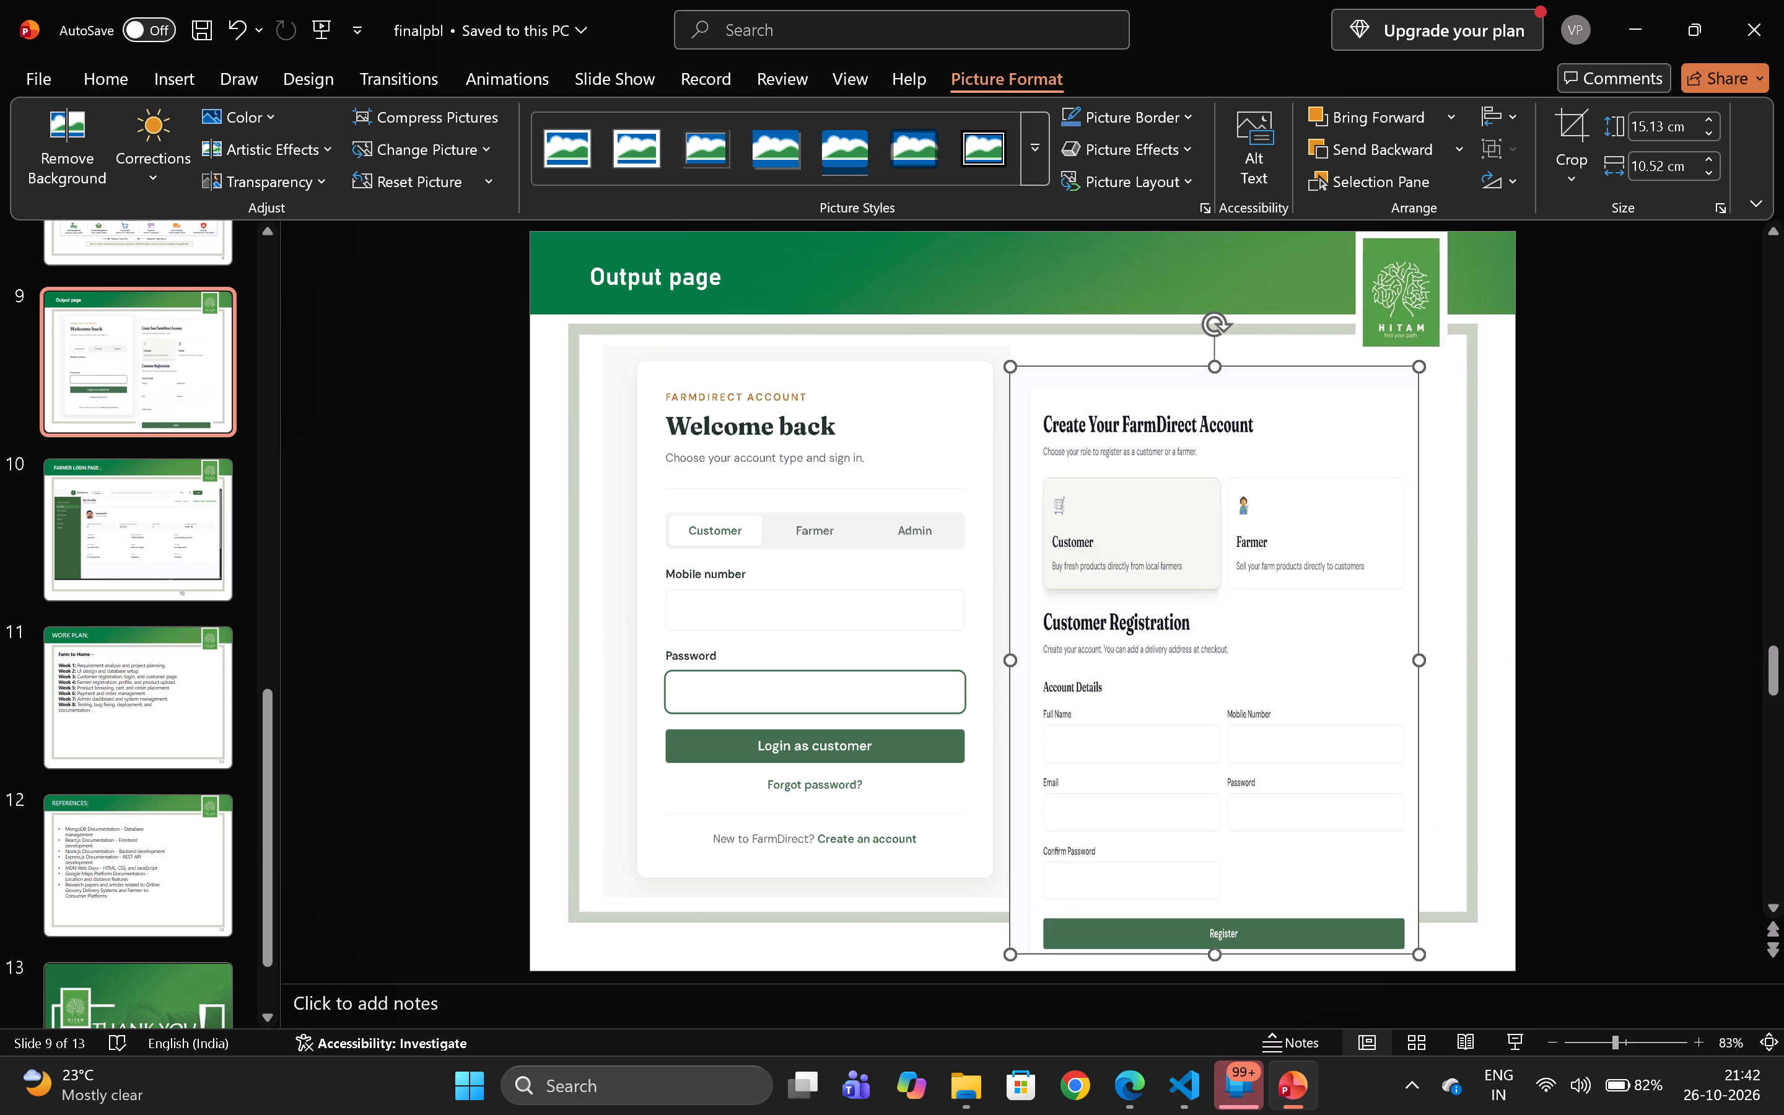
pyautogui.moveTo(1344, 610); pyautogui.dragTo(1362, 574)
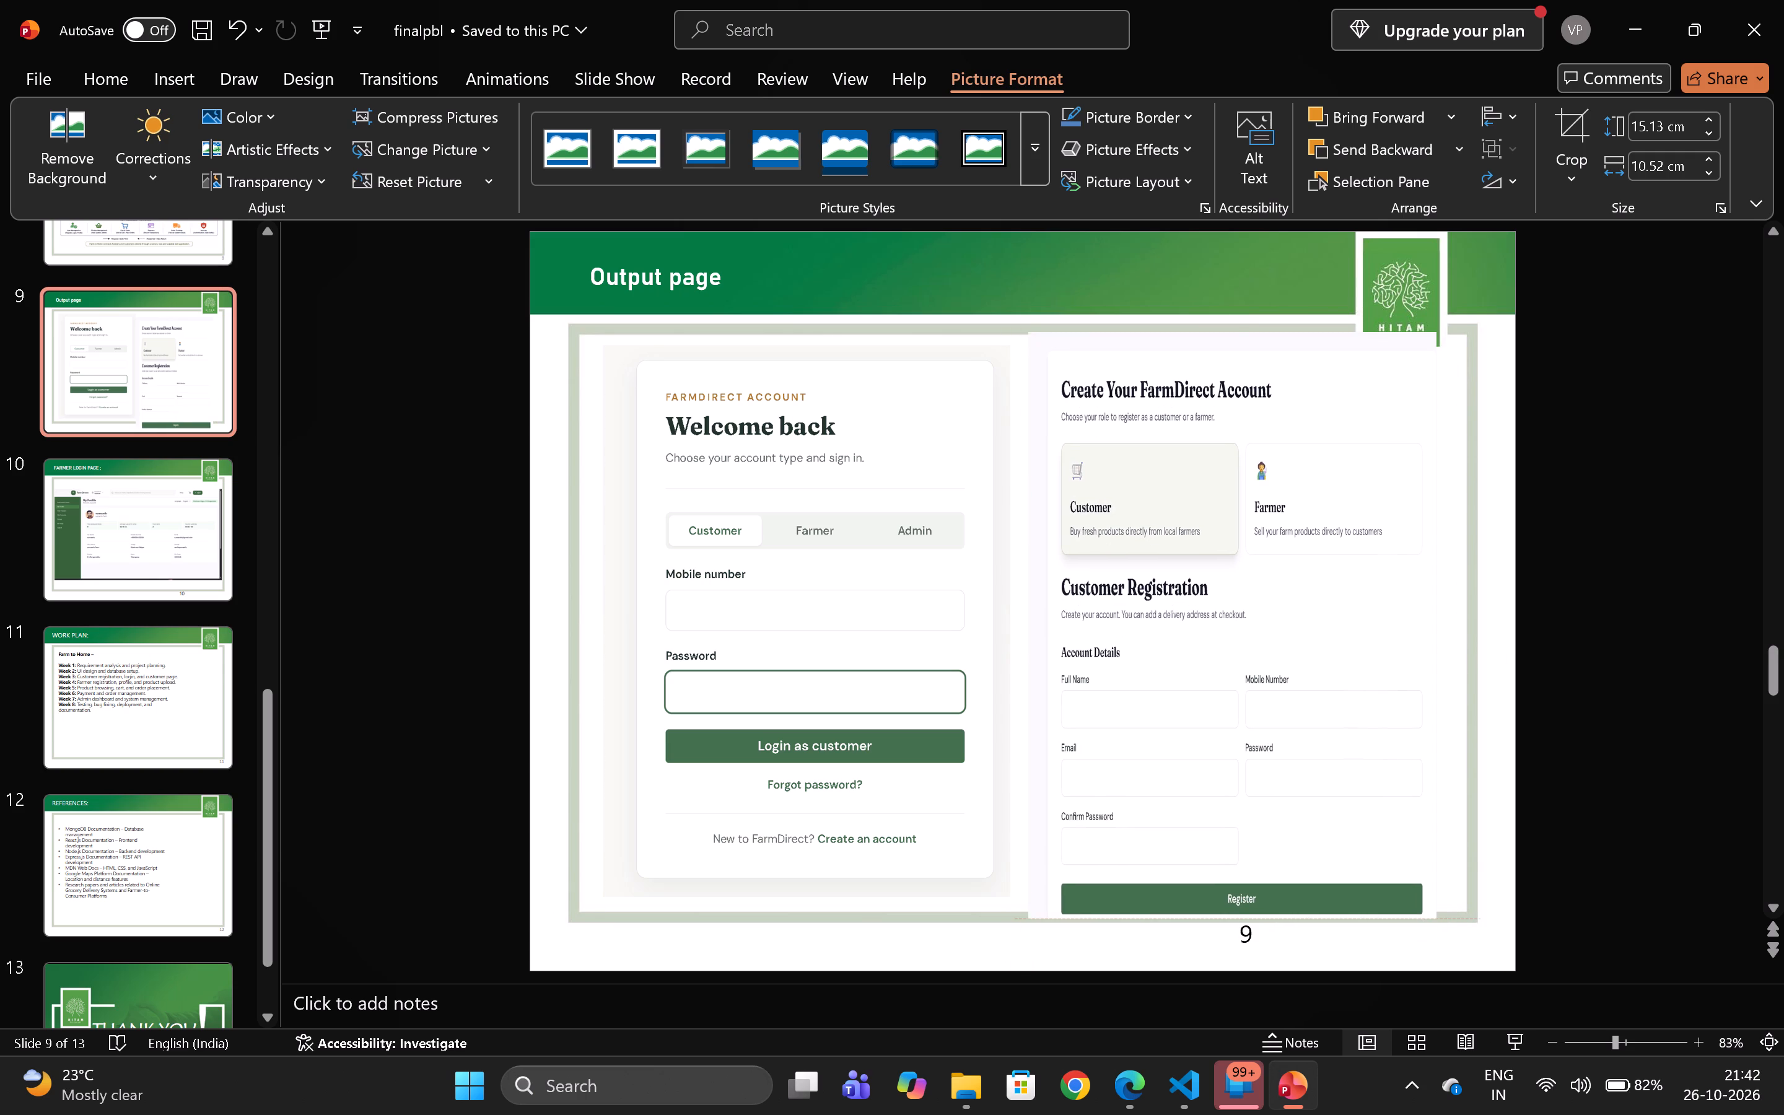
pyautogui.moveTo(1362, 574); pyautogui.dragTo(1362, 574)
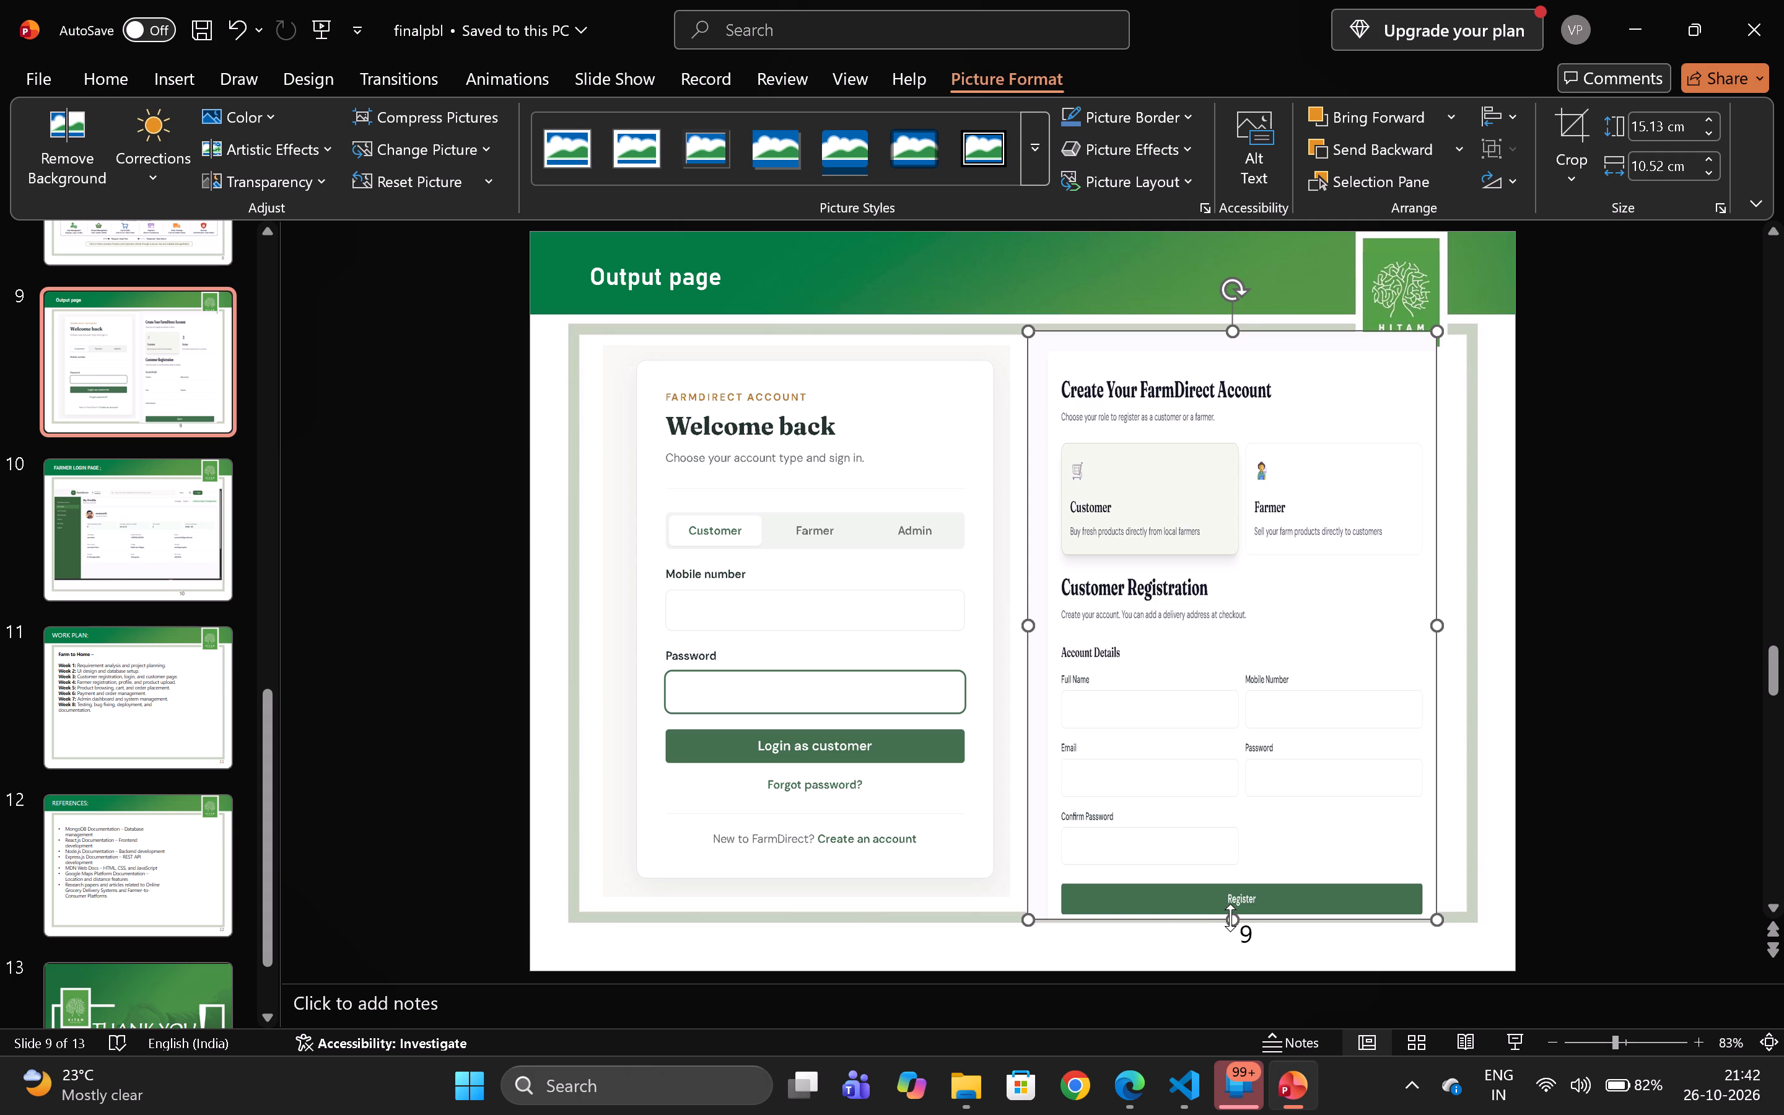
pyautogui.moveTo(1230, 917); pyautogui.dragTo(1228, 857)
pyautogui.moveTo(1208, 735); pyautogui.dragTo(1239, 775)
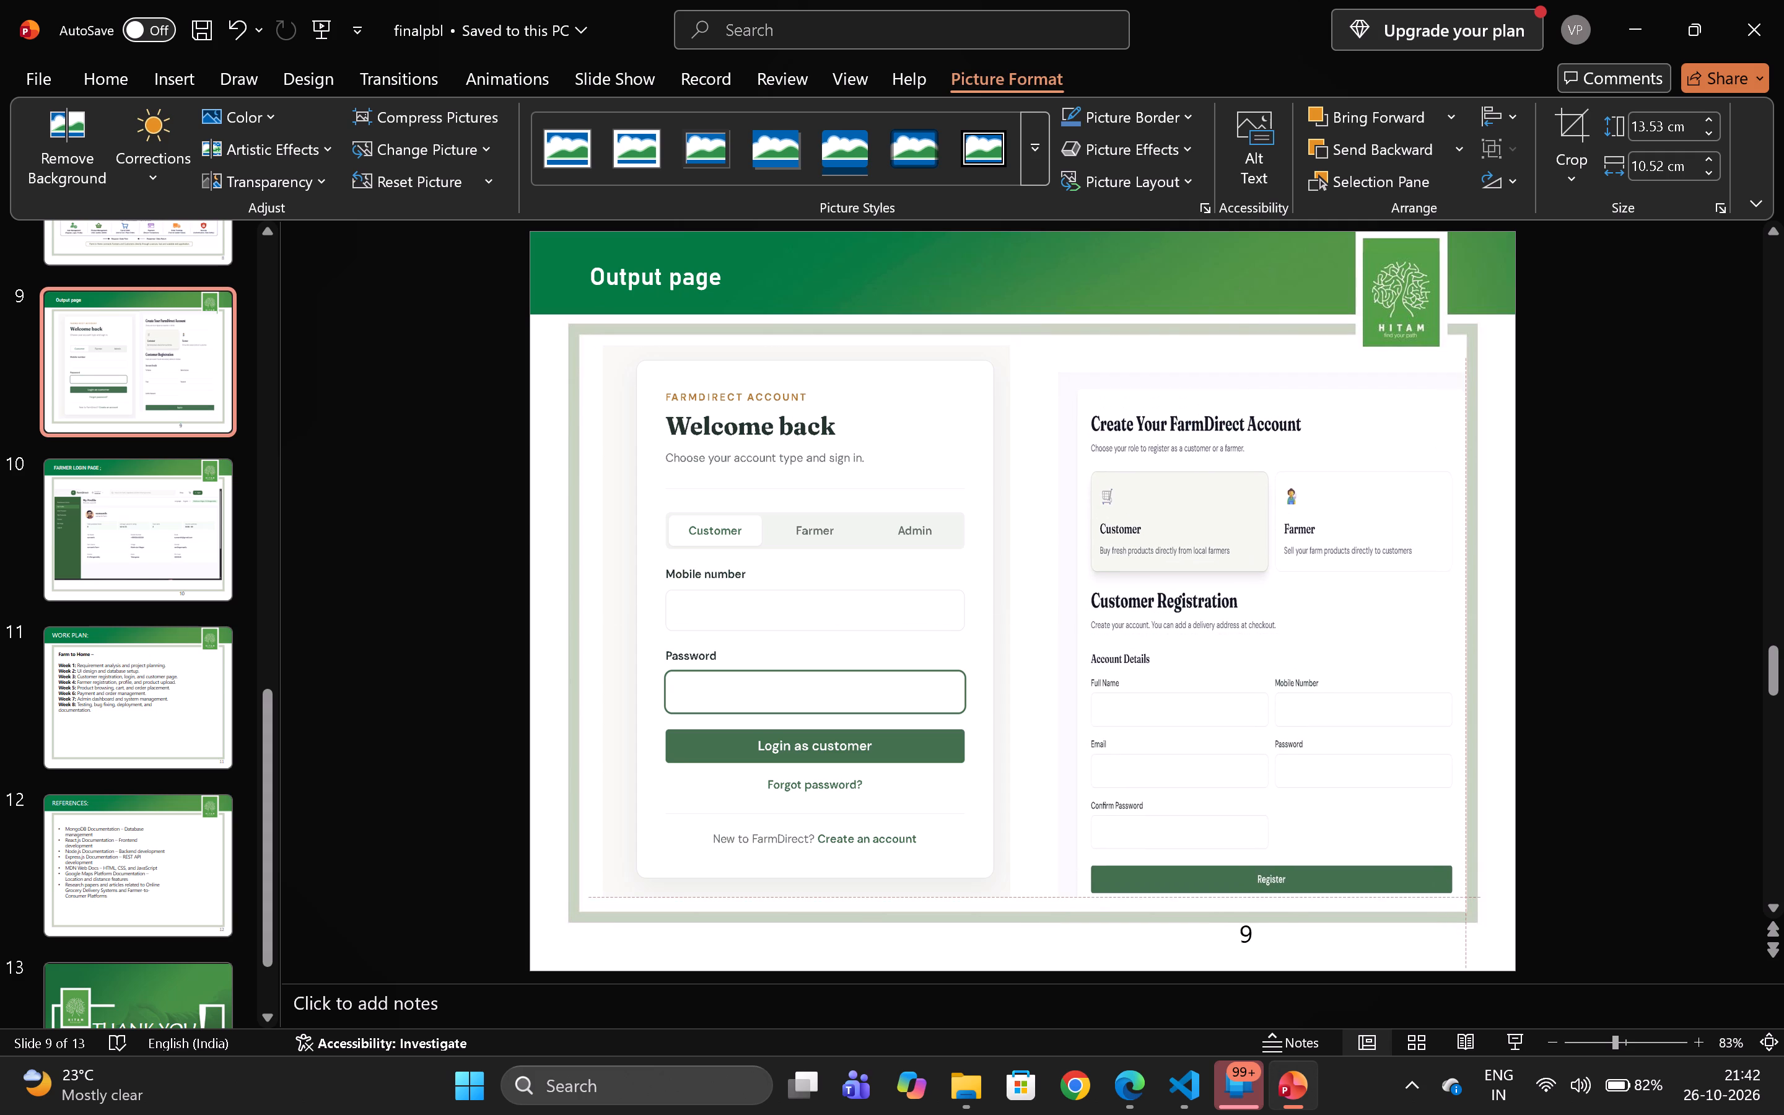
pyautogui.moveTo(1239, 775); pyautogui.dragTo(1205, 753)
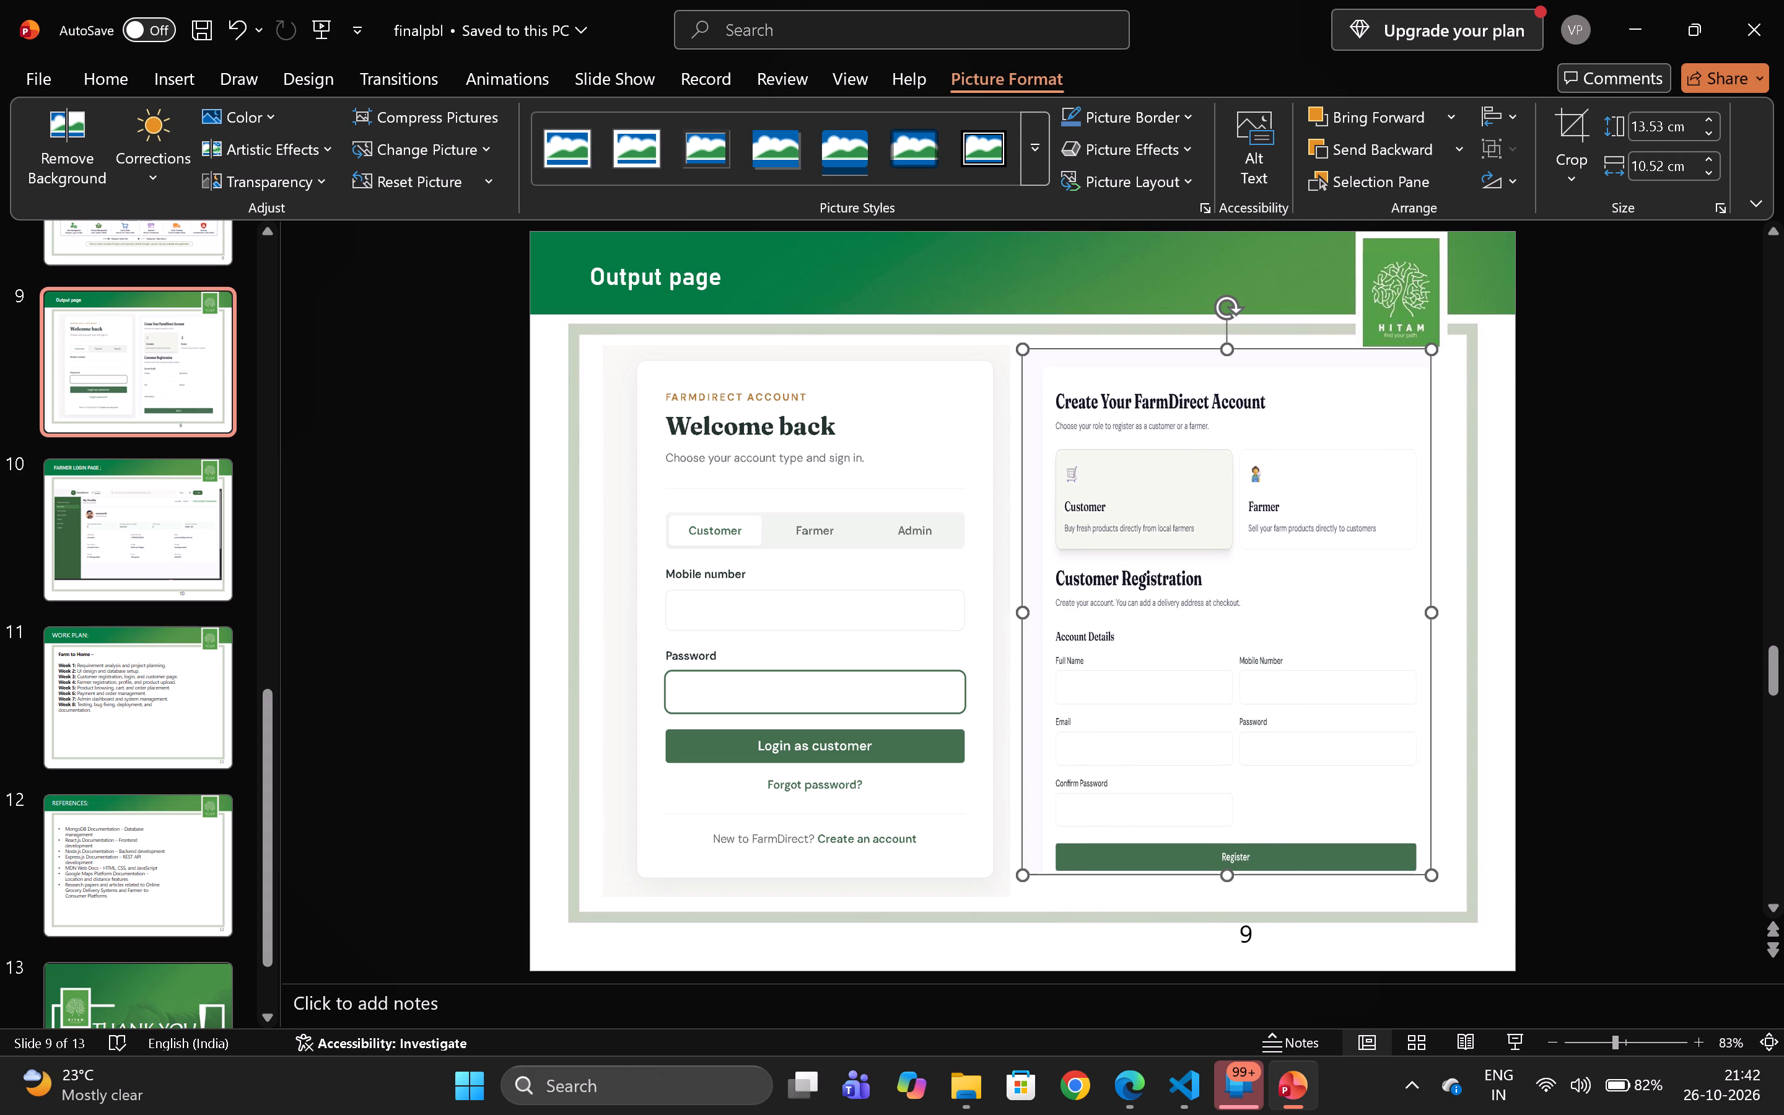
pyautogui.moveTo(1434, 611); pyautogui.dragTo(1451, 614)
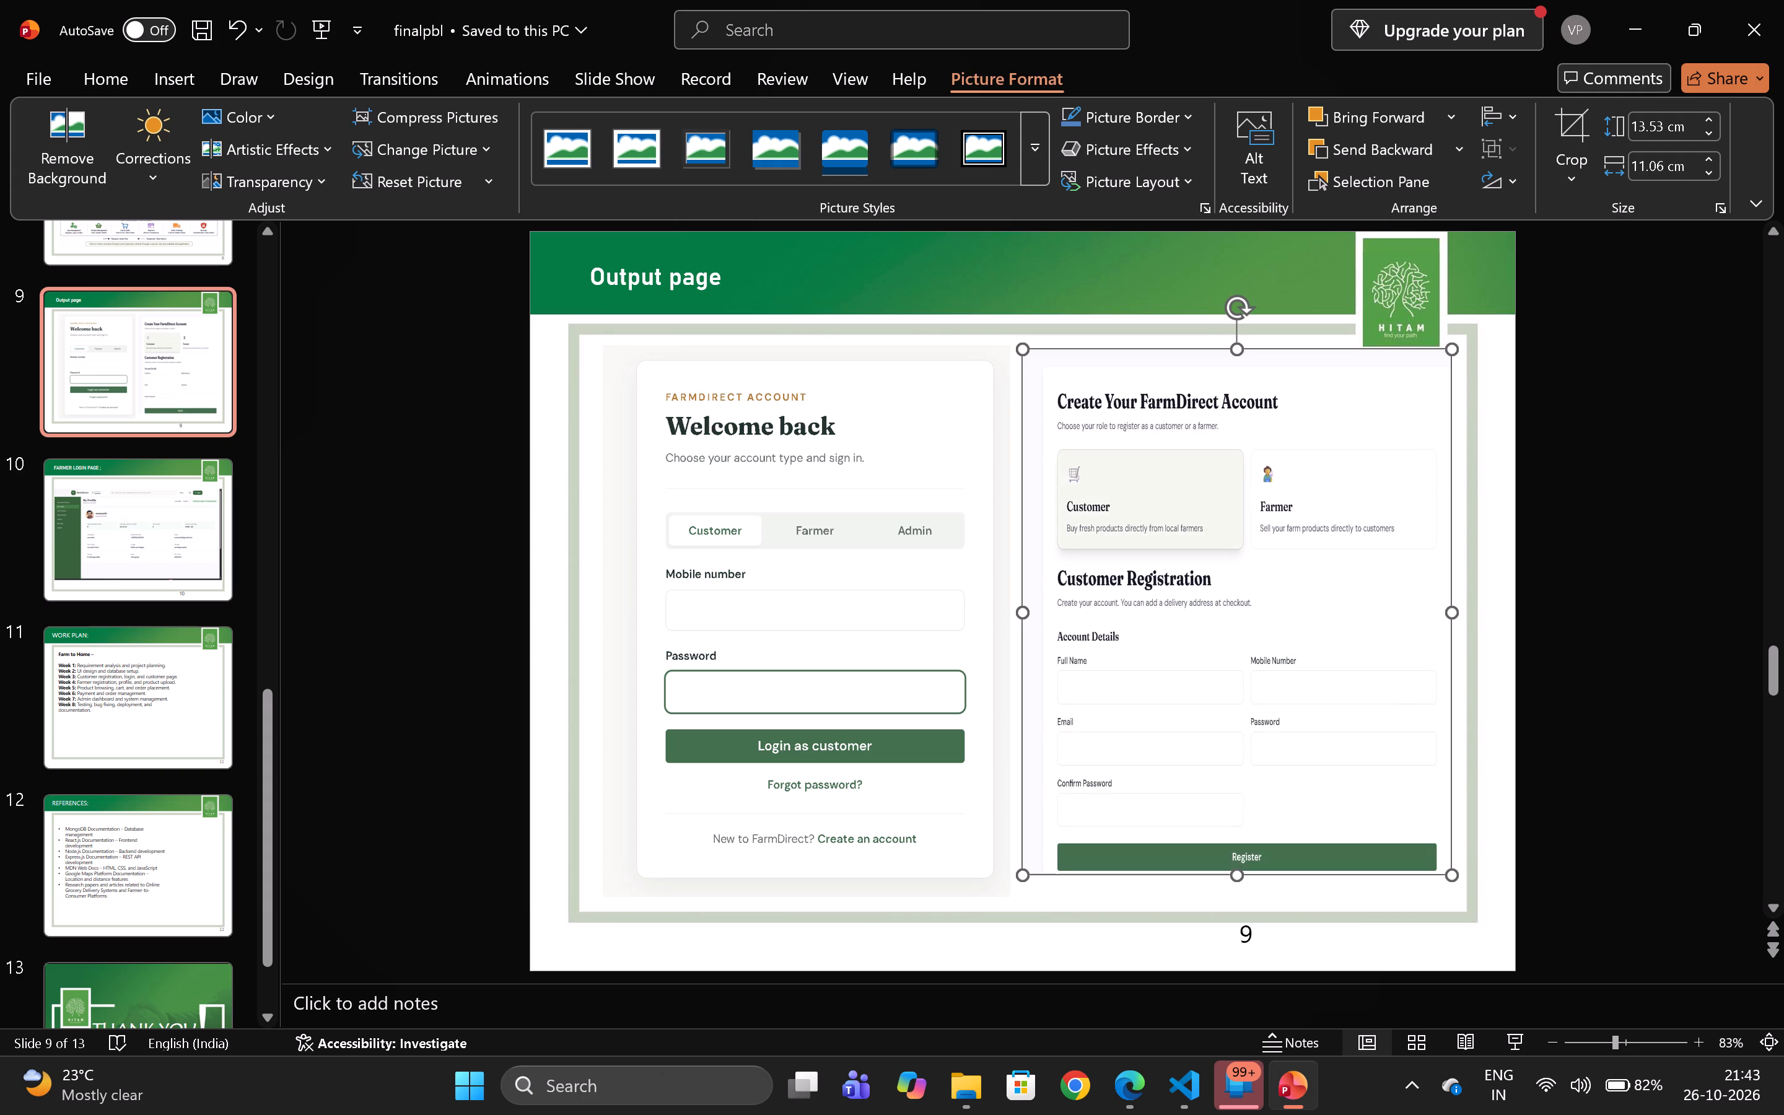
# Replace the word "Output" with "INPUT" in the title of slide 9.
pyautogui.click(713, 278)
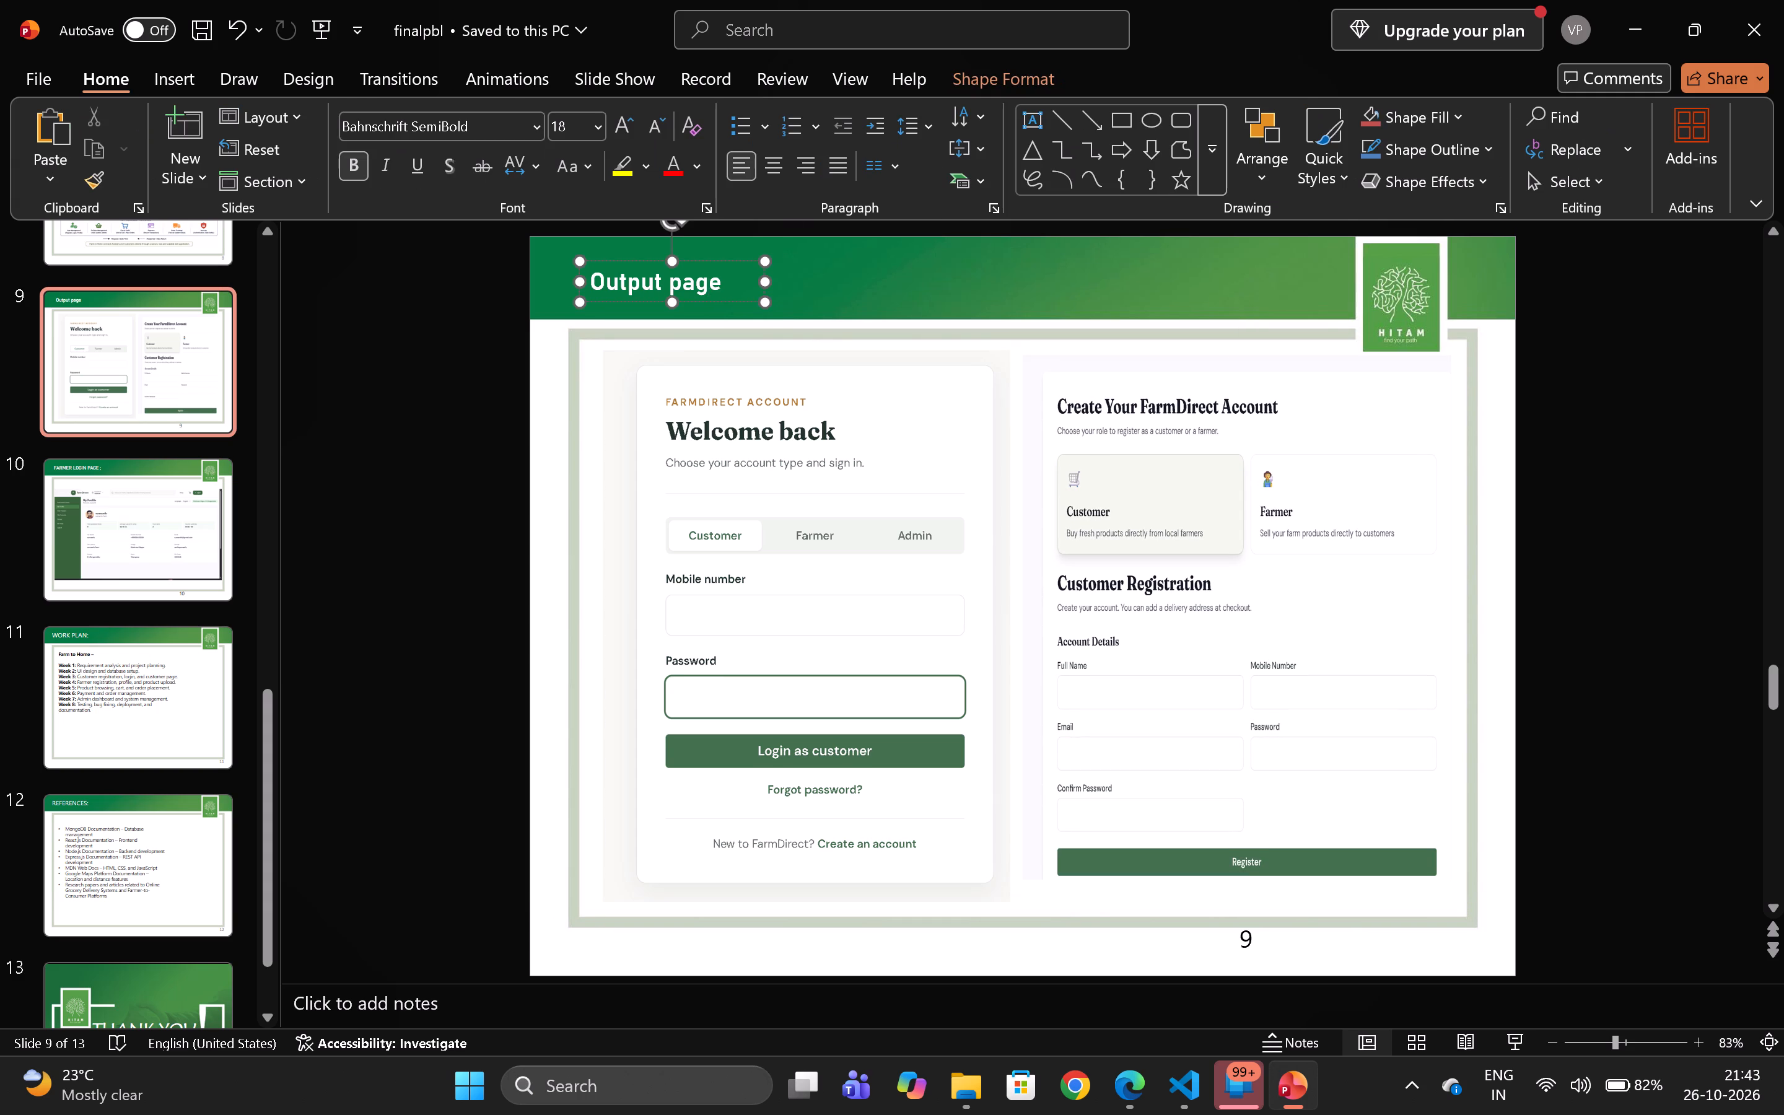
pyautogui.click(738, 290)
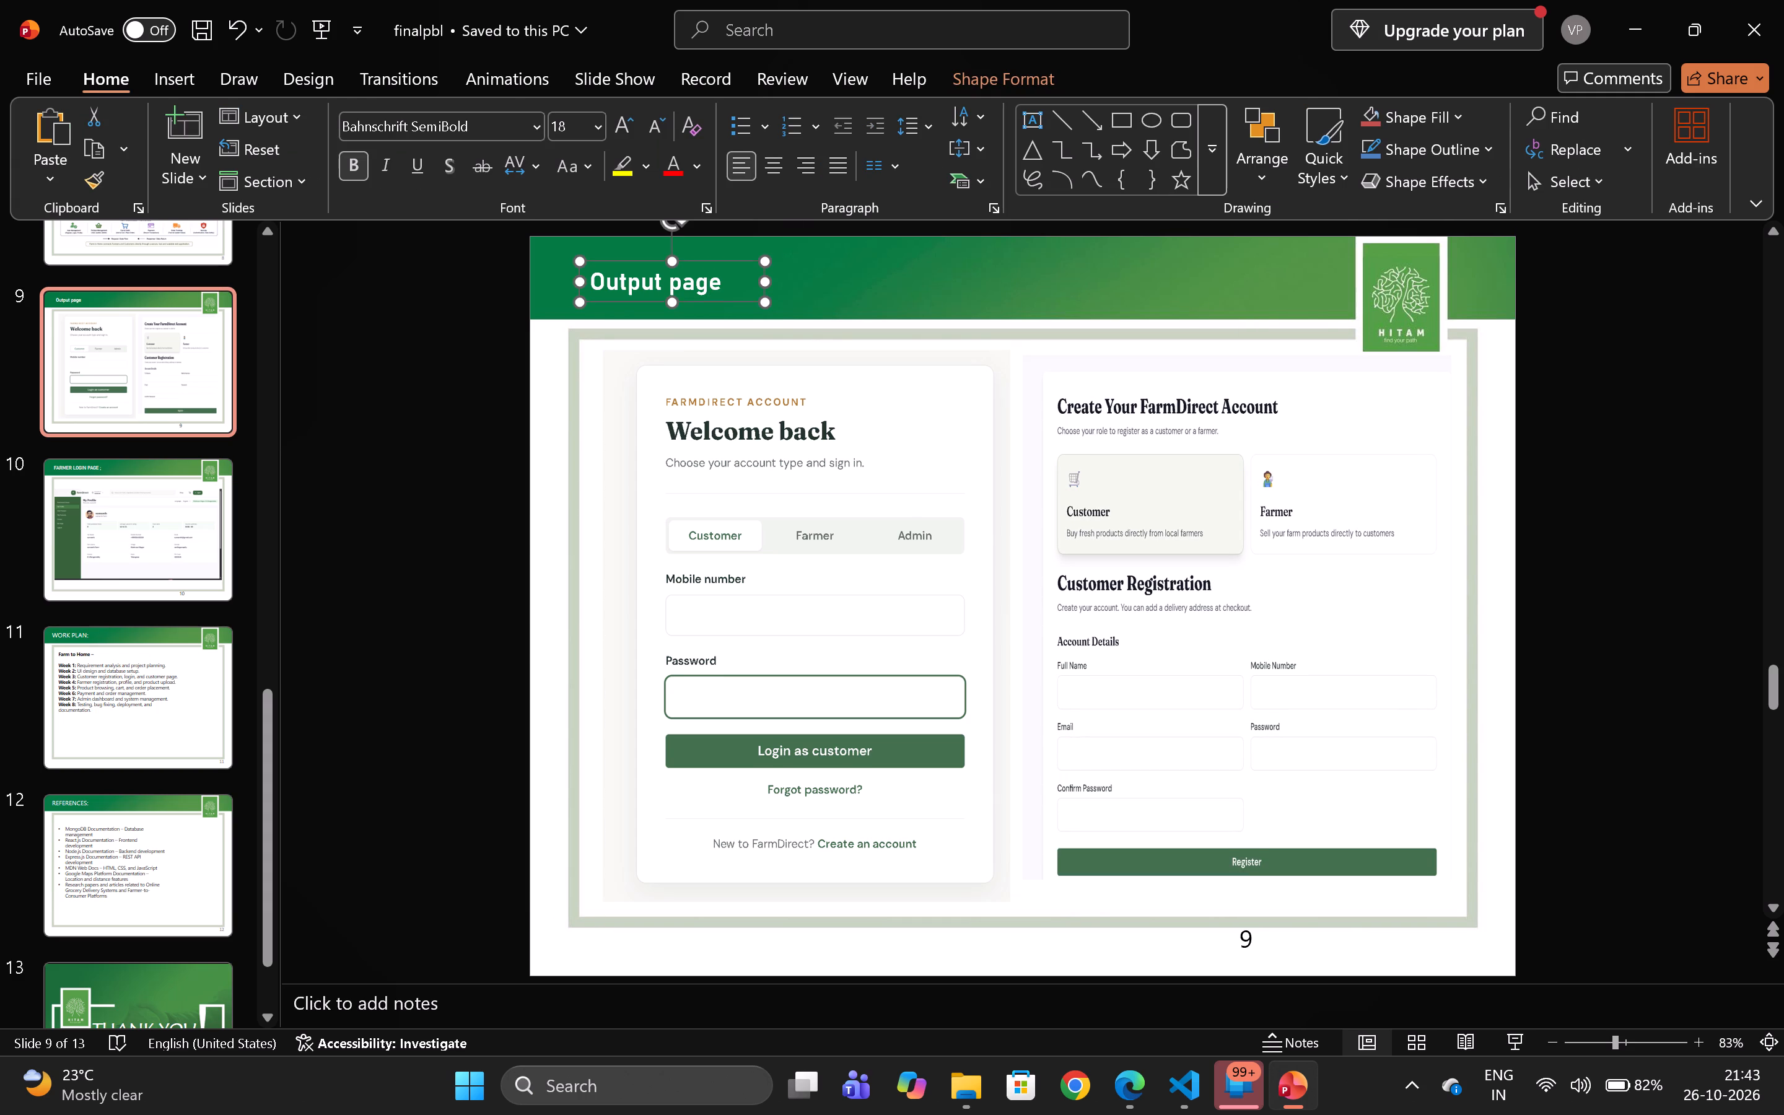
pyautogui.click(664, 279)
pyautogui.press('BackSpace')
pyautogui.press('BackSpace')
pyautogui.press('BackSpace')
pyautogui.press('BackSpace')
pyautogui.press('BackSpace')
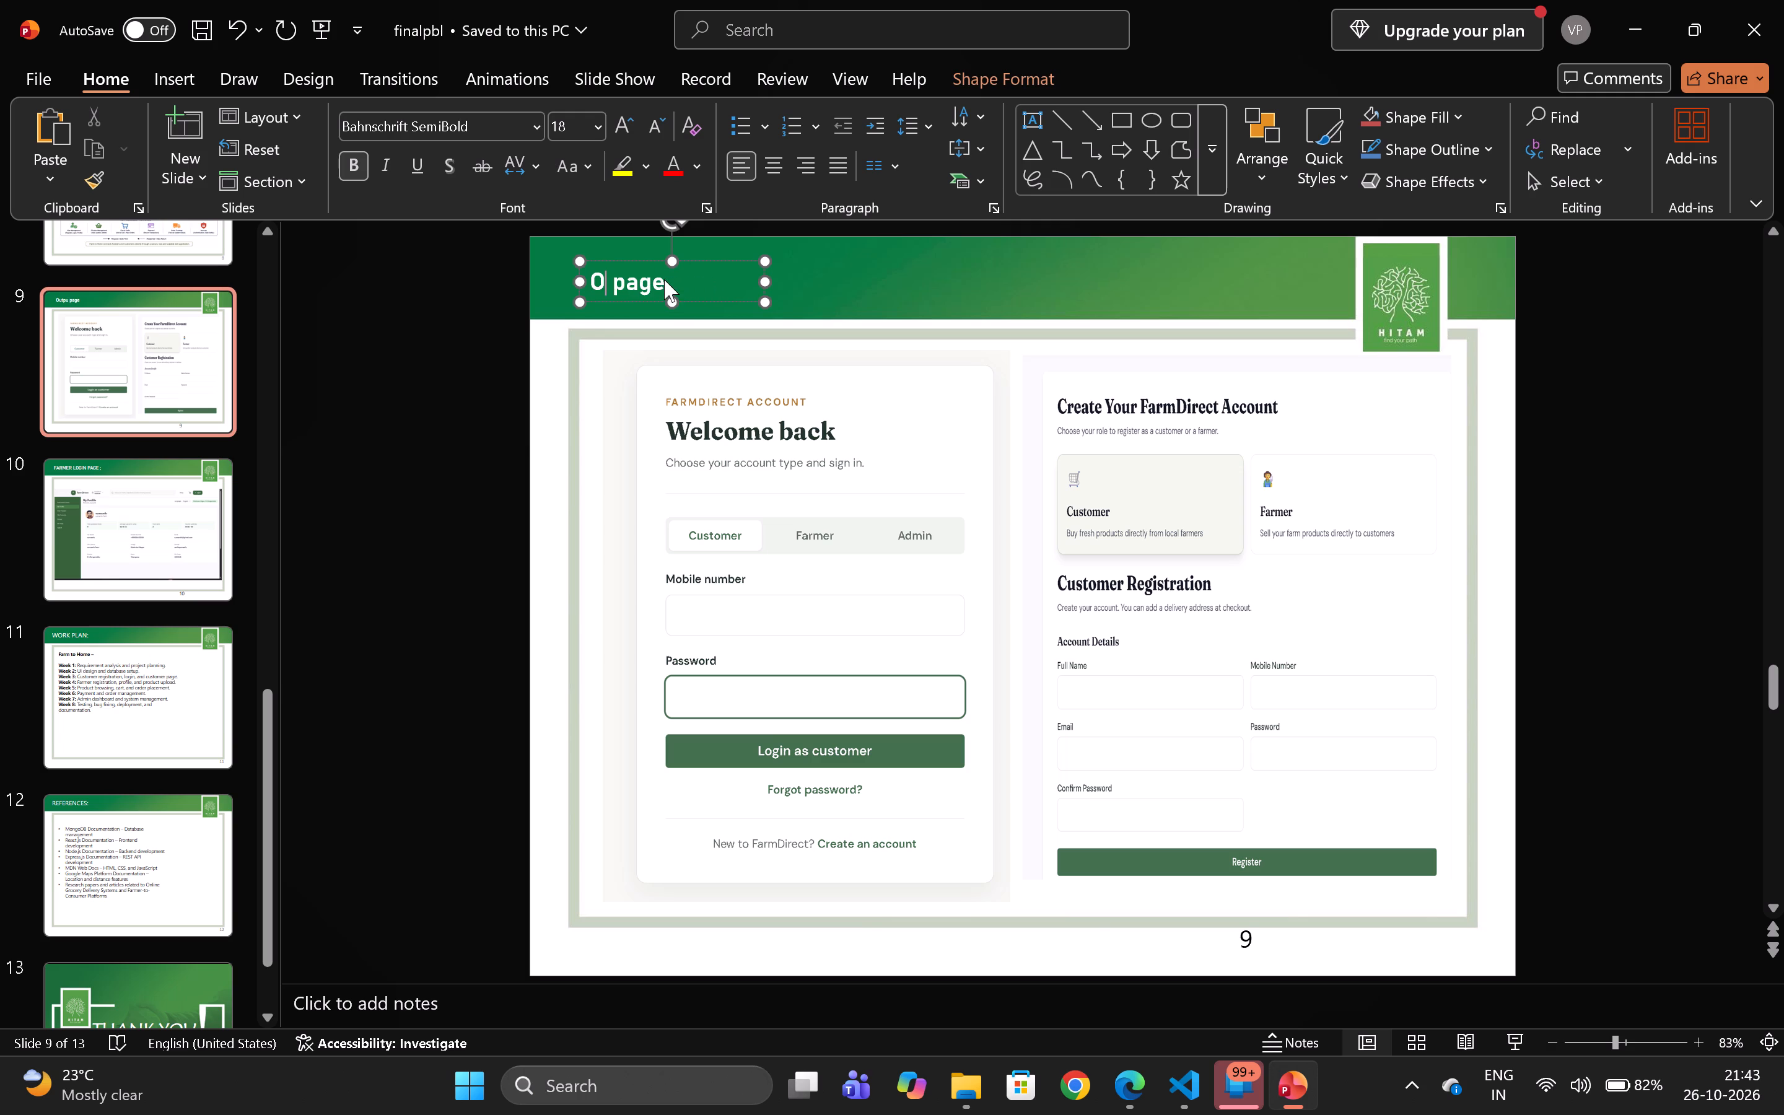
pyautogui.press('BackSpace')
pyautogui.write('INPU')
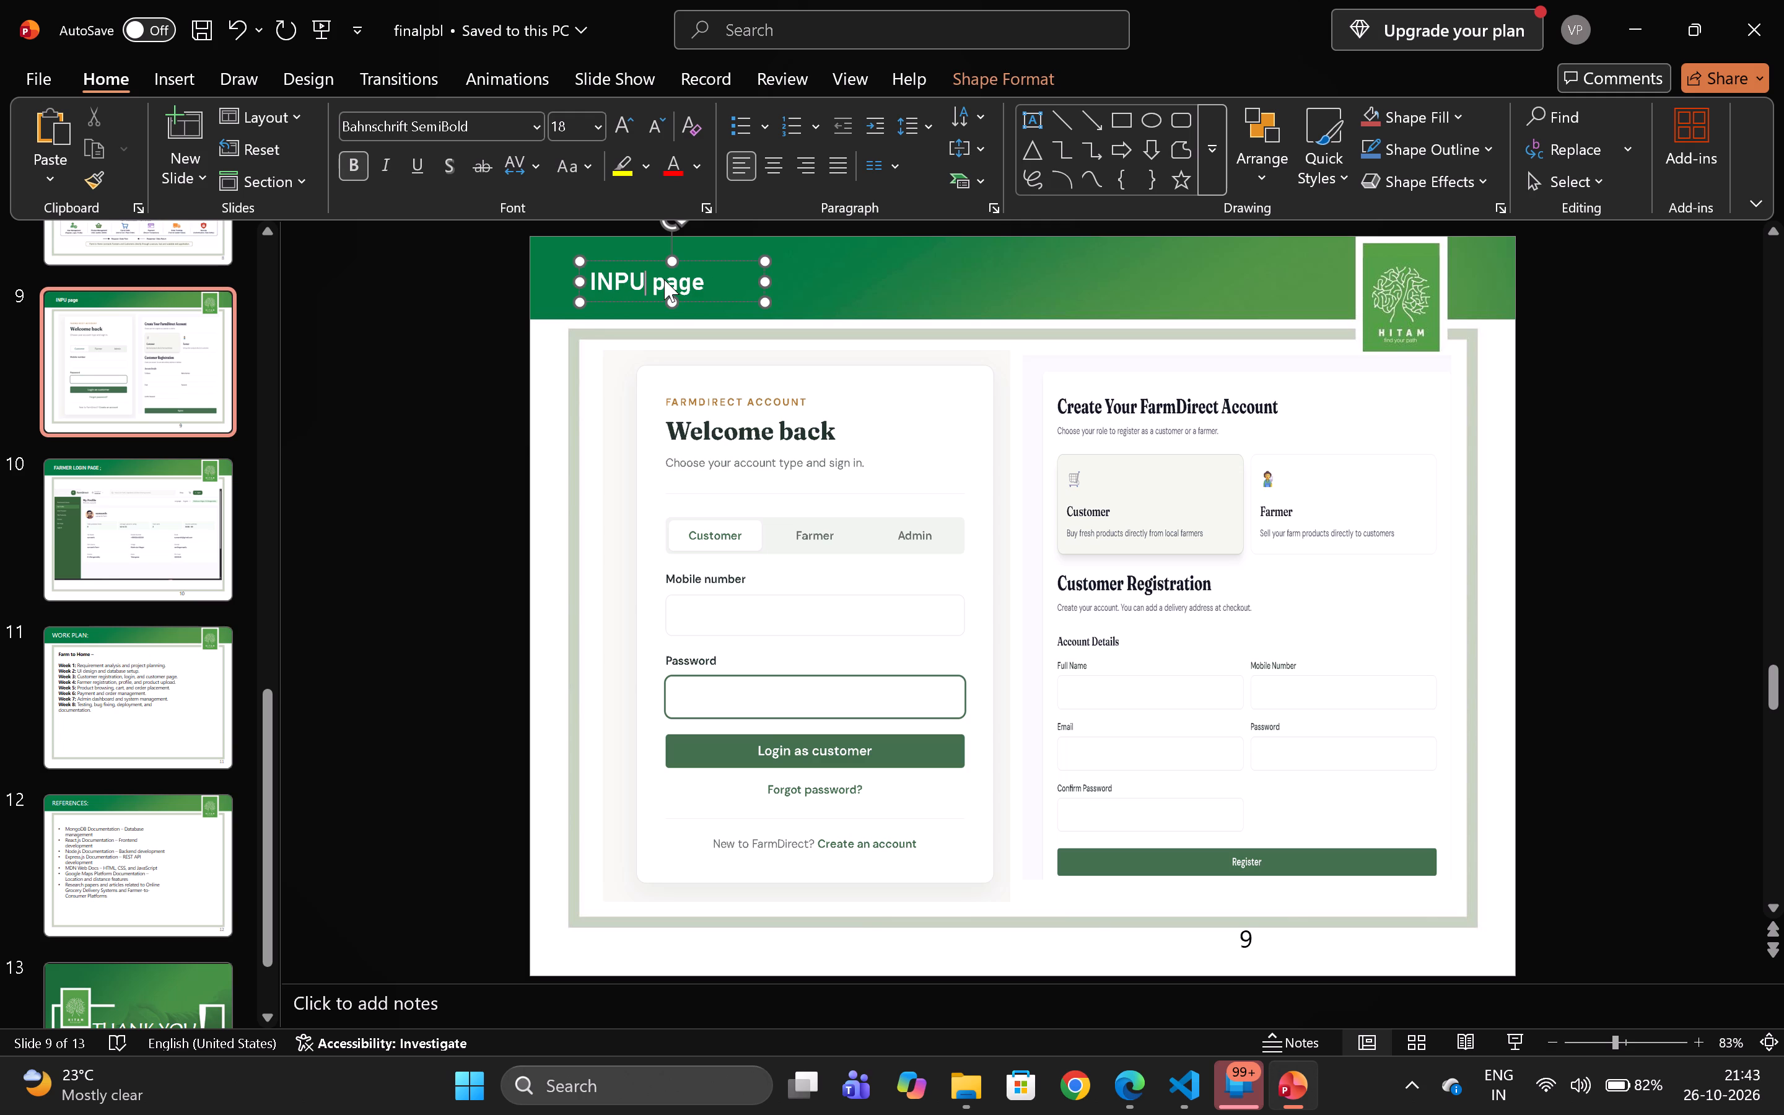
pyautogui.press('t')
# Nudge the slide 9 title box slightly and replace "page" in its text with "PAGE:".
pyautogui.click(725, 275)
pyautogui.press('Right')
pyautogui.press('Right')
pyautogui.press('Right')
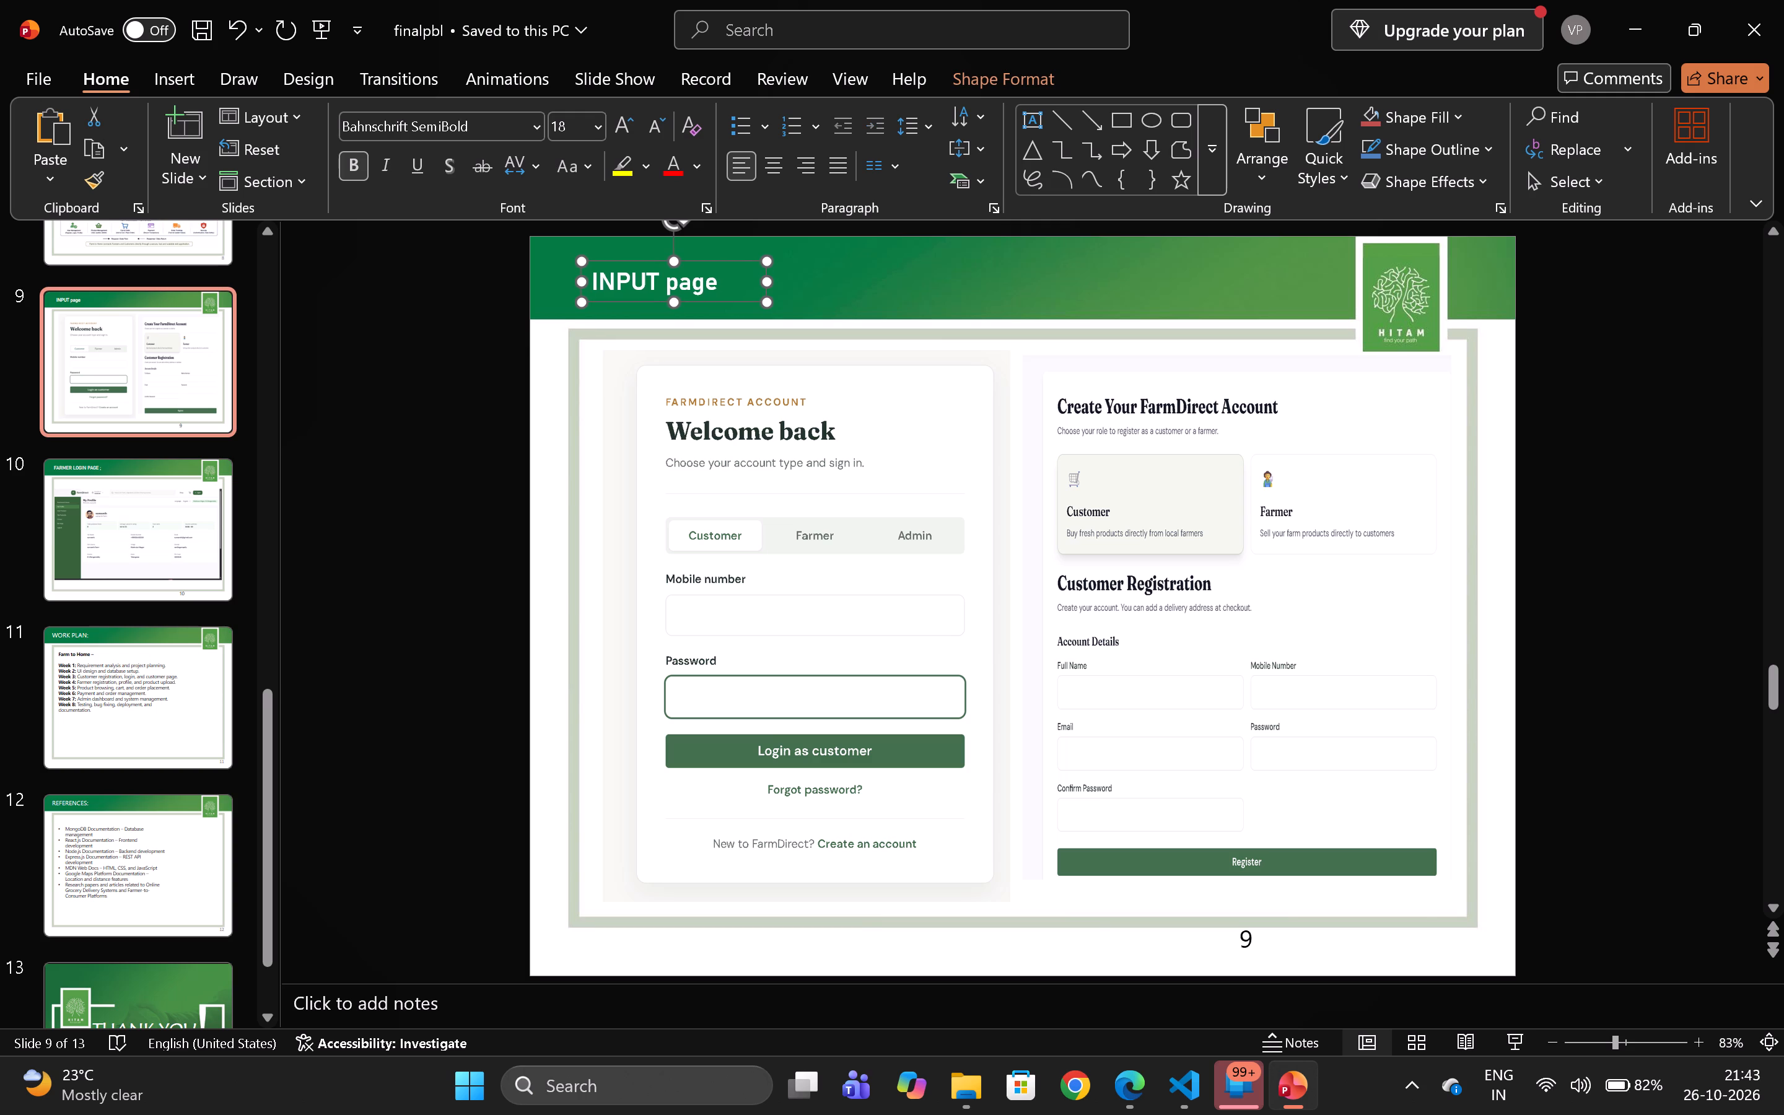
pyautogui.click(720, 294)
pyautogui.press('BackSpace')
pyautogui.press('BackSpace')
pyautogui.press('BackSpace')
pyautogui.press('BackSpace')
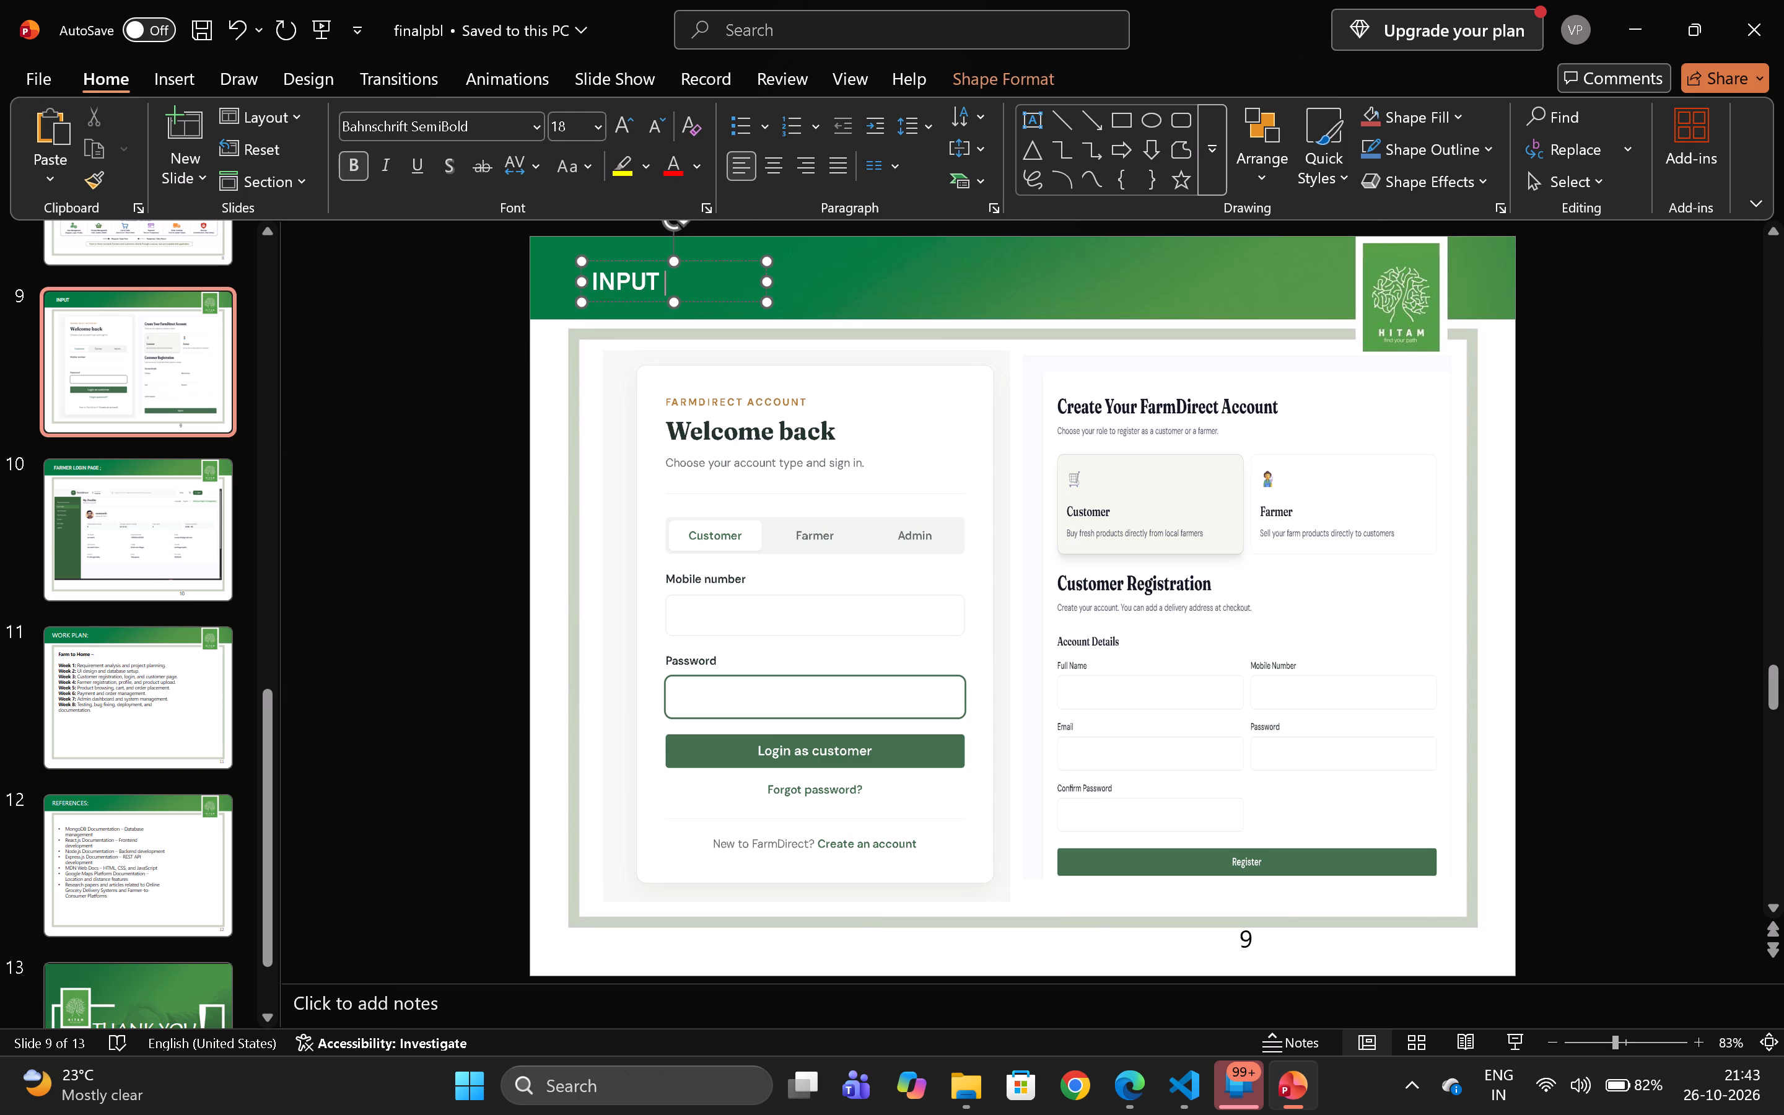
pyautogui.write('PAGE')
pyautogui.press(';')
pyautogui.press('BackSpace')
pyautogui.hotkey('shift', ':')
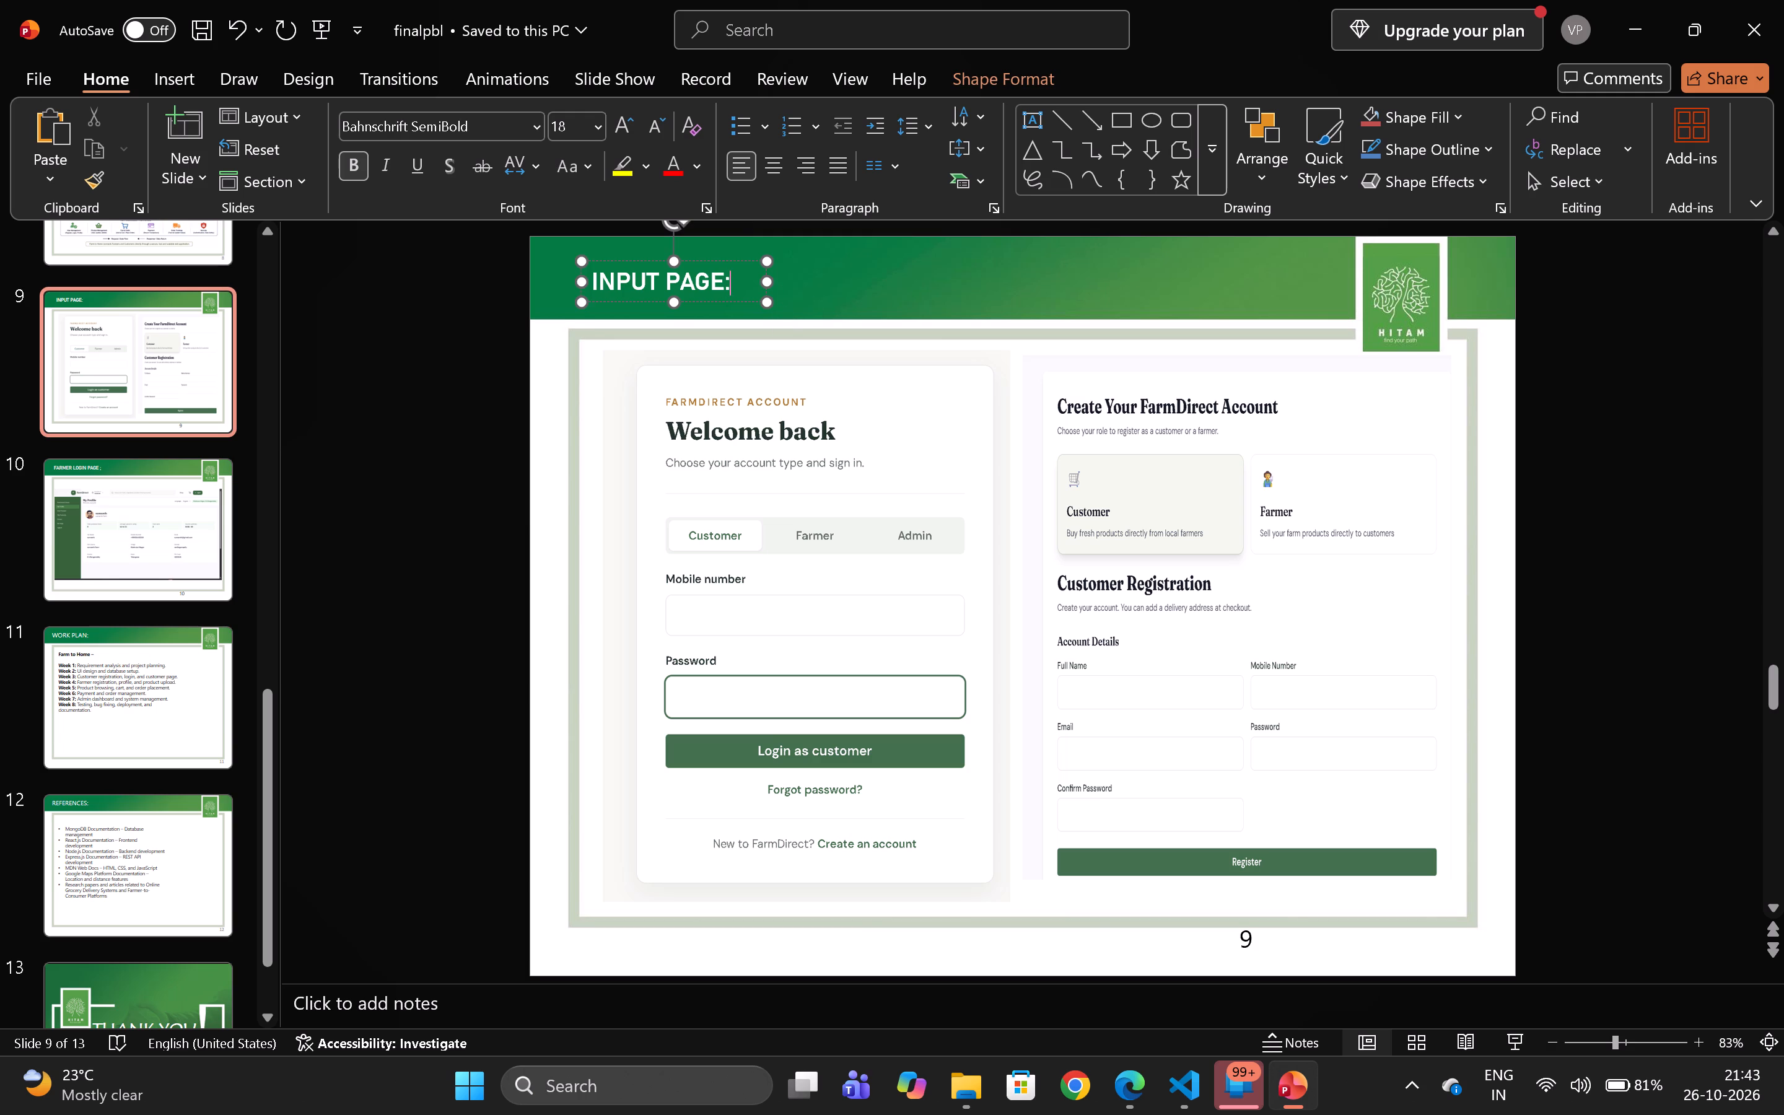
pyautogui.click(828, 273)
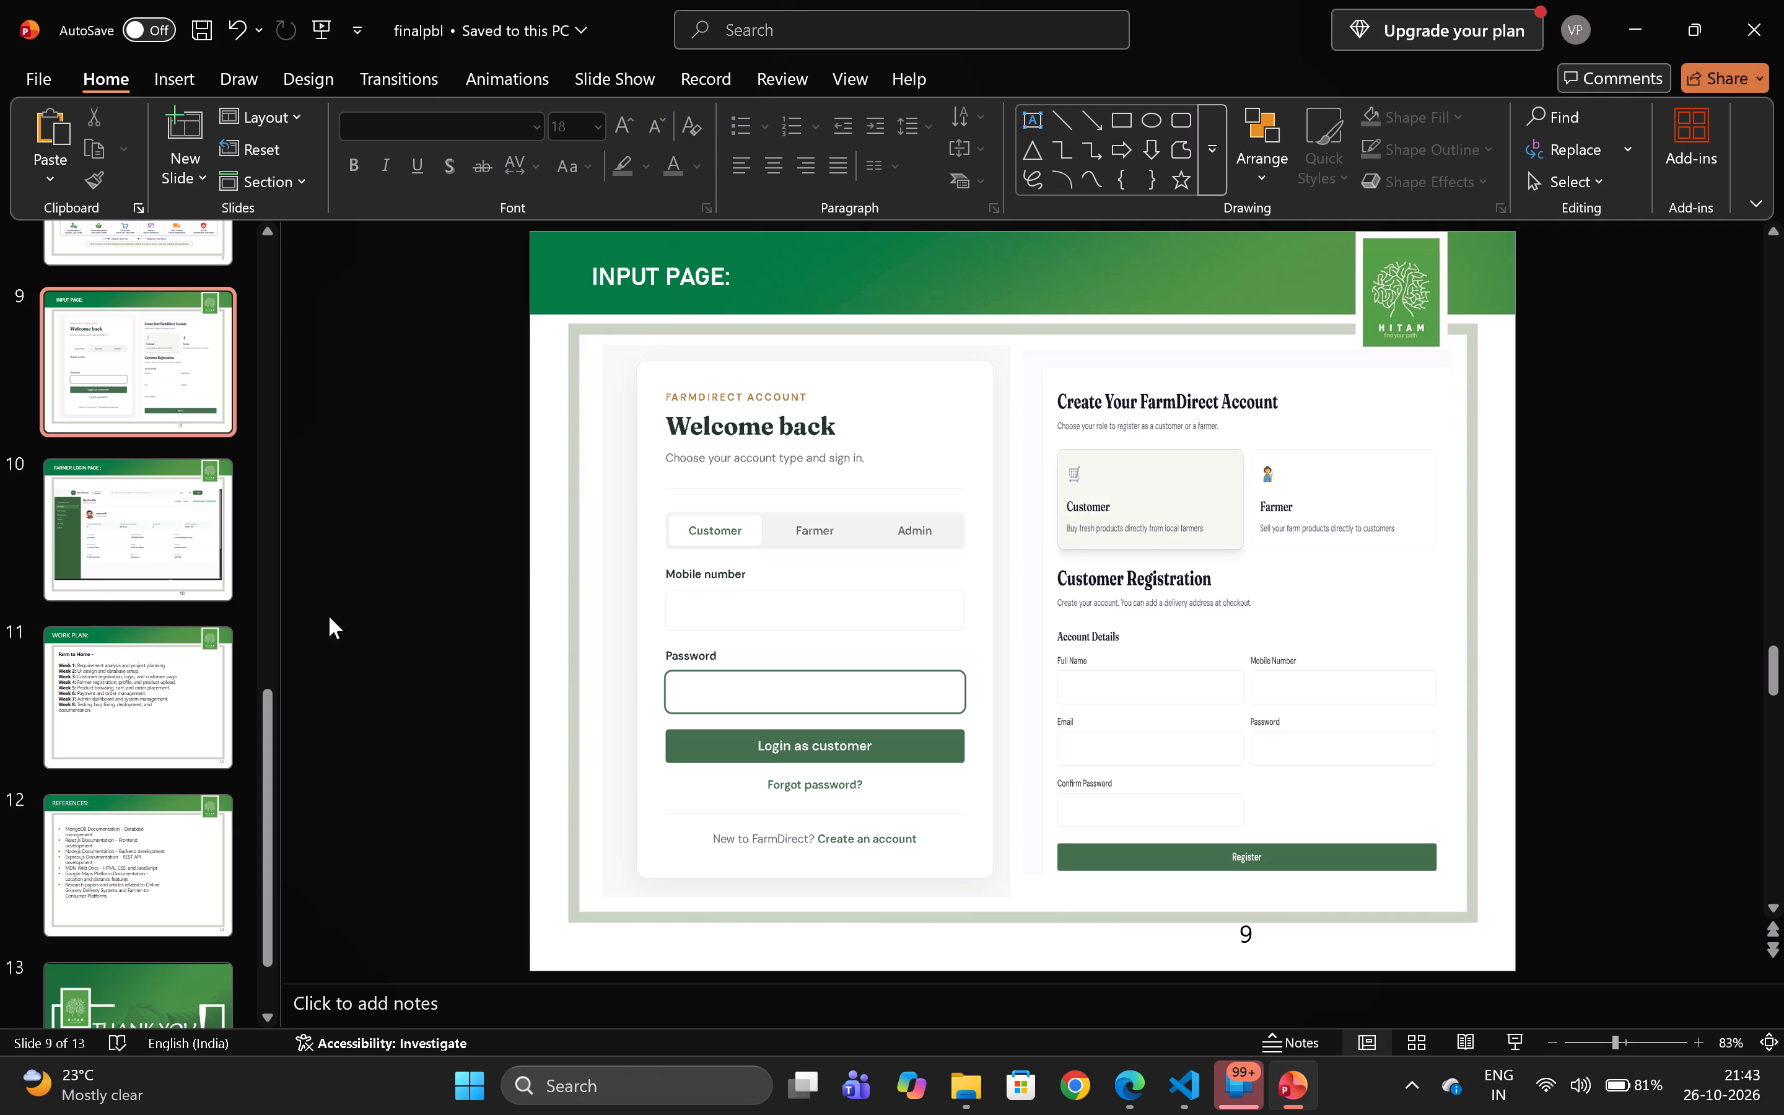
pyautogui.click(144, 380)
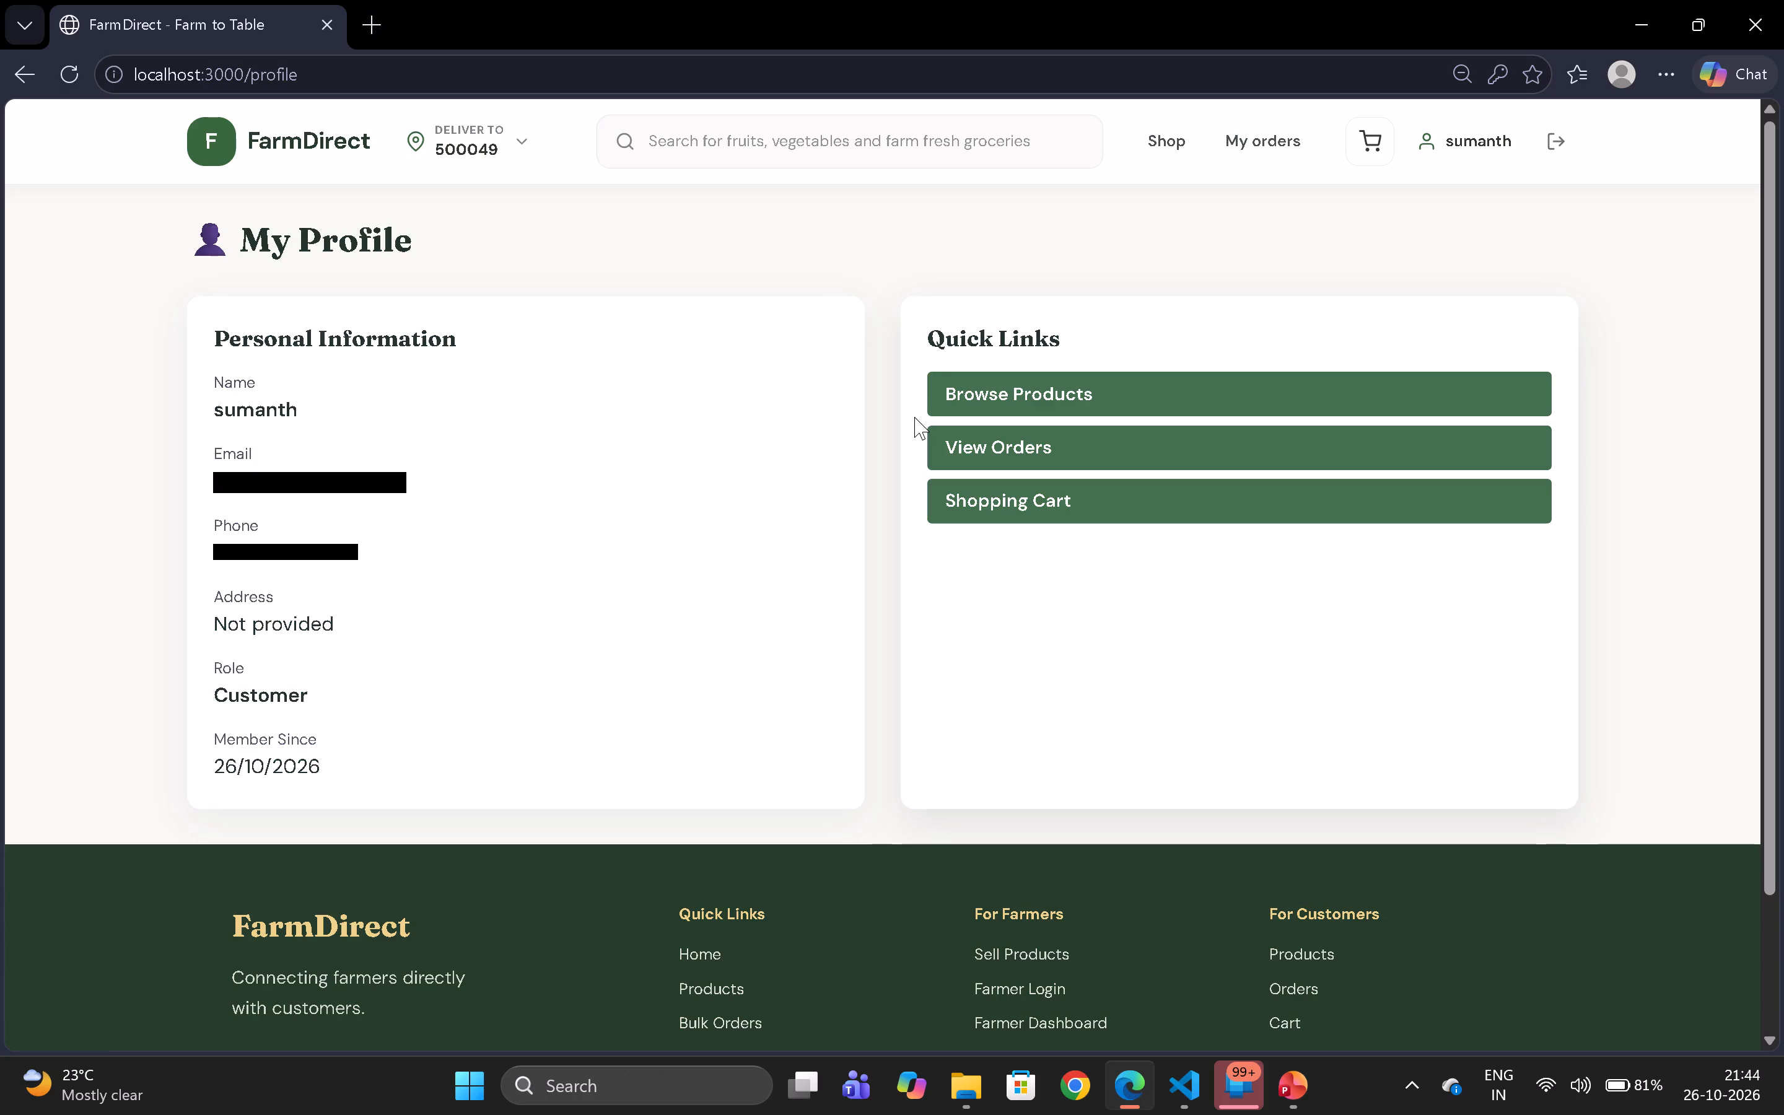
# Capture the FarmDirect customer My Profile page from the site header down into the footer and copy it.
pyautogui.press('shift+super+s')
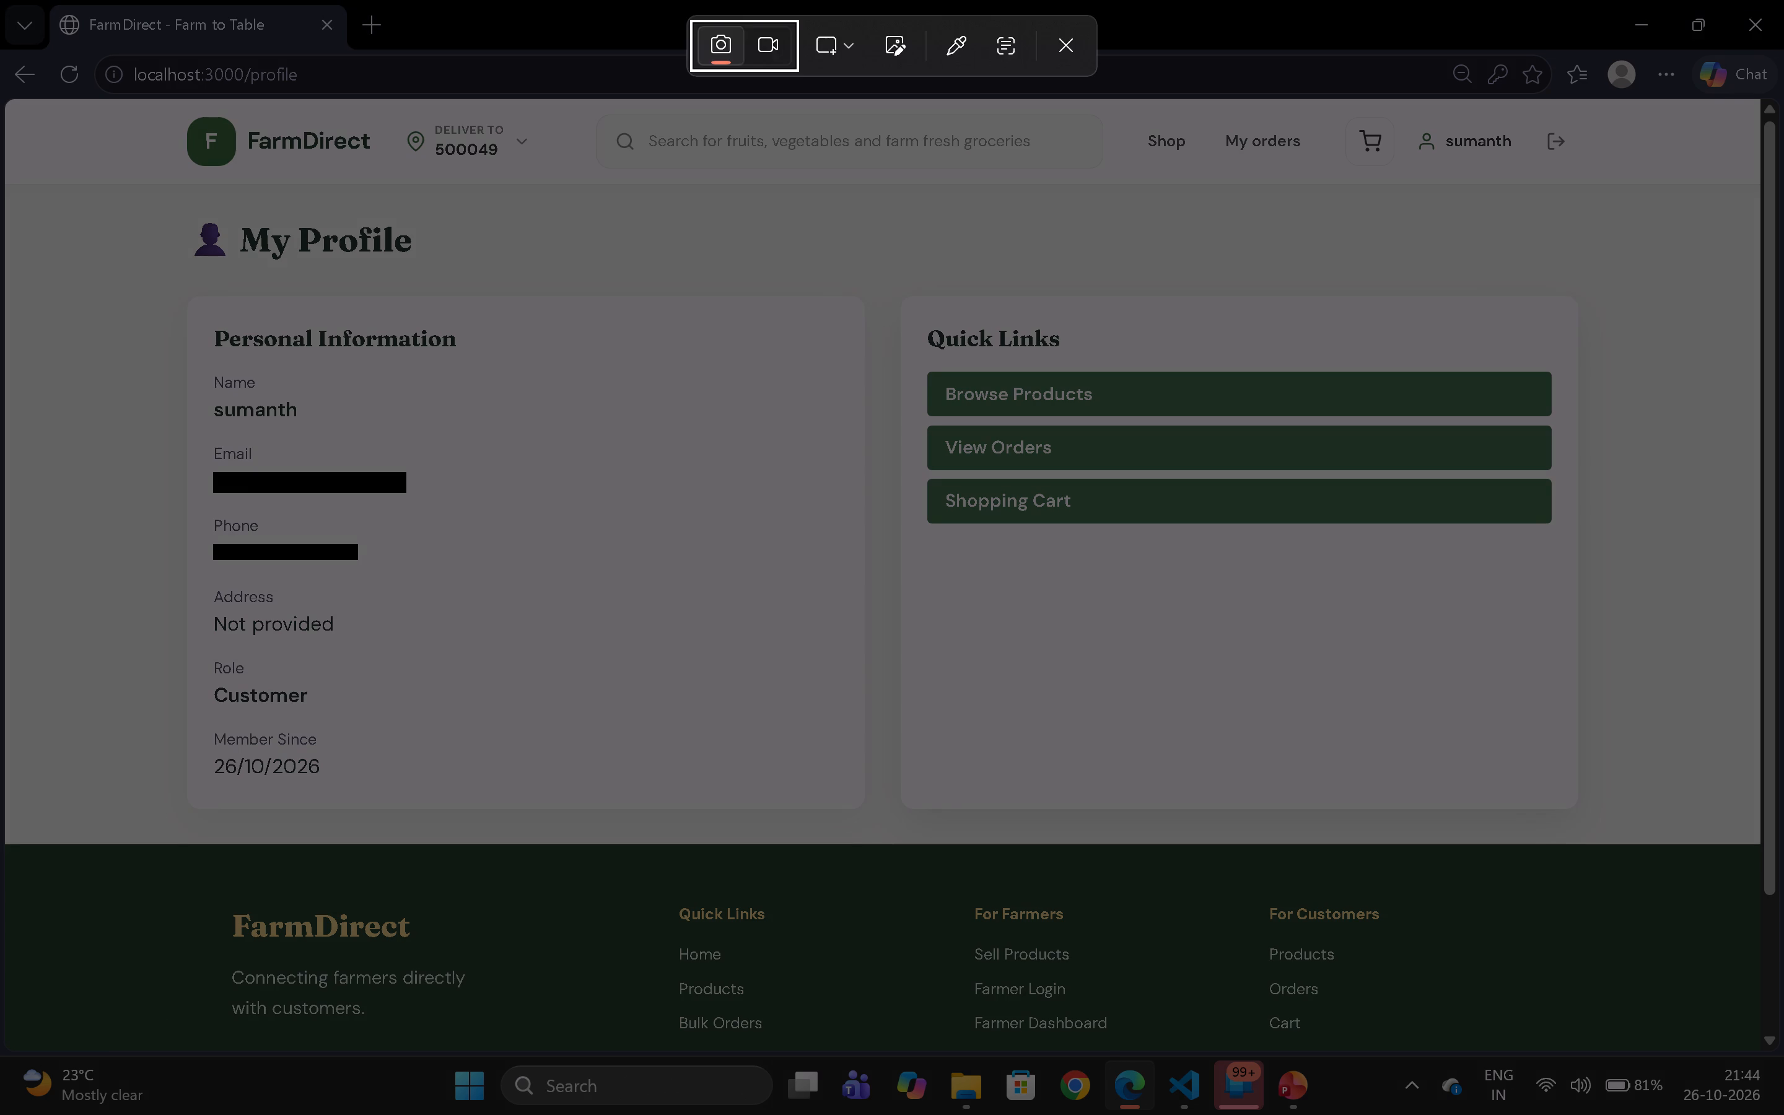
pyautogui.moveTo(6, 97); pyautogui.dragTo(129, 99)
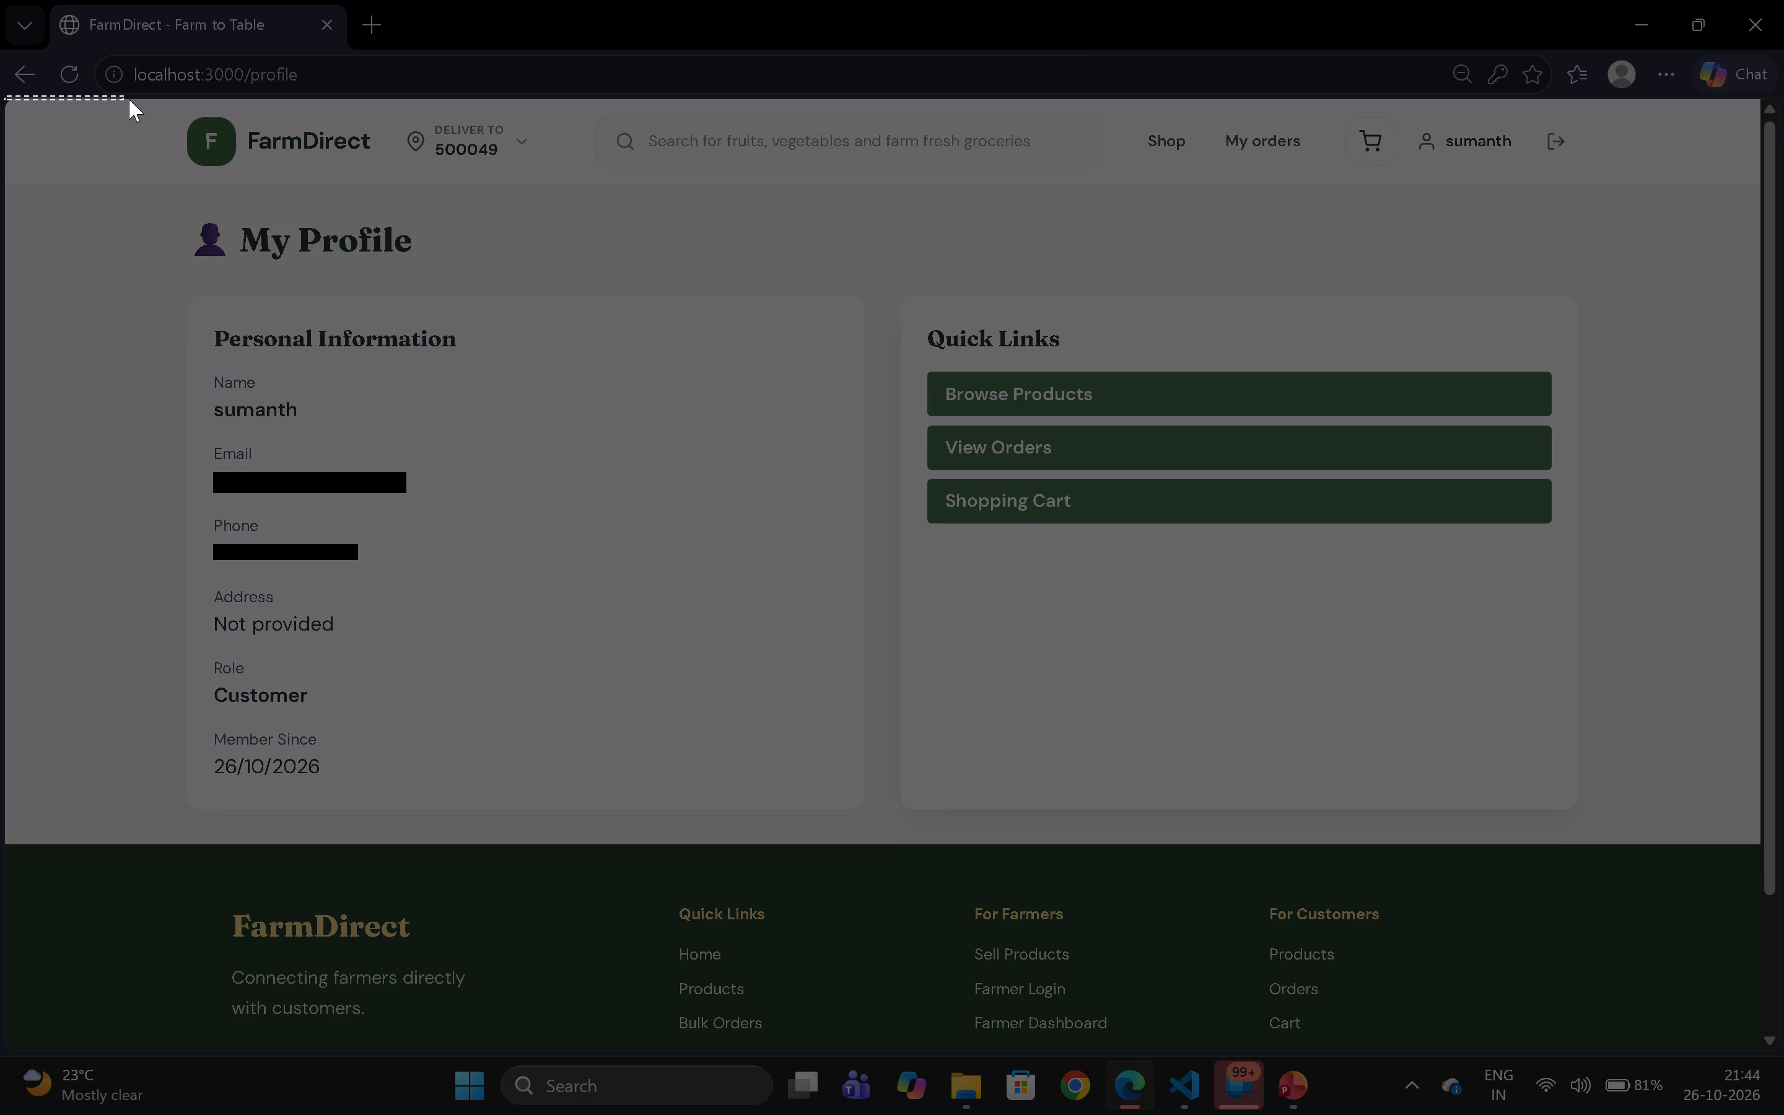
pyautogui.moveTo(129, 99); pyautogui.dragTo(1728, 856)
pyautogui.scroll(1, 1729, 847)
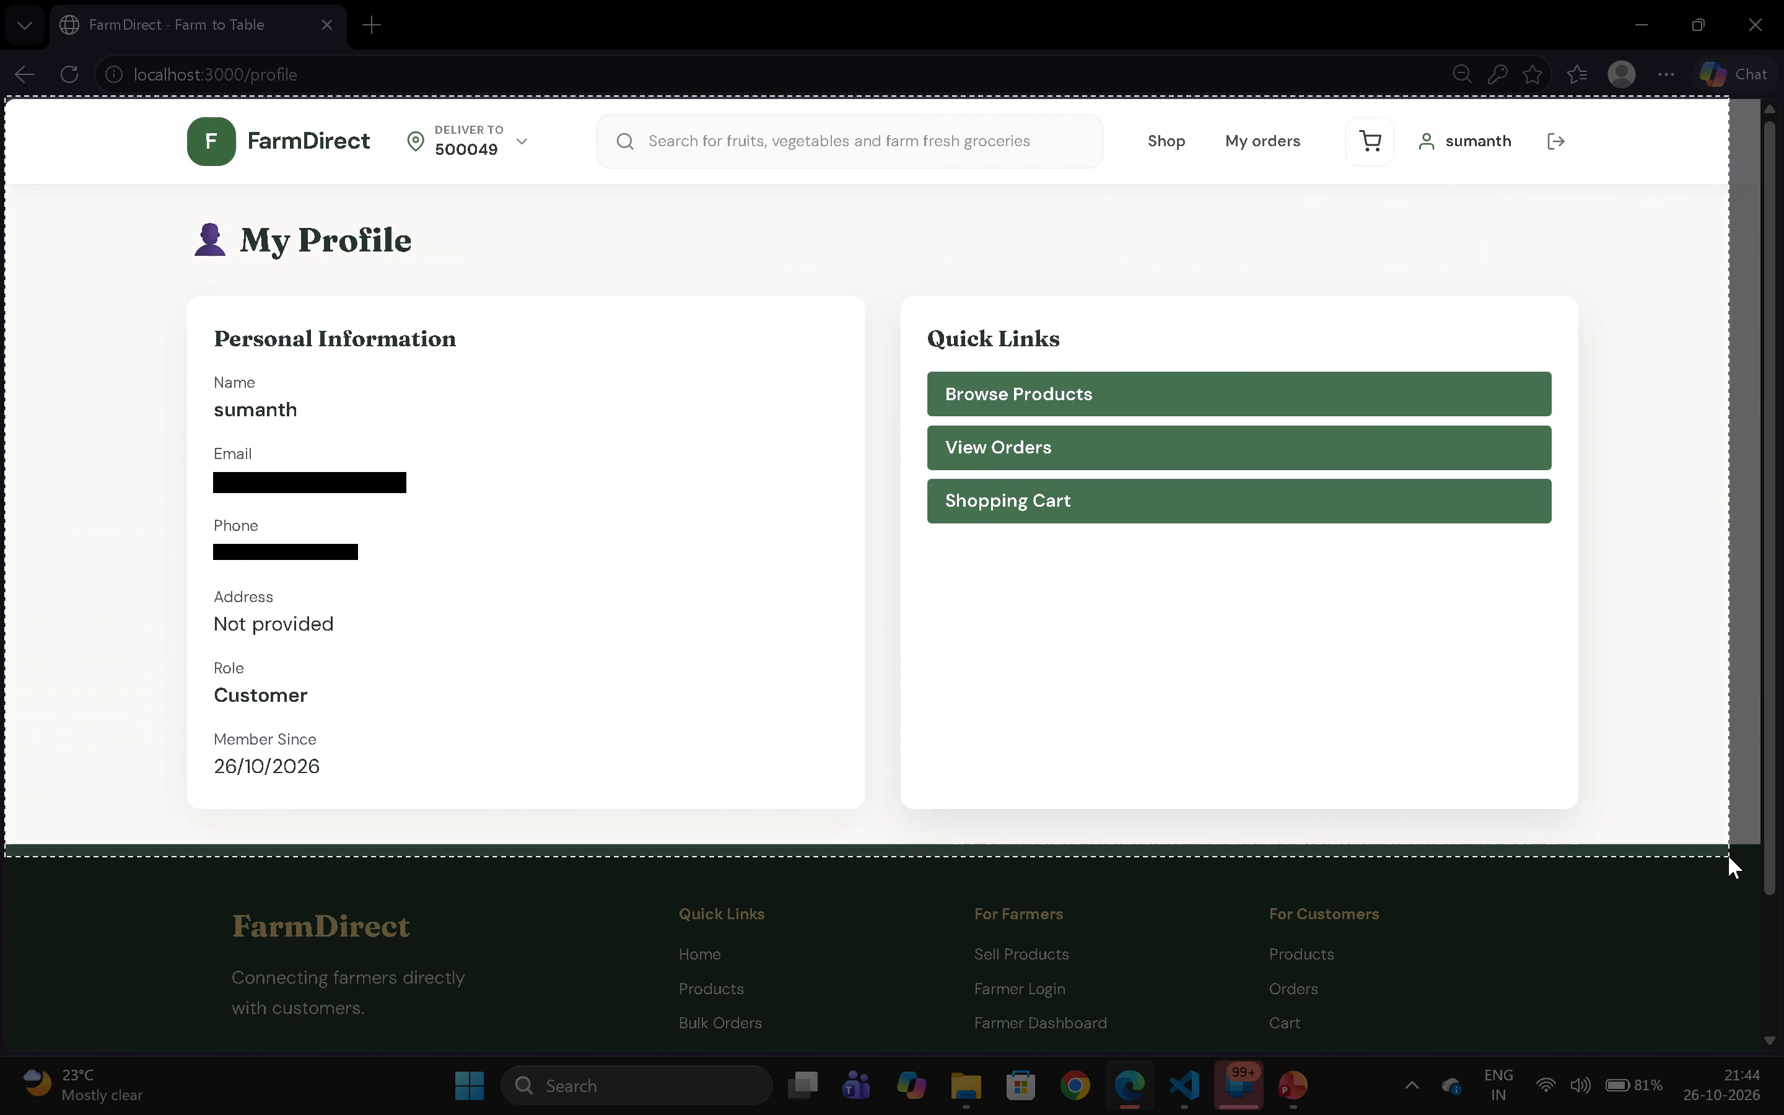
pyautogui.scroll(1, 1728, 856)
pyautogui.moveTo(1728, 856); pyautogui.dragTo(1715, 1040)
pyautogui.scroll(1, 1682, 943)
pyautogui.scroll(1, 1715, 1040)
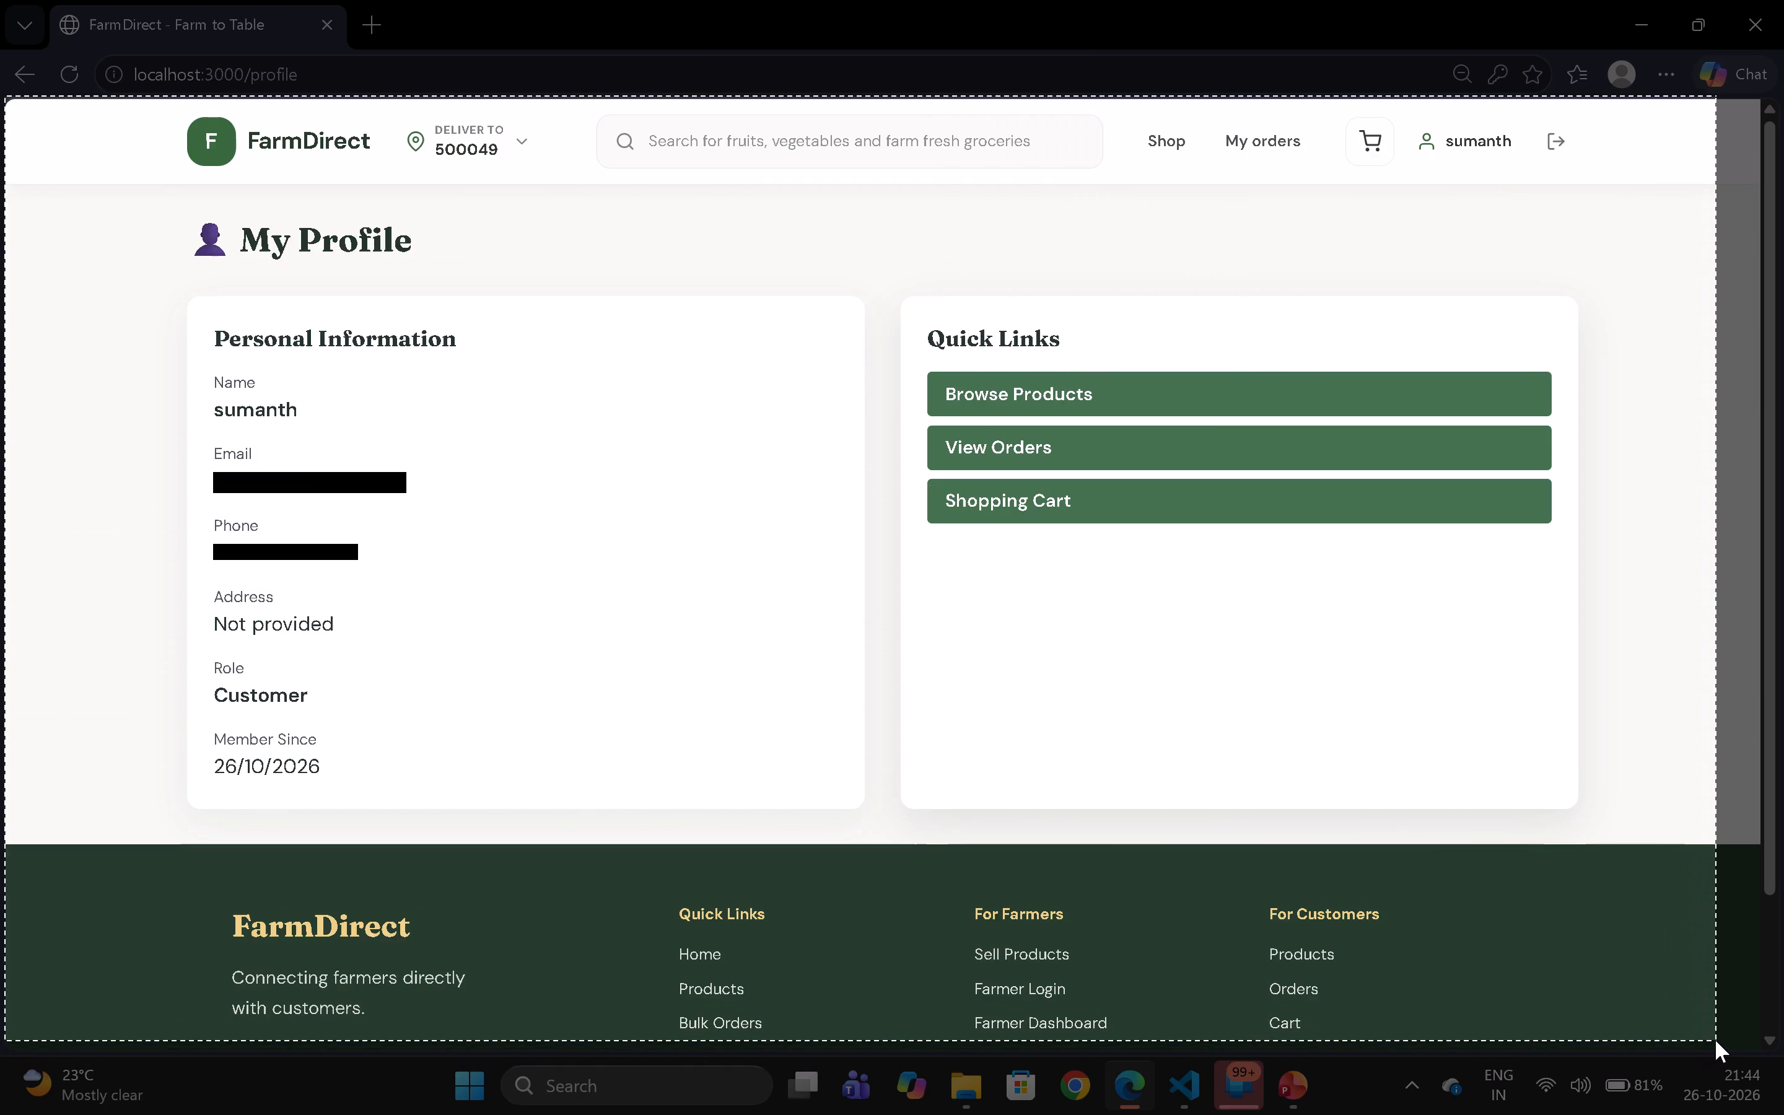
pyautogui.moveTo(1715, 1040); pyautogui.dragTo(1716, 1040)
pyautogui.hotkey('ctrl', 'c')
# Switch to the finalpbl presentation in PowerPoint and duplicate slide 10, the farmer login page slide.
pyautogui.hotkey('alt', 'Tab')
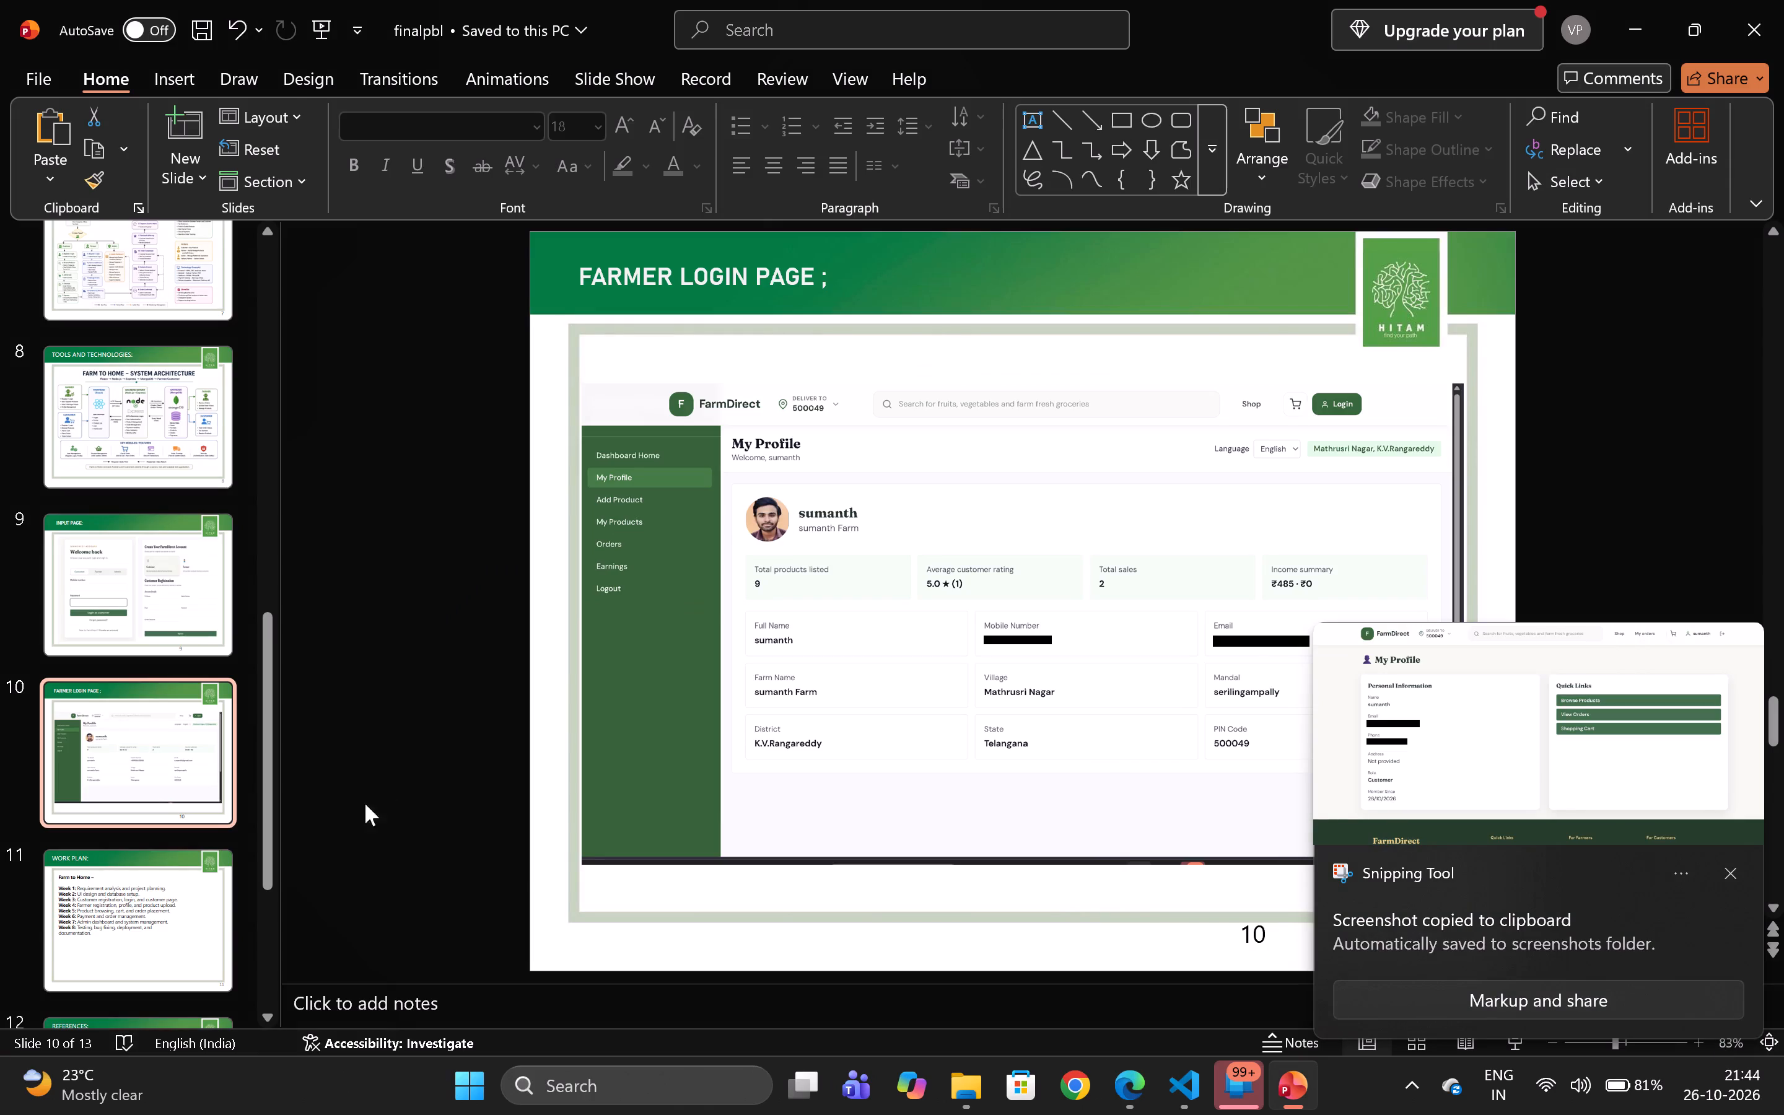
pyautogui.click(102, 902)
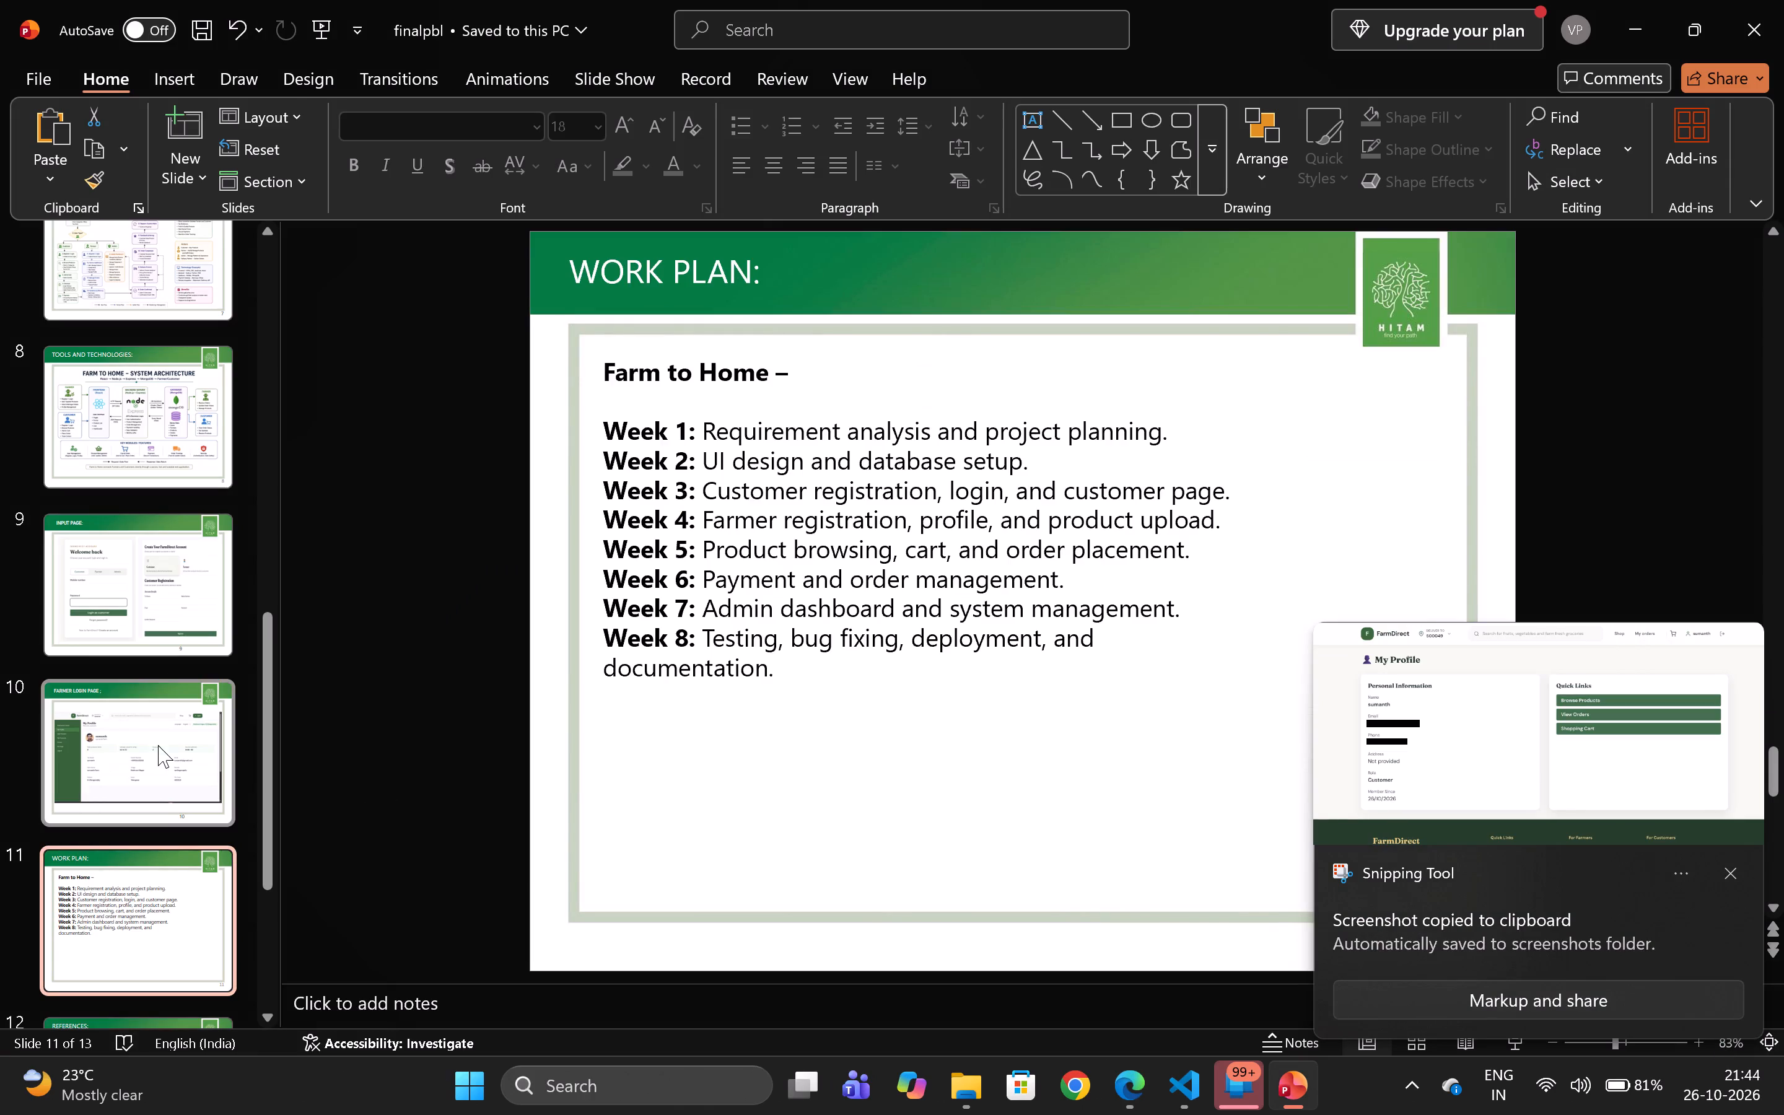
pyautogui.click(159, 898)
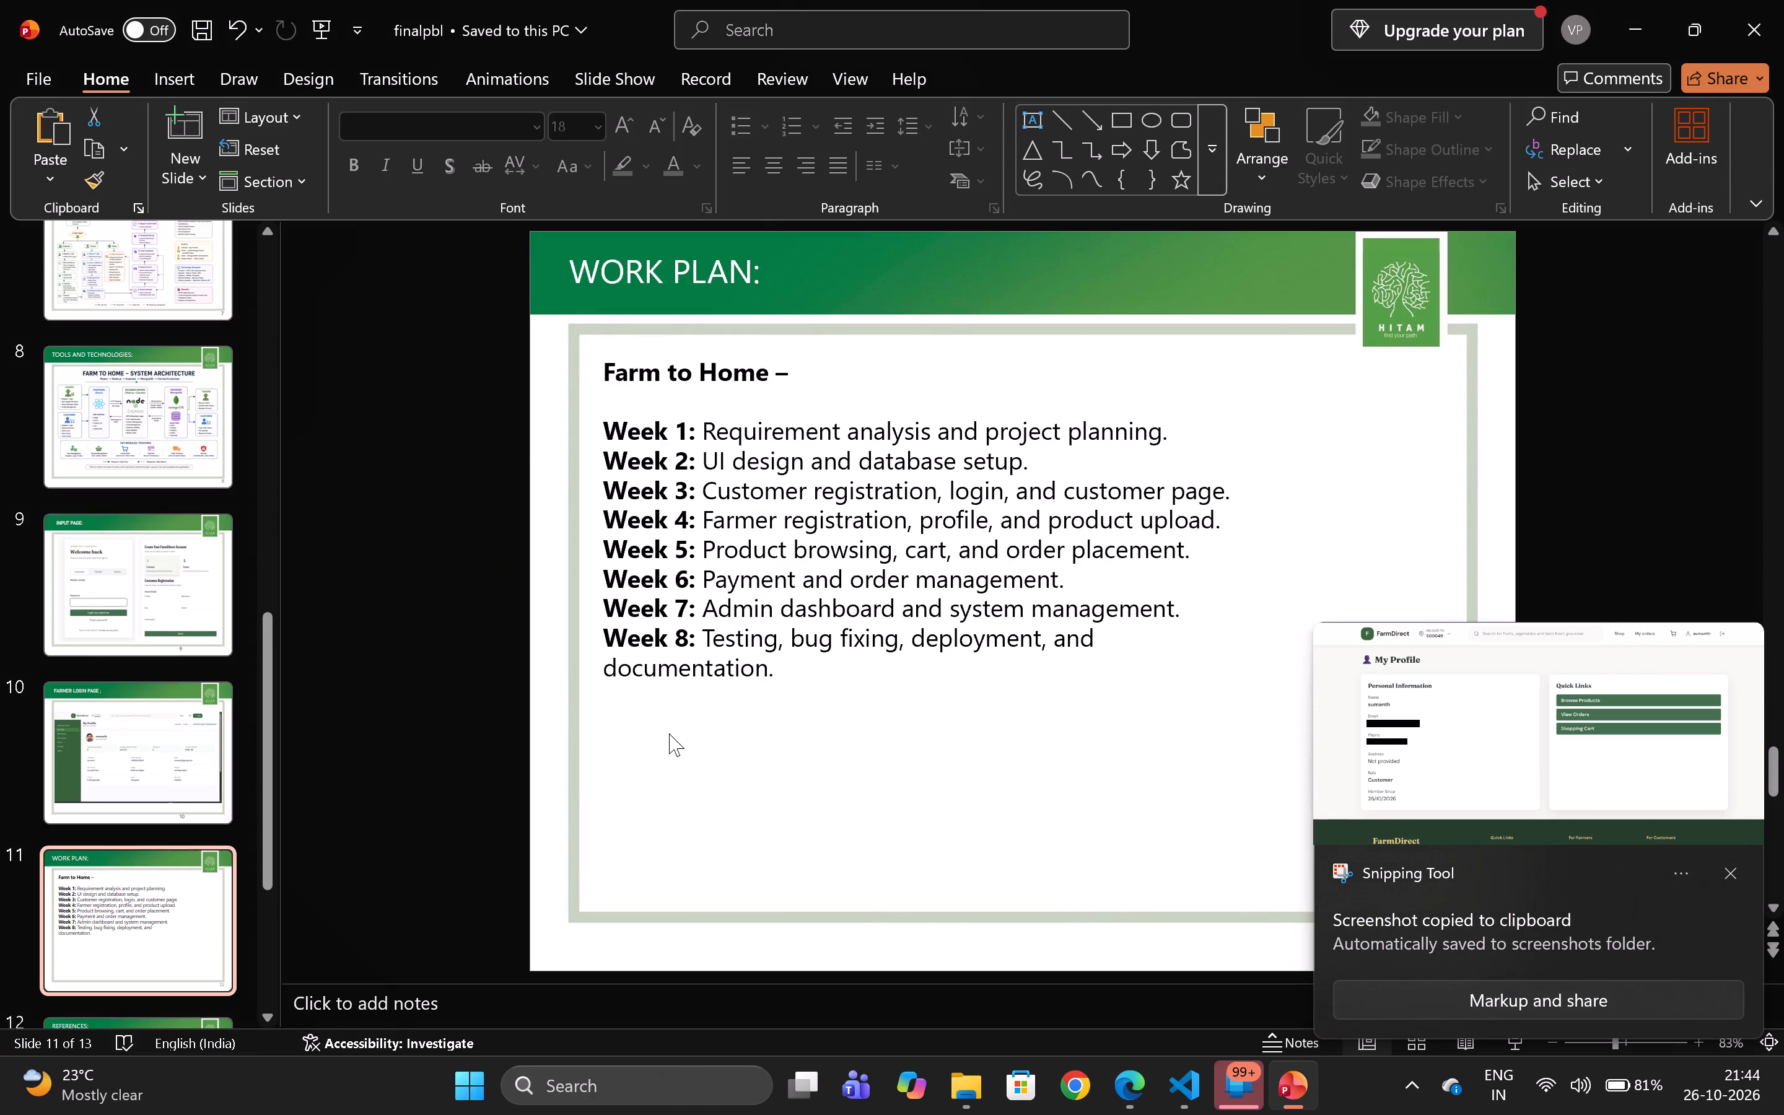
pyautogui.scroll(-1, 683, 763)
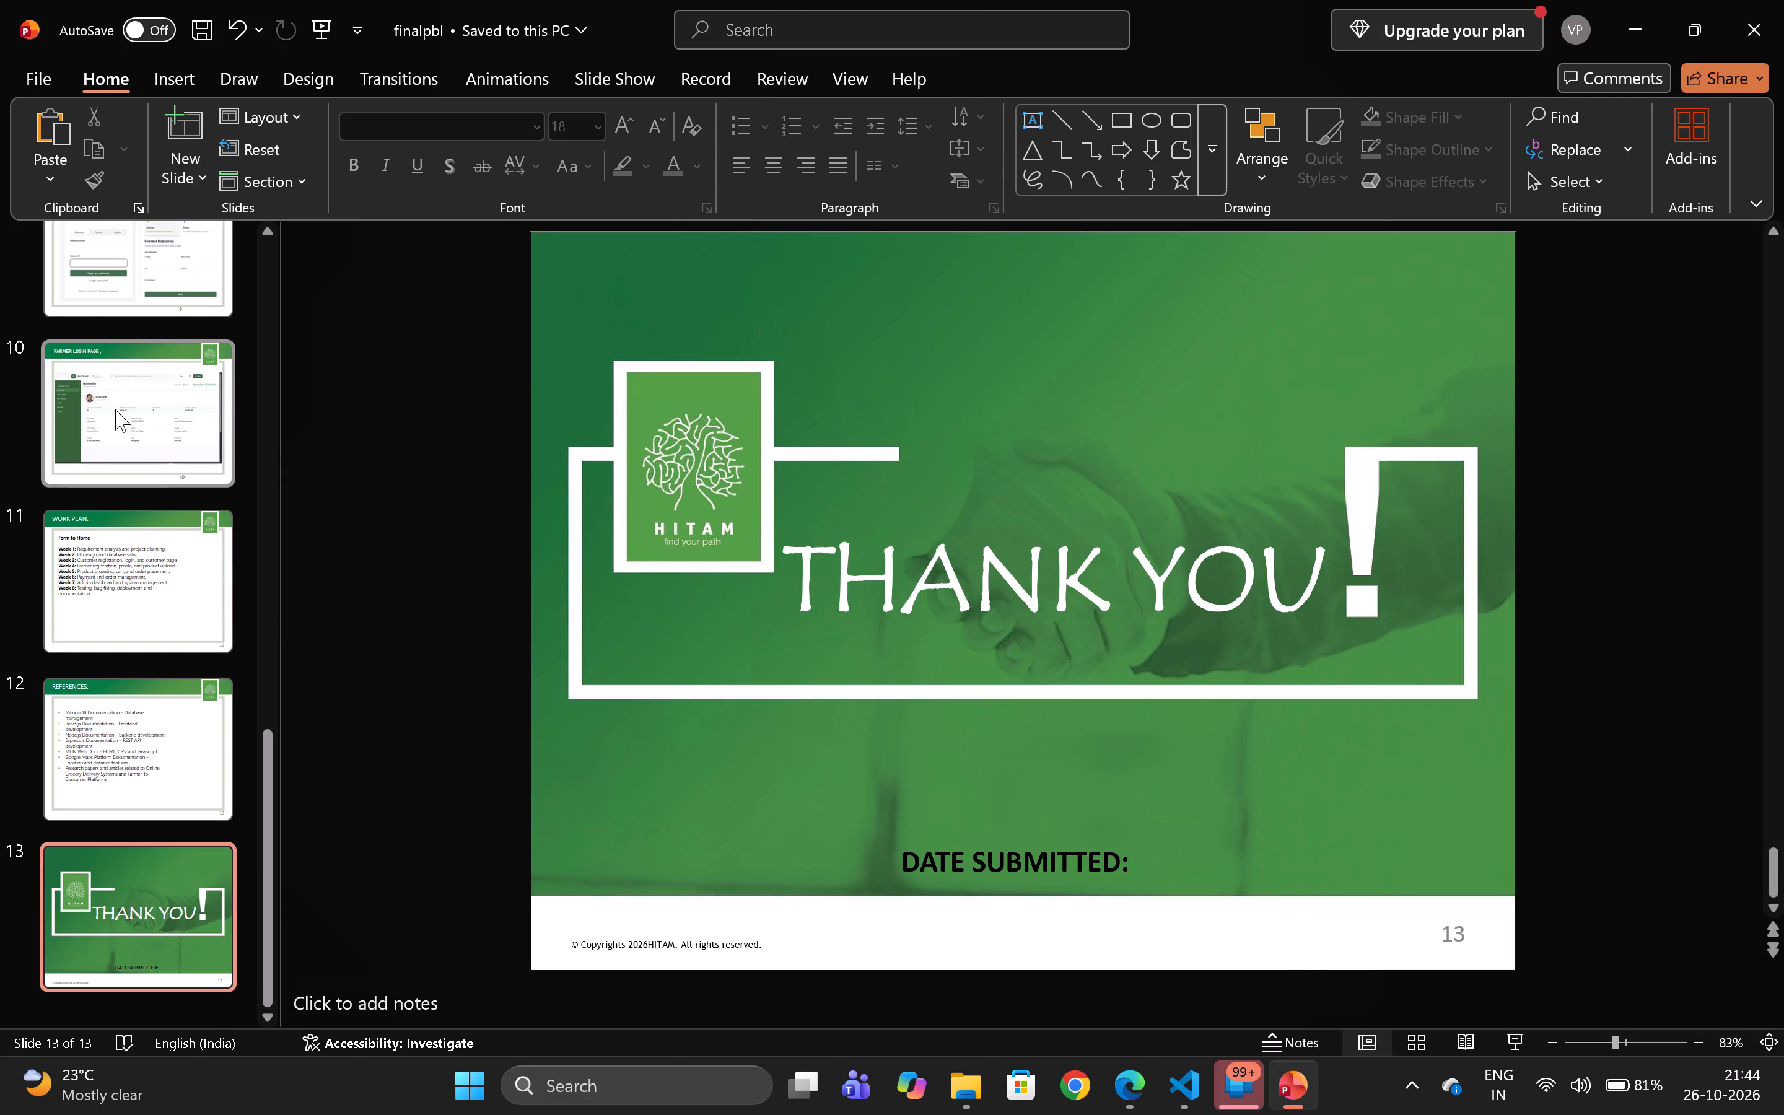
pyautogui.rightClick(149, 430)
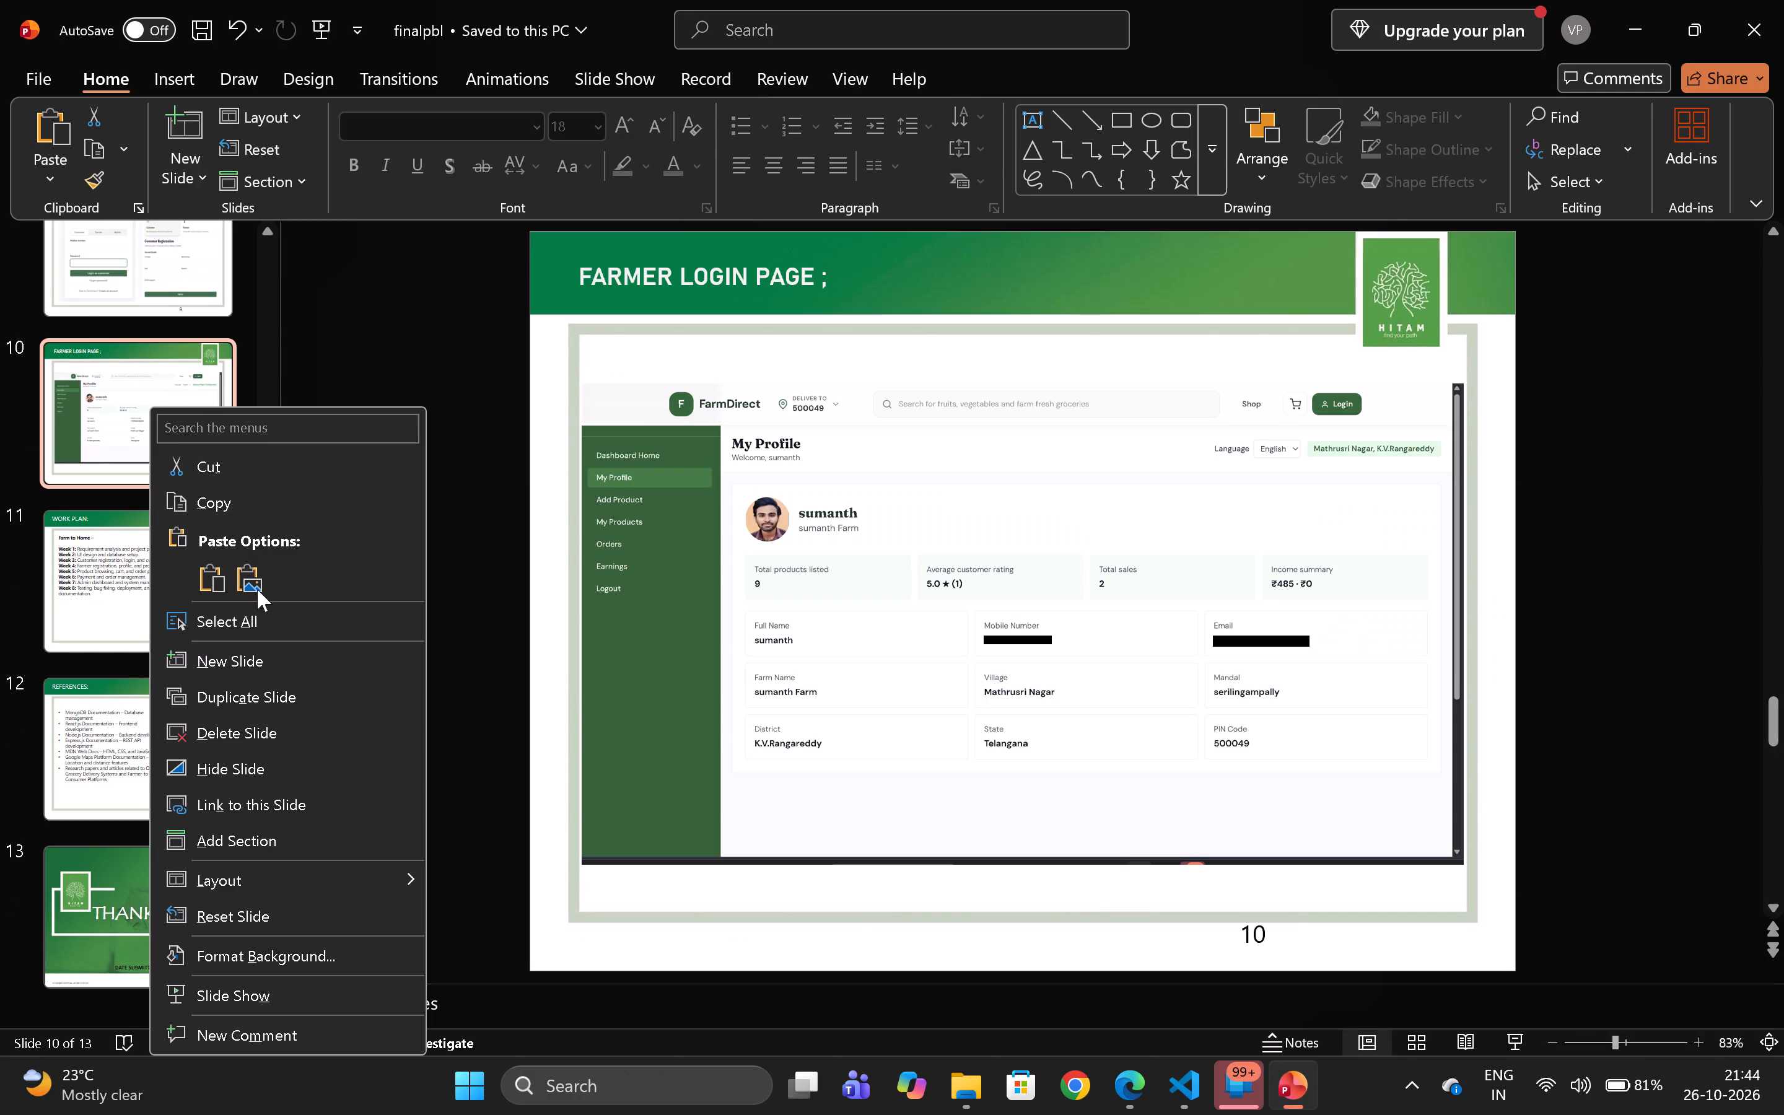
pyautogui.click(260, 696)
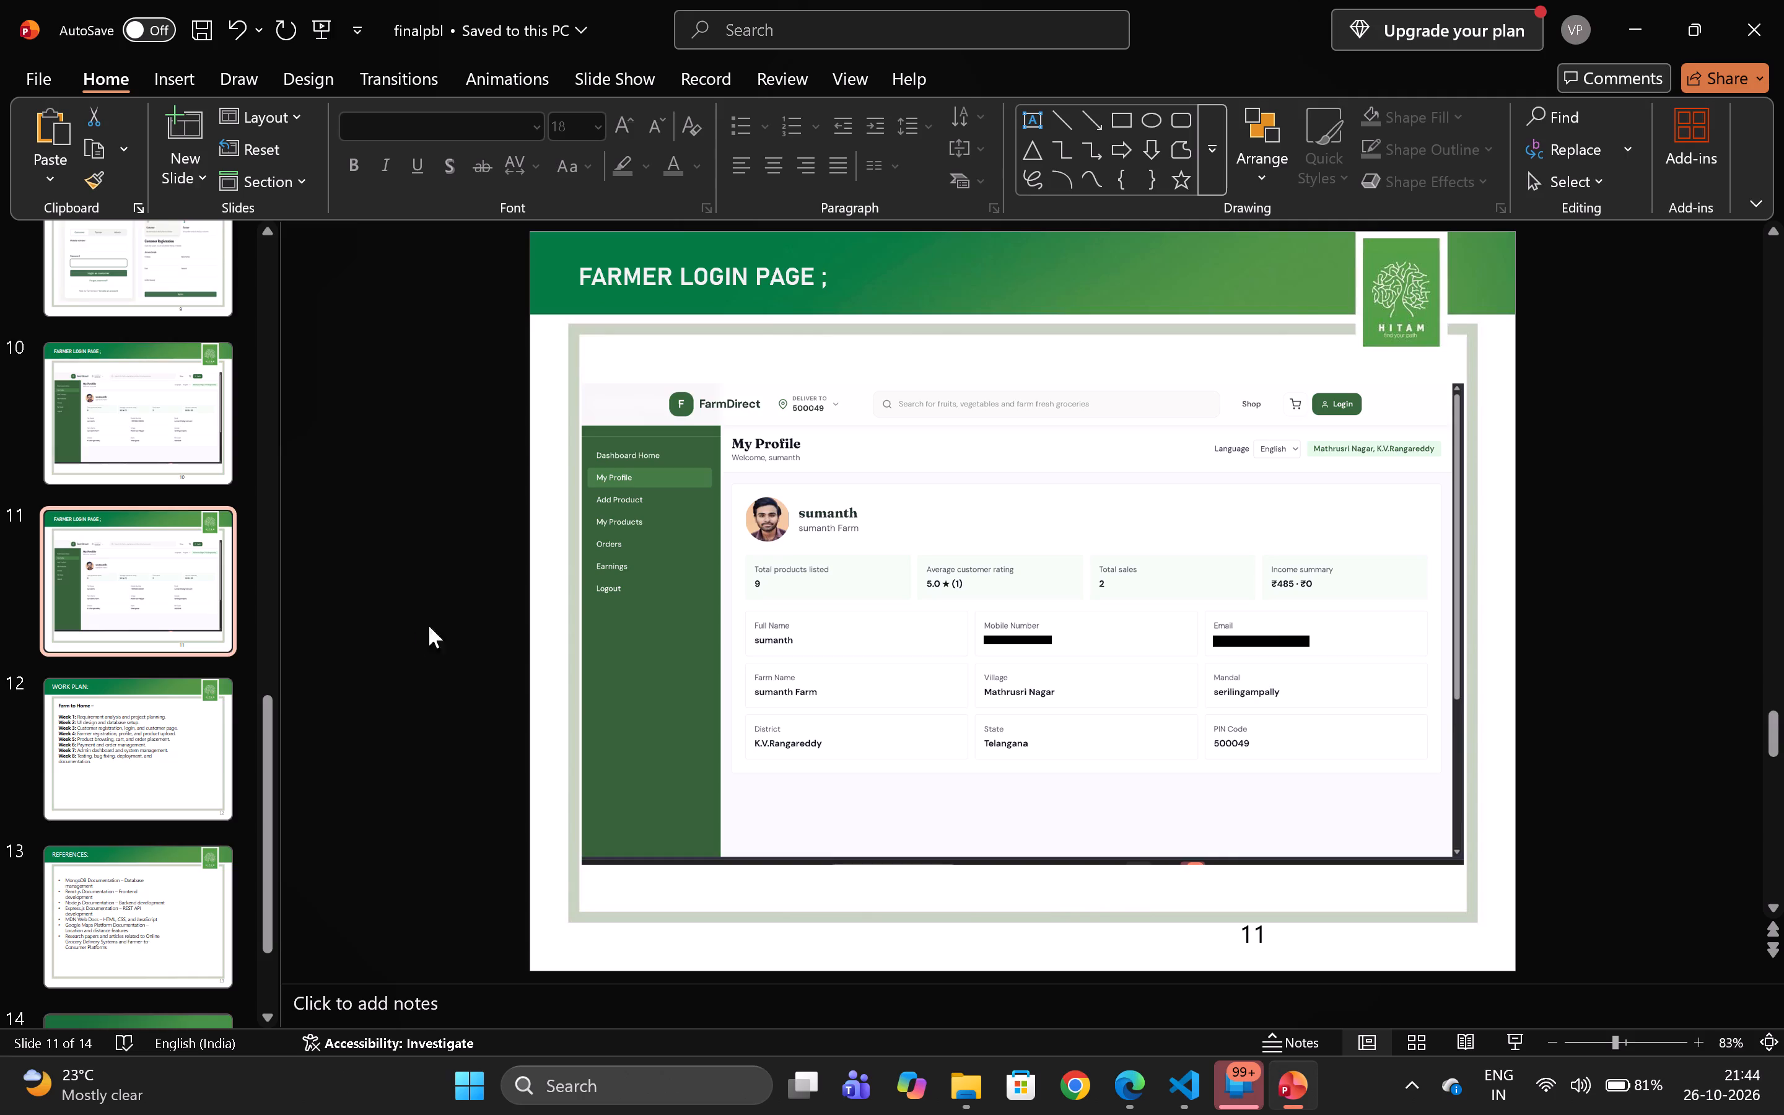
# Replace the farmer profile picture on the duplicated slide 11 with the copied customer My Profile screenshot.
pyautogui.click(1056, 653)
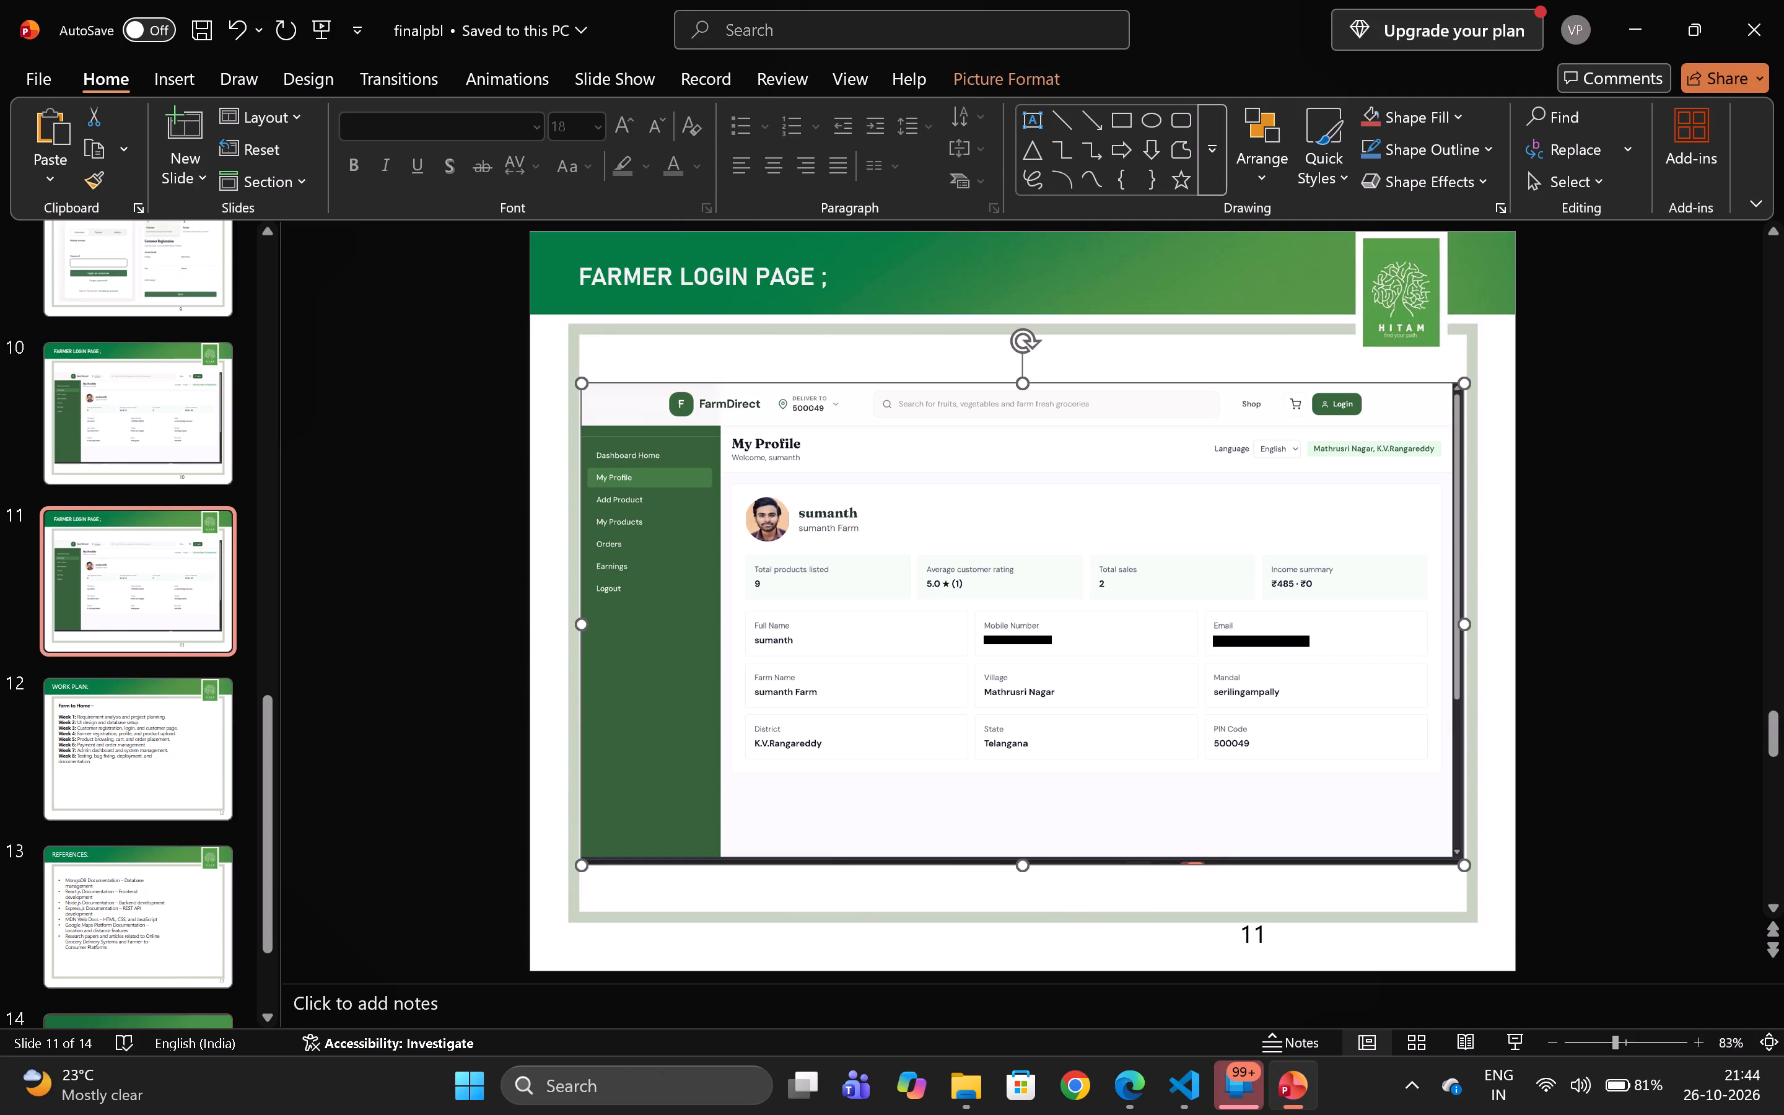
pyautogui.press('BackSpace')
pyautogui.hotkey('ctrl', 'v')
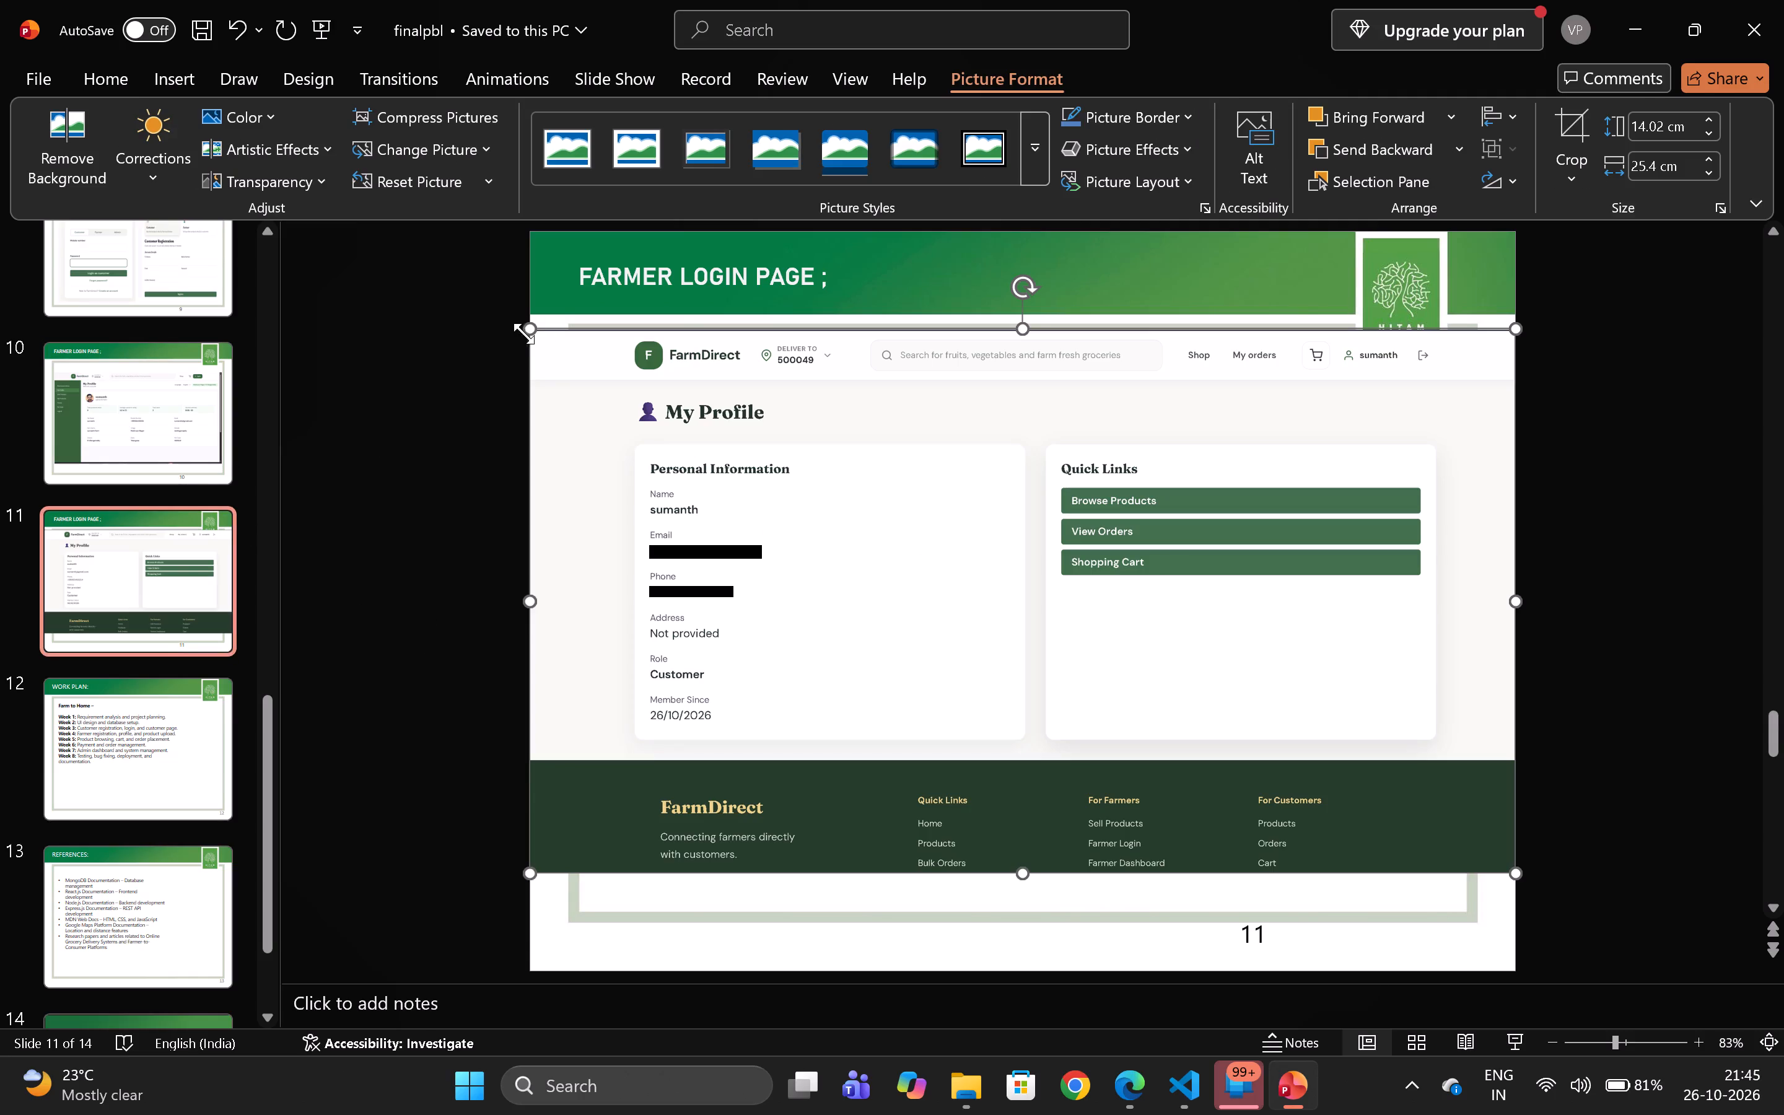
# Resize the customer profile screenshot to about 13.67 cm high by 20.83 cm wide and position it inside slide 11's content frame.
pyautogui.moveTo(533, 333); pyautogui.dragTo(614, 404)
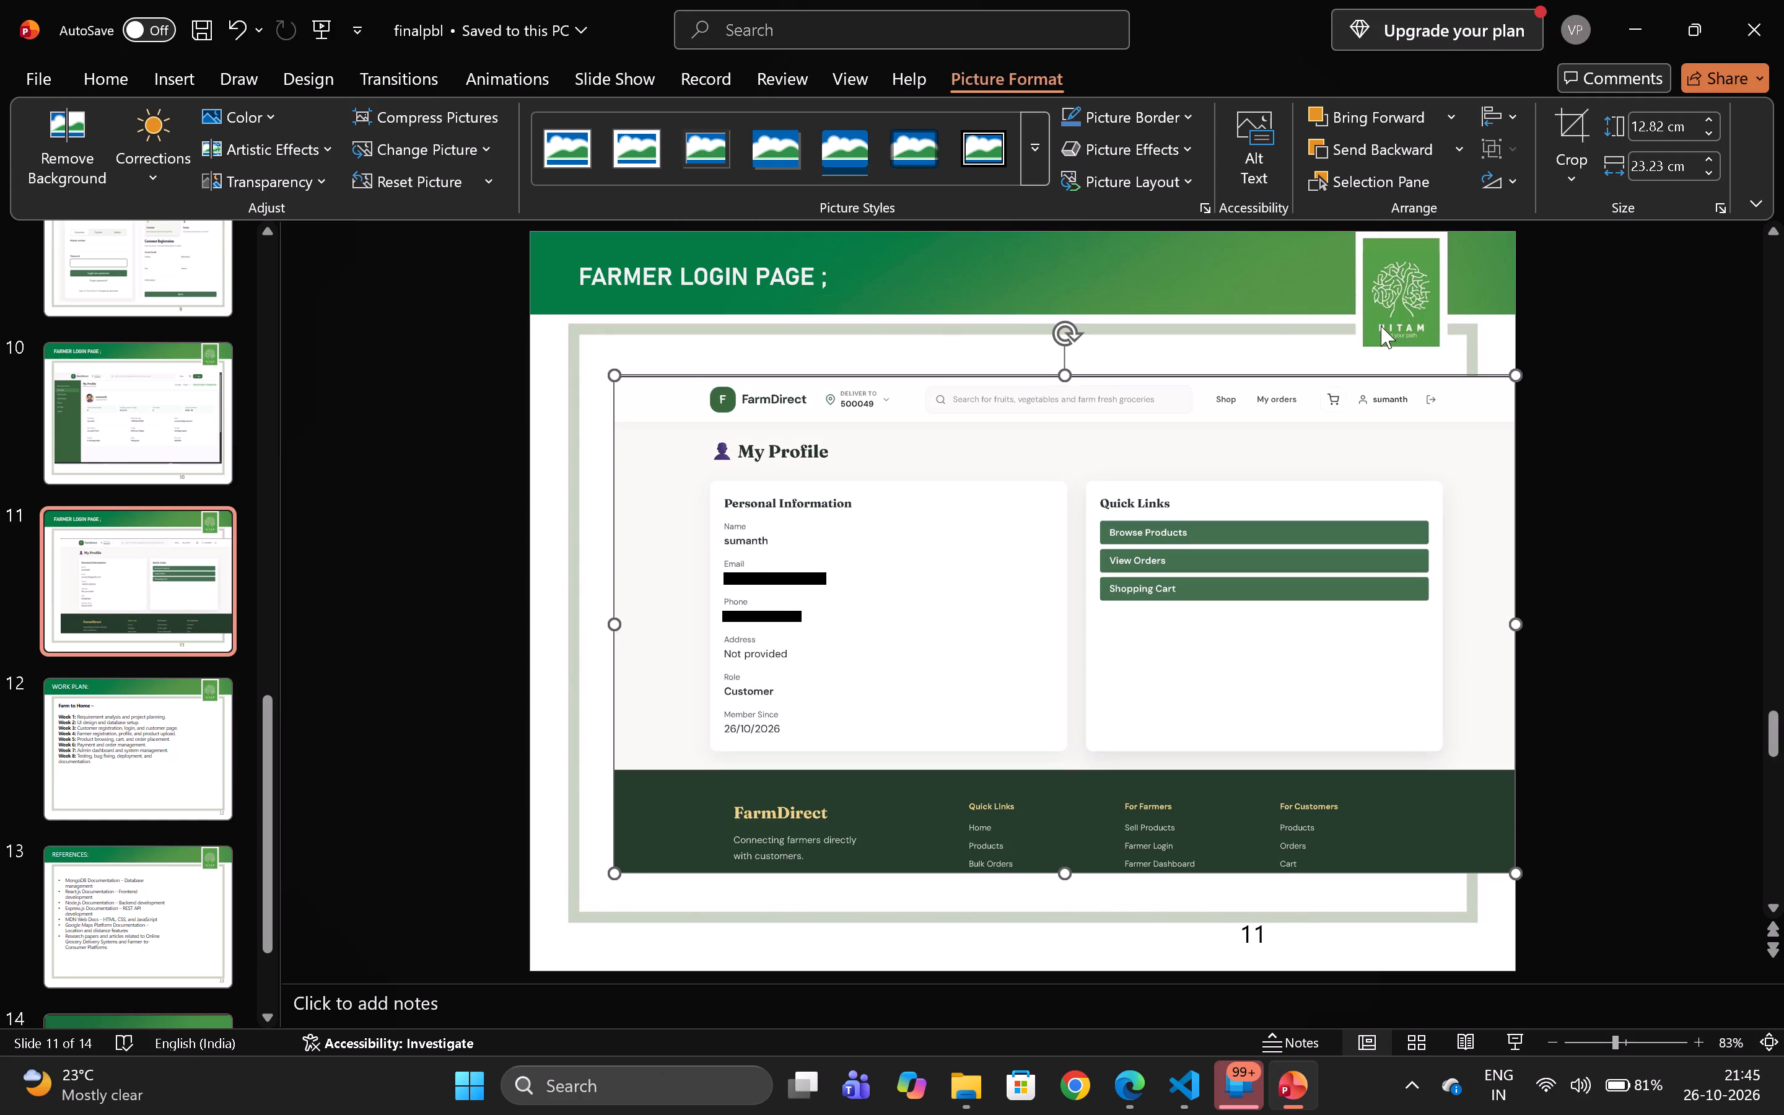
pyautogui.moveTo(1517, 375); pyautogui.dragTo(1462, 389)
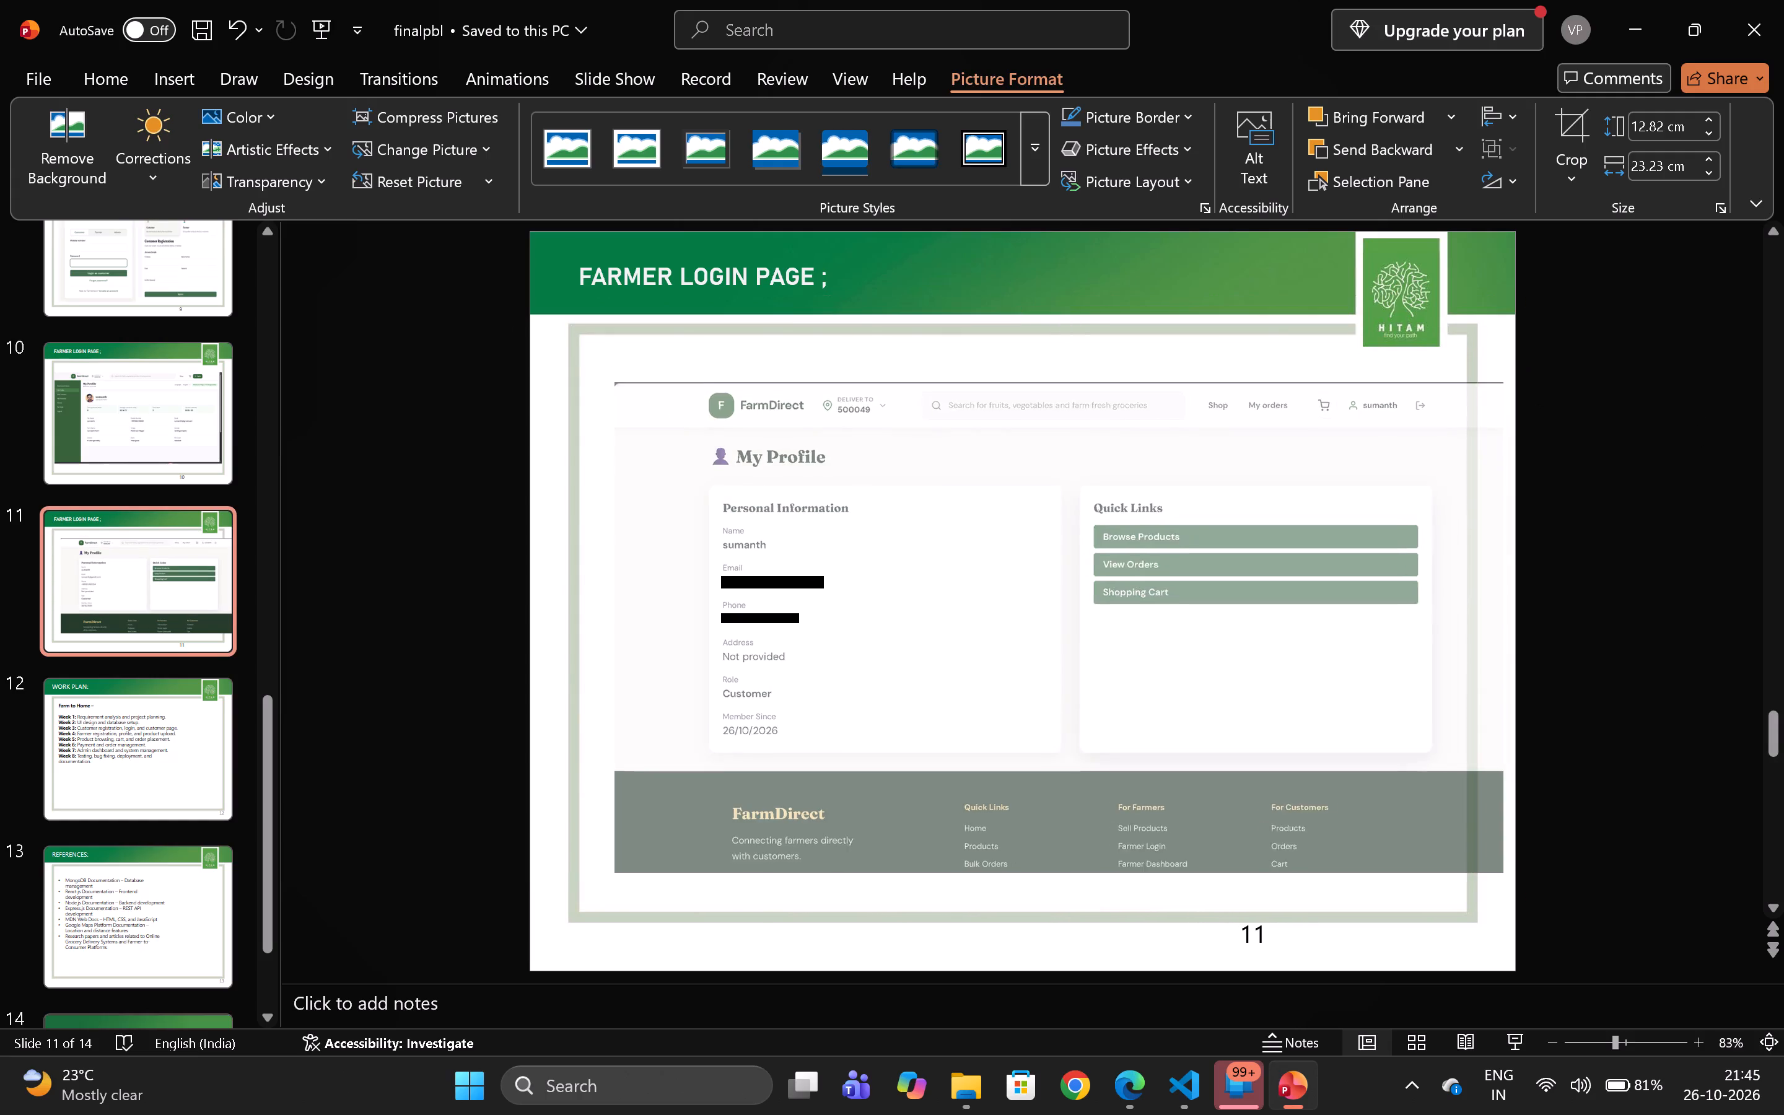
pyautogui.moveTo(1462, 389); pyautogui.dragTo(1368, 428)
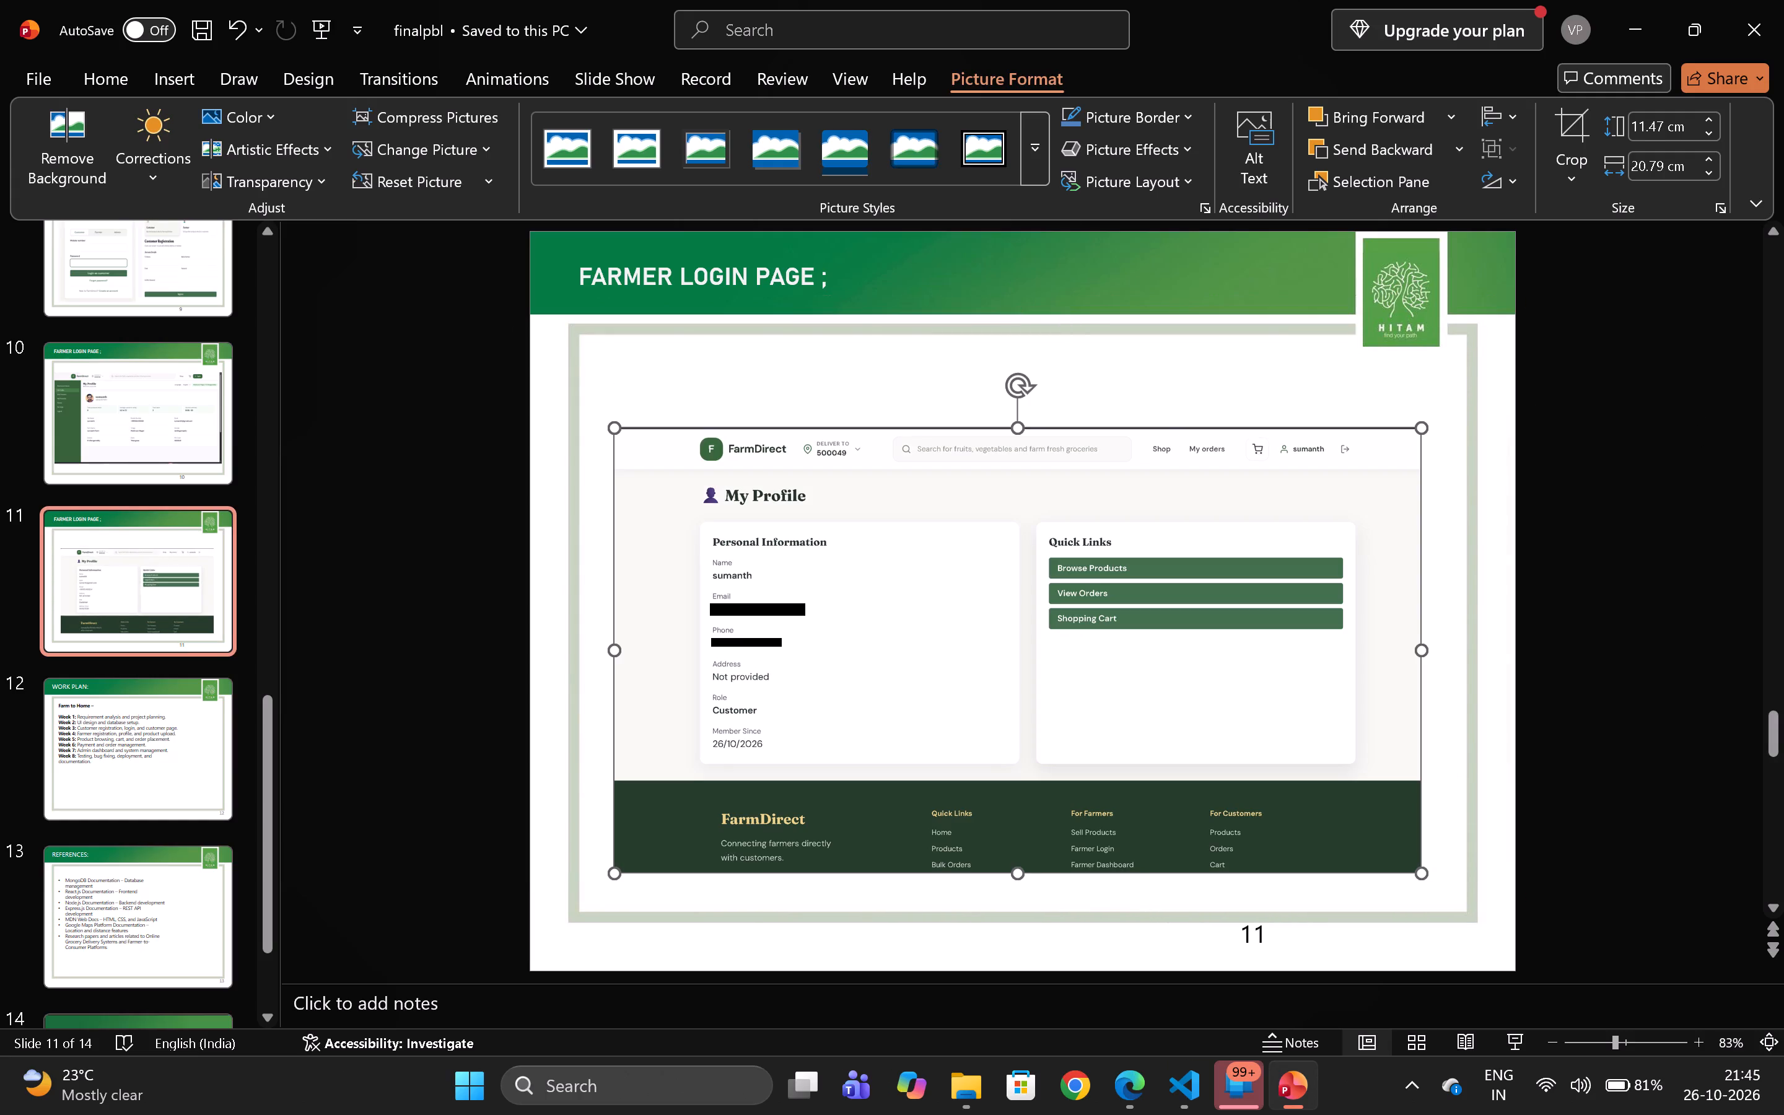
pyautogui.moveTo(1199, 568); pyautogui.dragTo(1190, 539)
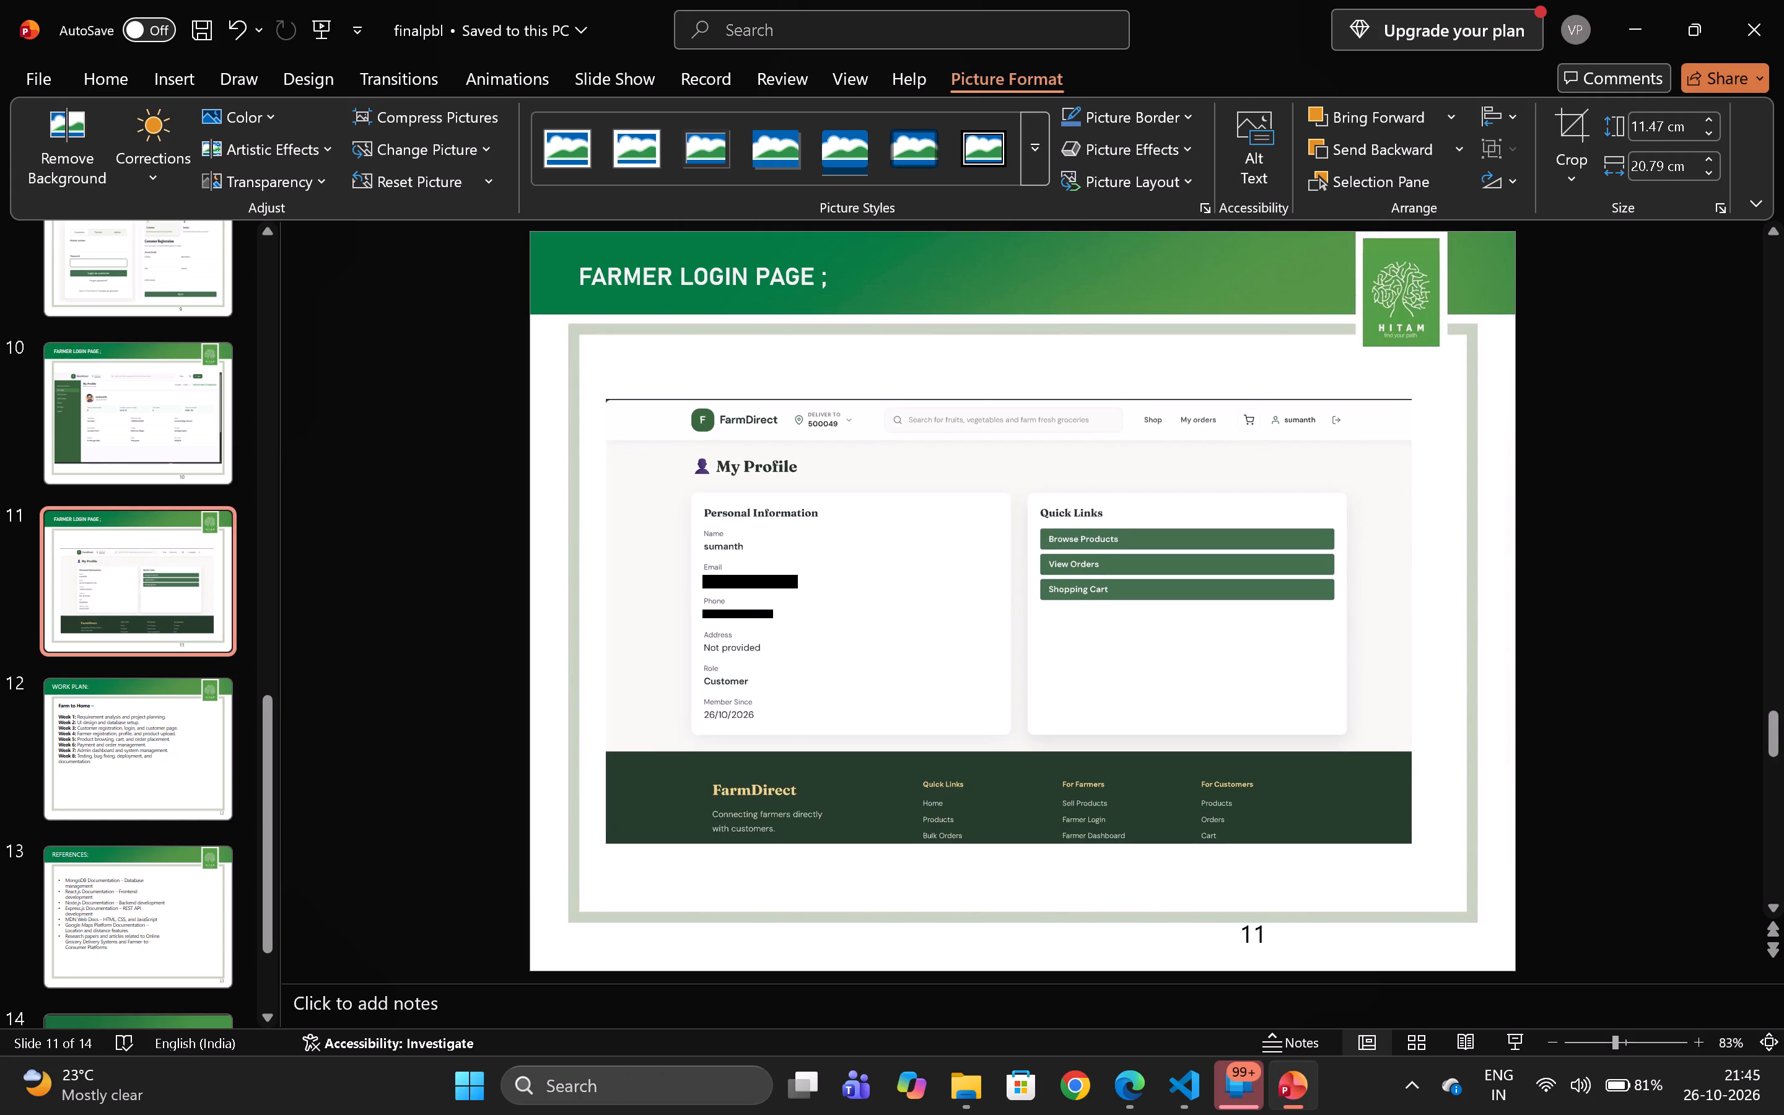
pyautogui.moveTo(1190, 539); pyautogui.dragTo(1197, 542)
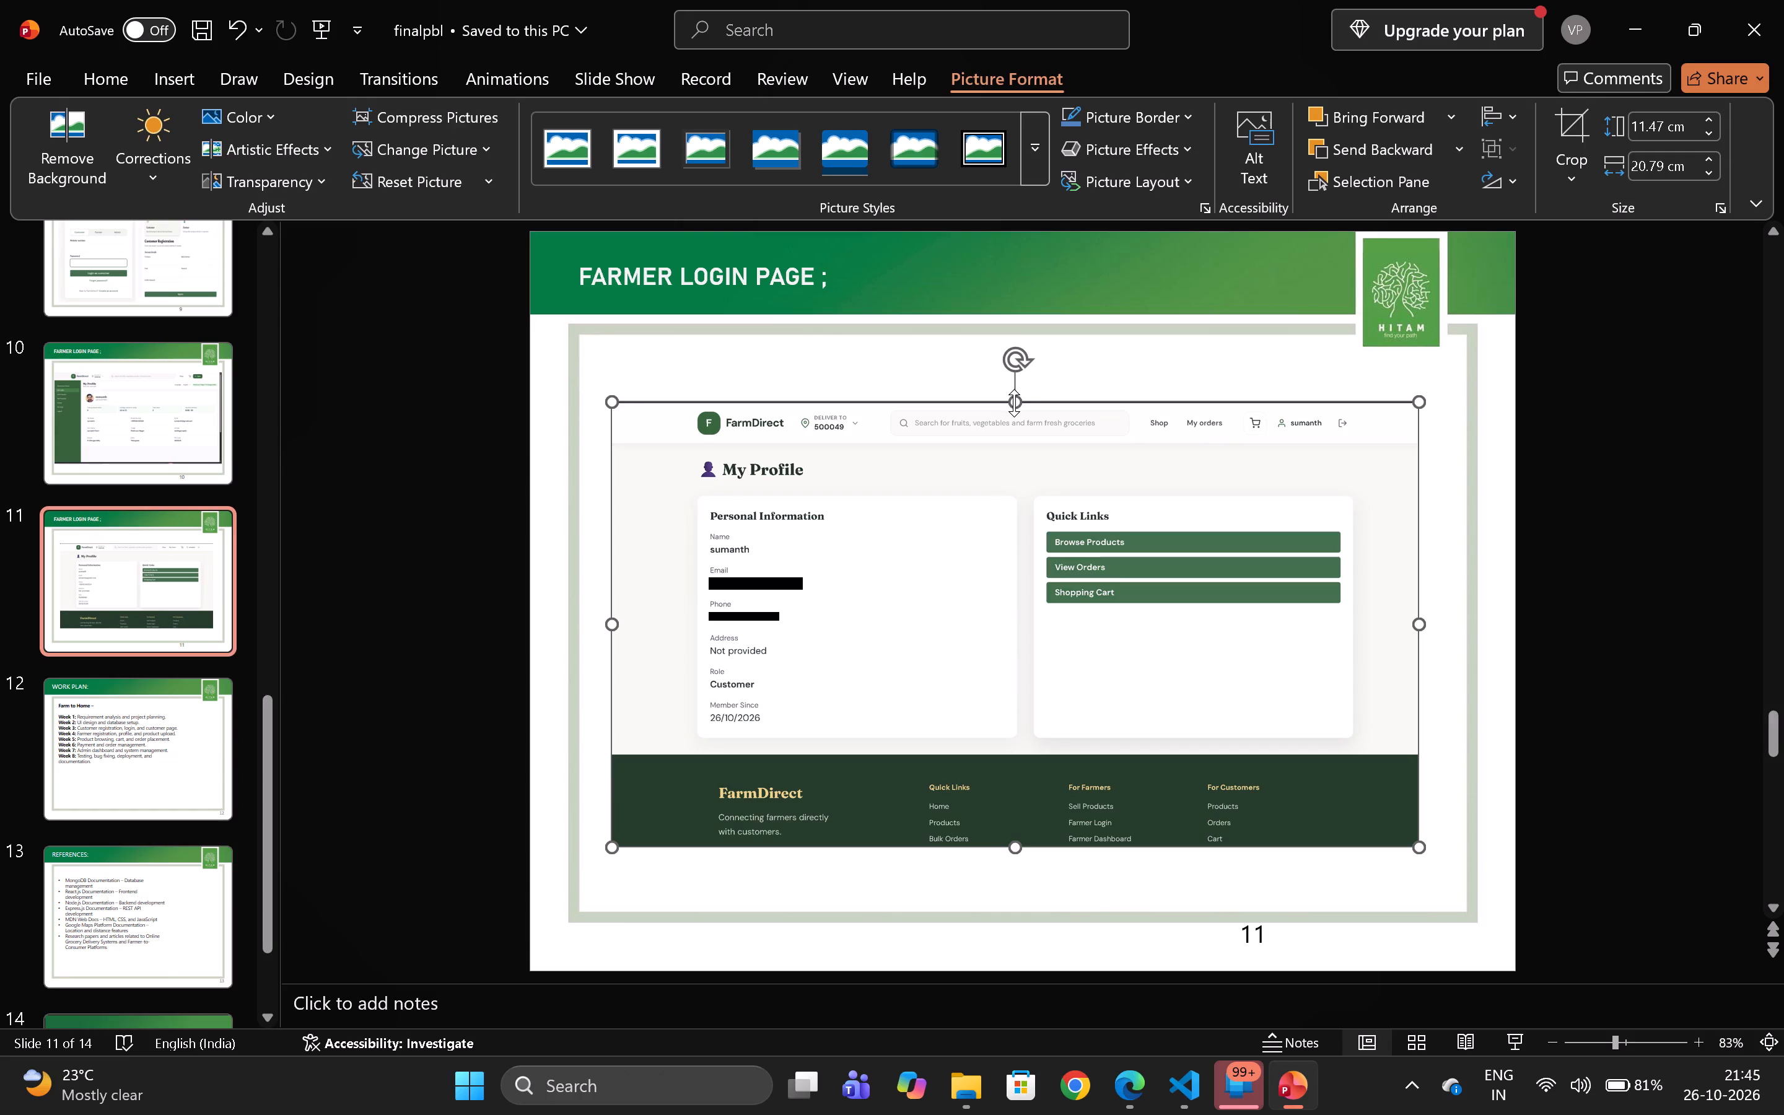
pyautogui.moveTo(1014, 403); pyautogui.dragTo(1010, 370)
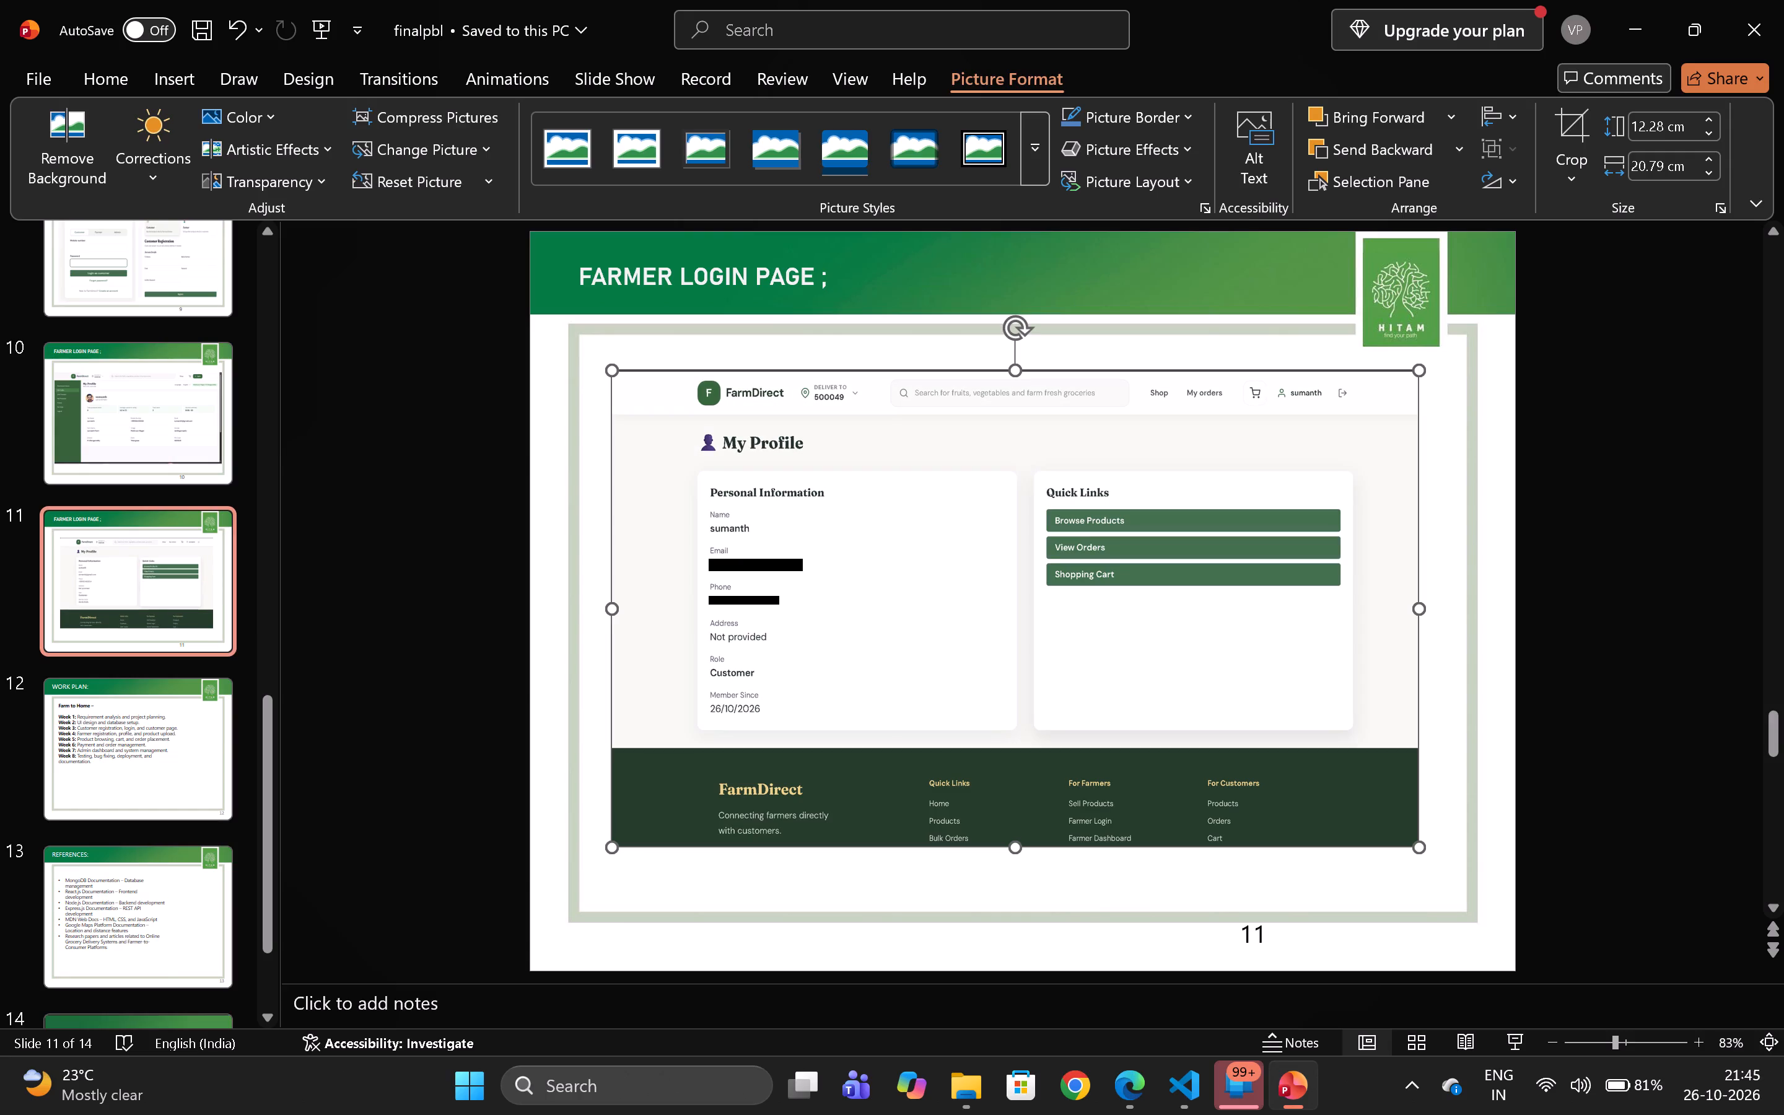
pyautogui.moveTo(1017, 849); pyautogui.dragTo(1025, 900)
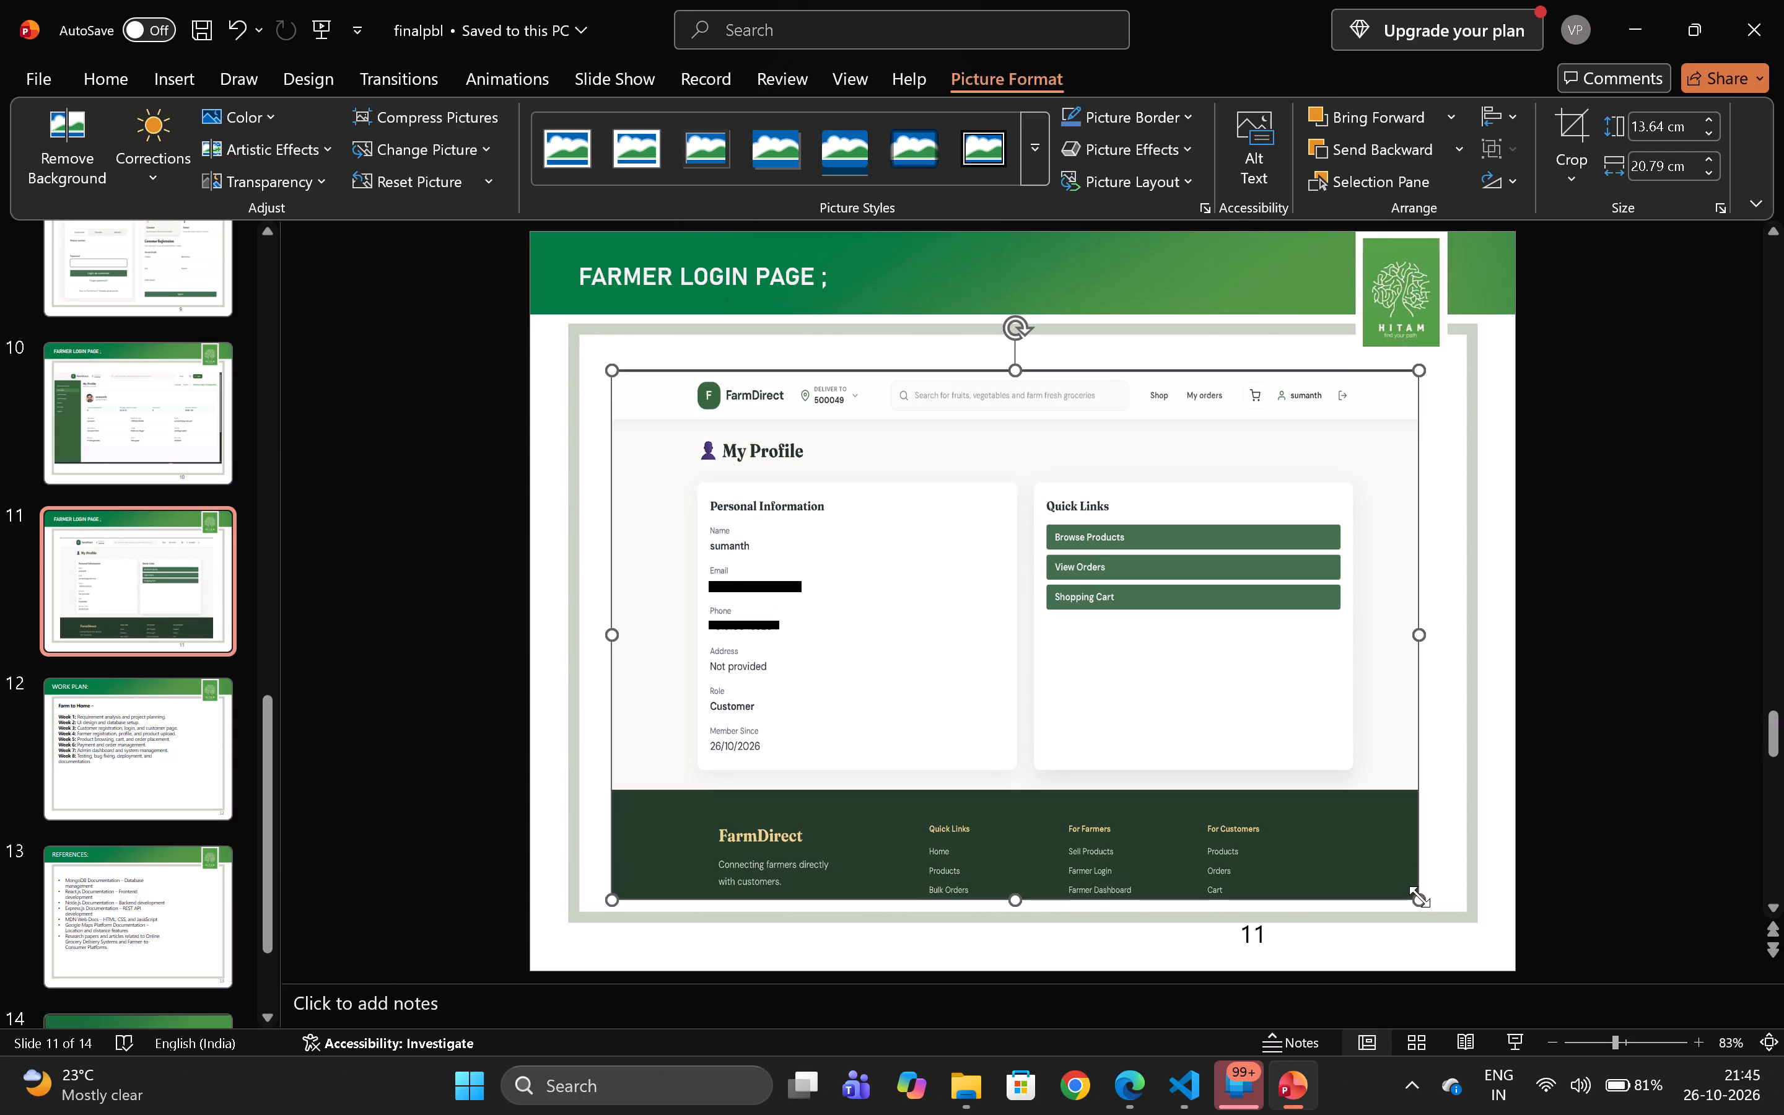
pyautogui.moveTo(1419, 896); pyautogui.dragTo(1420, 878)
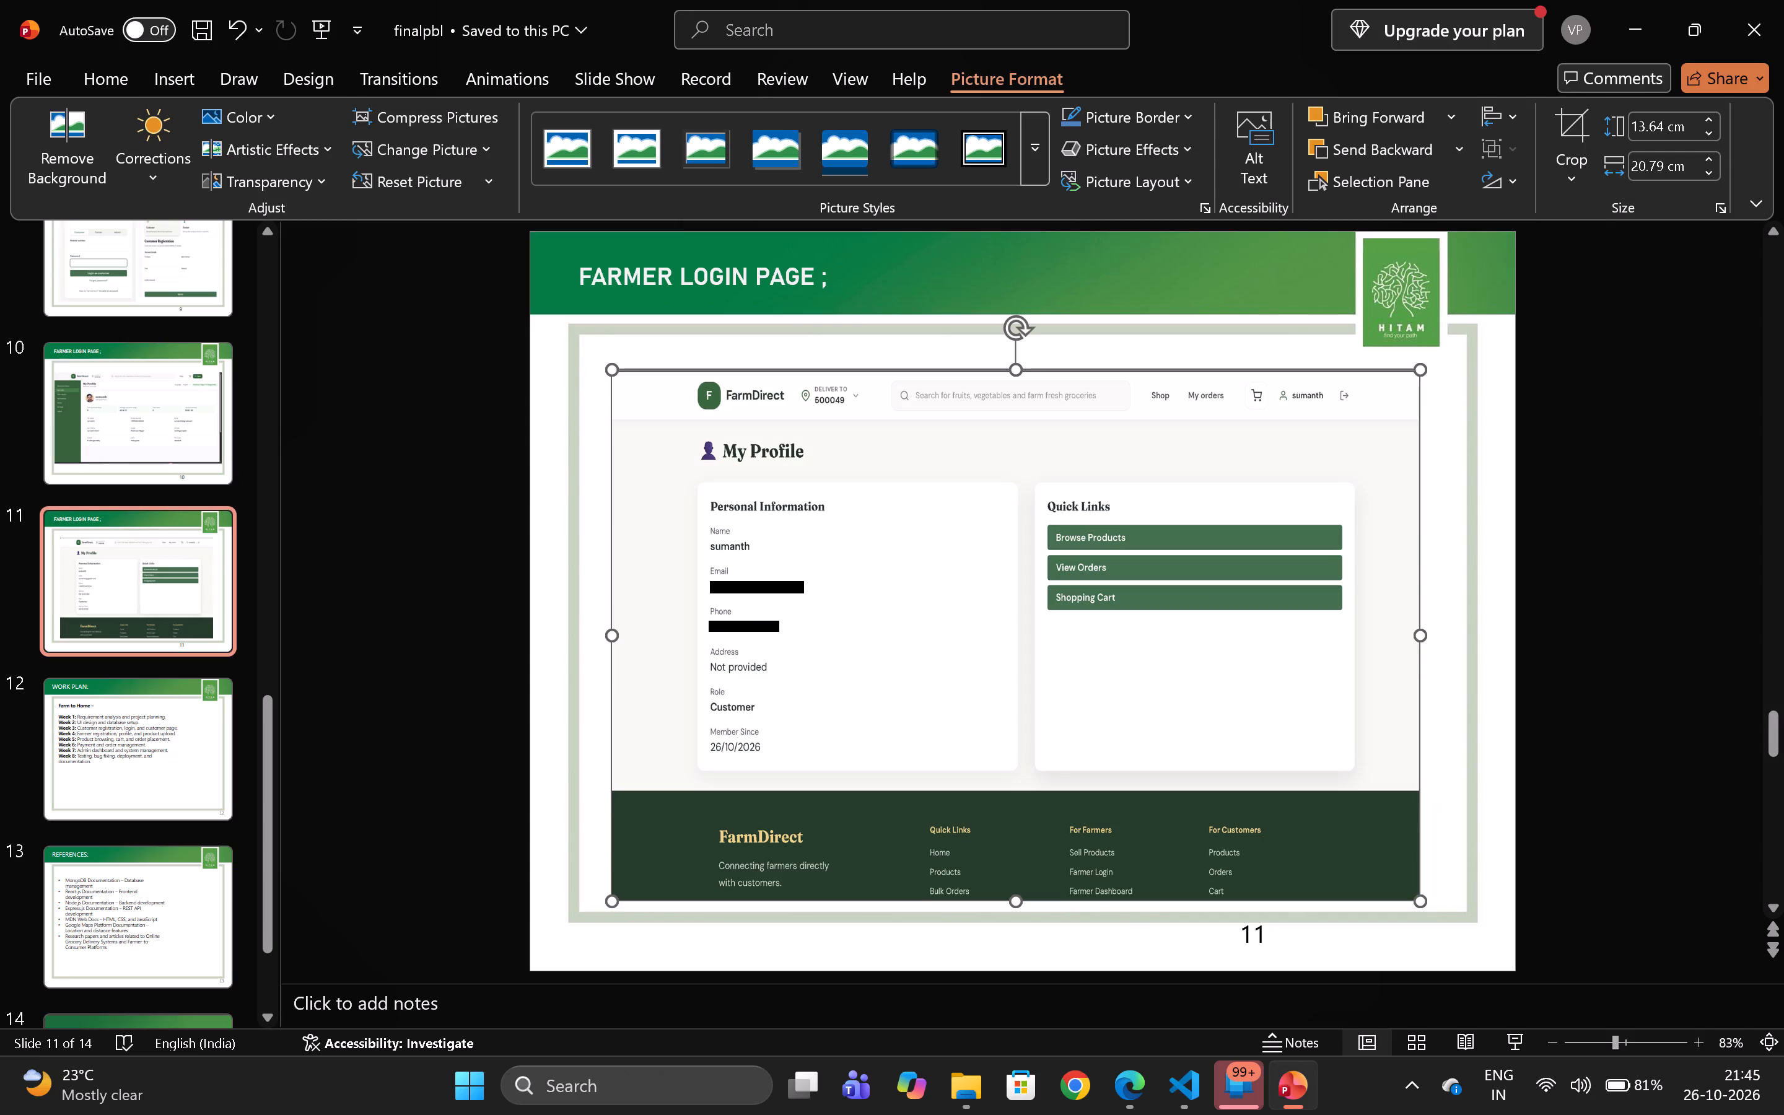
# Replace "FARMER" with "CUSTOMER" in the title of slide 11 and change its closing semicolon to a colon.
pyautogui.click(831, 271)
pyautogui.press('BackSpace')
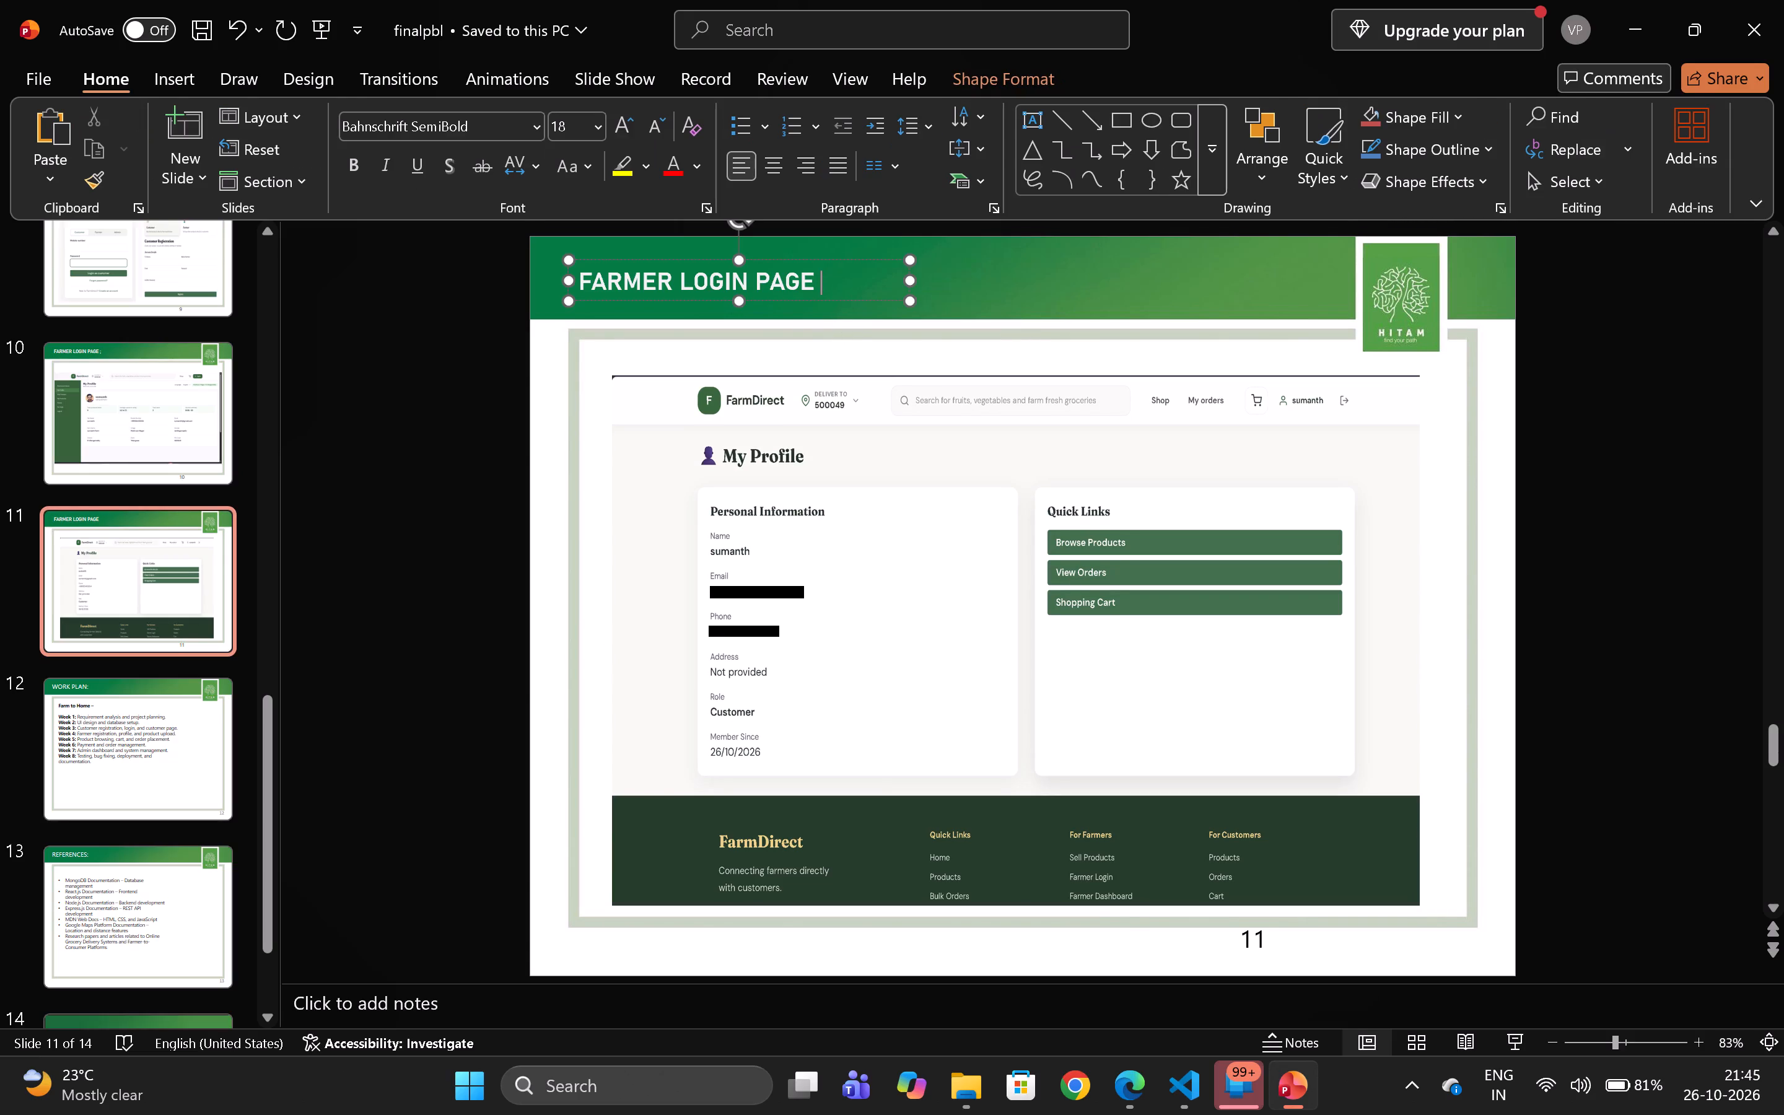
pyautogui.hotkey('shift', ':')
pyautogui.click(676, 279)
pyautogui.press('BackSpace')
pyautogui.press('BackSpace')
pyautogui.press('BackSpace')
pyautogui.press('BackSpace')
pyautogui.press('BackSpace')
pyautogui.press('BackSpace')
pyautogui.press('BackSpace')
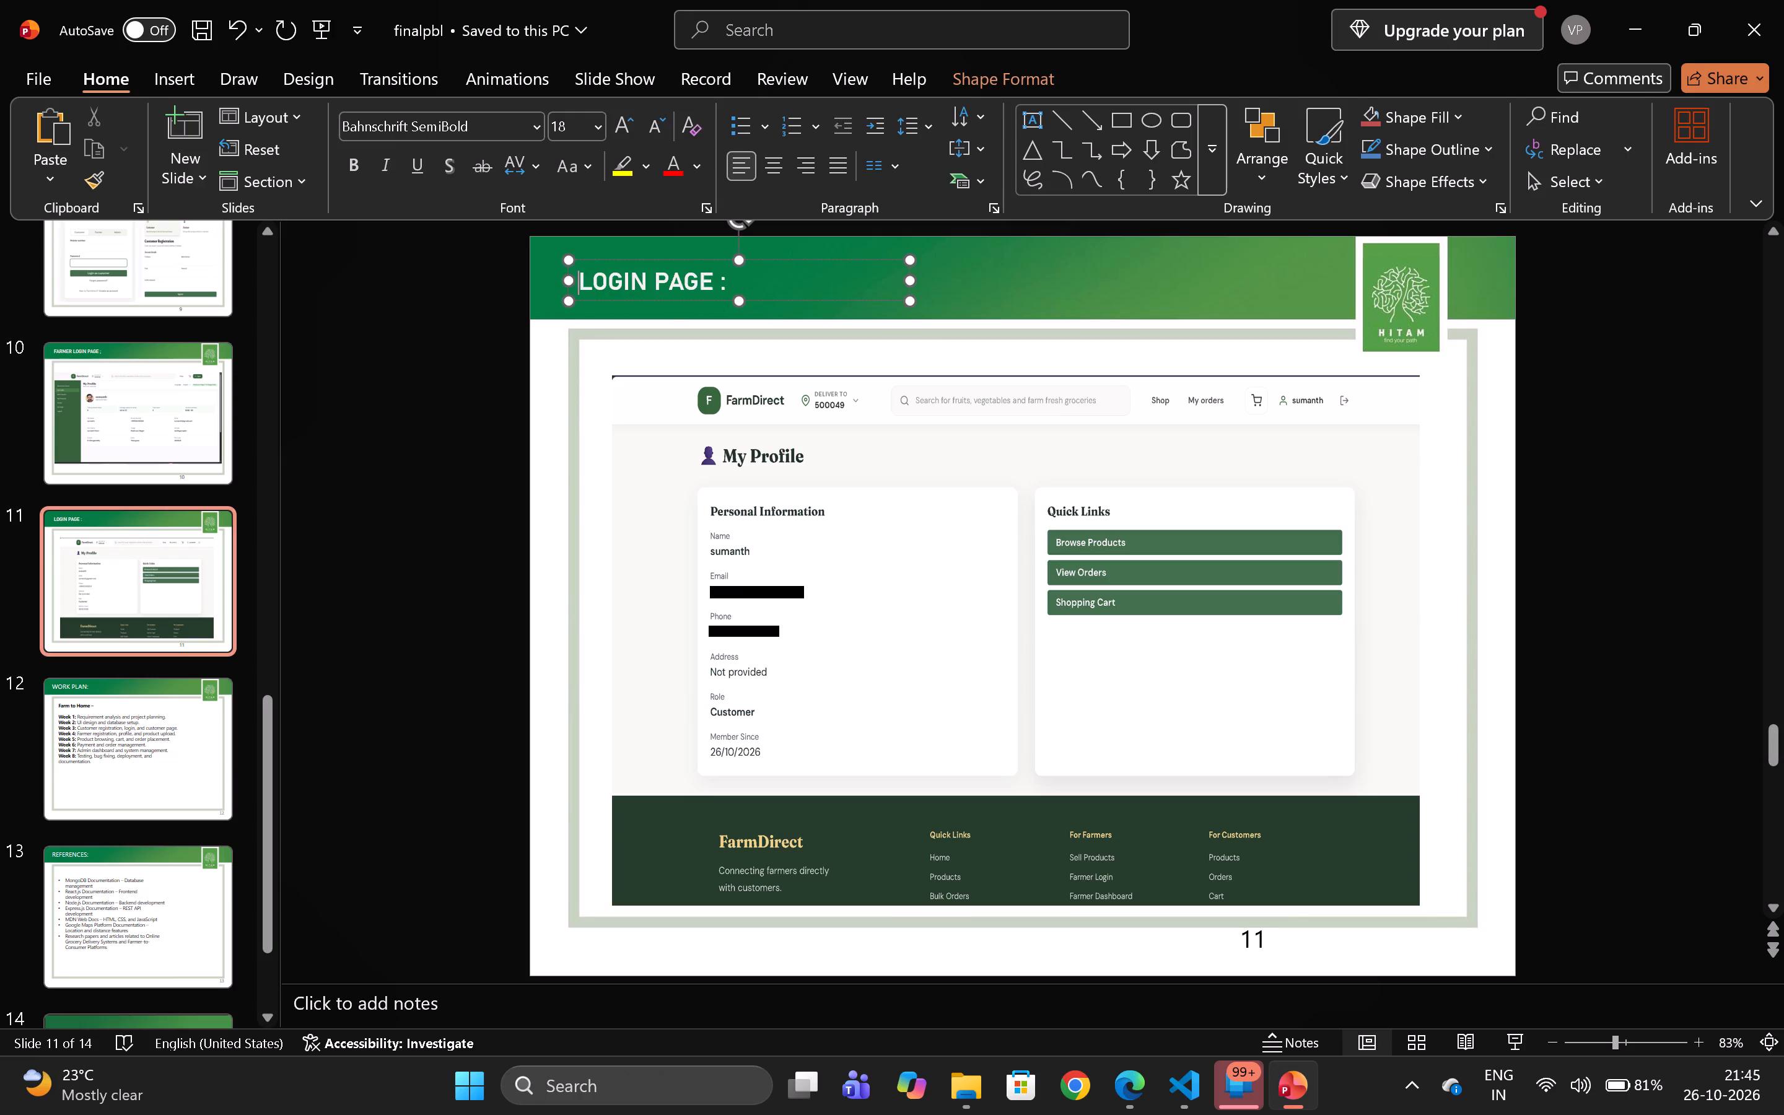
pyautogui.write('CUSTOMER')
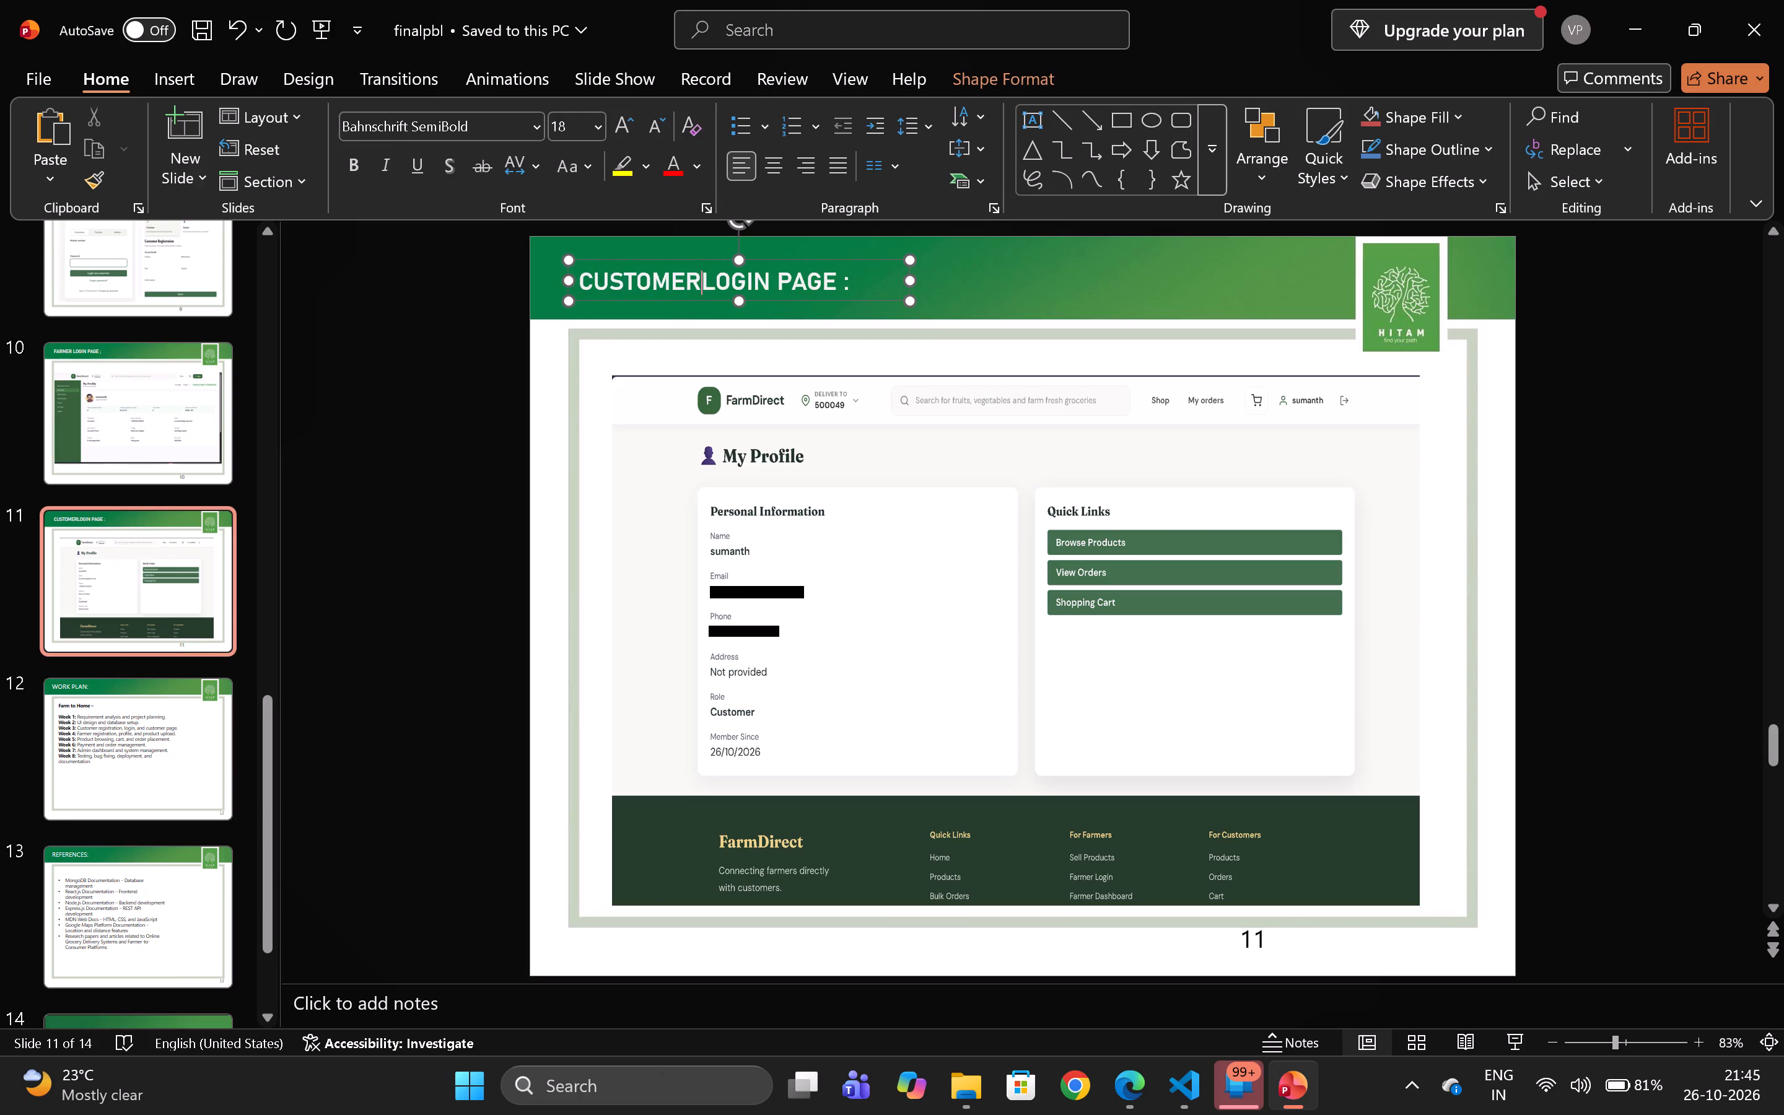
pyautogui.press('space')
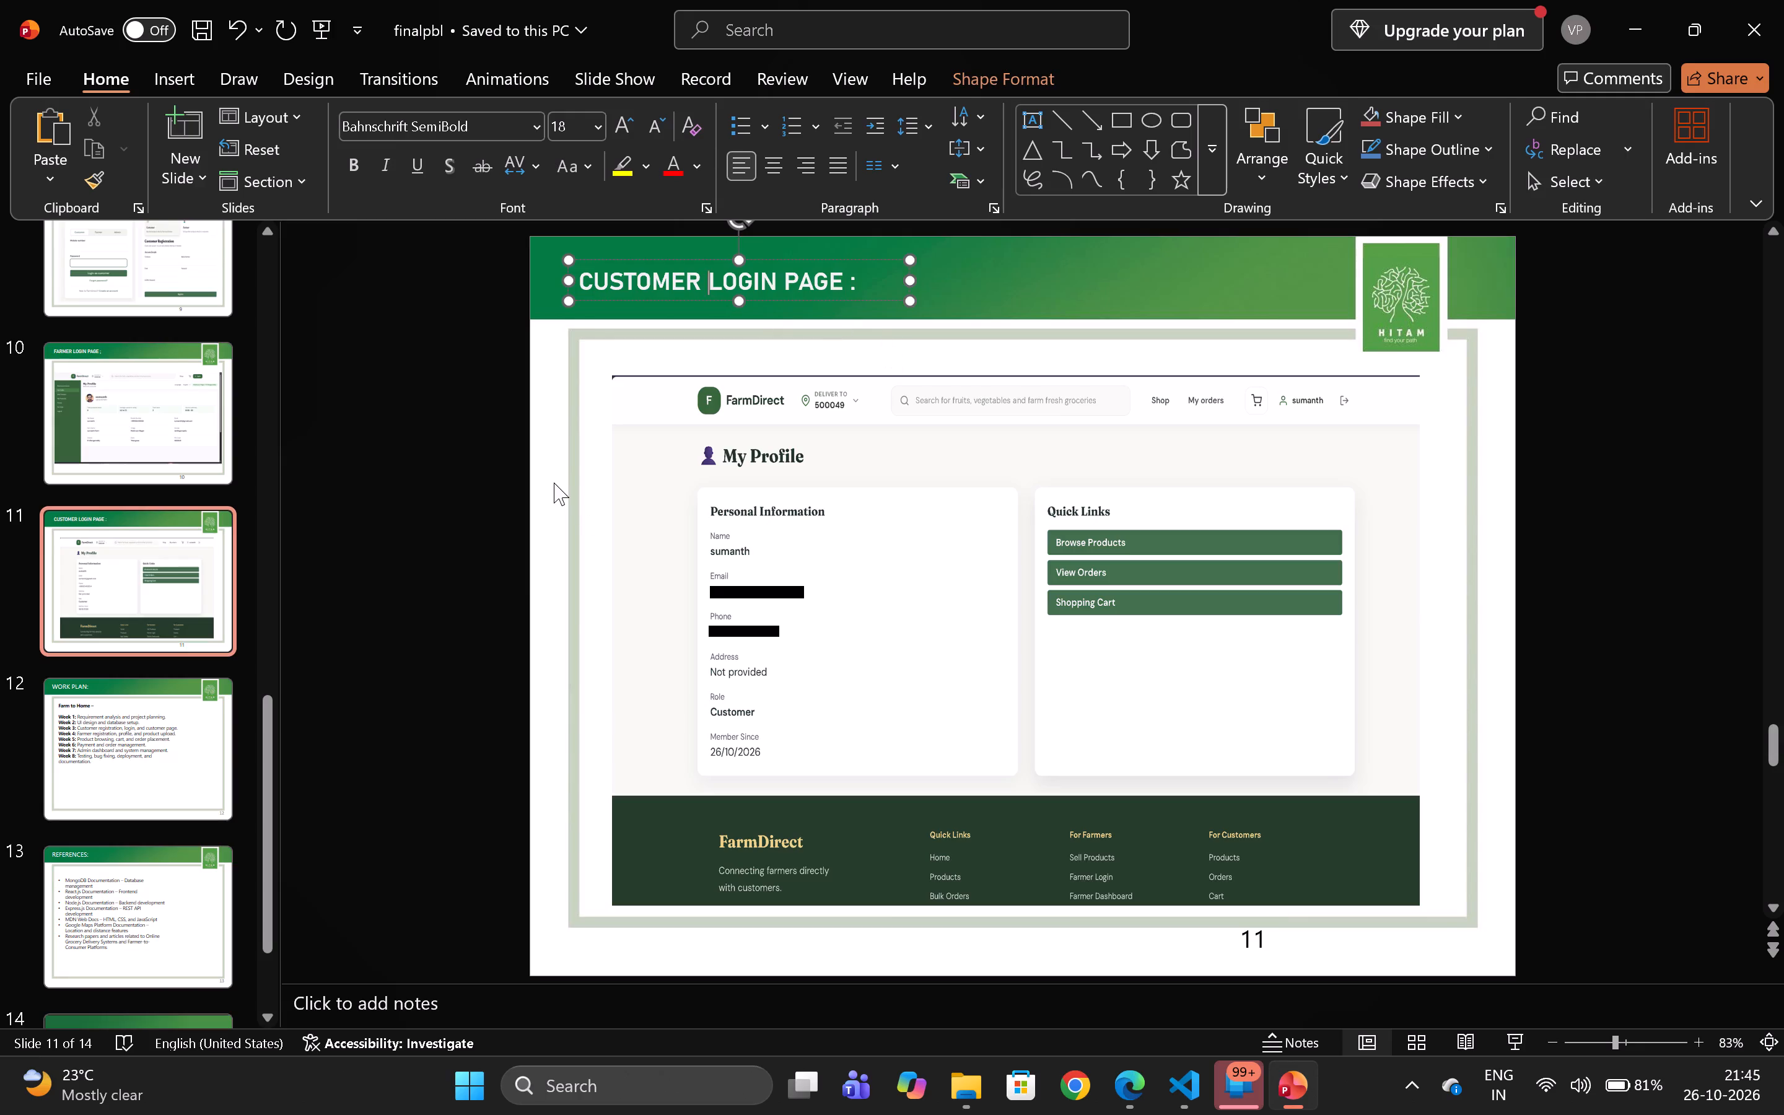
# Replace the word "LOGIN" with "PROFILE" in the title of slide 10.
pyautogui.click(160, 472)
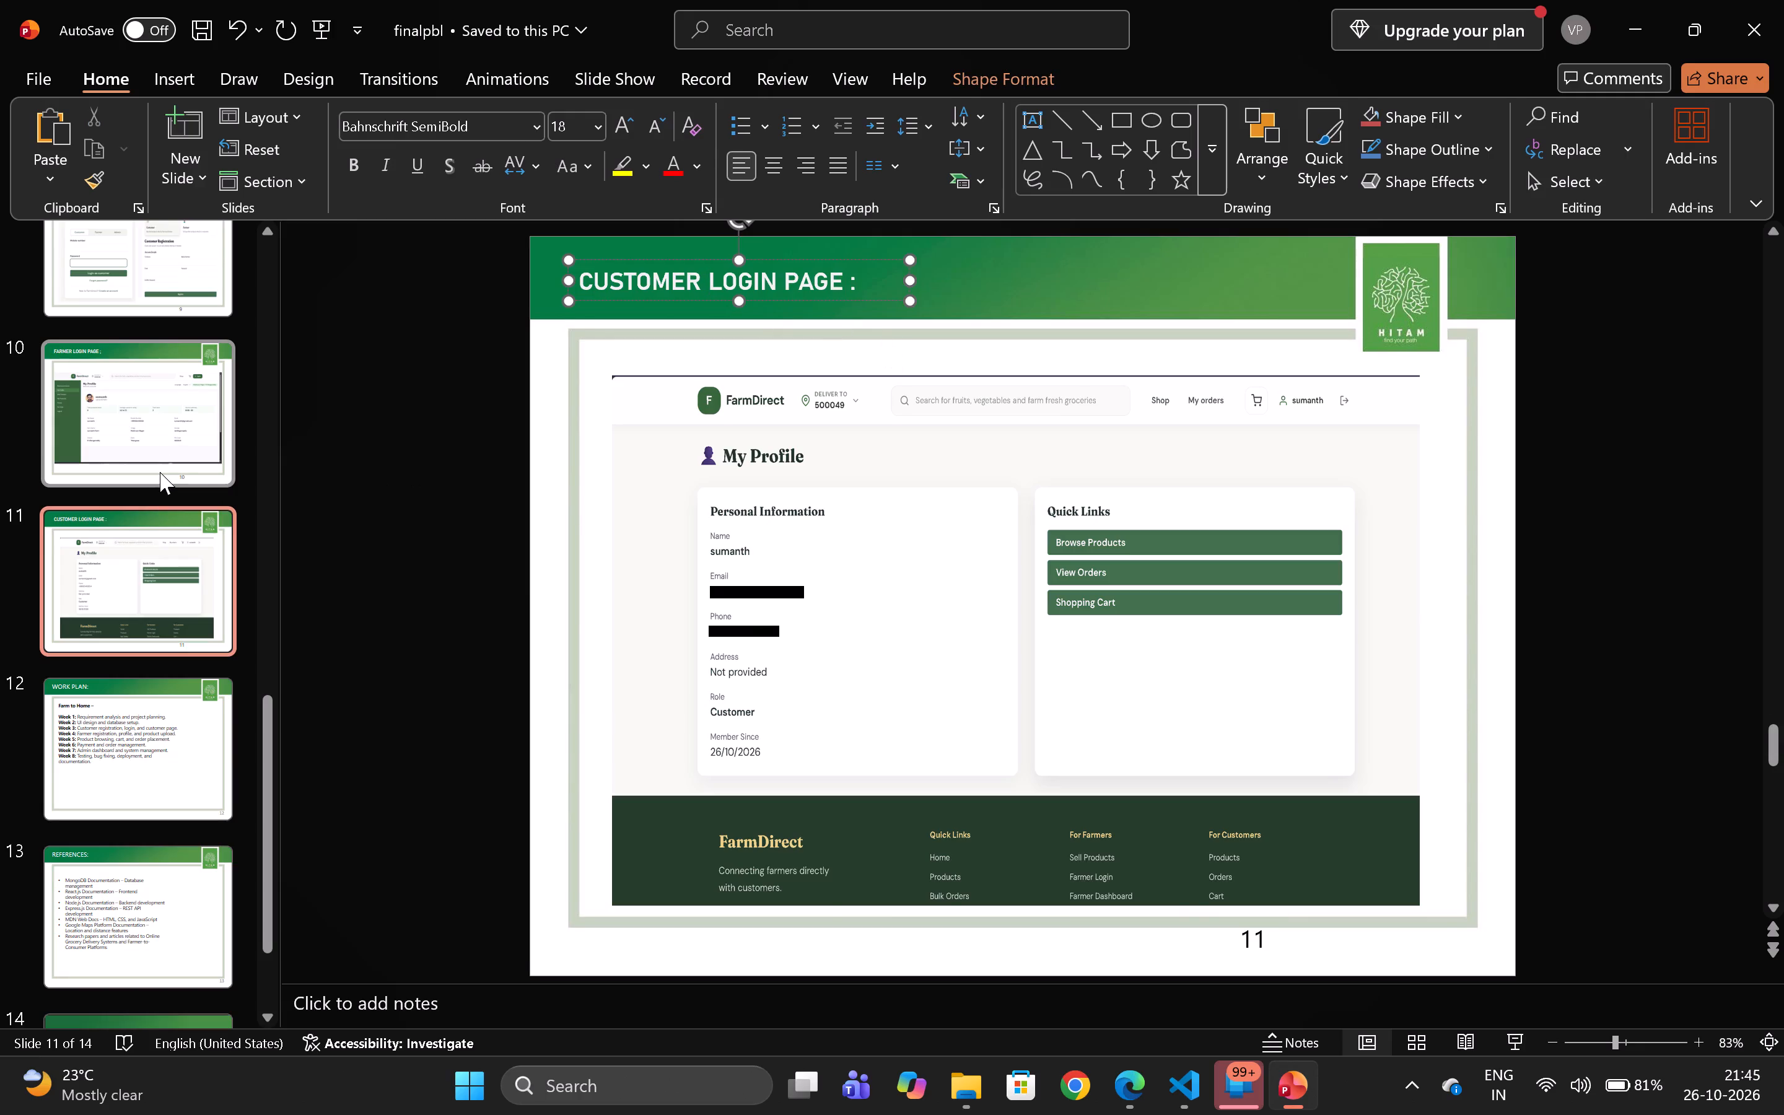
pyautogui.click(127, 534)
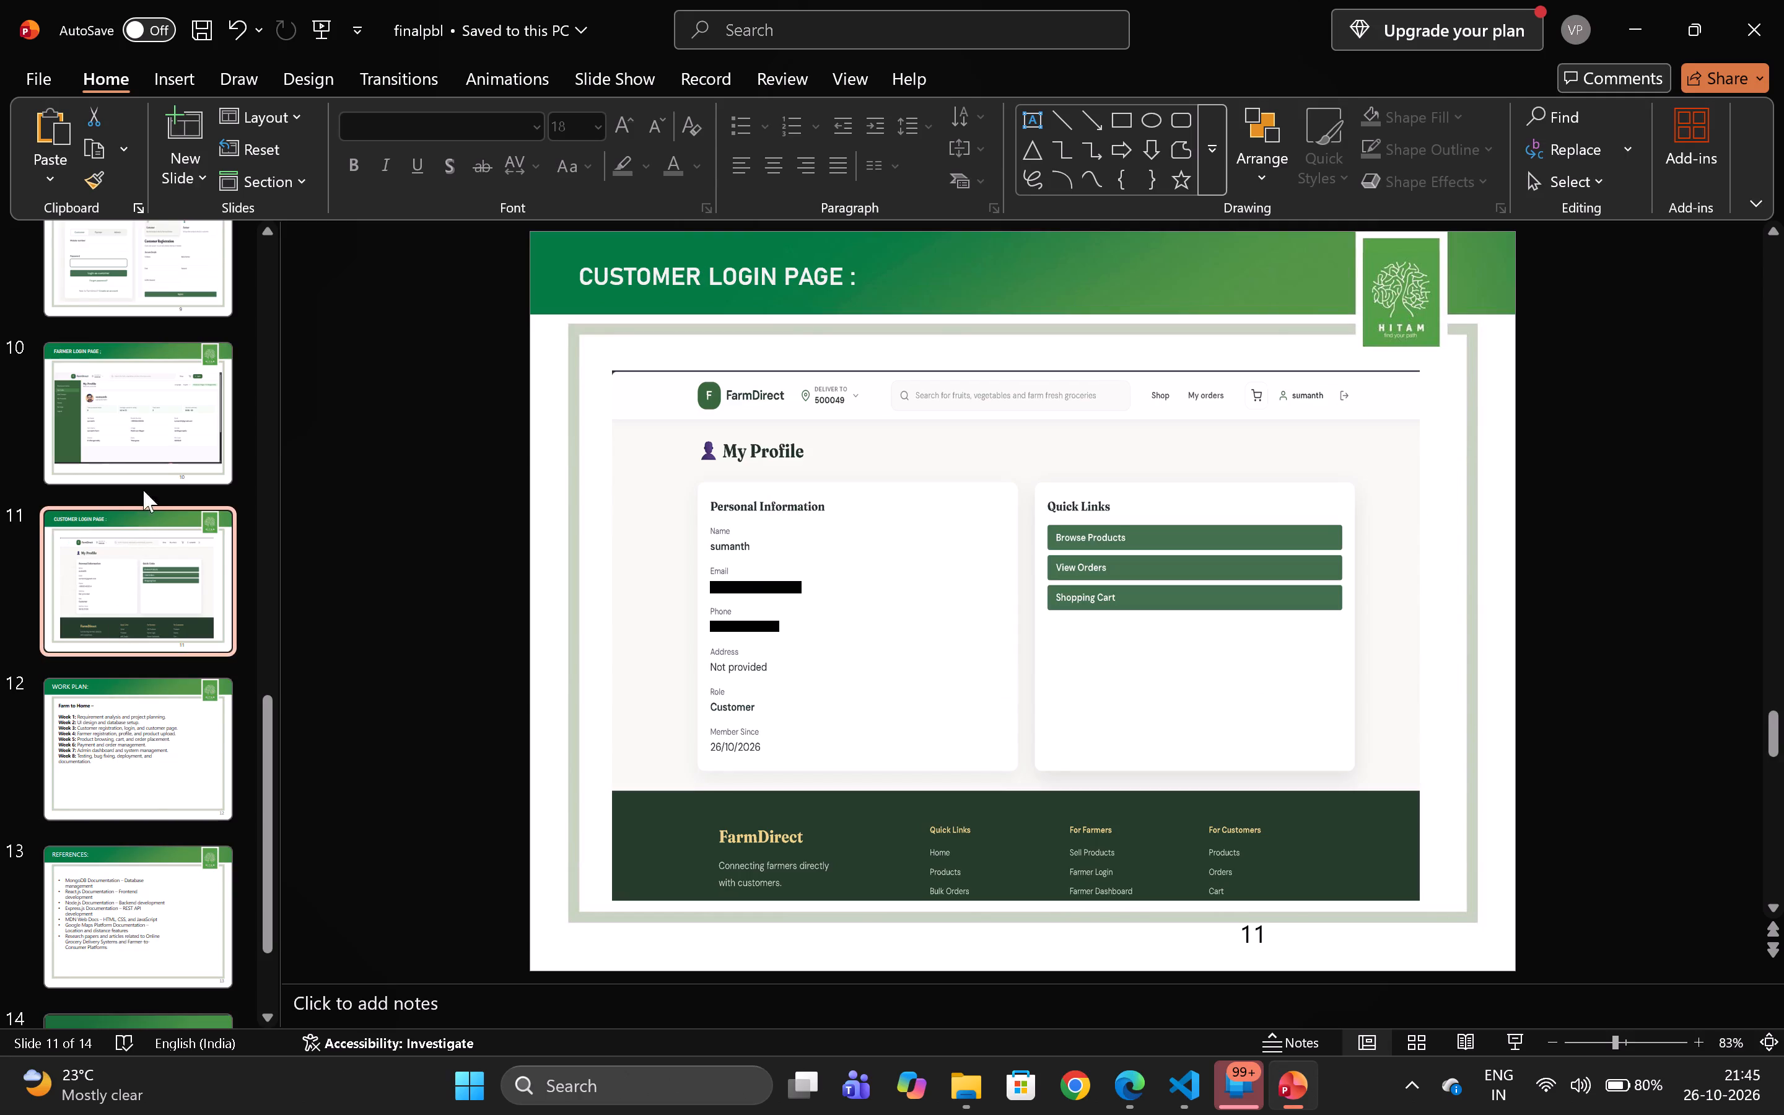
pyautogui.click(171, 434)
pyautogui.hscroll(4, 171, 434)
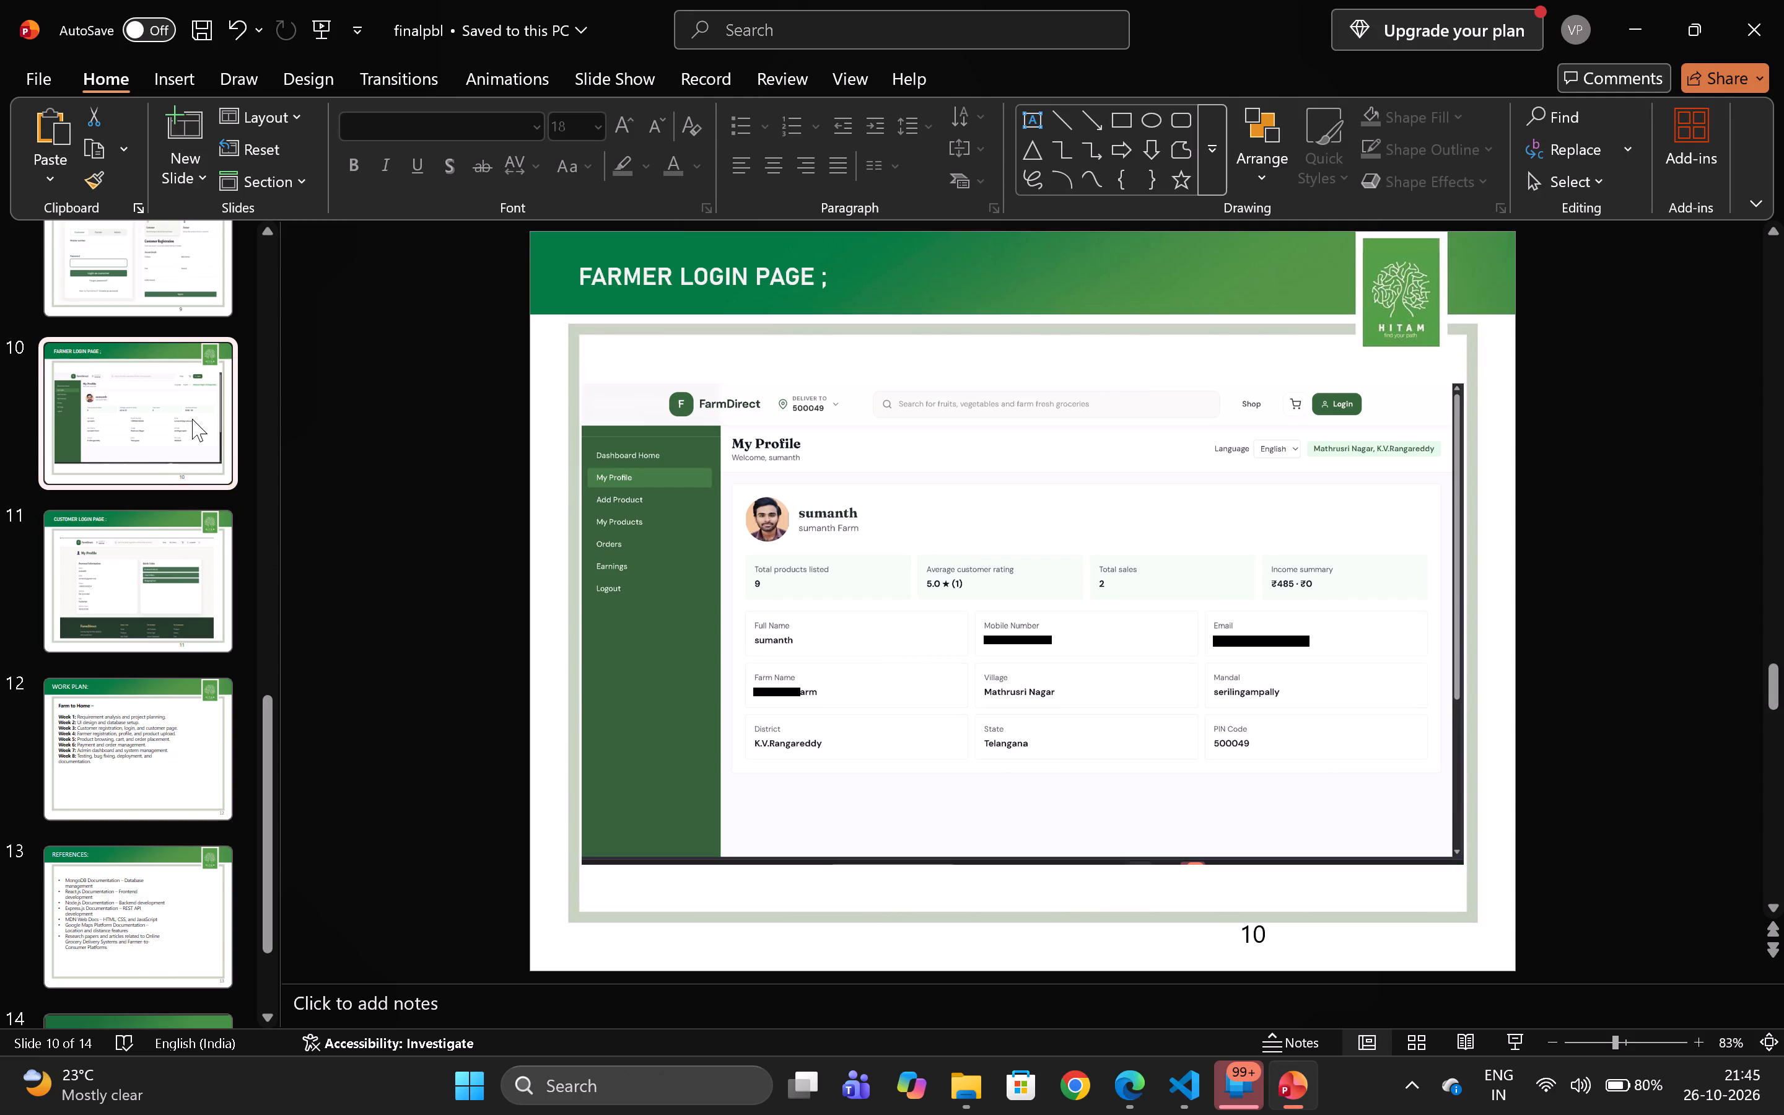
pyautogui.click(751, 270)
pyautogui.press('BackSpace')
pyautogui.press('BackSpace')
pyautogui.press('BackSpace')
pyautogui.press('BackSpace')
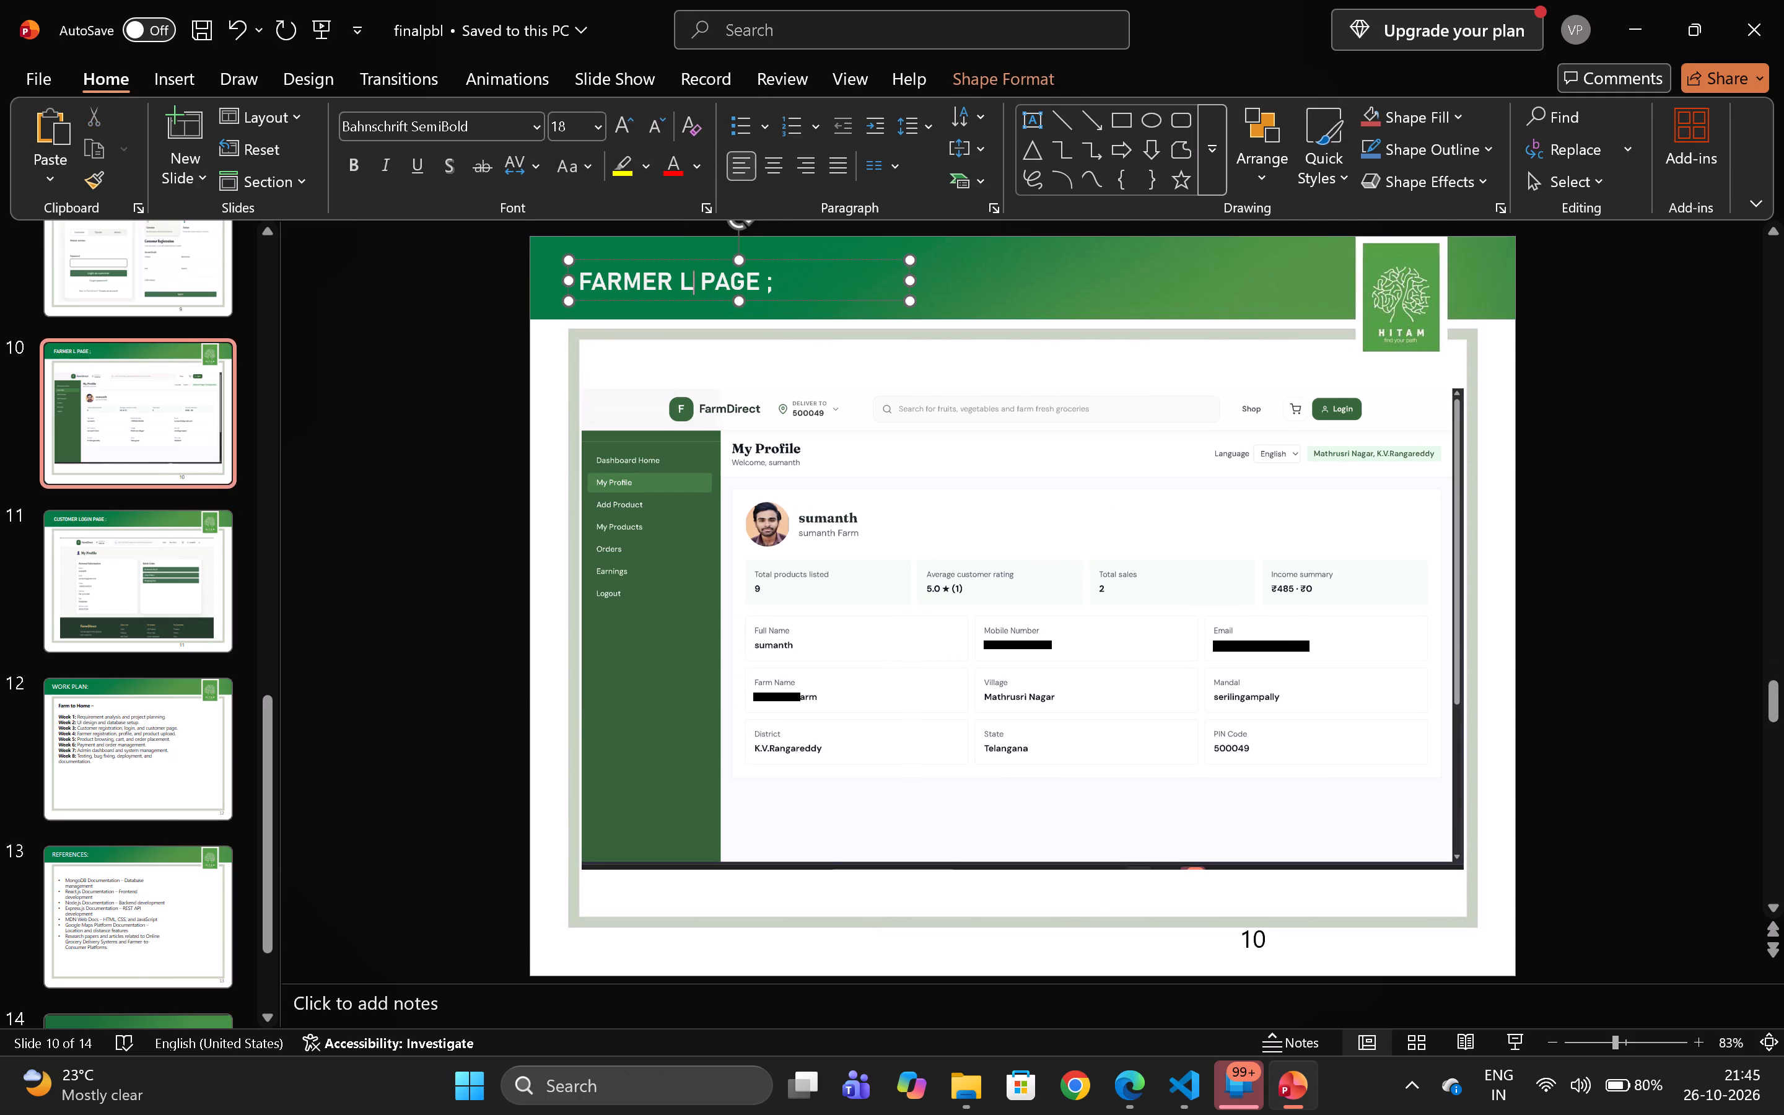
pyautogui.press('BackSpace')
pyautogui.write('PRO')
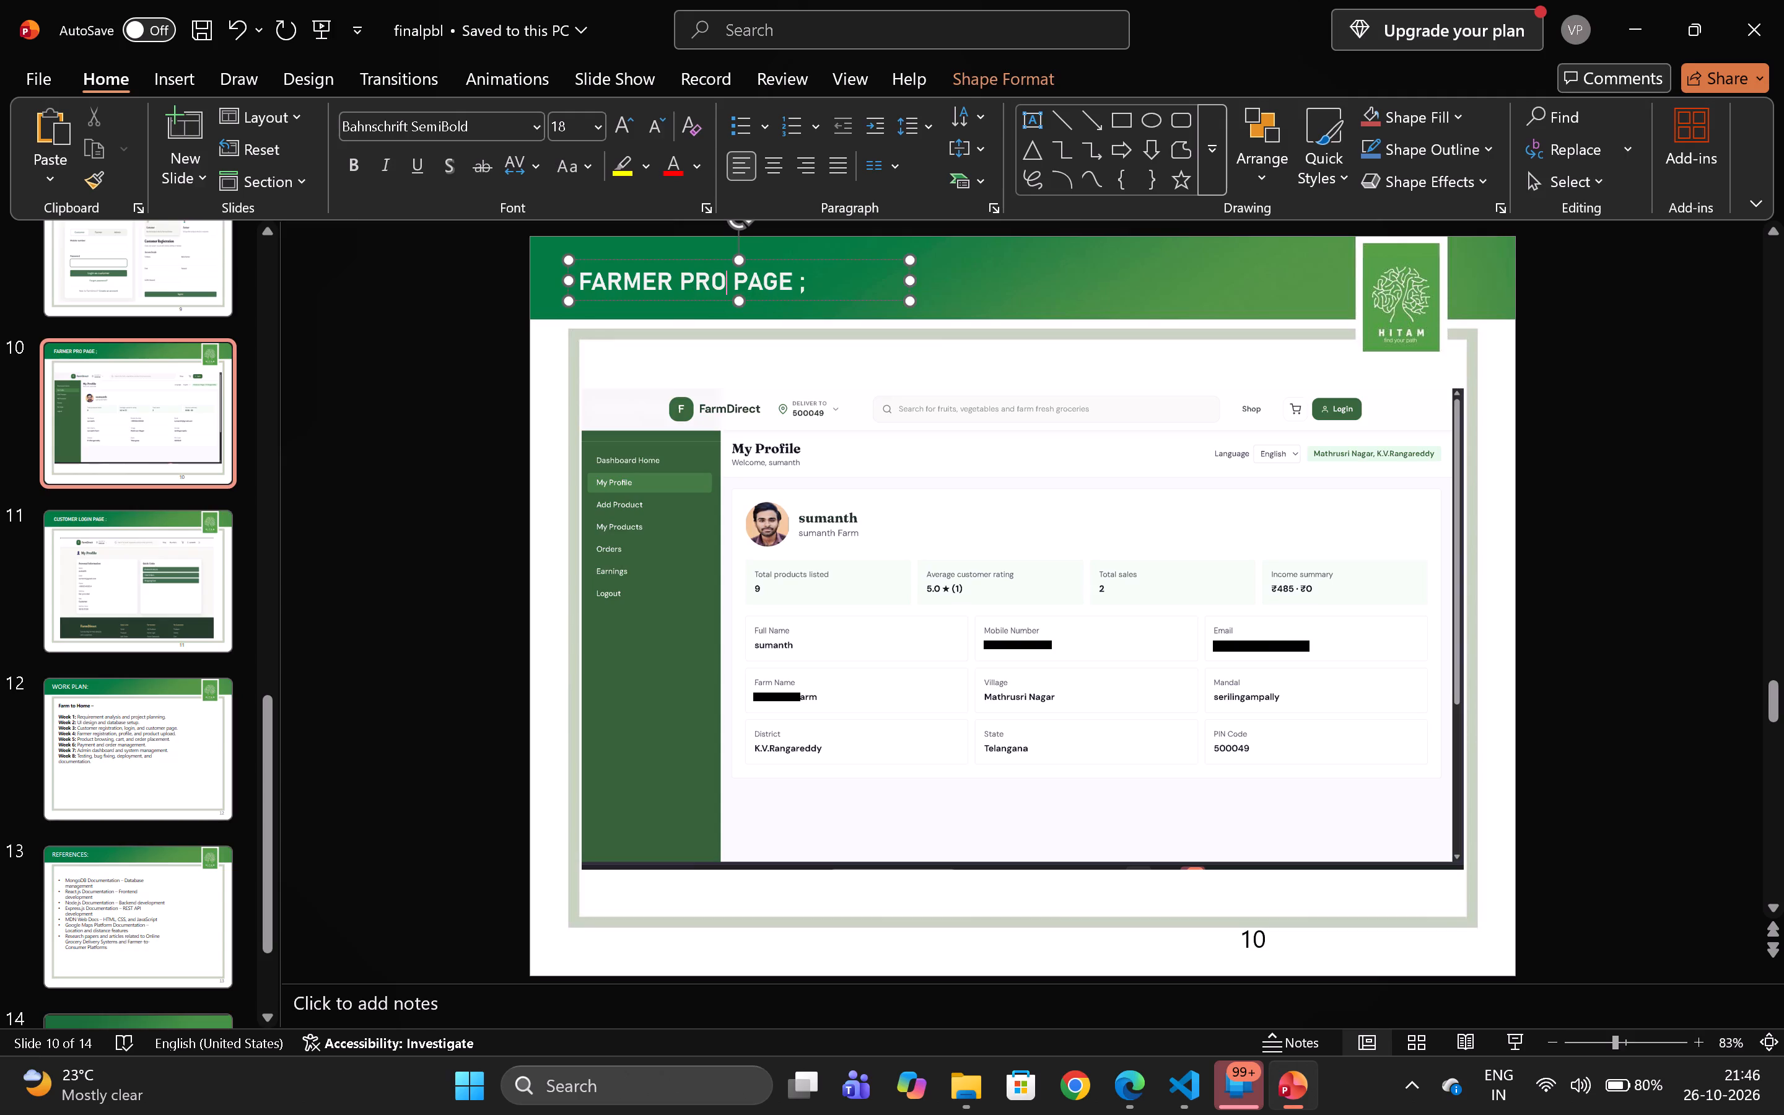
pyautogui.write('FILE')
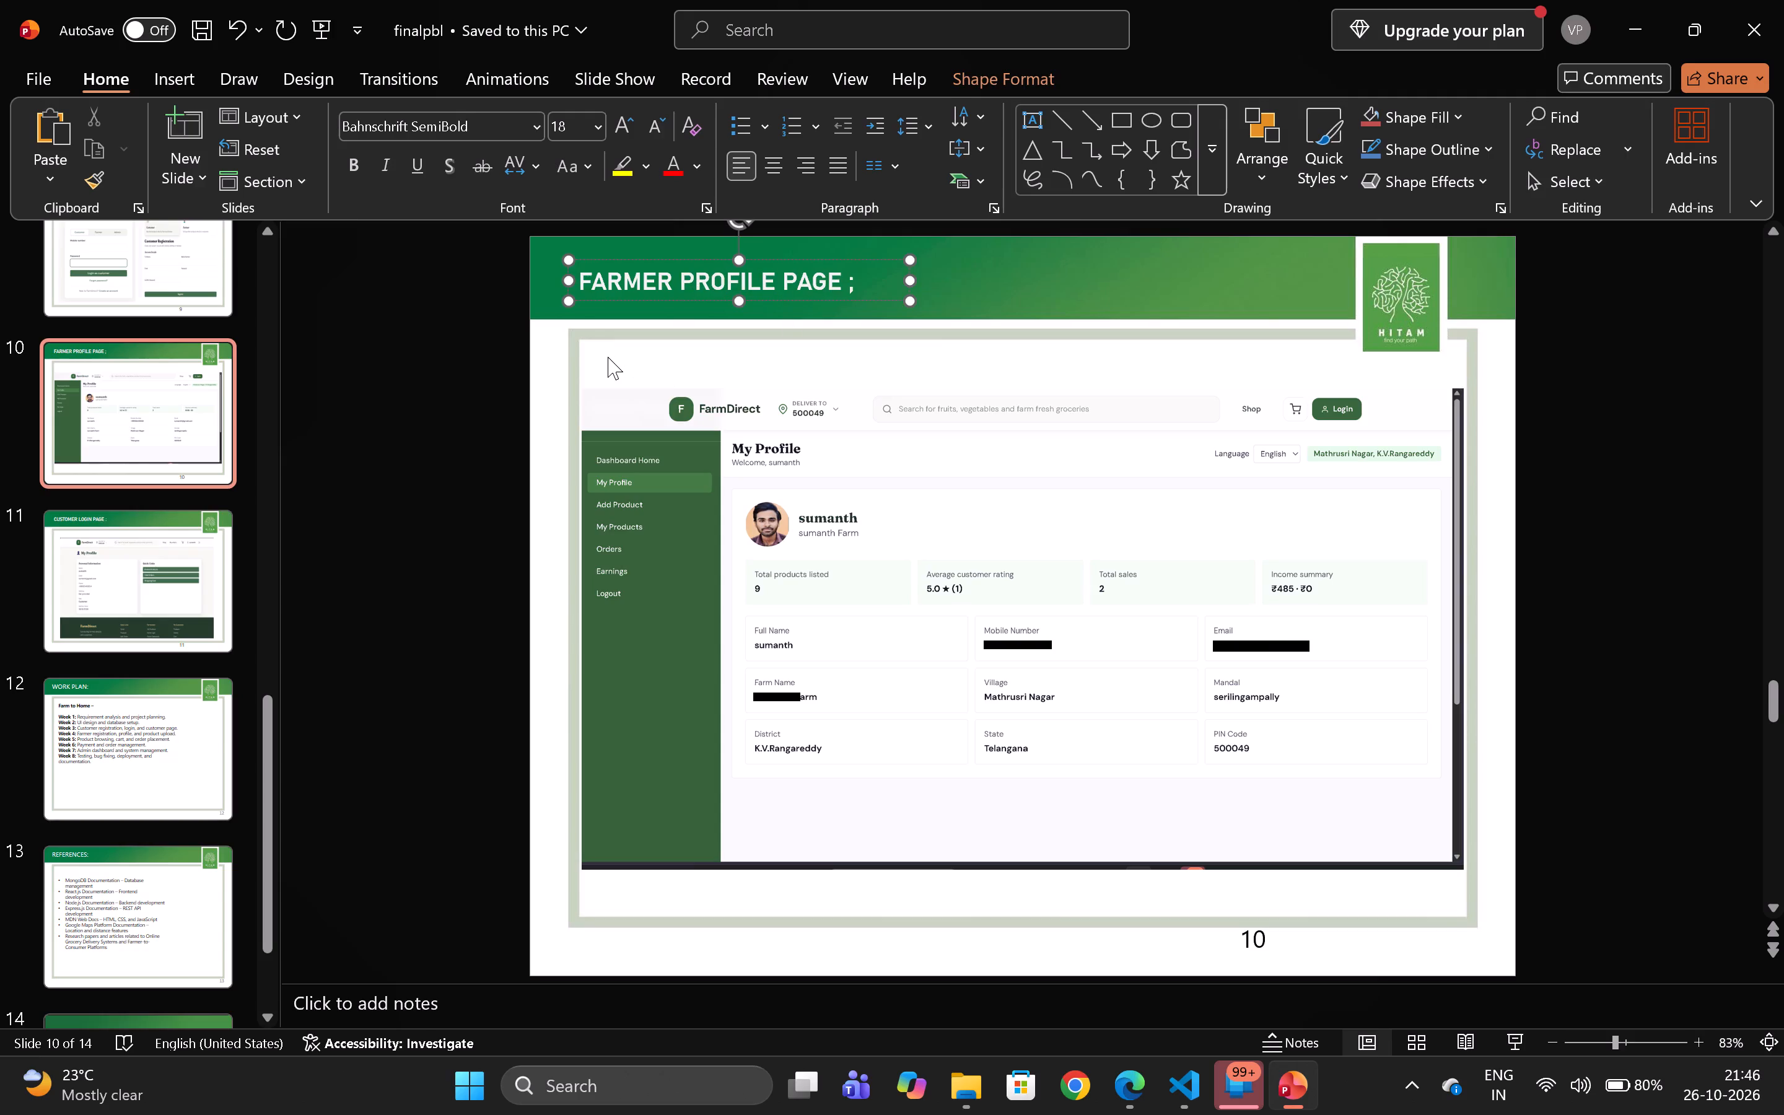
# Replace the word "LOGIN" with "PROFILE" in the title of slide 11.
pyautogui.click(186, 594)
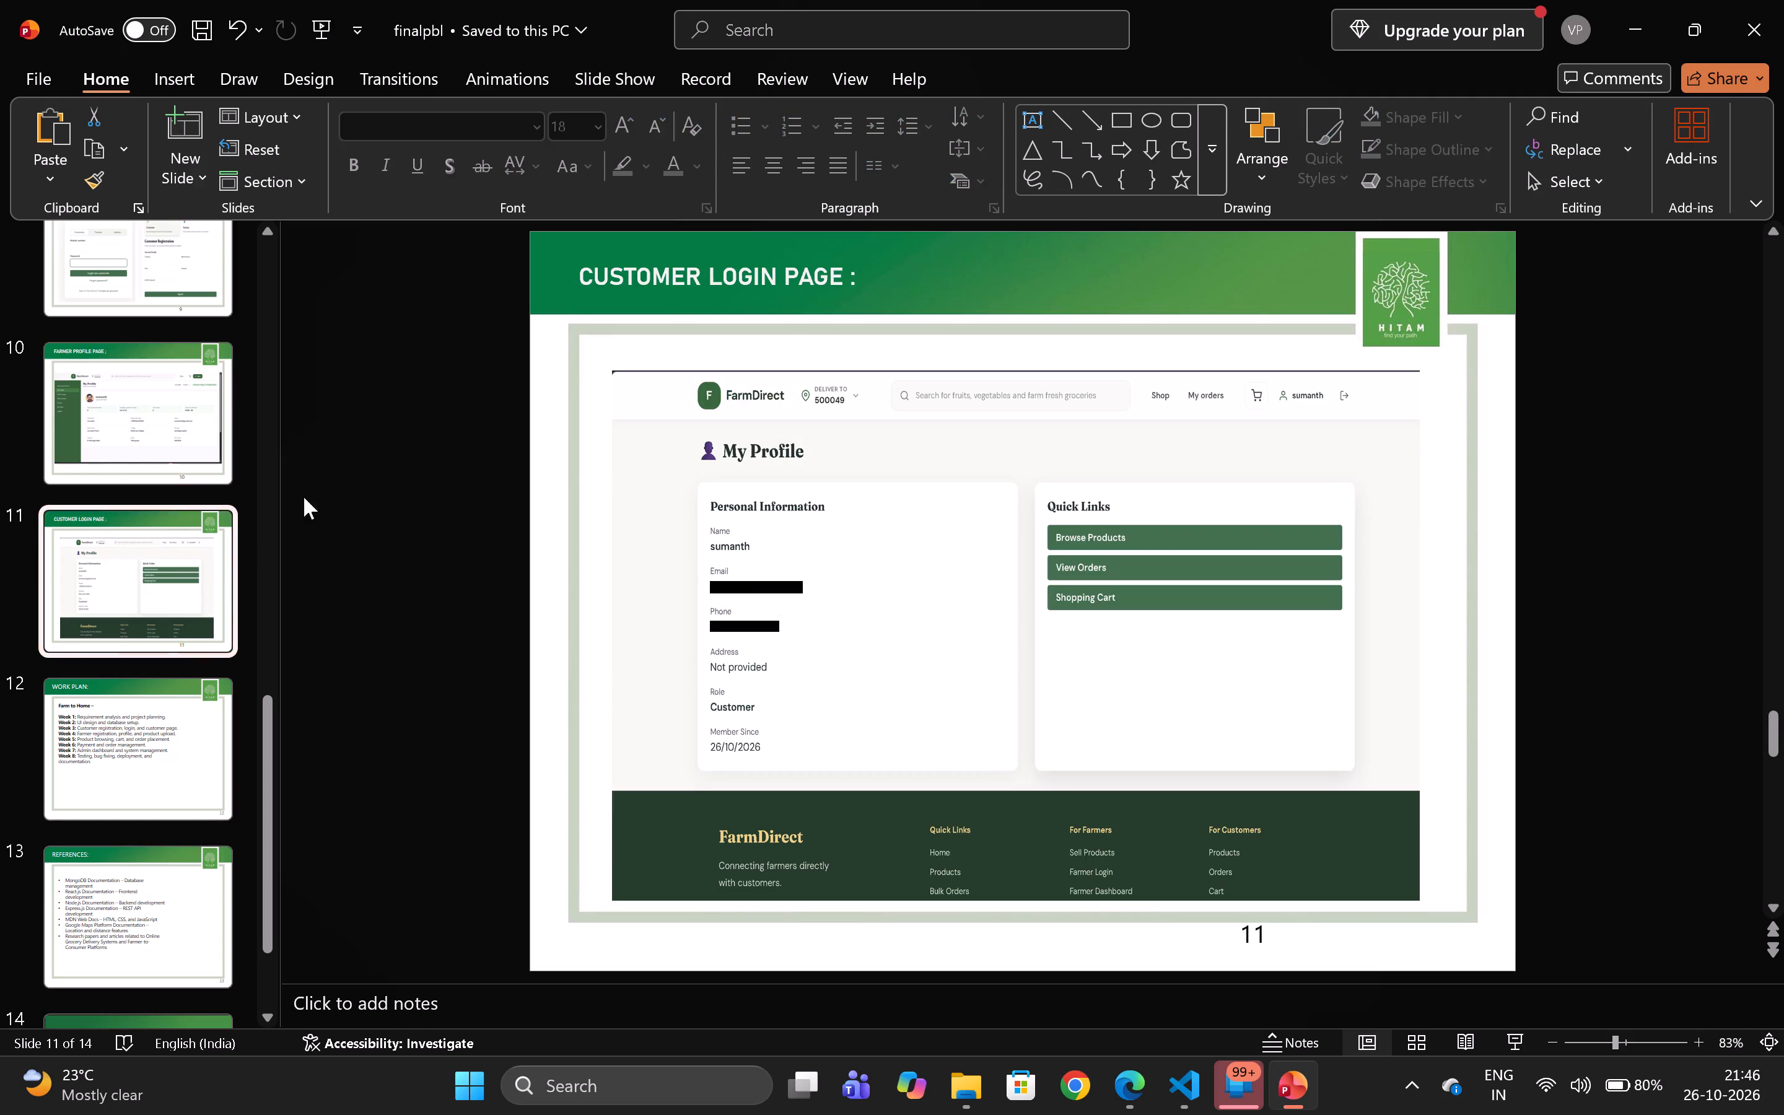
pyautogui.click(777, 279)
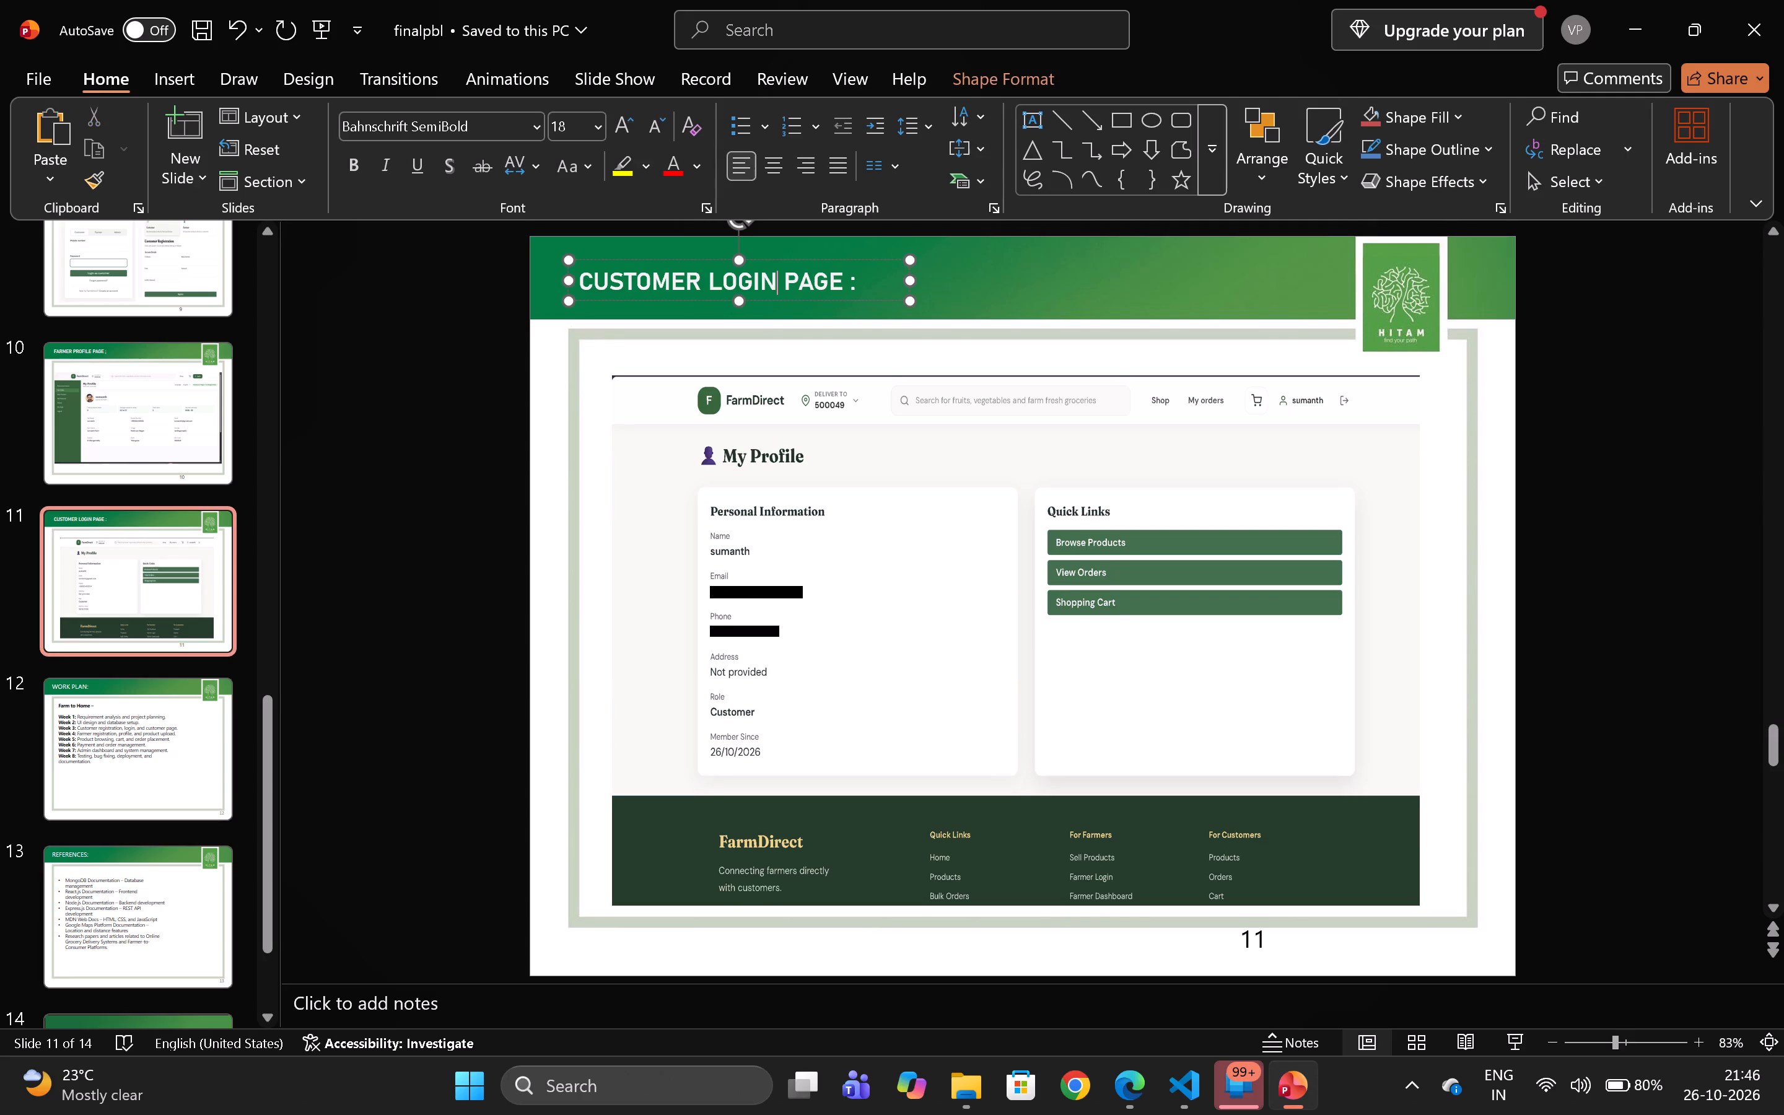
pyautogui.press('BackSpace')
pyautogui.press('BackSpace')
pyautogui.press('BackSpace')
pyautogui.press('BackSpace')
pyautogui.press('BackSpace')
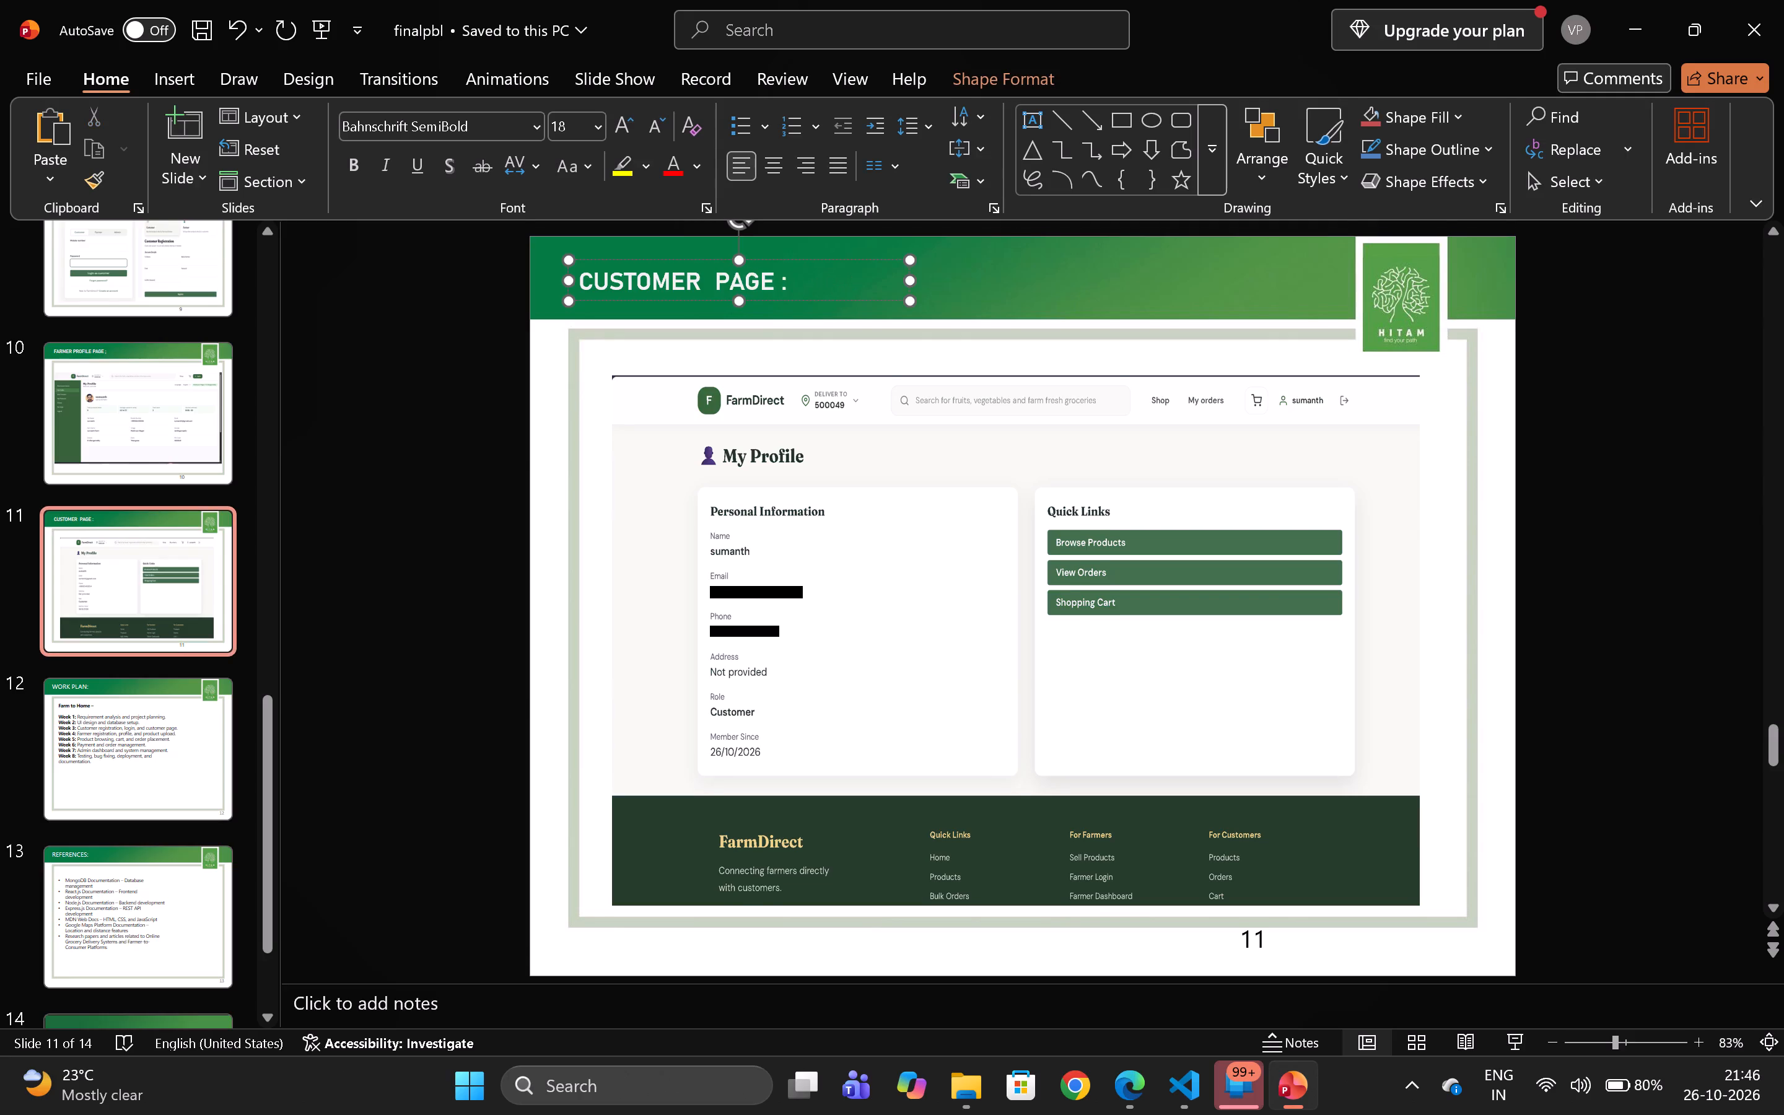
pyautogui.write('PROFILE')
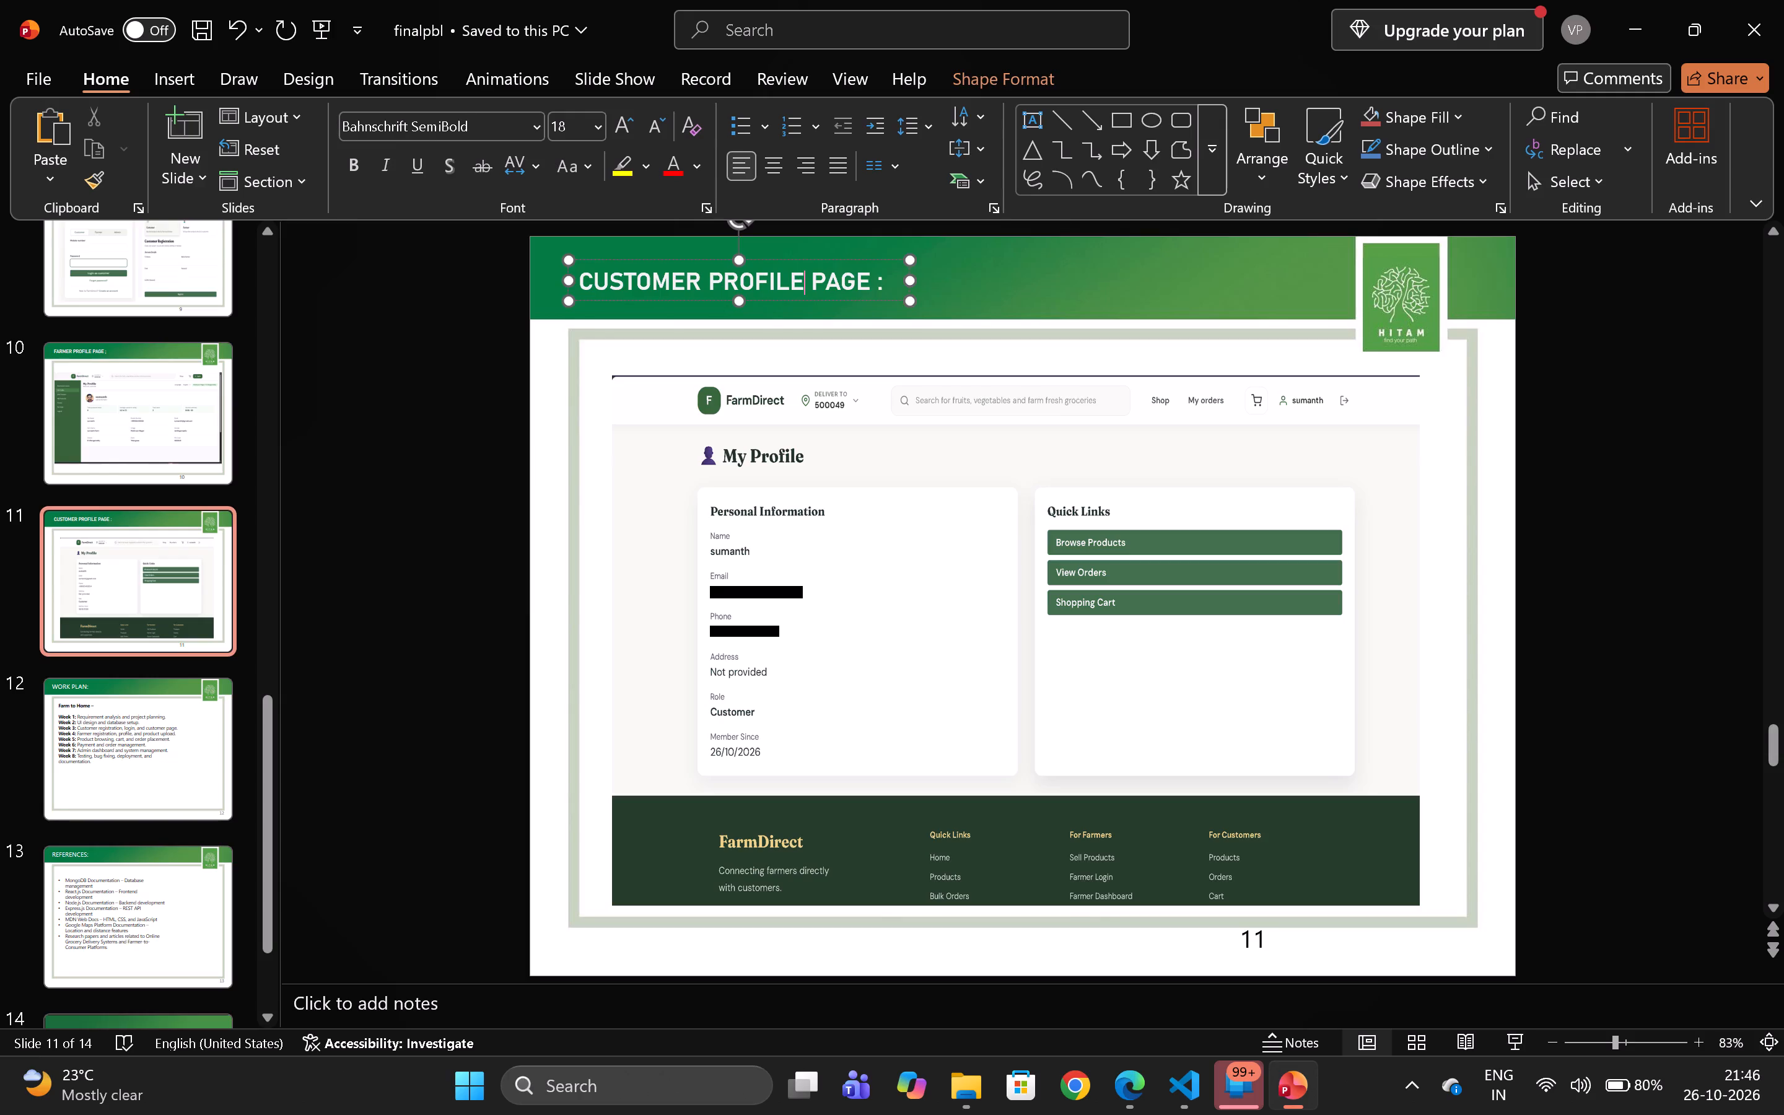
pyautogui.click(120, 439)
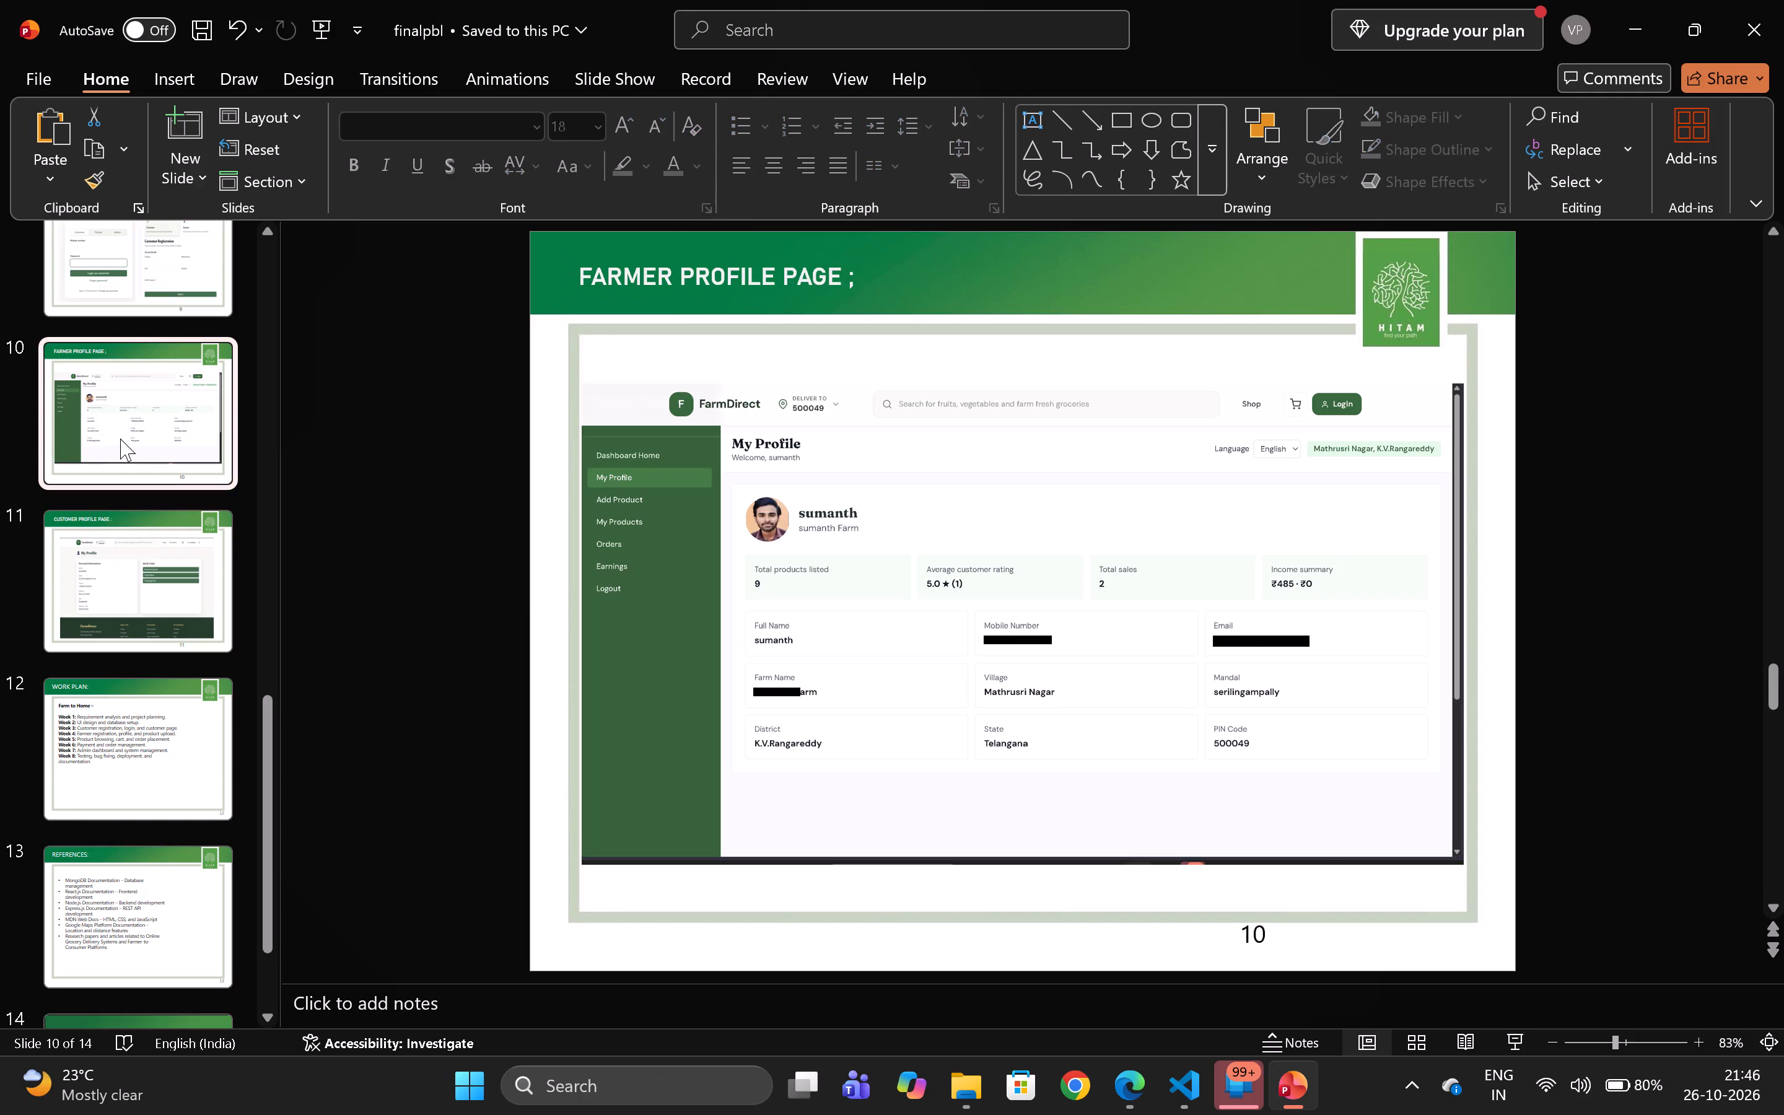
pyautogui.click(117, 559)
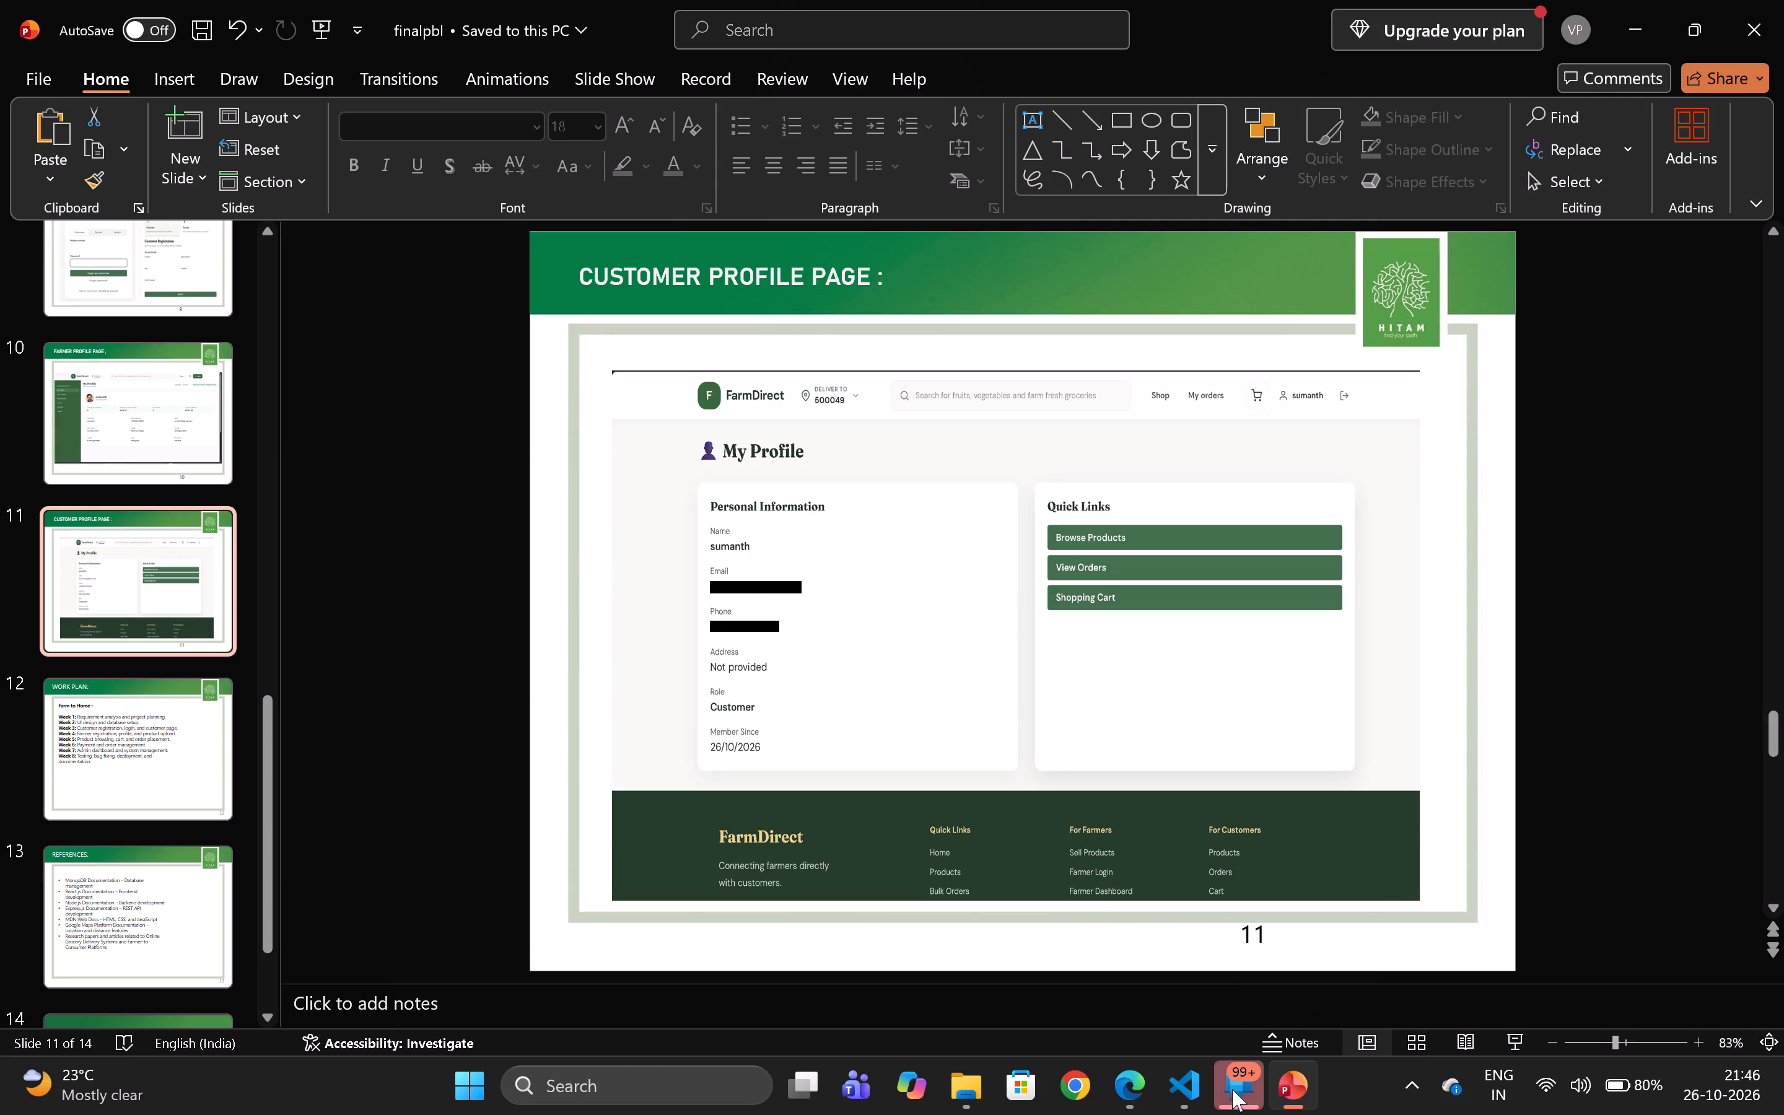
# Switch to FarmDirect in Edge, log out of the customer account and log in as admin with the saved admin credentials.
pyautogui.moveTo(1225, 1092); pyautogui.dragTo(1221, 1114)
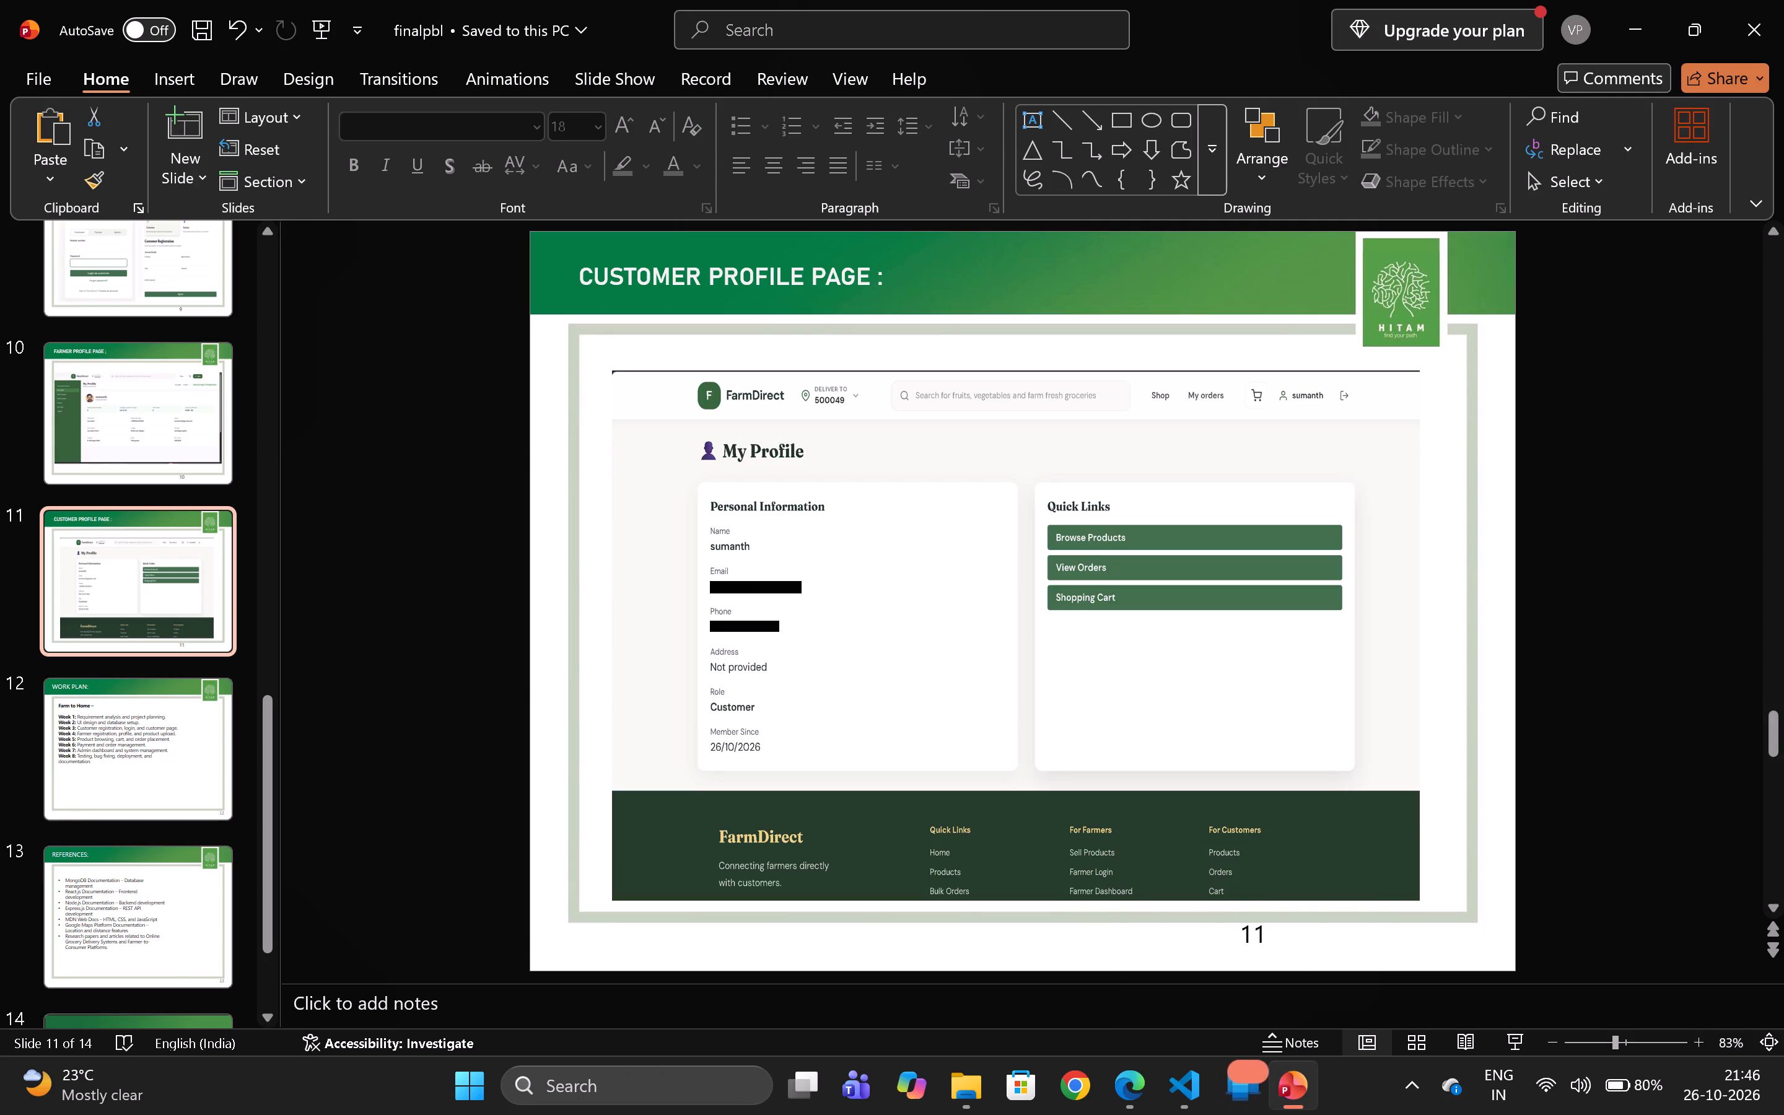
pyautogui.moveTo(1221, 1114); pyautogui.dragTo(1221, 1114)
pyautogui.click(1131, 1079)
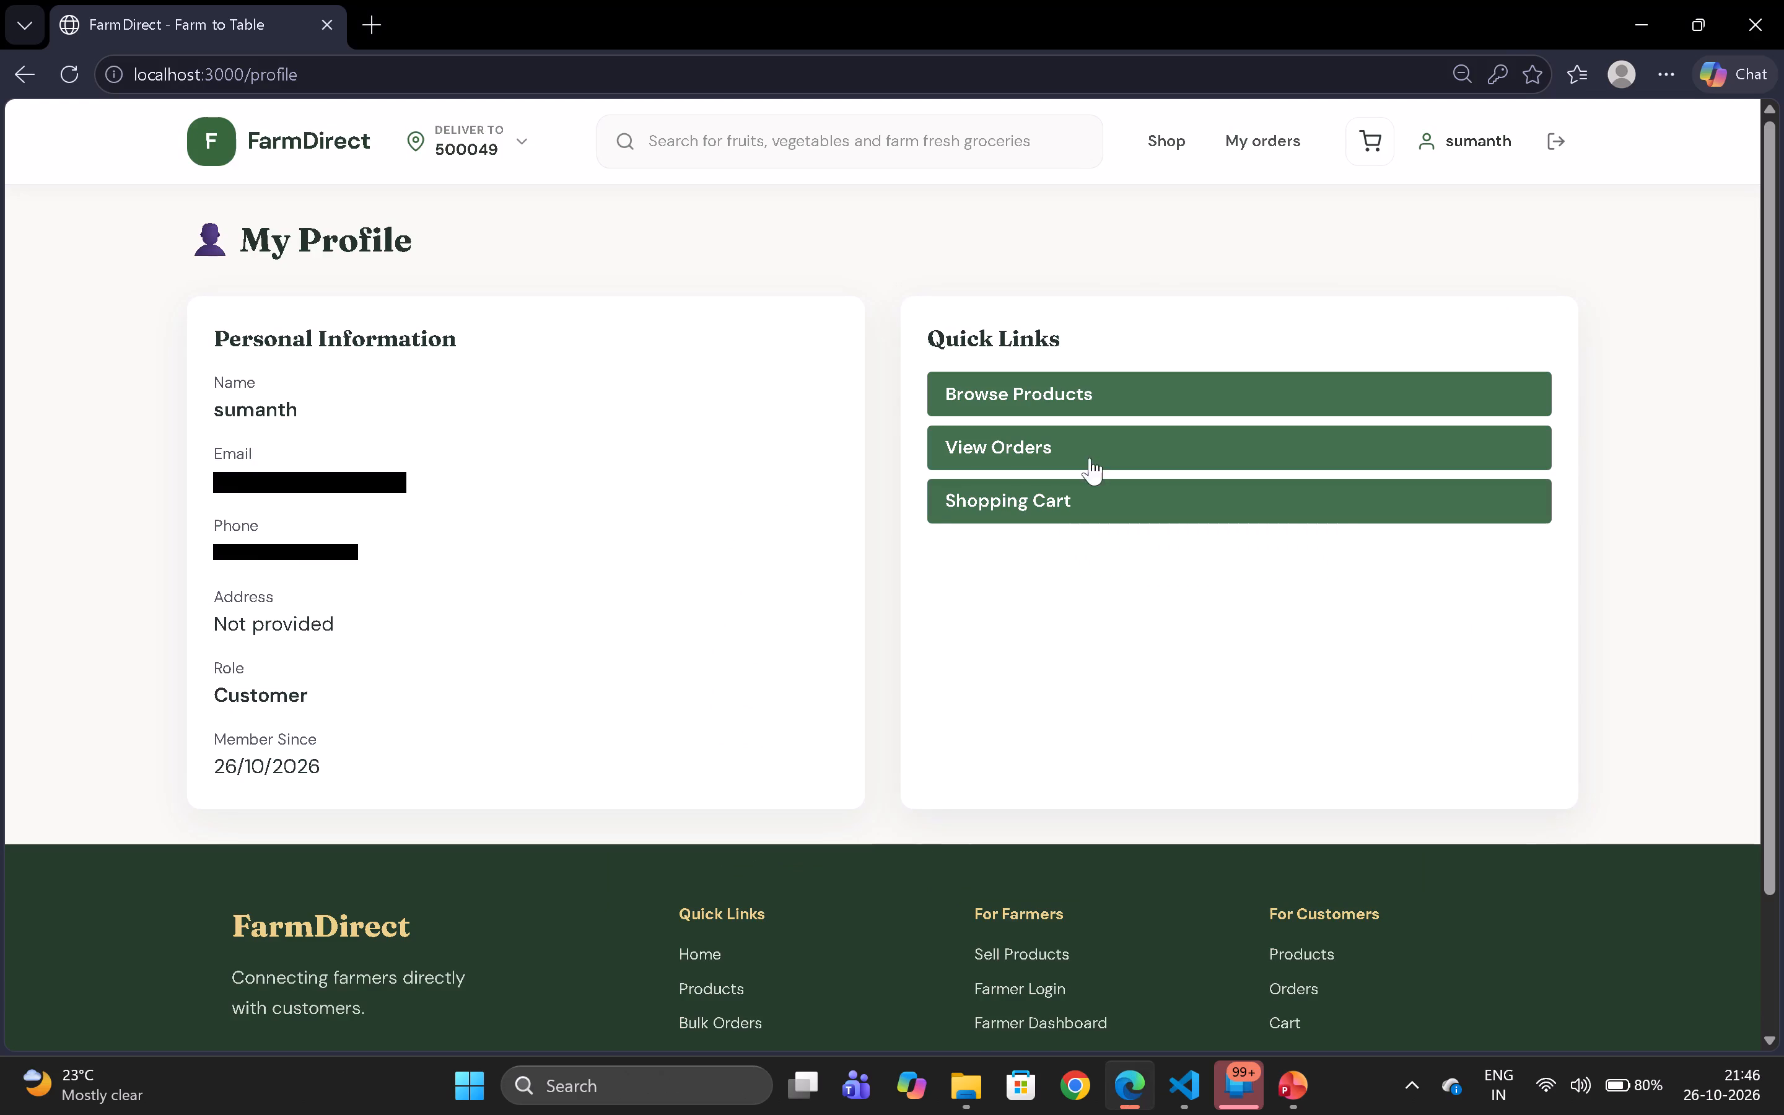
pyautogui.click(1550, 151)
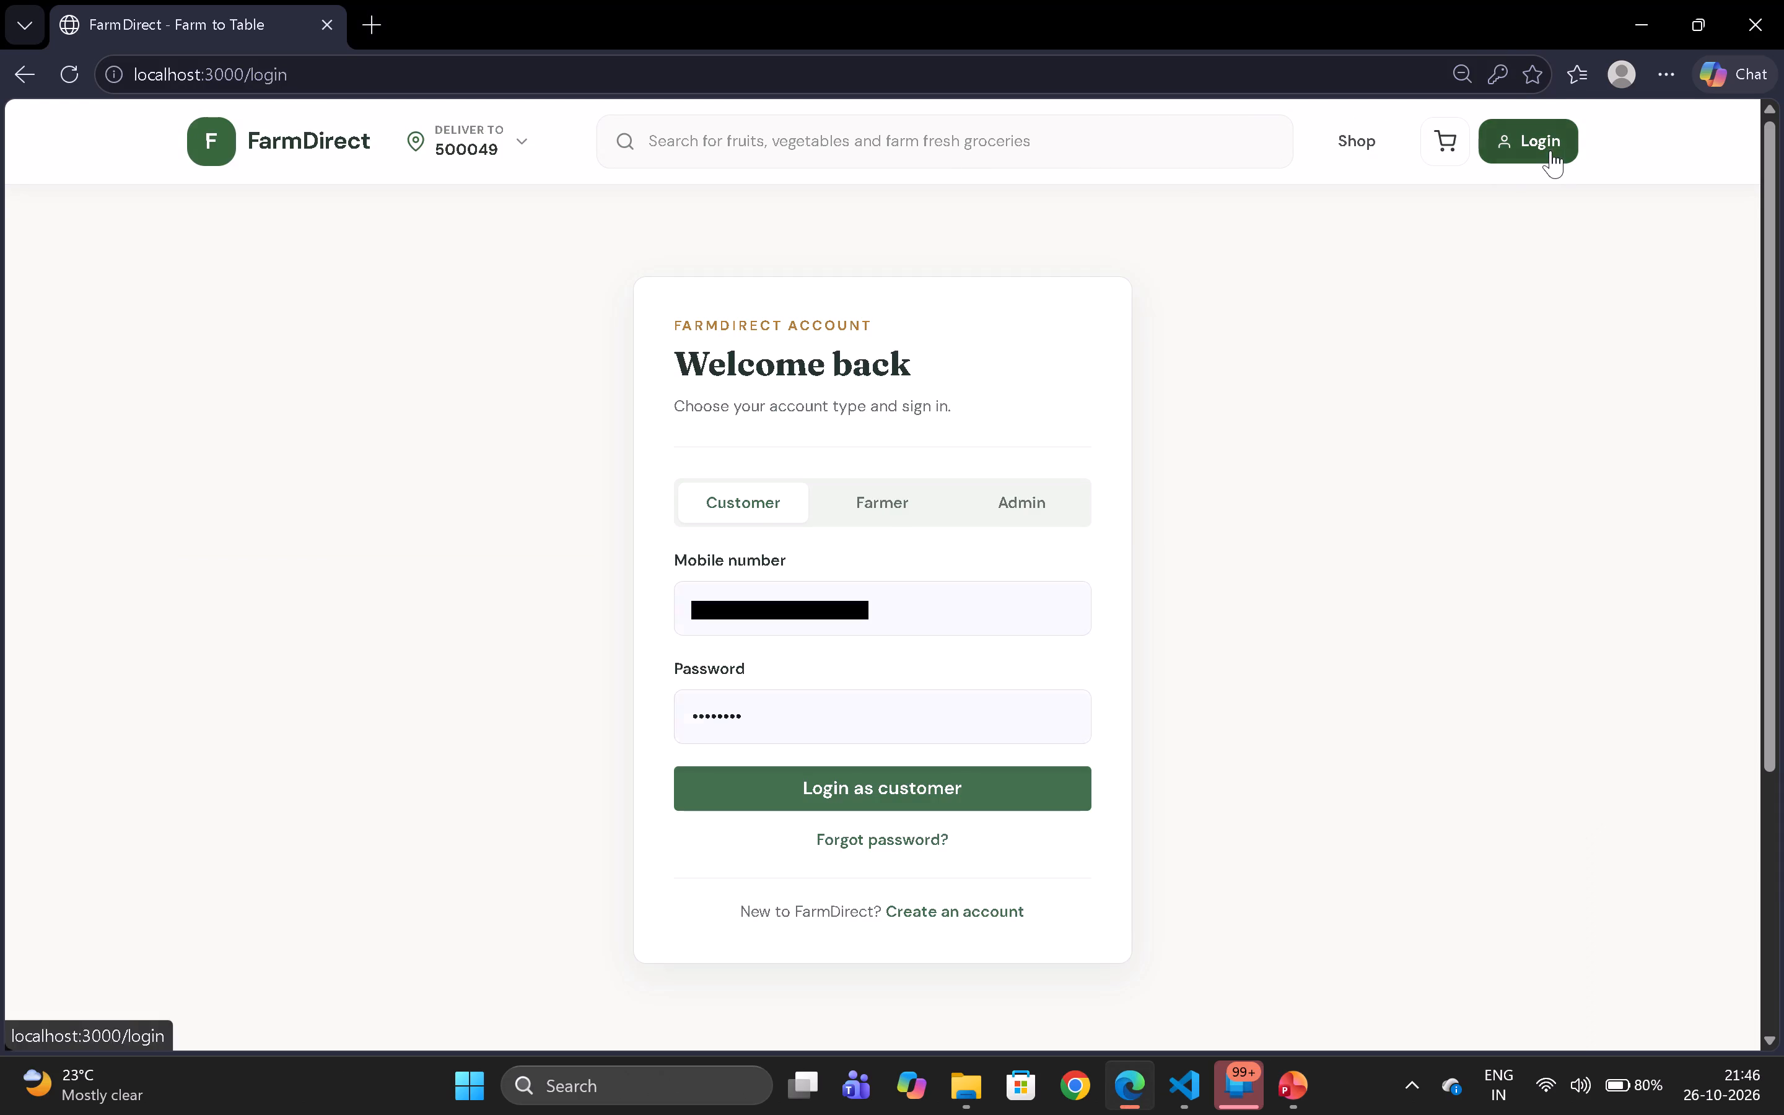
pyautogui.click(1021, 497)
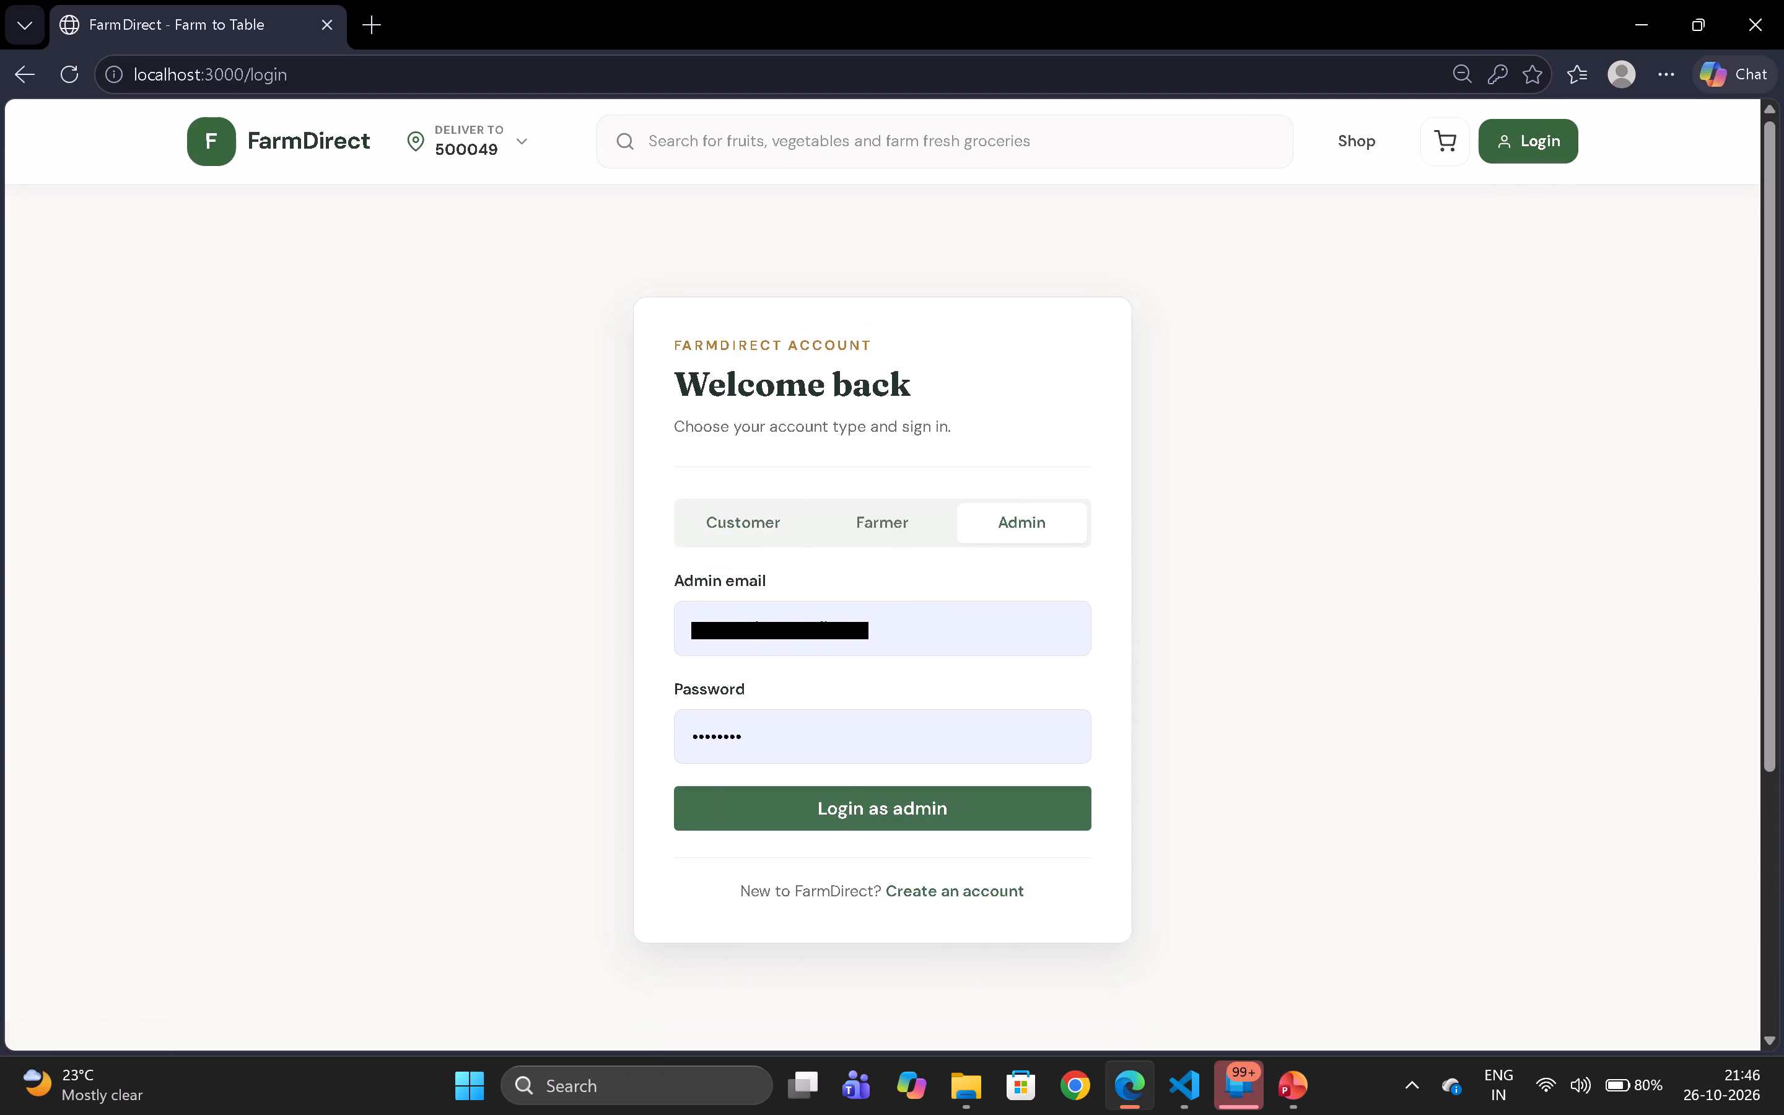
pyautogui.click(902, 624)
pyautogui.click(845, 888)
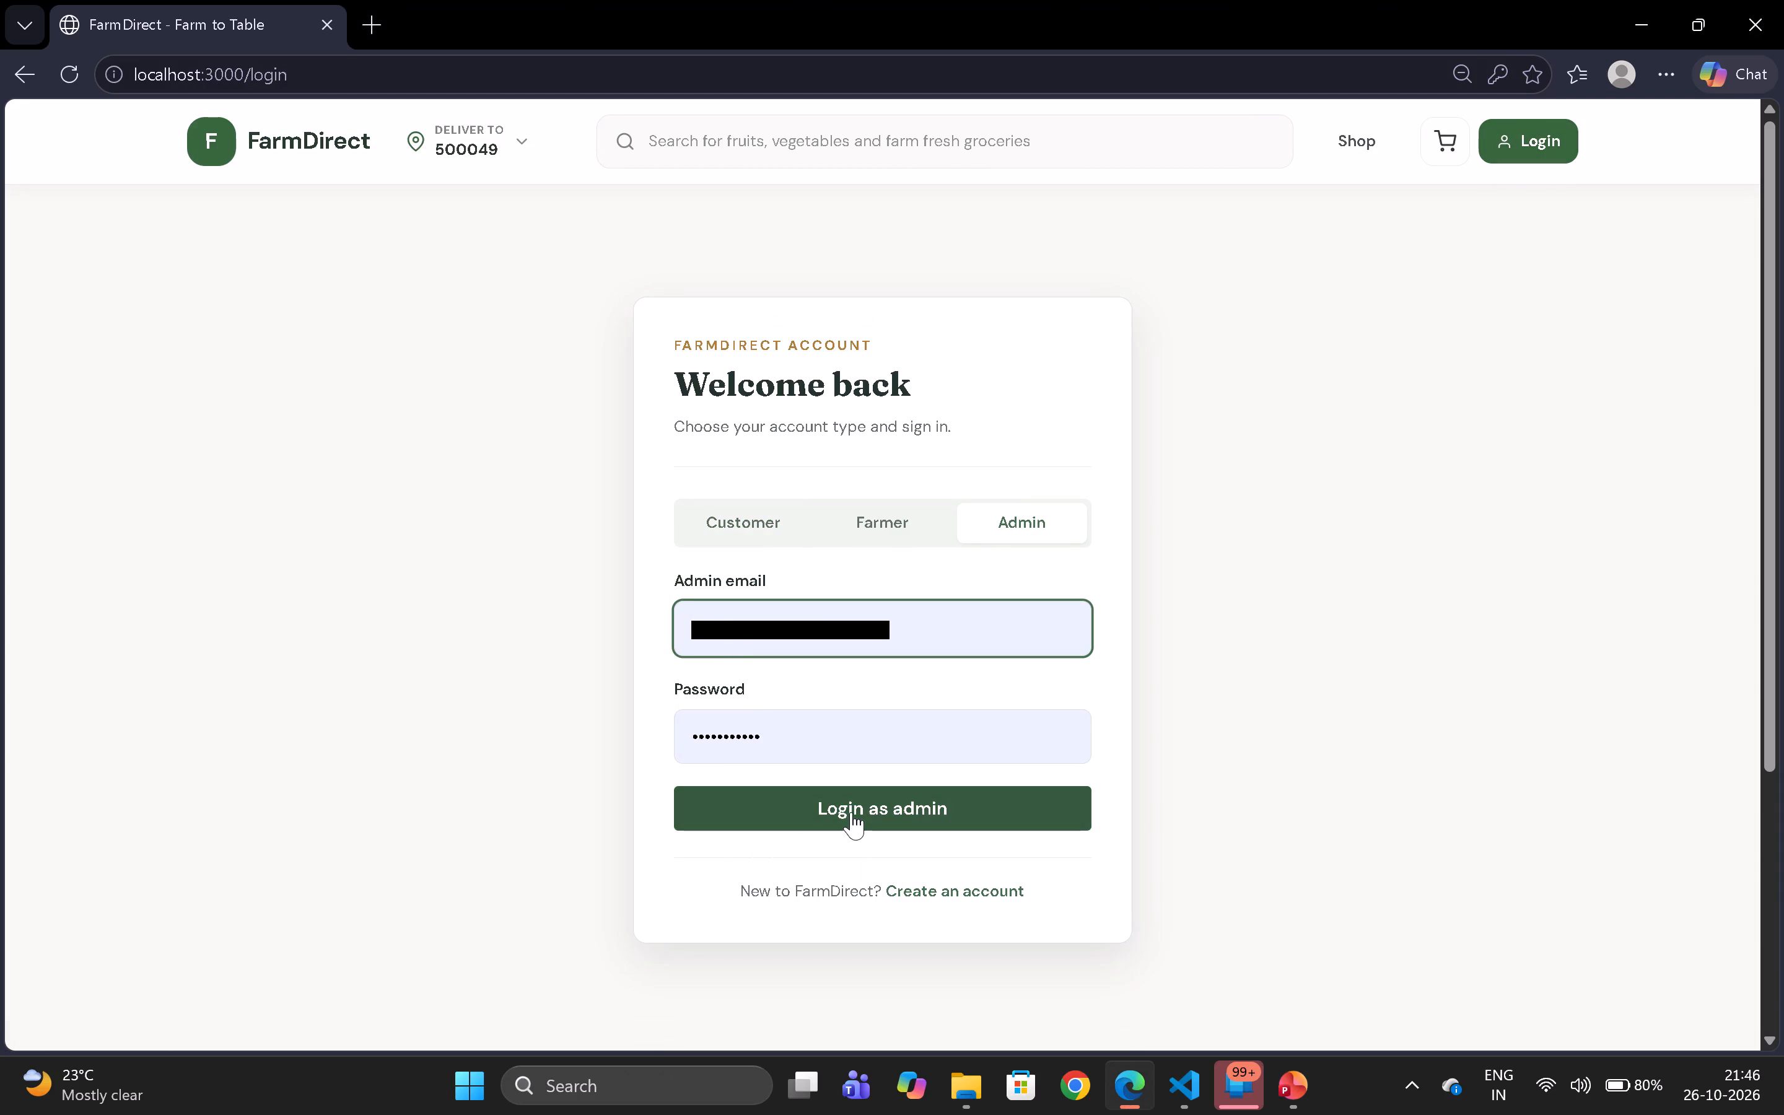
pyautogui.click(852, 812)
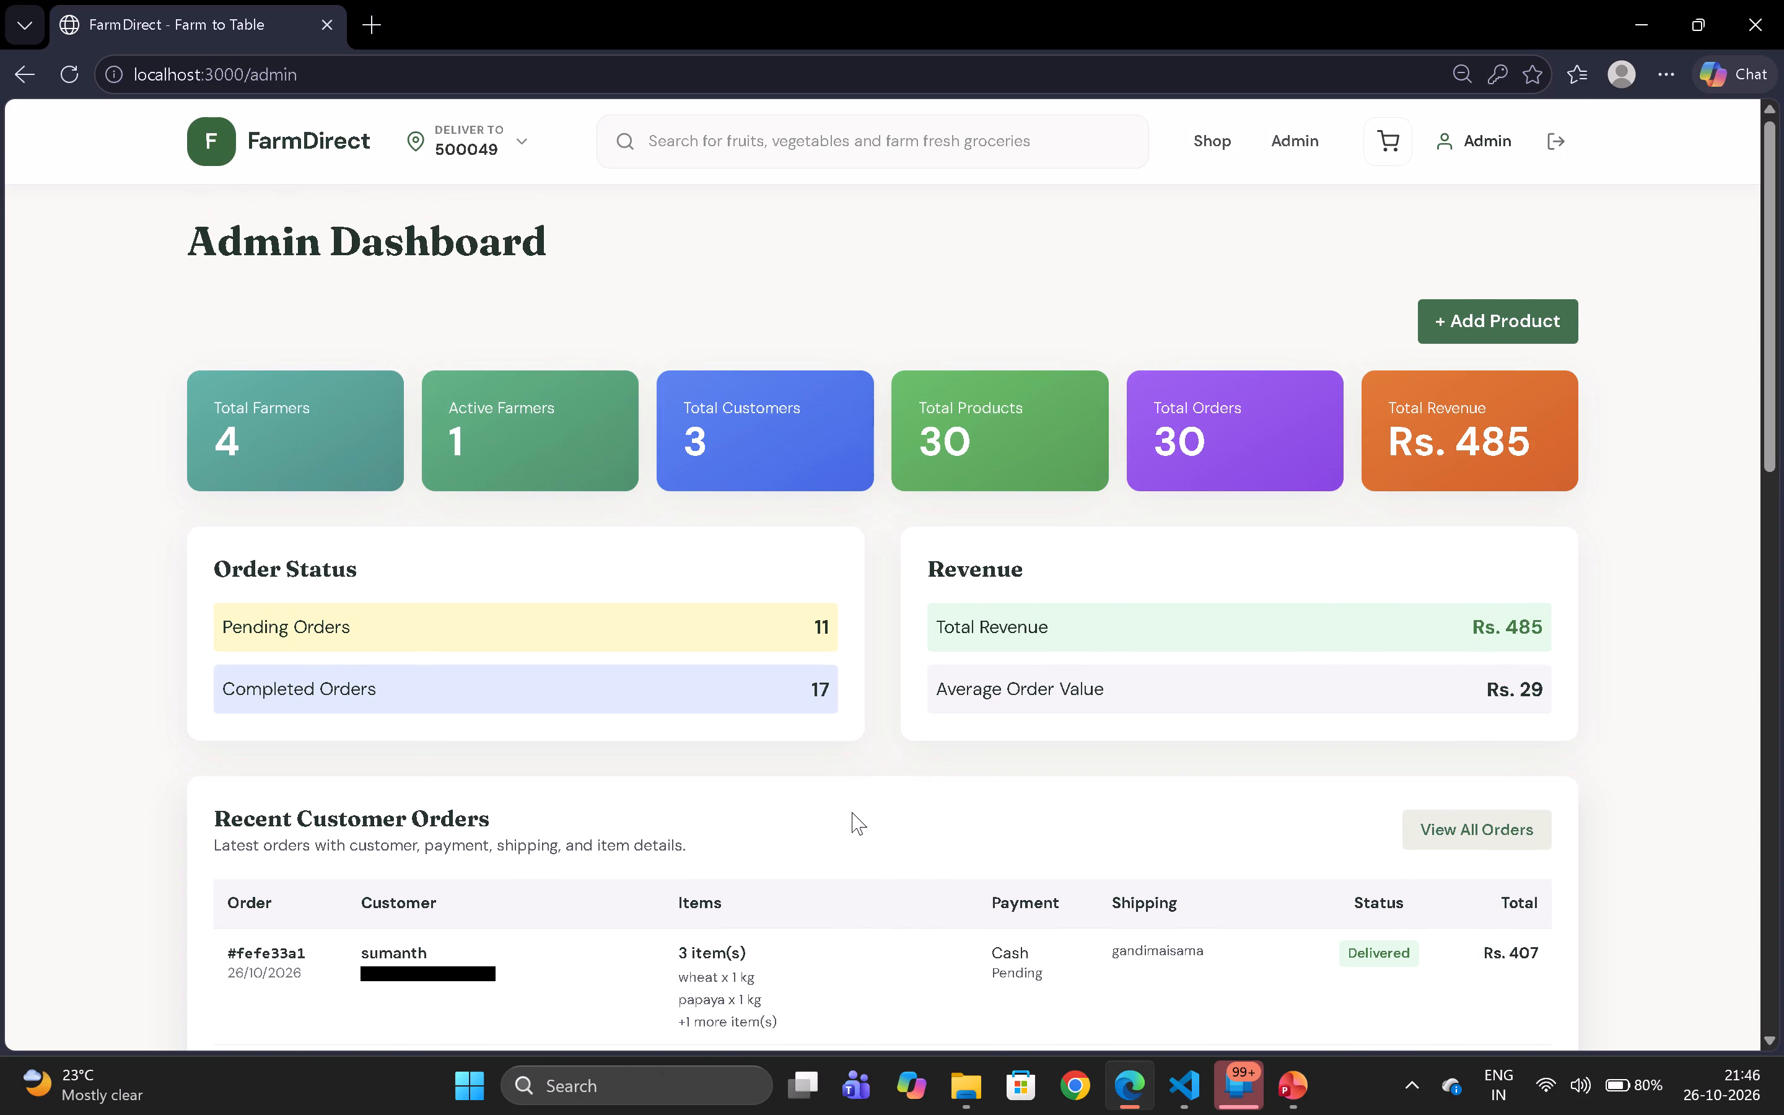
# Capture the top of the Admin Dashboard, from the FarmDirect header to the first recent customer order, and copy it.
pyautogui.press('shift+super+s')
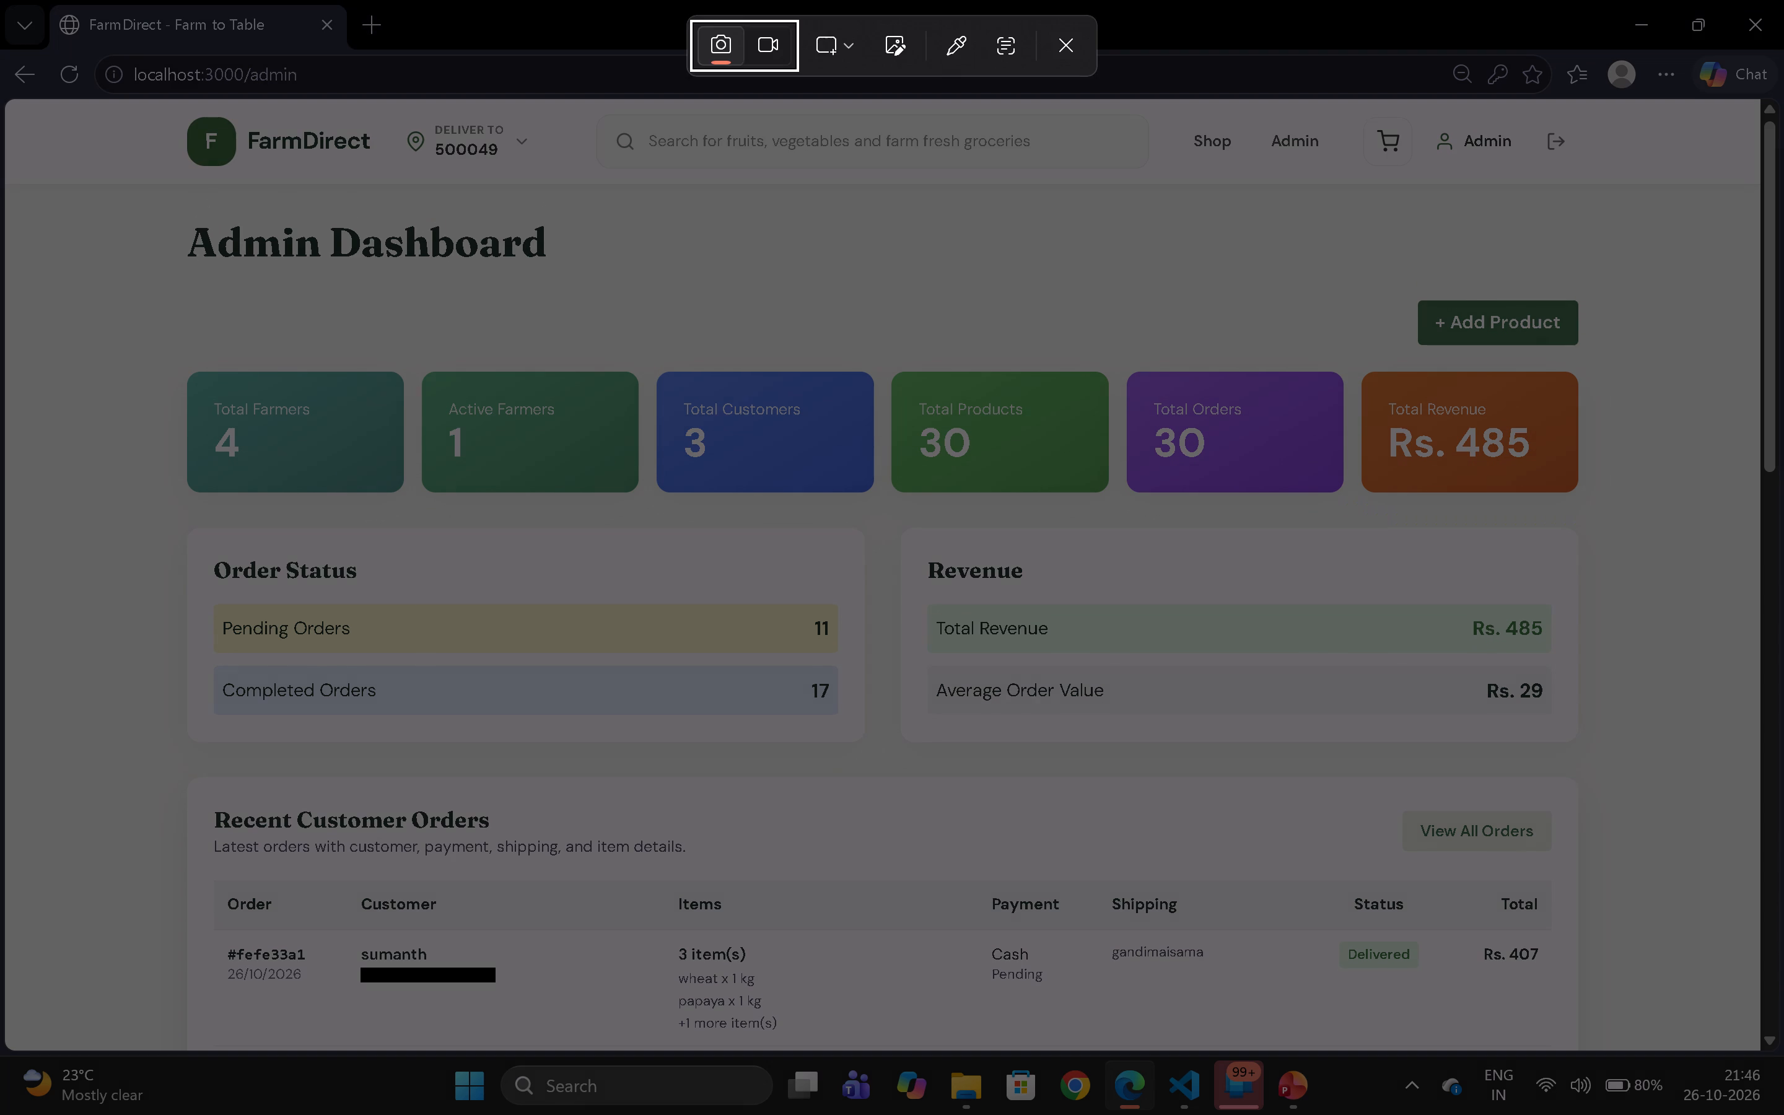
pyautogui.moveTo(4, 100); pyautogui.dragTo(119, 104)
pyautogui.hscroll(1, 119, 104)
pyautogui.moveTo(119, 104); pyautogui.dragTo(1604, 842)
pyautogui.hscroll(1, 934, 492)
pyautogui.hscroll(1, 1335, 696)
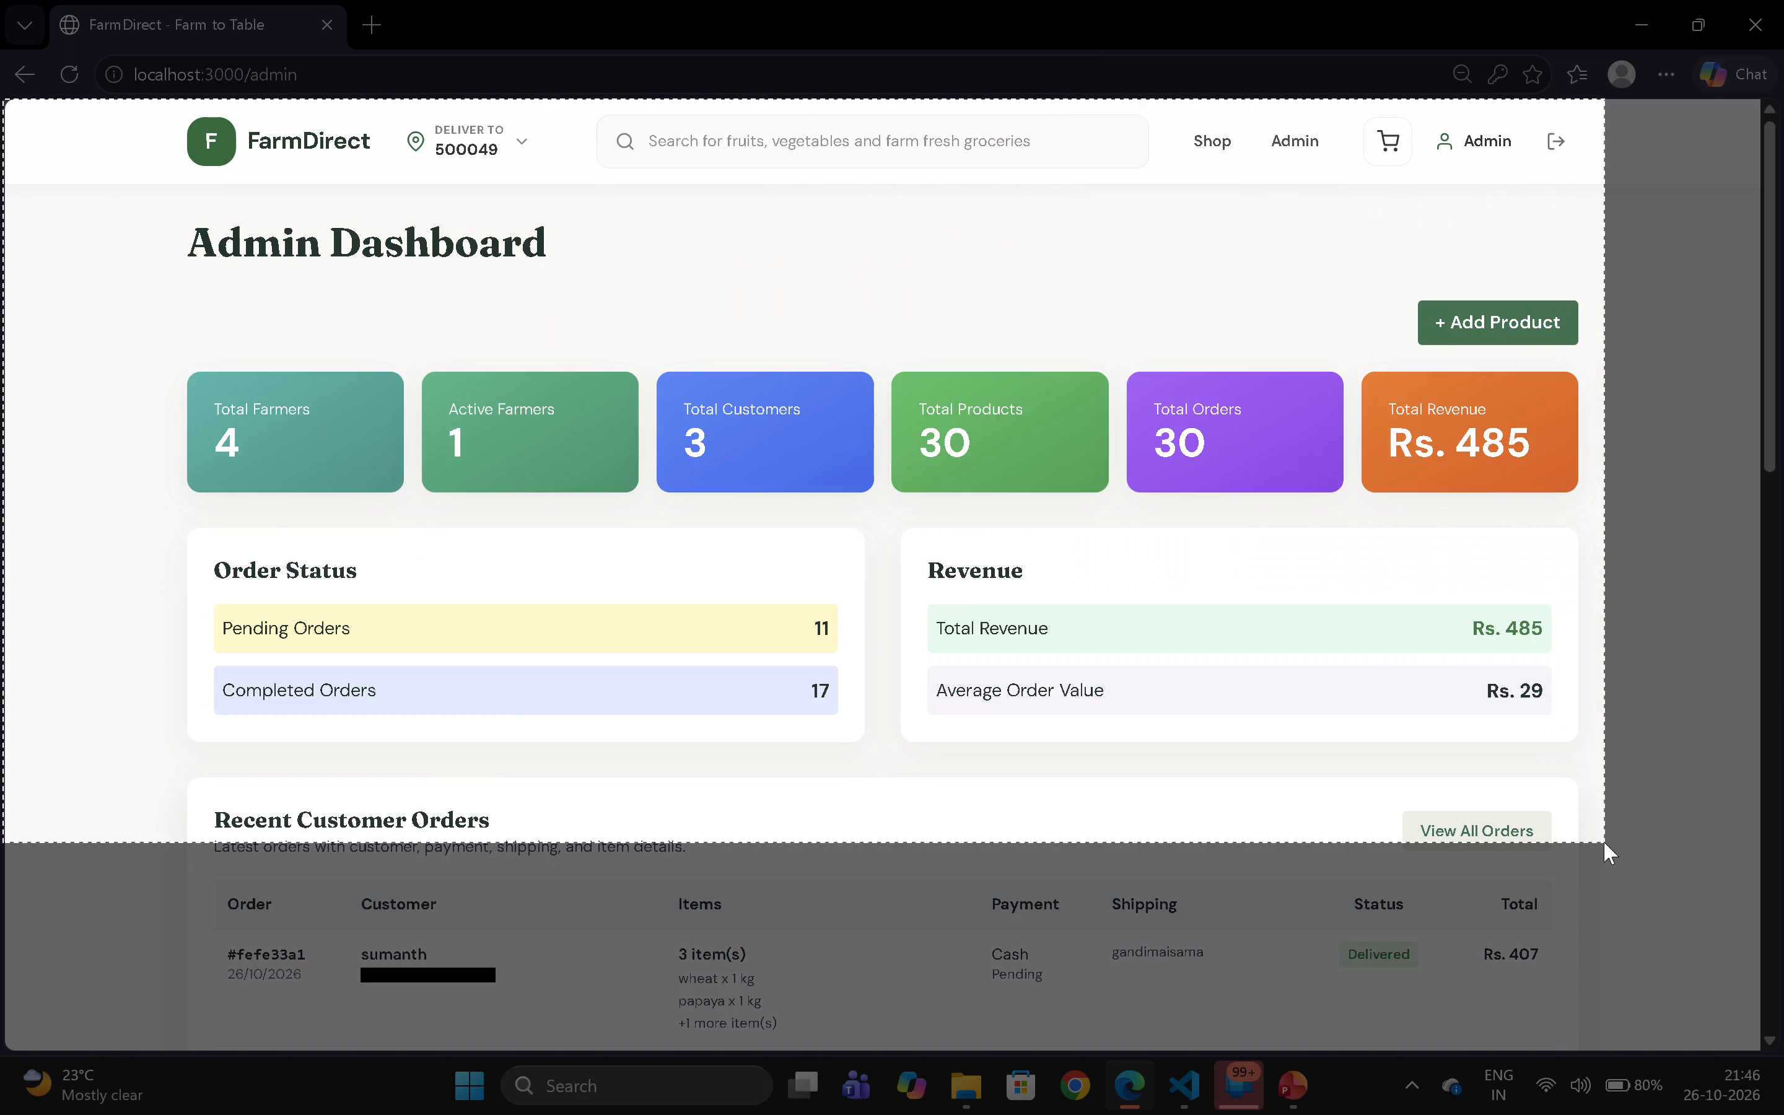
pyautogui.moveTo(1604, 842); pyautogui.dragTo(1684, 1036)
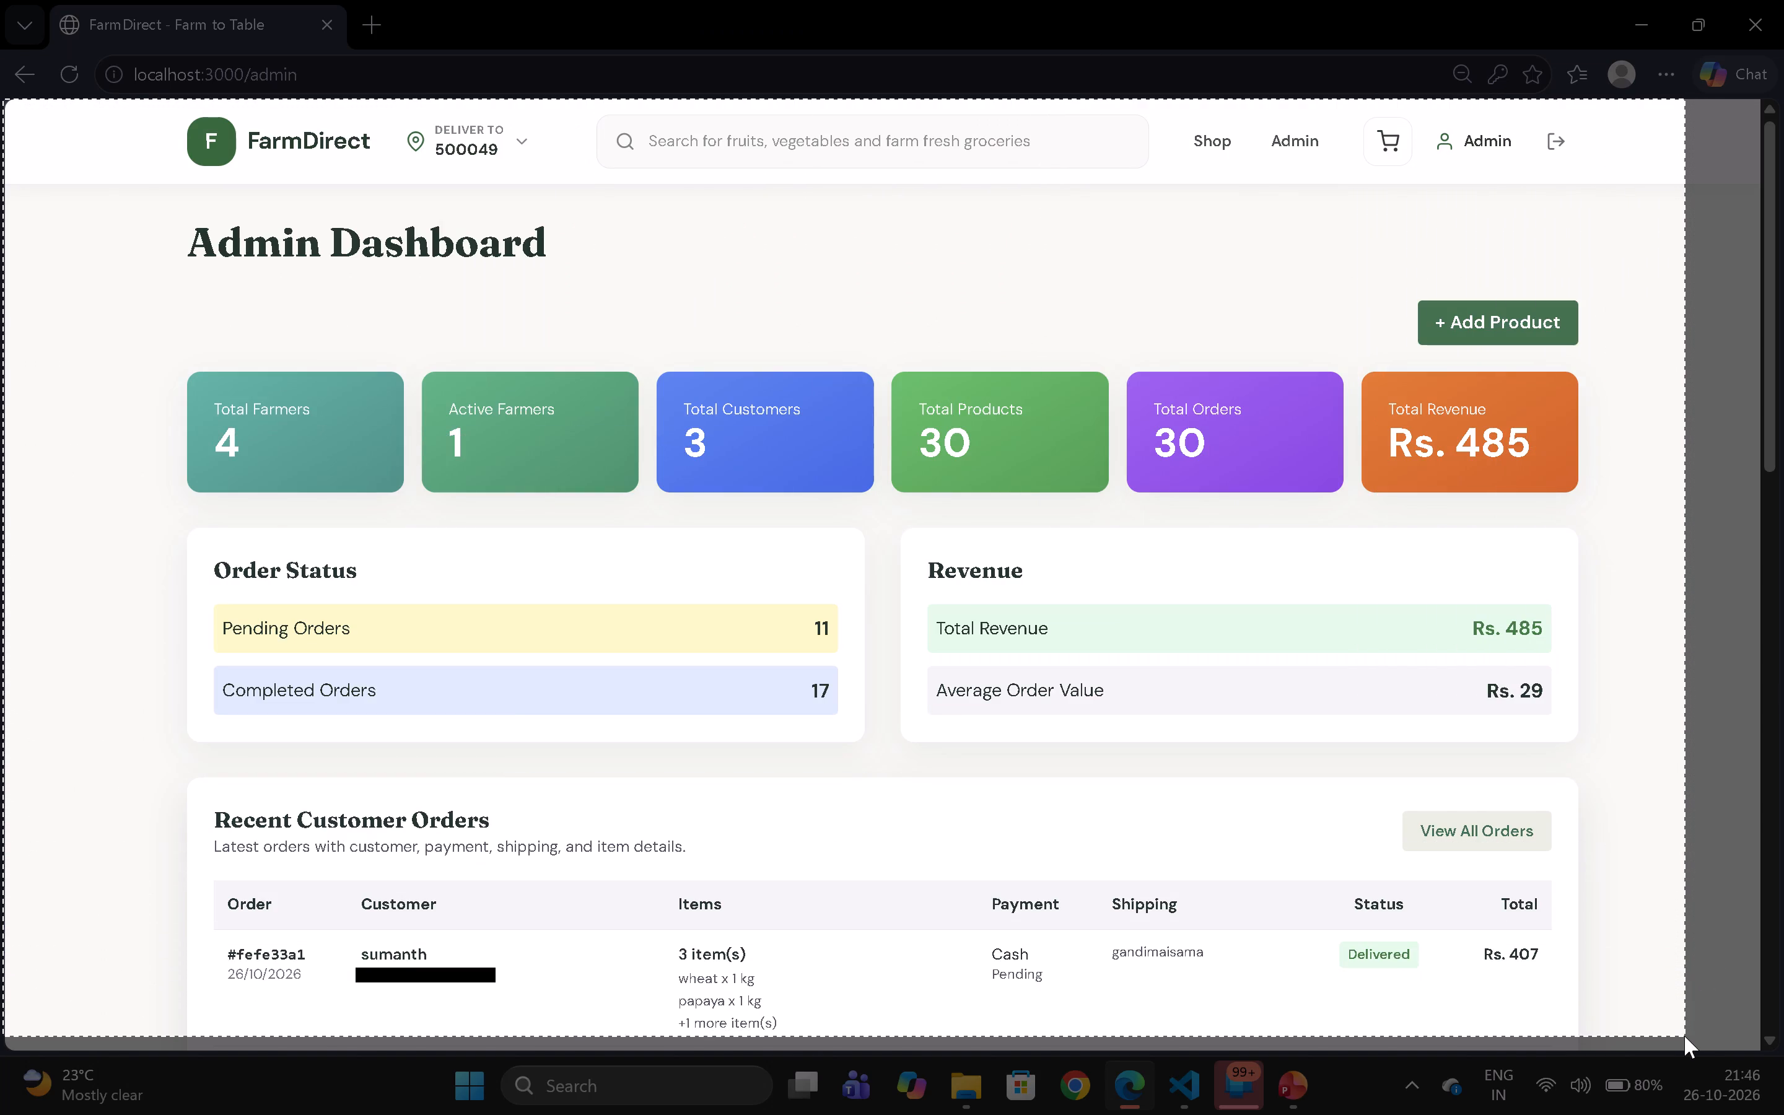
pyautogui.moveTo(1684, 1036); pyautogui.dragTo(1686, 1043)
pyautogui.hotkey('ctrl', 'c')
# Back in the finalpbl presentation, duplicate slide 11 and delete the customer profile screenshot from the copy.
pyautogui.hotkey('alt', 'Tab')
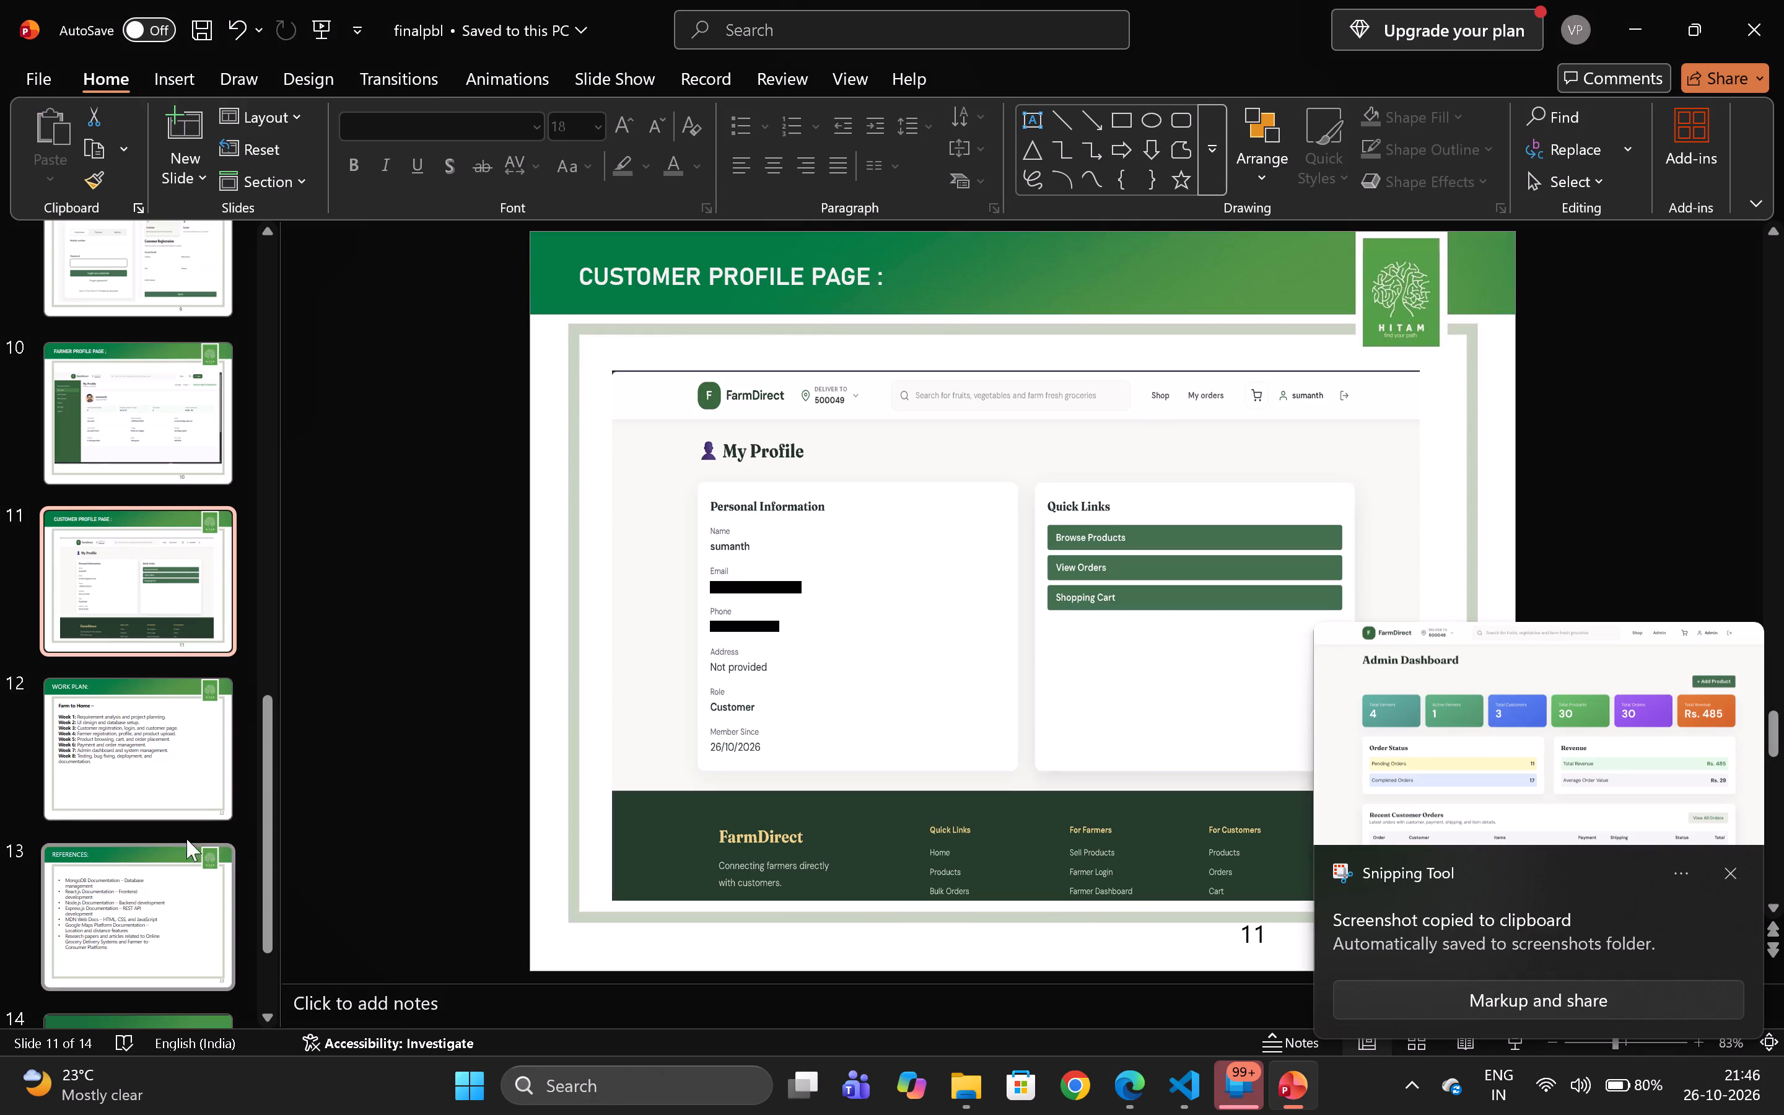
pyautogui.rightClick(122, 594)
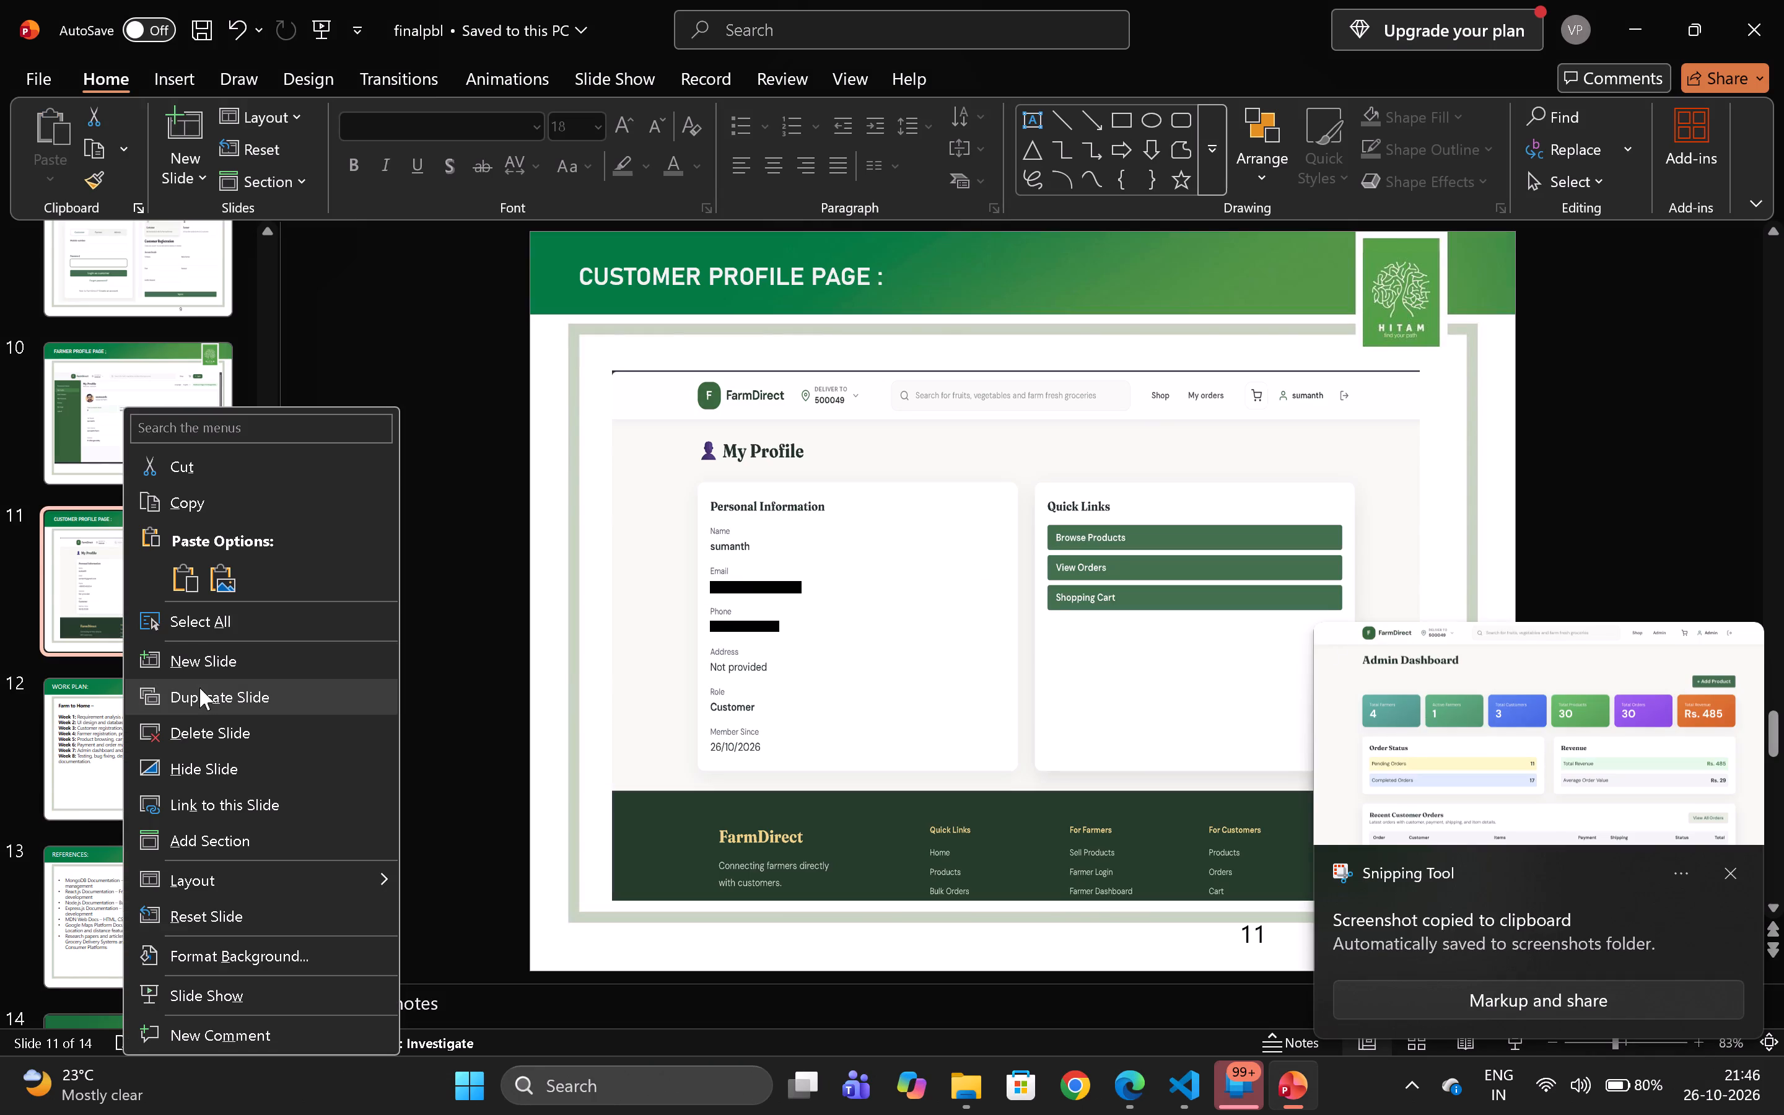
pyautogui.click(208, 689)
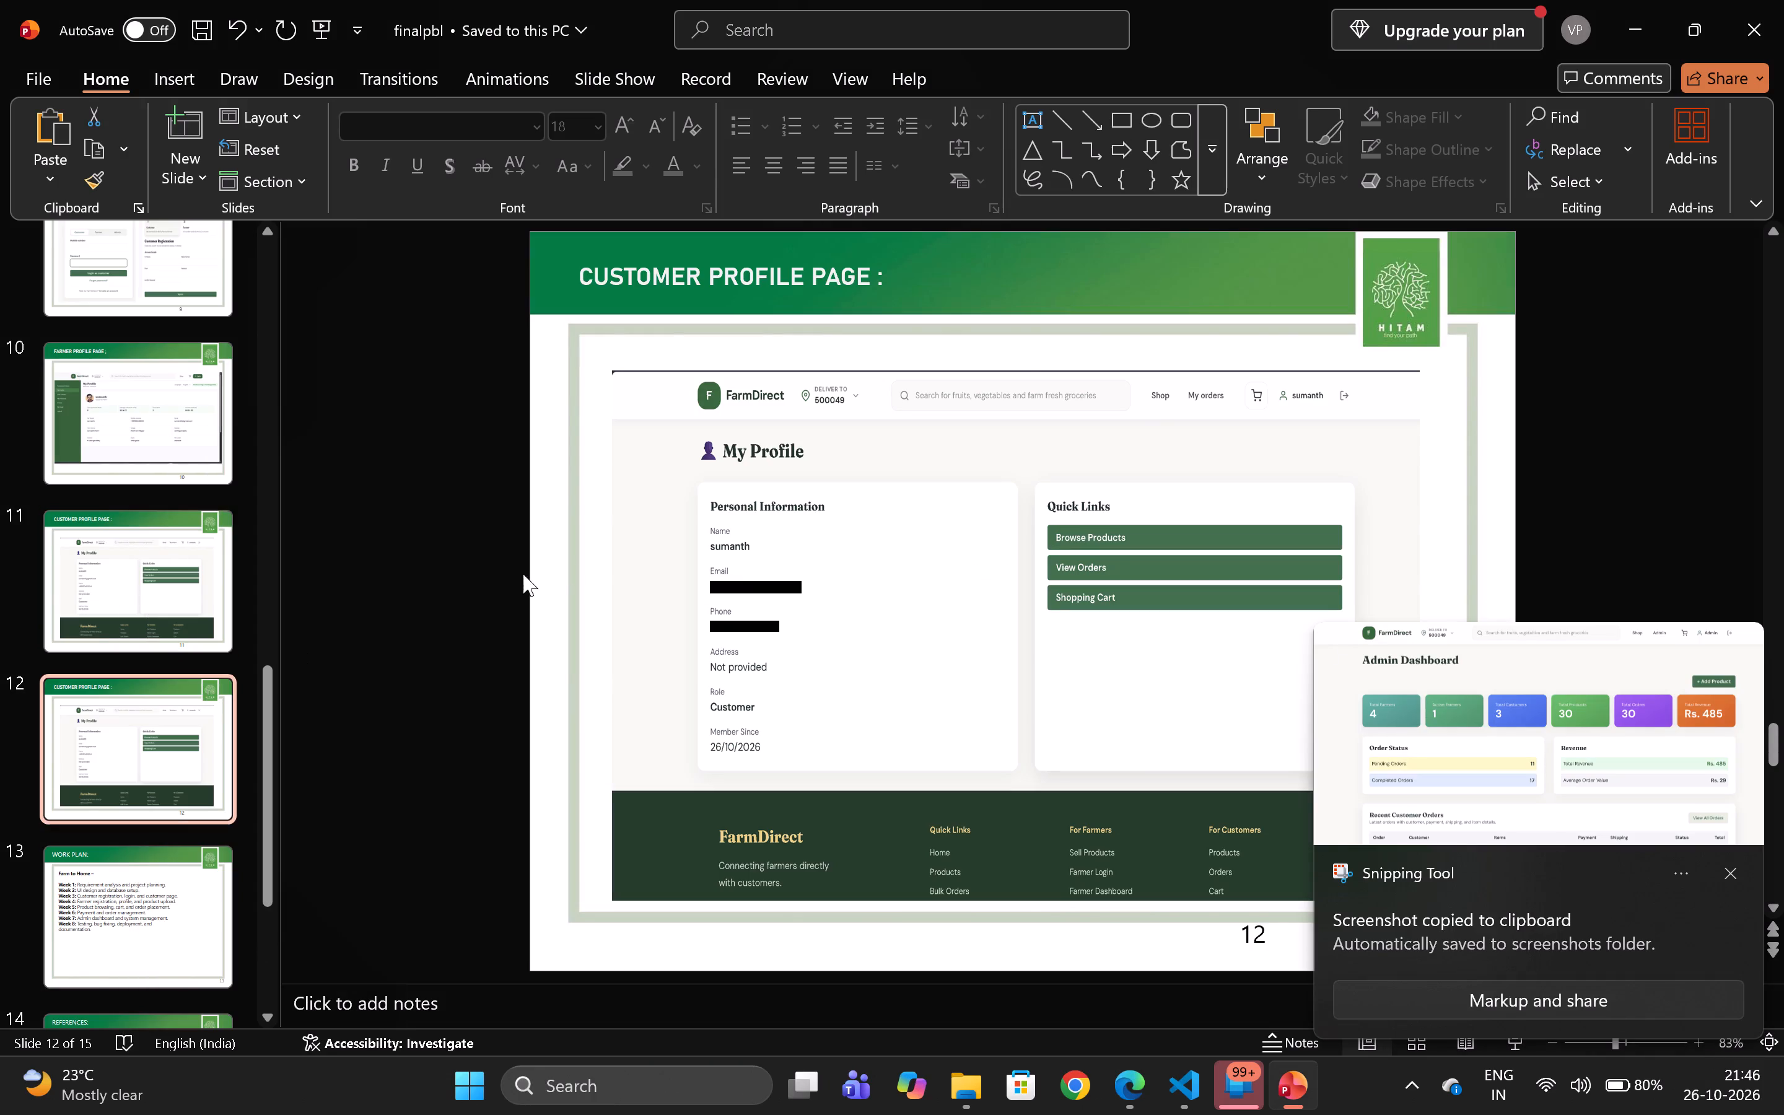
pyautogui.click(684, 594)
pyautogui.press('BackSpace')
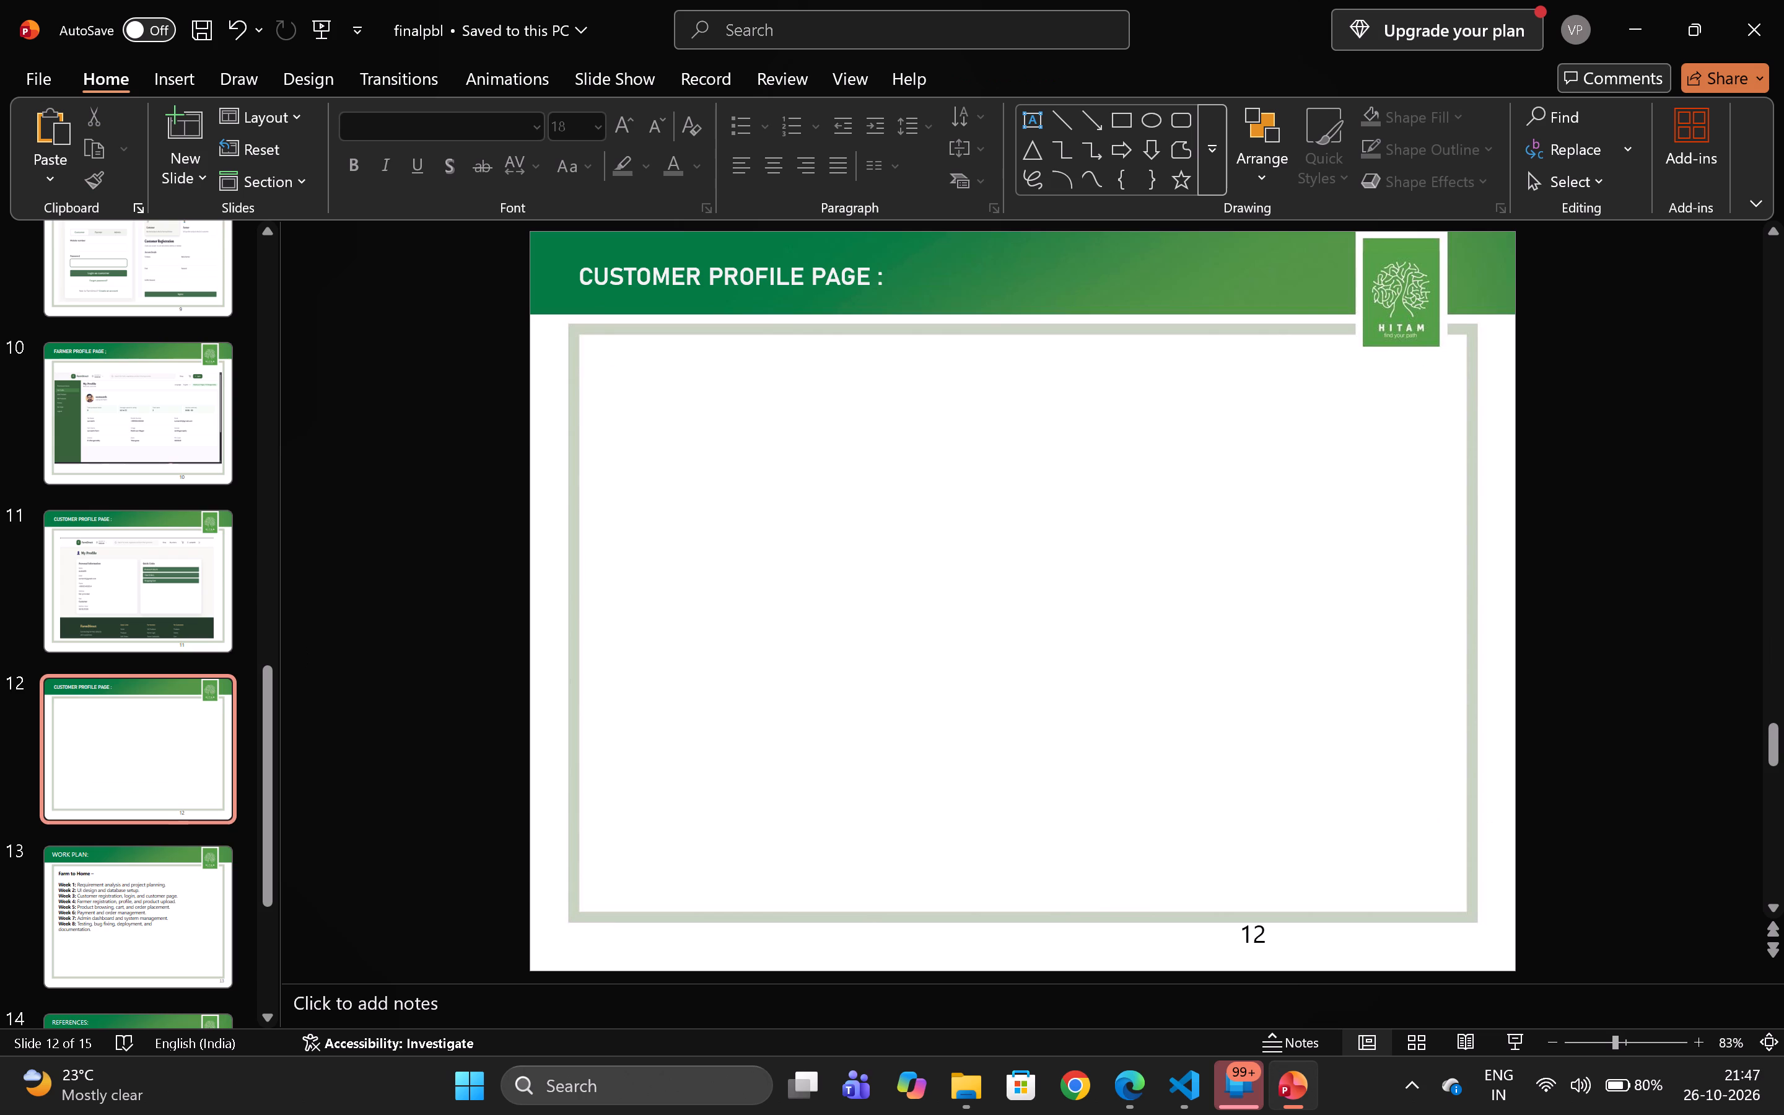
# Replace the word "CUSTOMER" with "A" in the title of slide 12.
pyautogui.click(702, 277)
pyautogui.press('BackSpace')
pyautogui.press('BackSpace')
pyautogui.press('BackSpace')
pyautogui.press('BackSpace')
pyautogui.press('BackSpace')
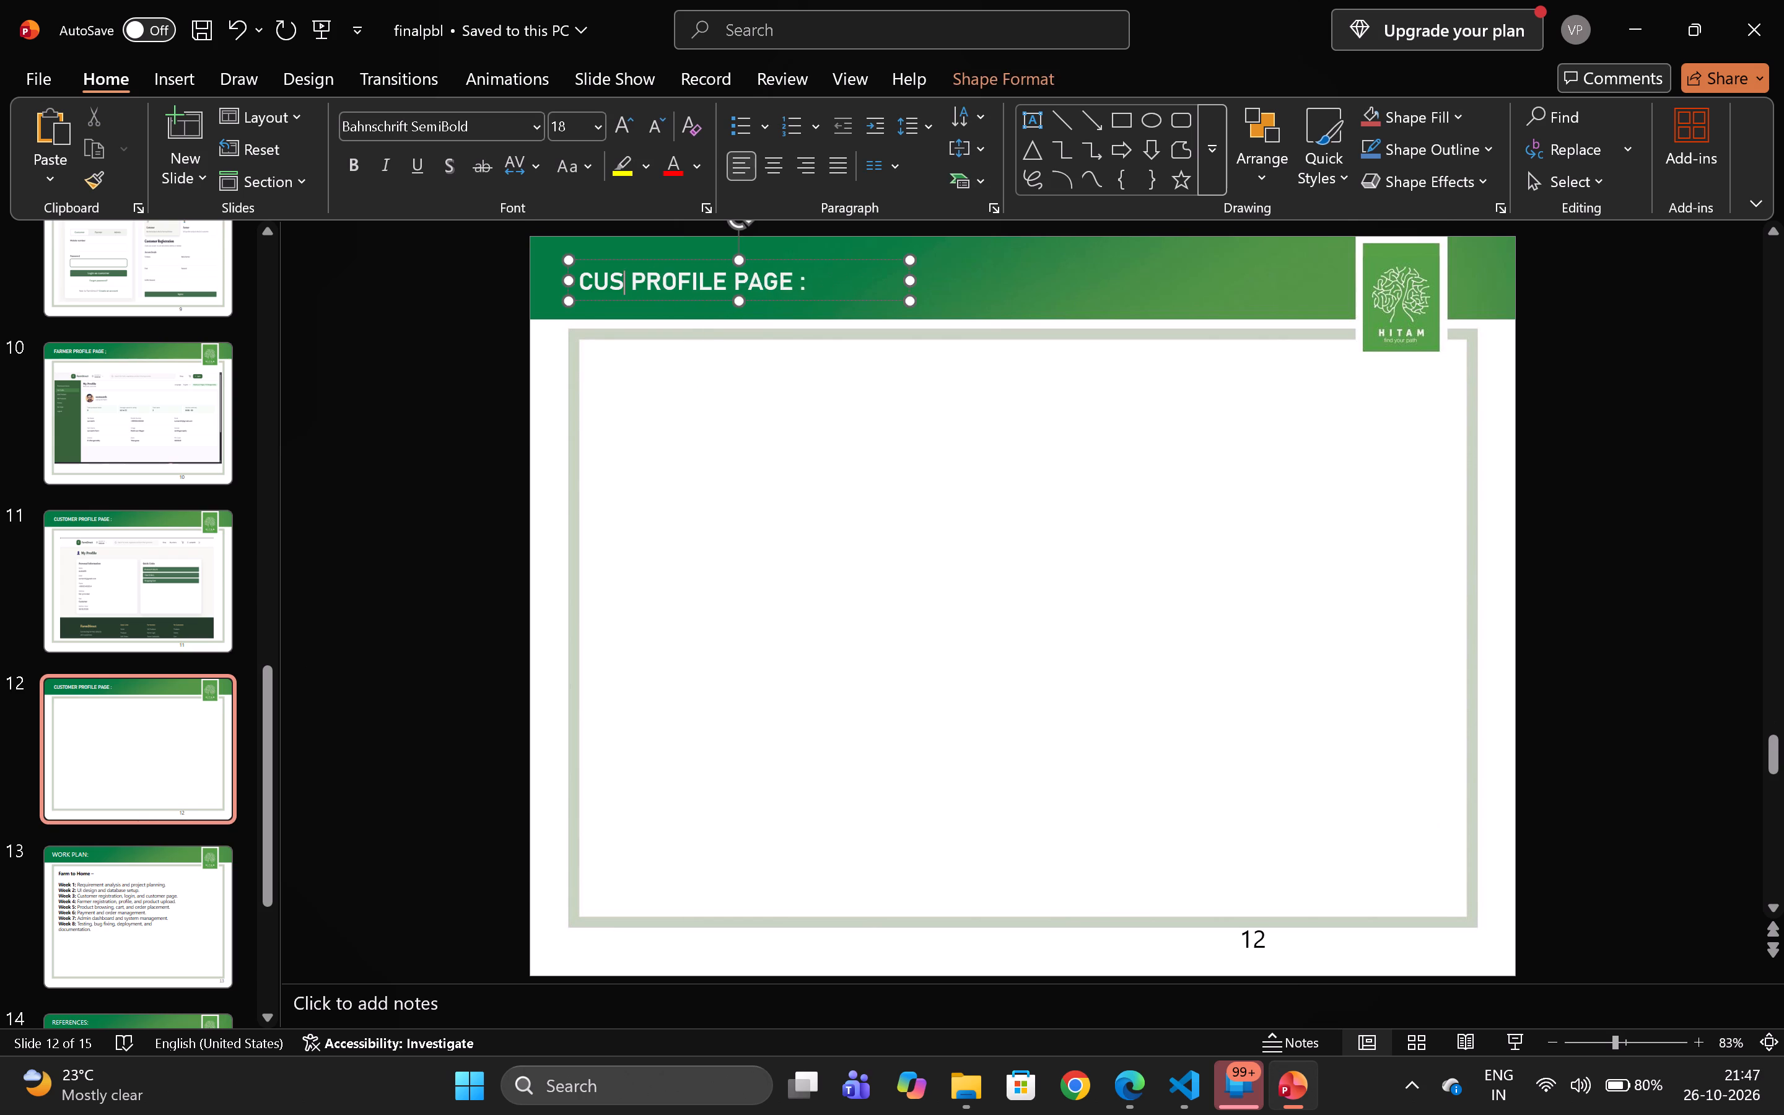
pyautogui.press('BackSpace')
pyautogui.press('BackSpace')
pyautogui.press('BackSpace')
pyautogui.press('a')
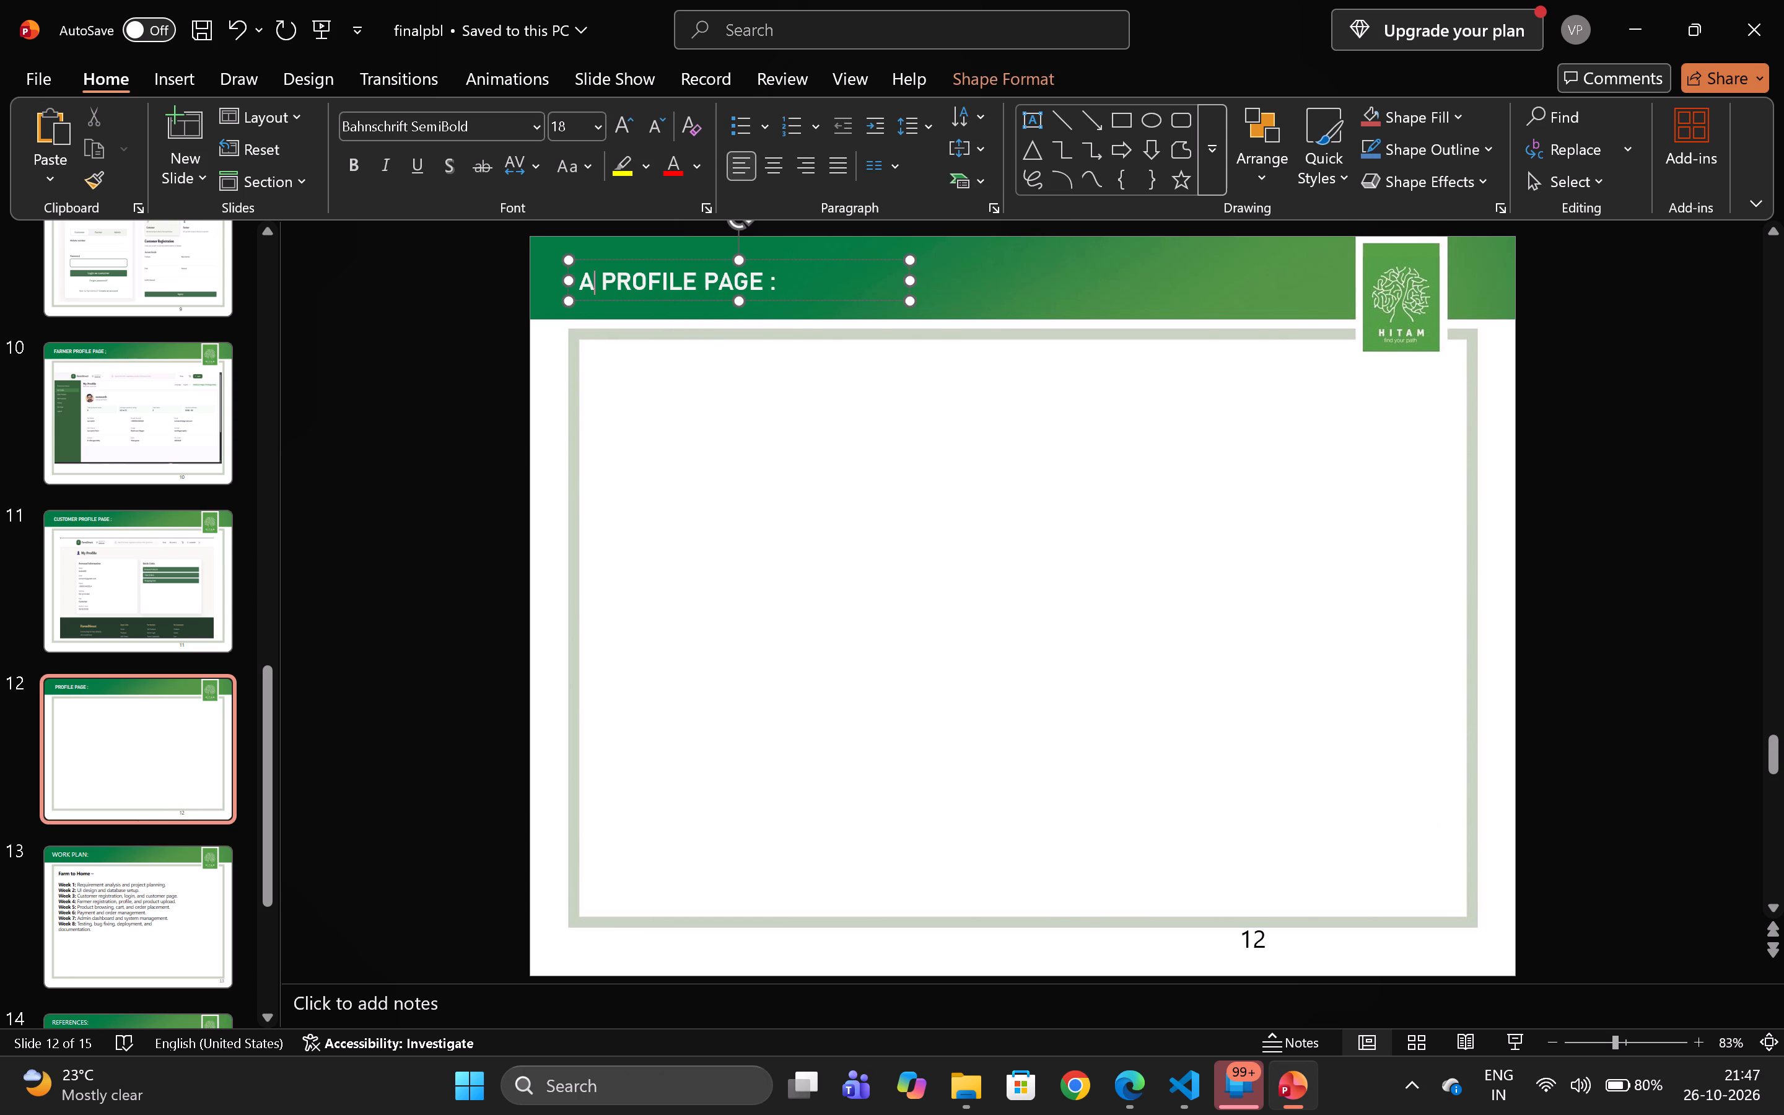
pyautogui.click(729, 496)
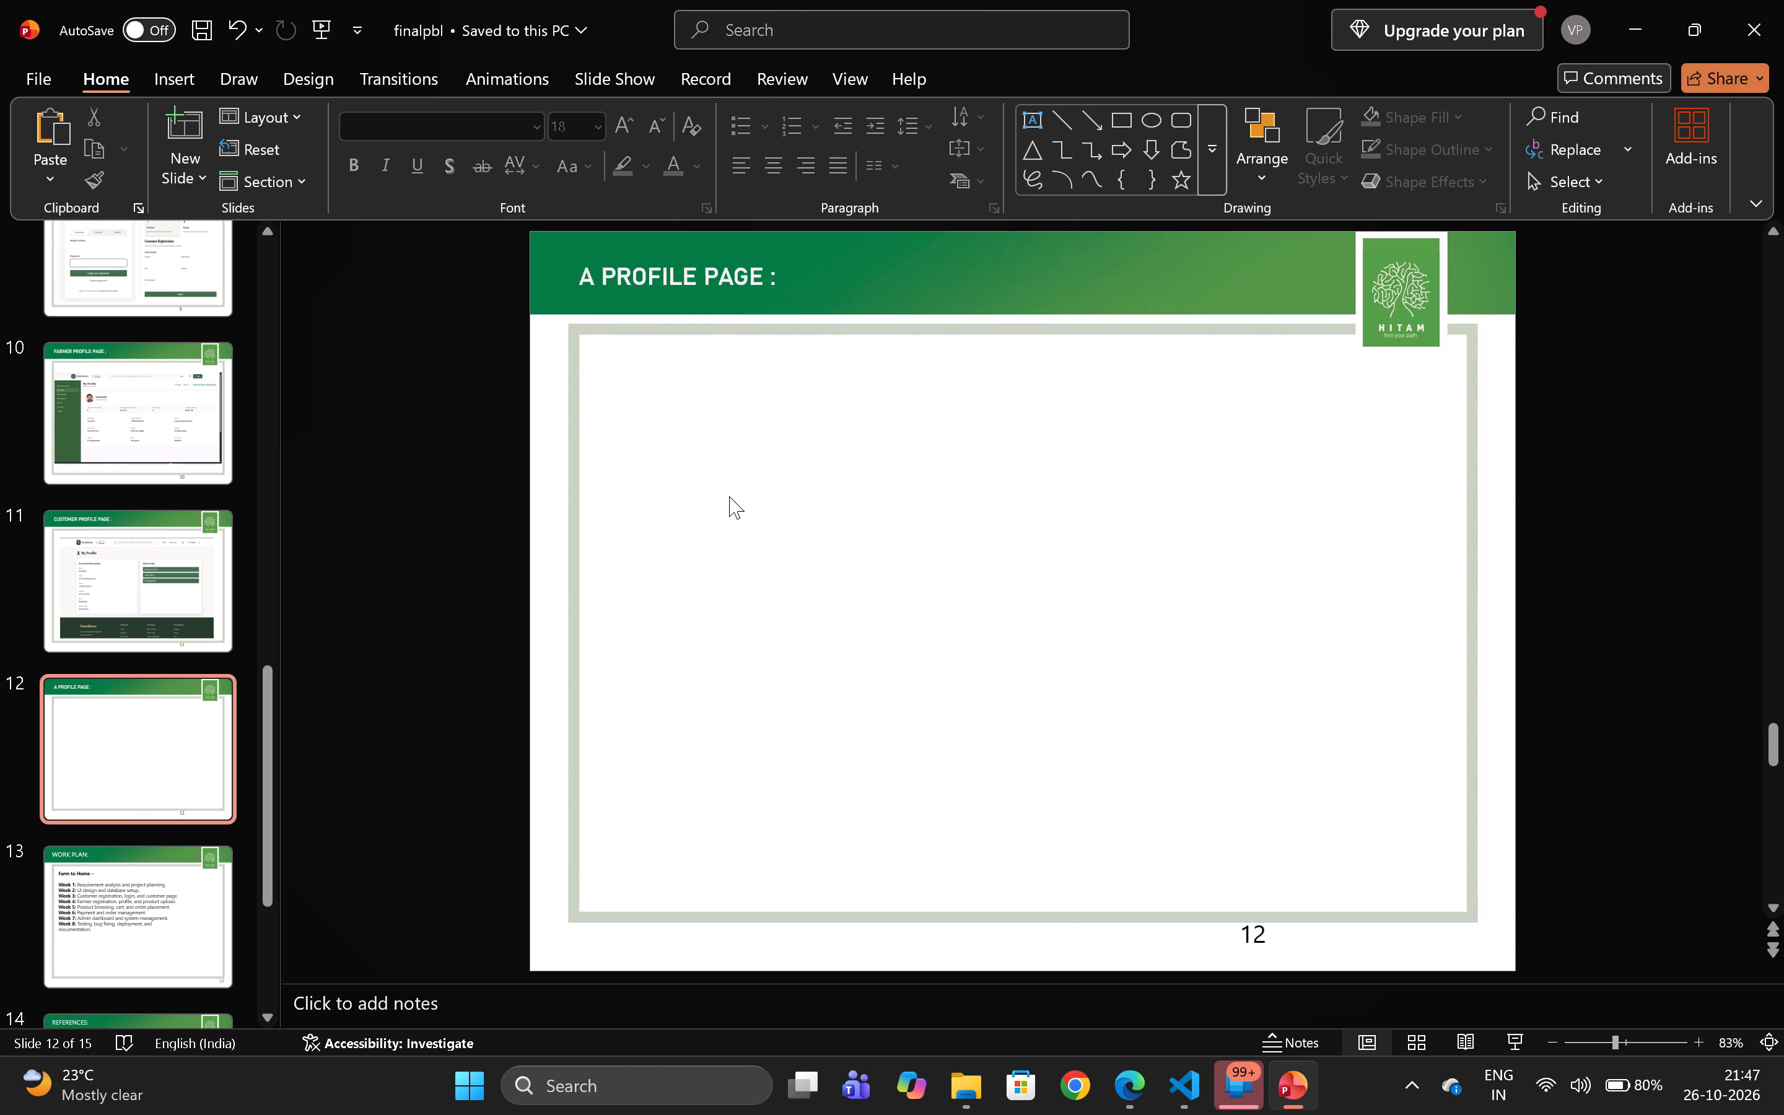
# Paste the Admin Dashboard capture on slide 12 and resize it to about 13.28 cm high by 22.48 cm wide inside the content frame.
pyautogui.hotkey('ctrl', 'v')
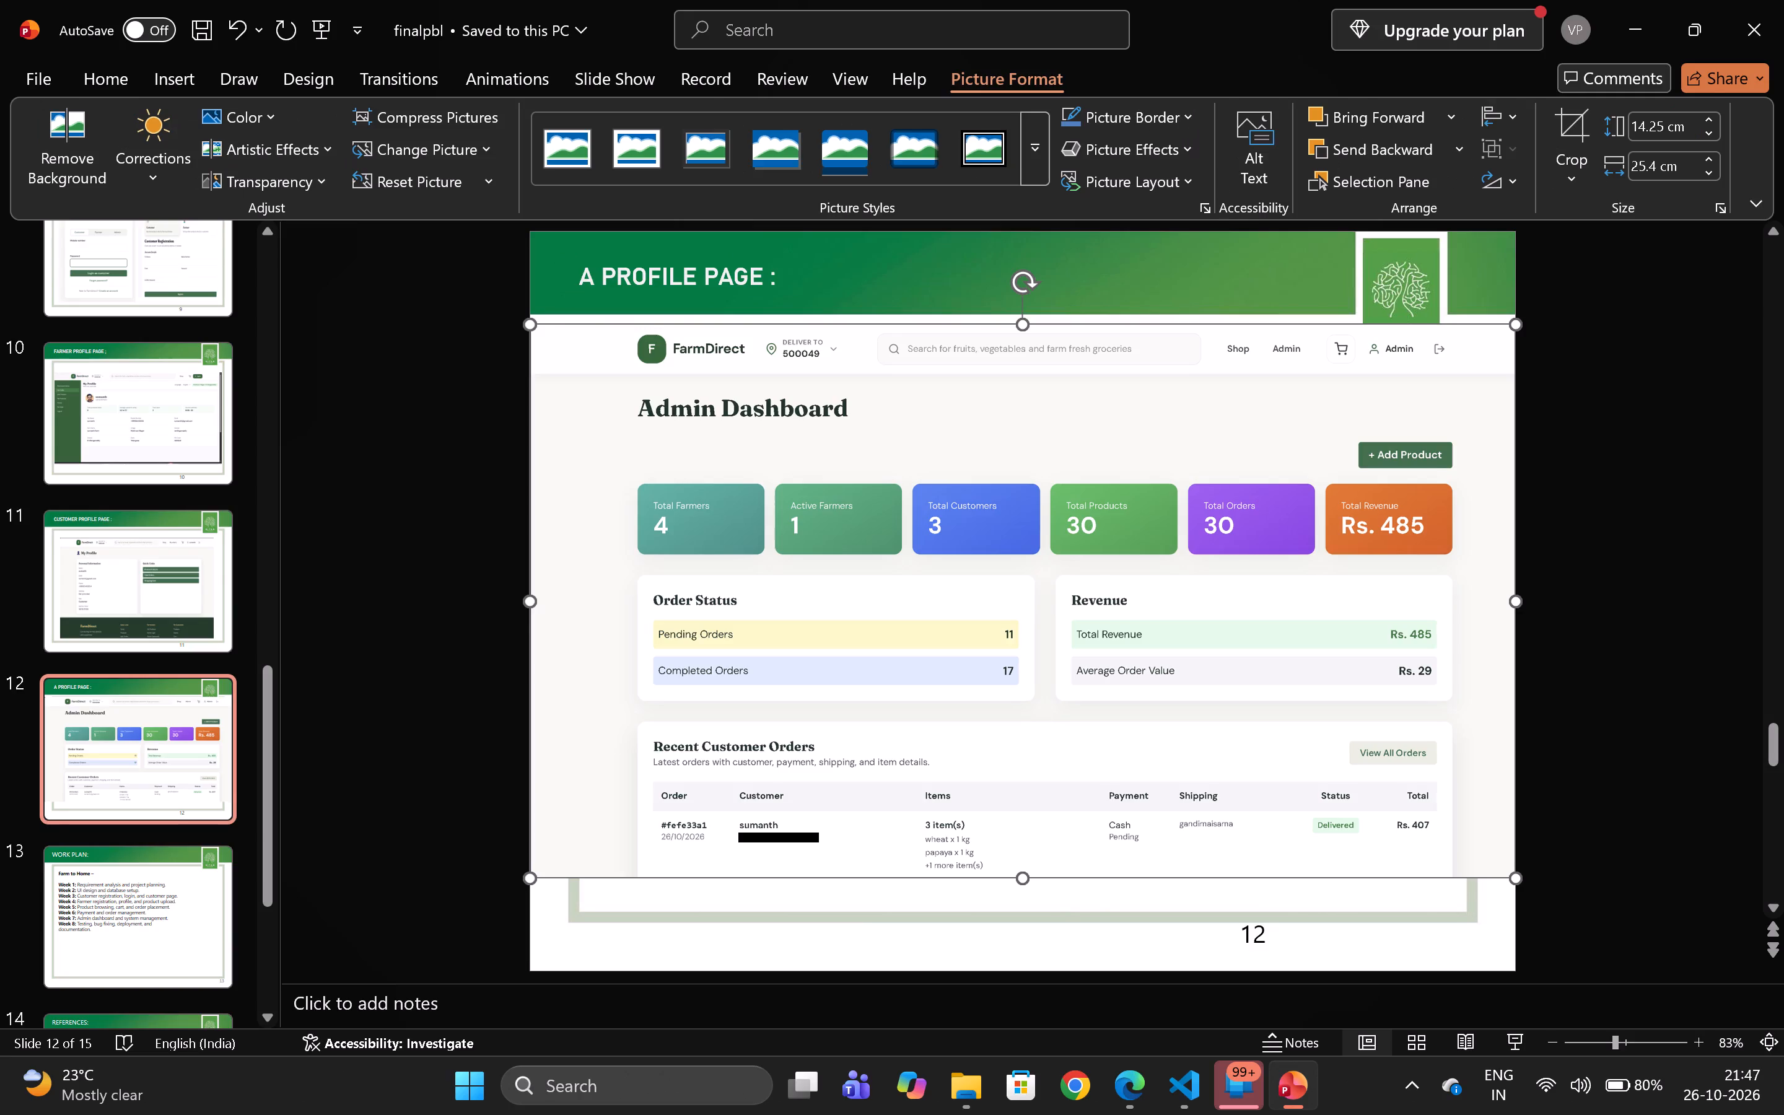
pyautogui.moveTo(528, 607); pyautogui.dragTo(580, 620)
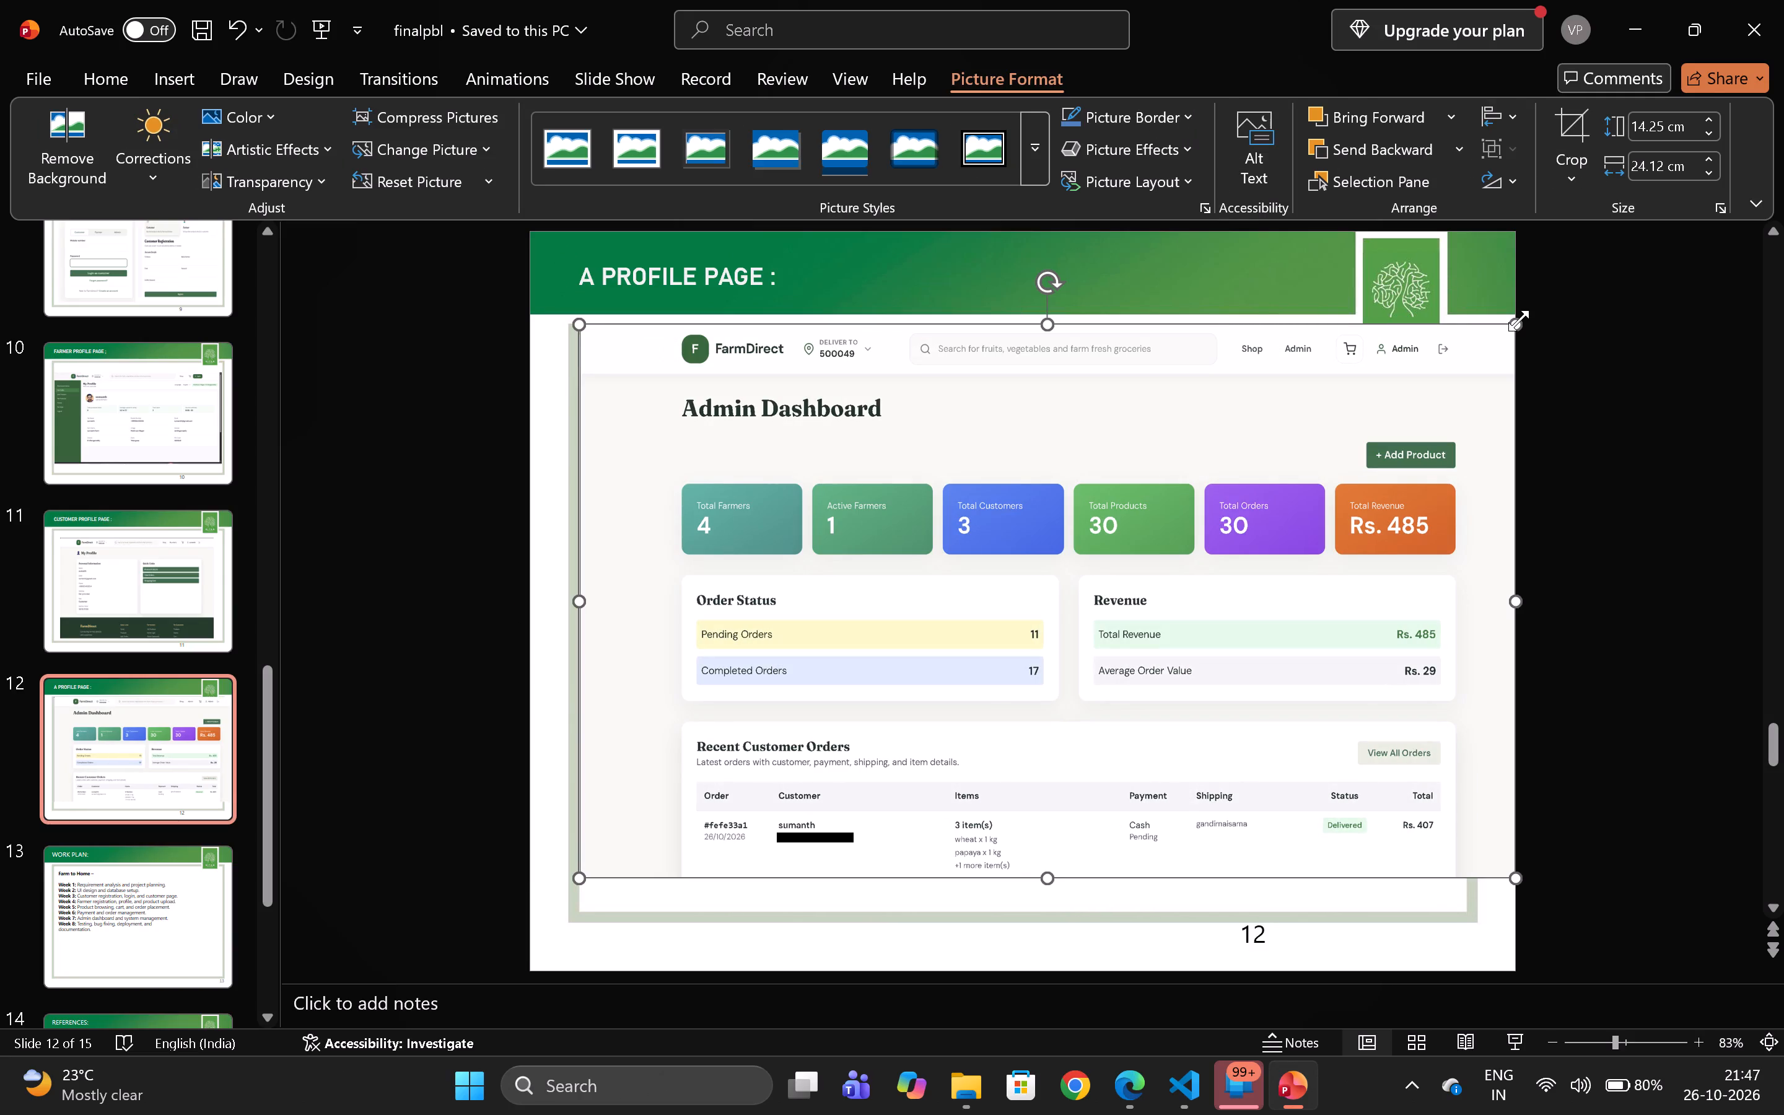
pyautogui.moveTo(1518, 320); pyautogui.dragTo(1410, 362)
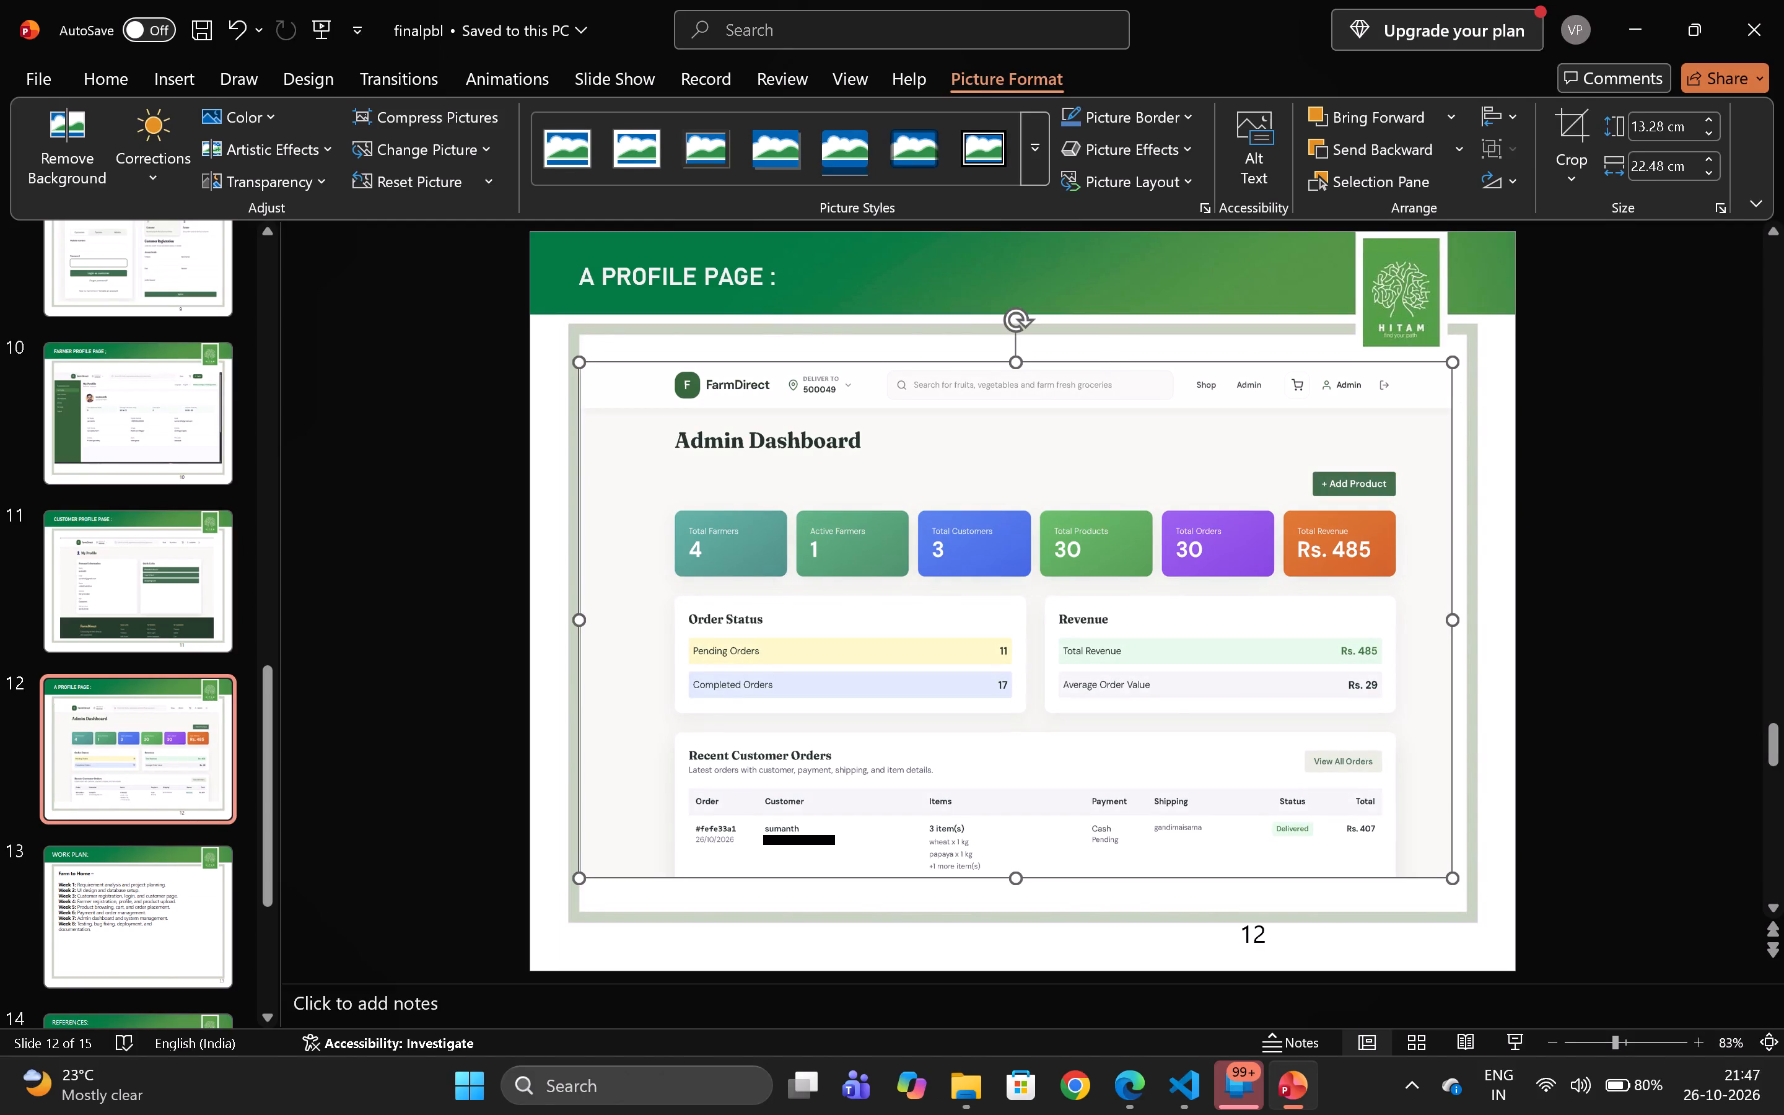
# Complete the first word of slide 12's title as "ADMIN".
pyautogui.click(598, 279)
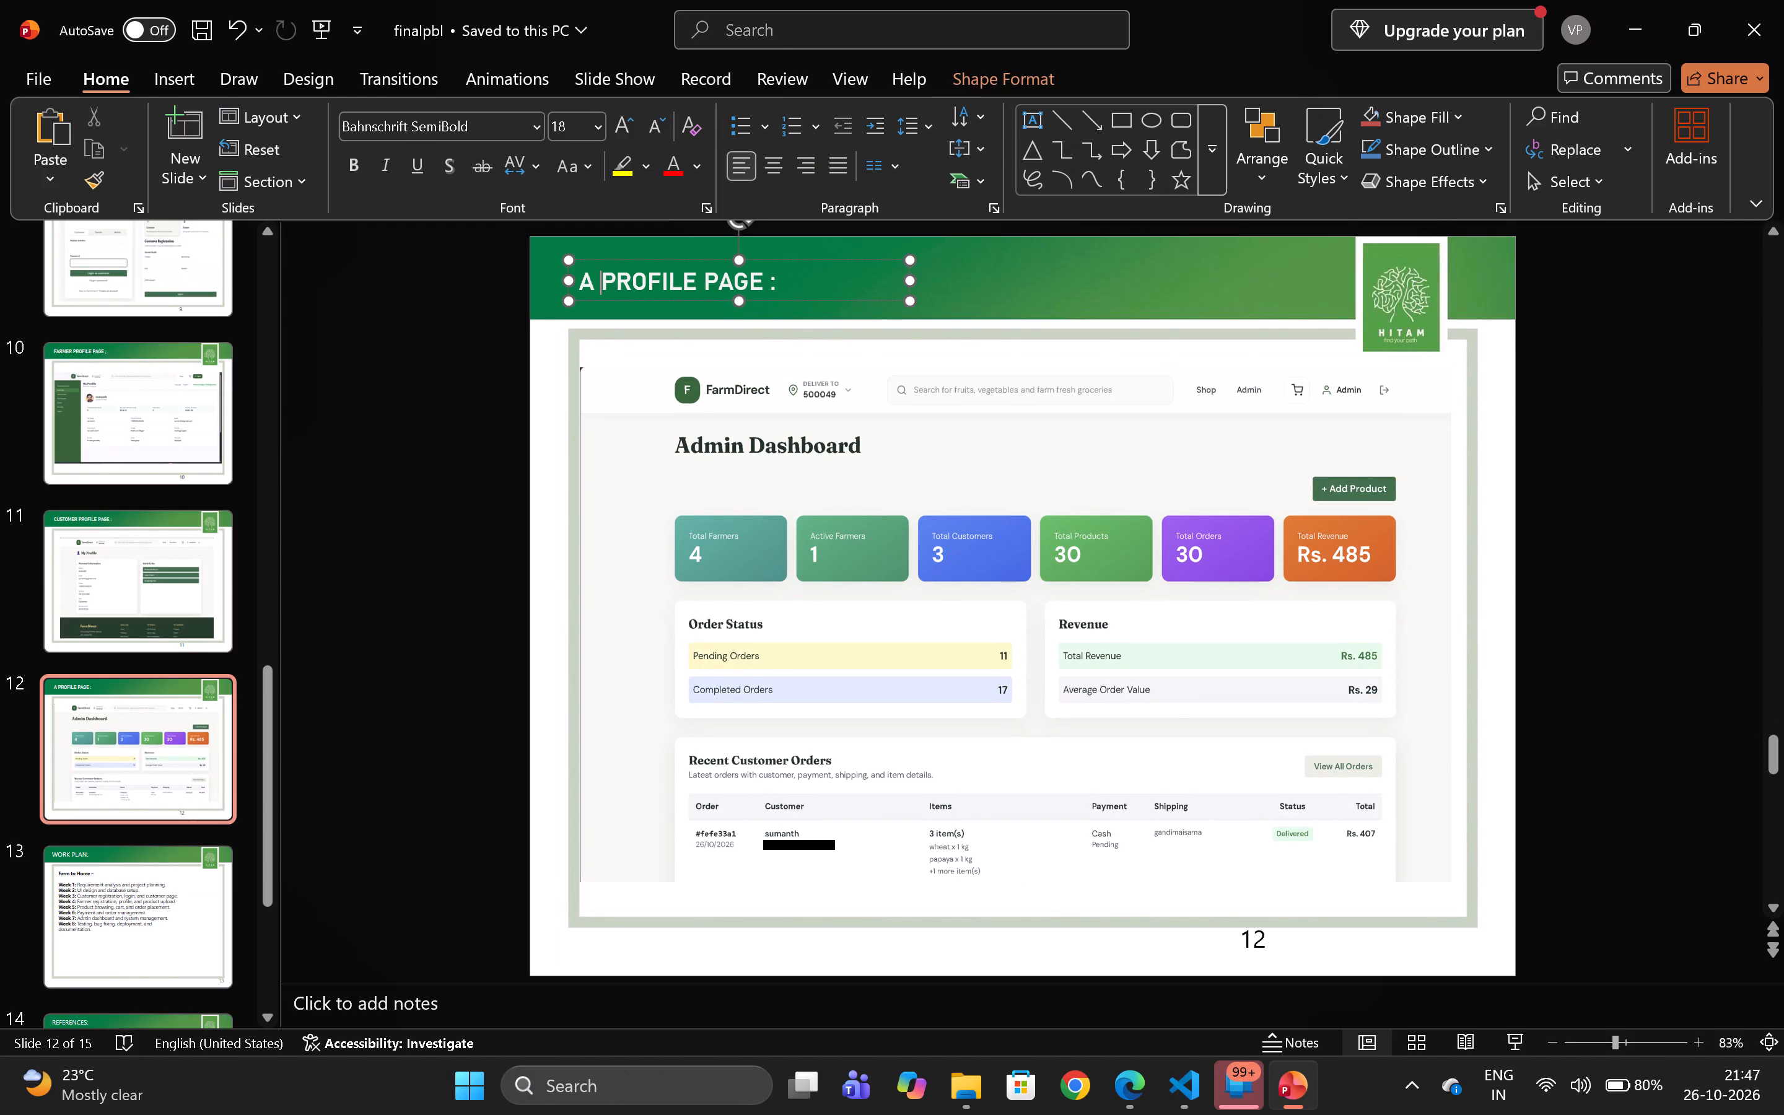
pyautogui.press('BackSpace')
pyautogui.write('DMIN')
pyautogui.press('space')
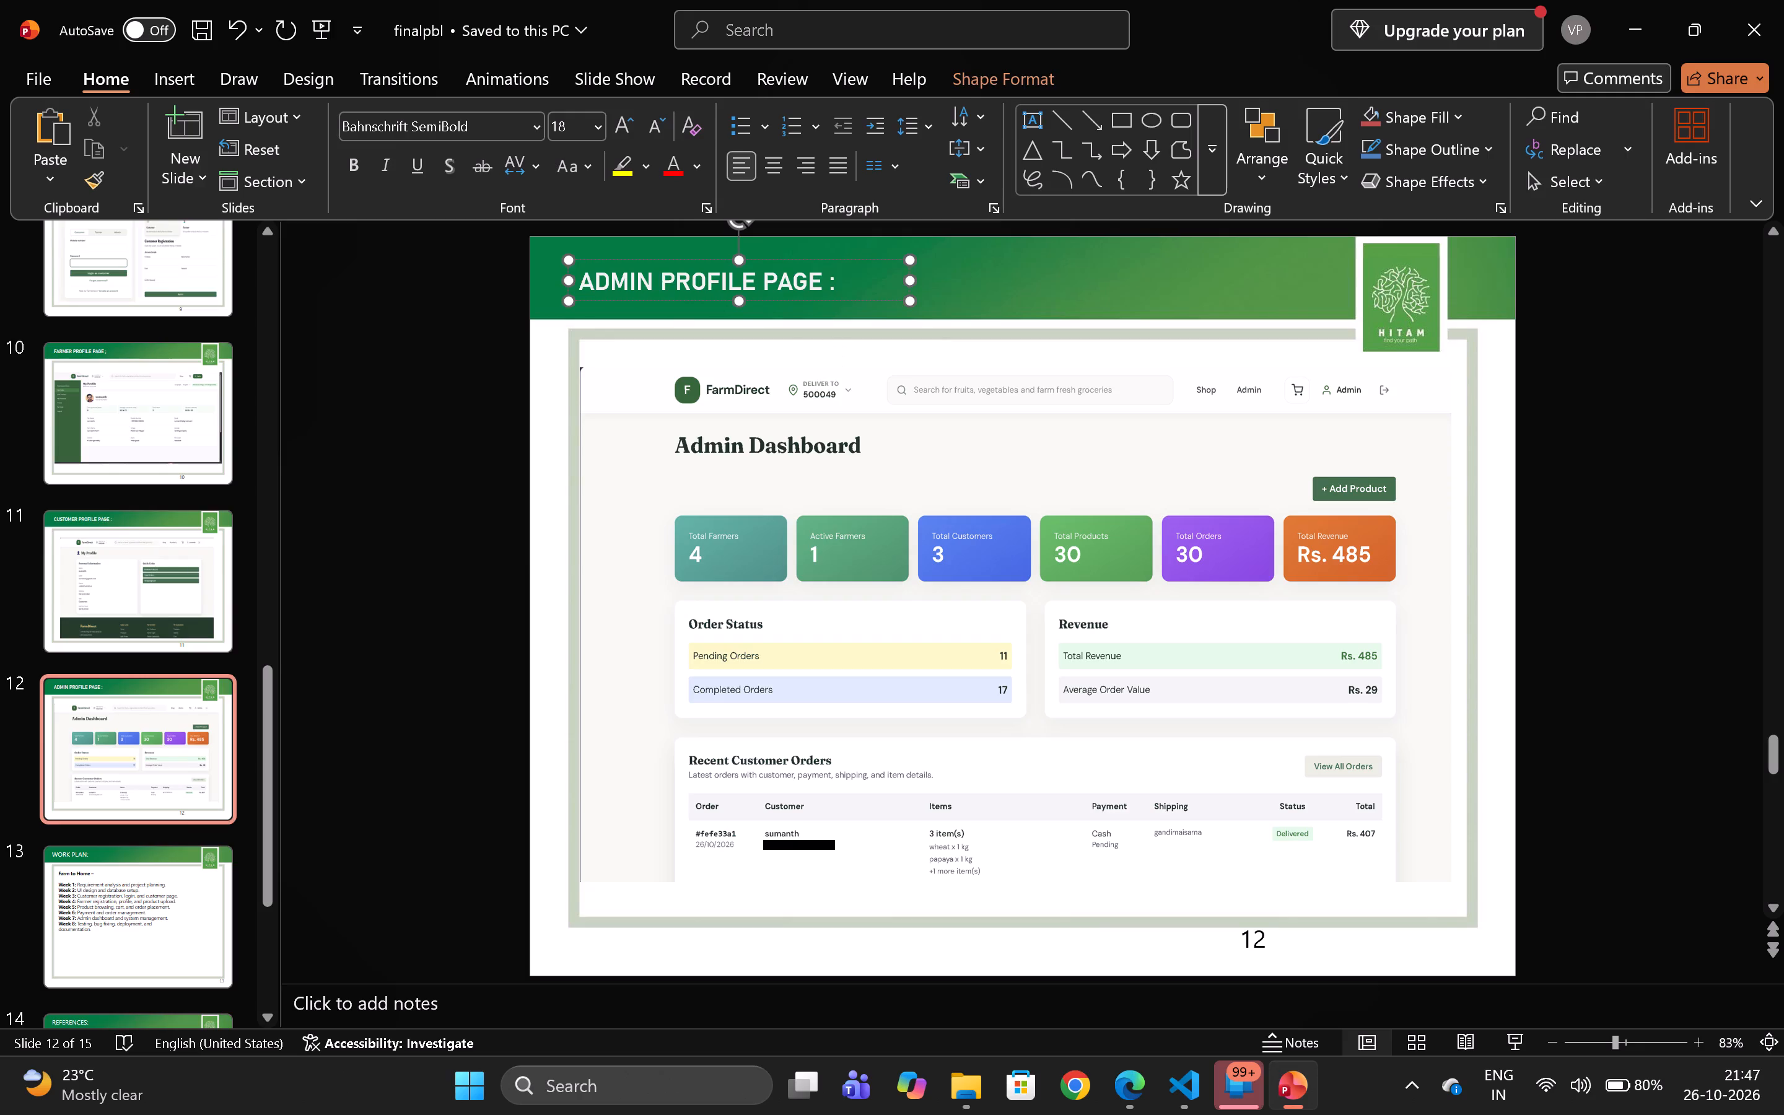
# Replace the word "PROFILE" with "DASHBOARD" in the title of slide 12.
pyautogui.click(760, 281)
pyautogui.press('BackSpace')
pyautogui.press('BackSpace')
pyautogui.press('BackSpace')
pyautogui.press('BackSpace')
pyautogui.press('BackSpace')
pyautogui.press('BackSpace')
pyautogui.press('BackSpace')
pyautogui.press('BackSpace')
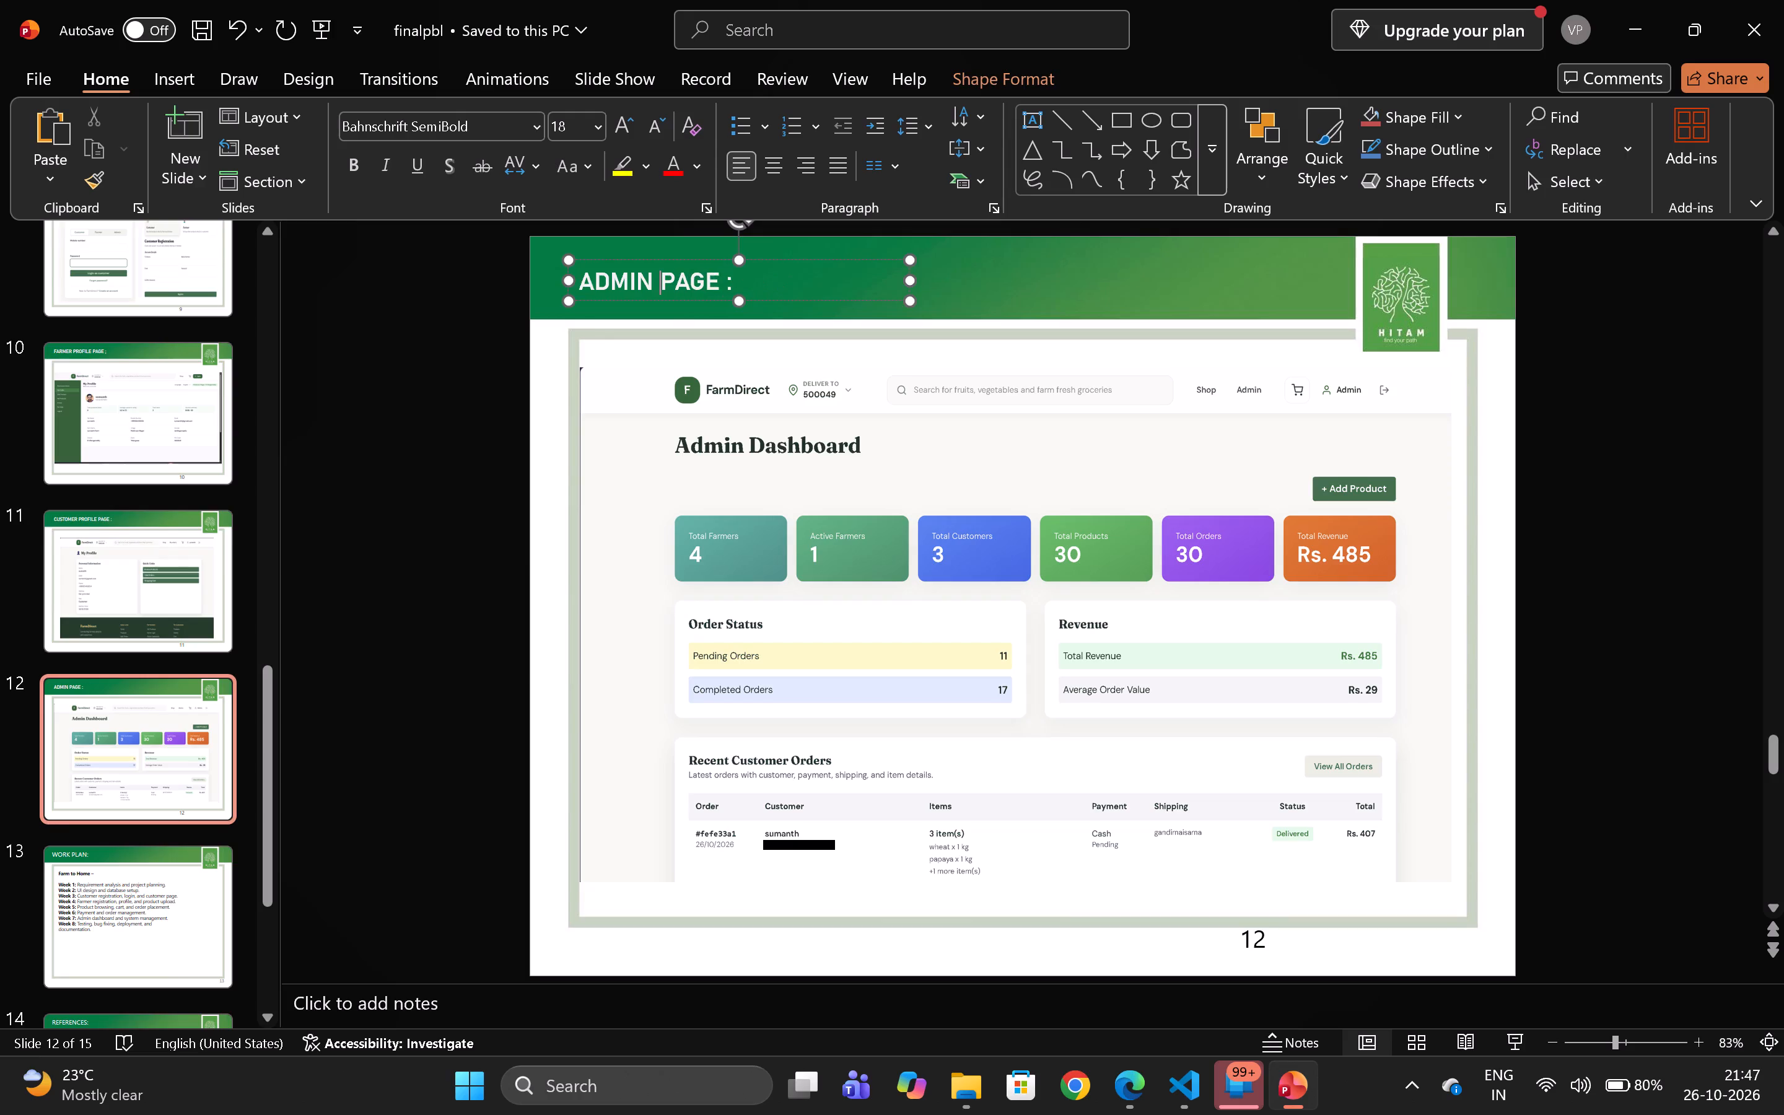
pyautogui.write('DASH')
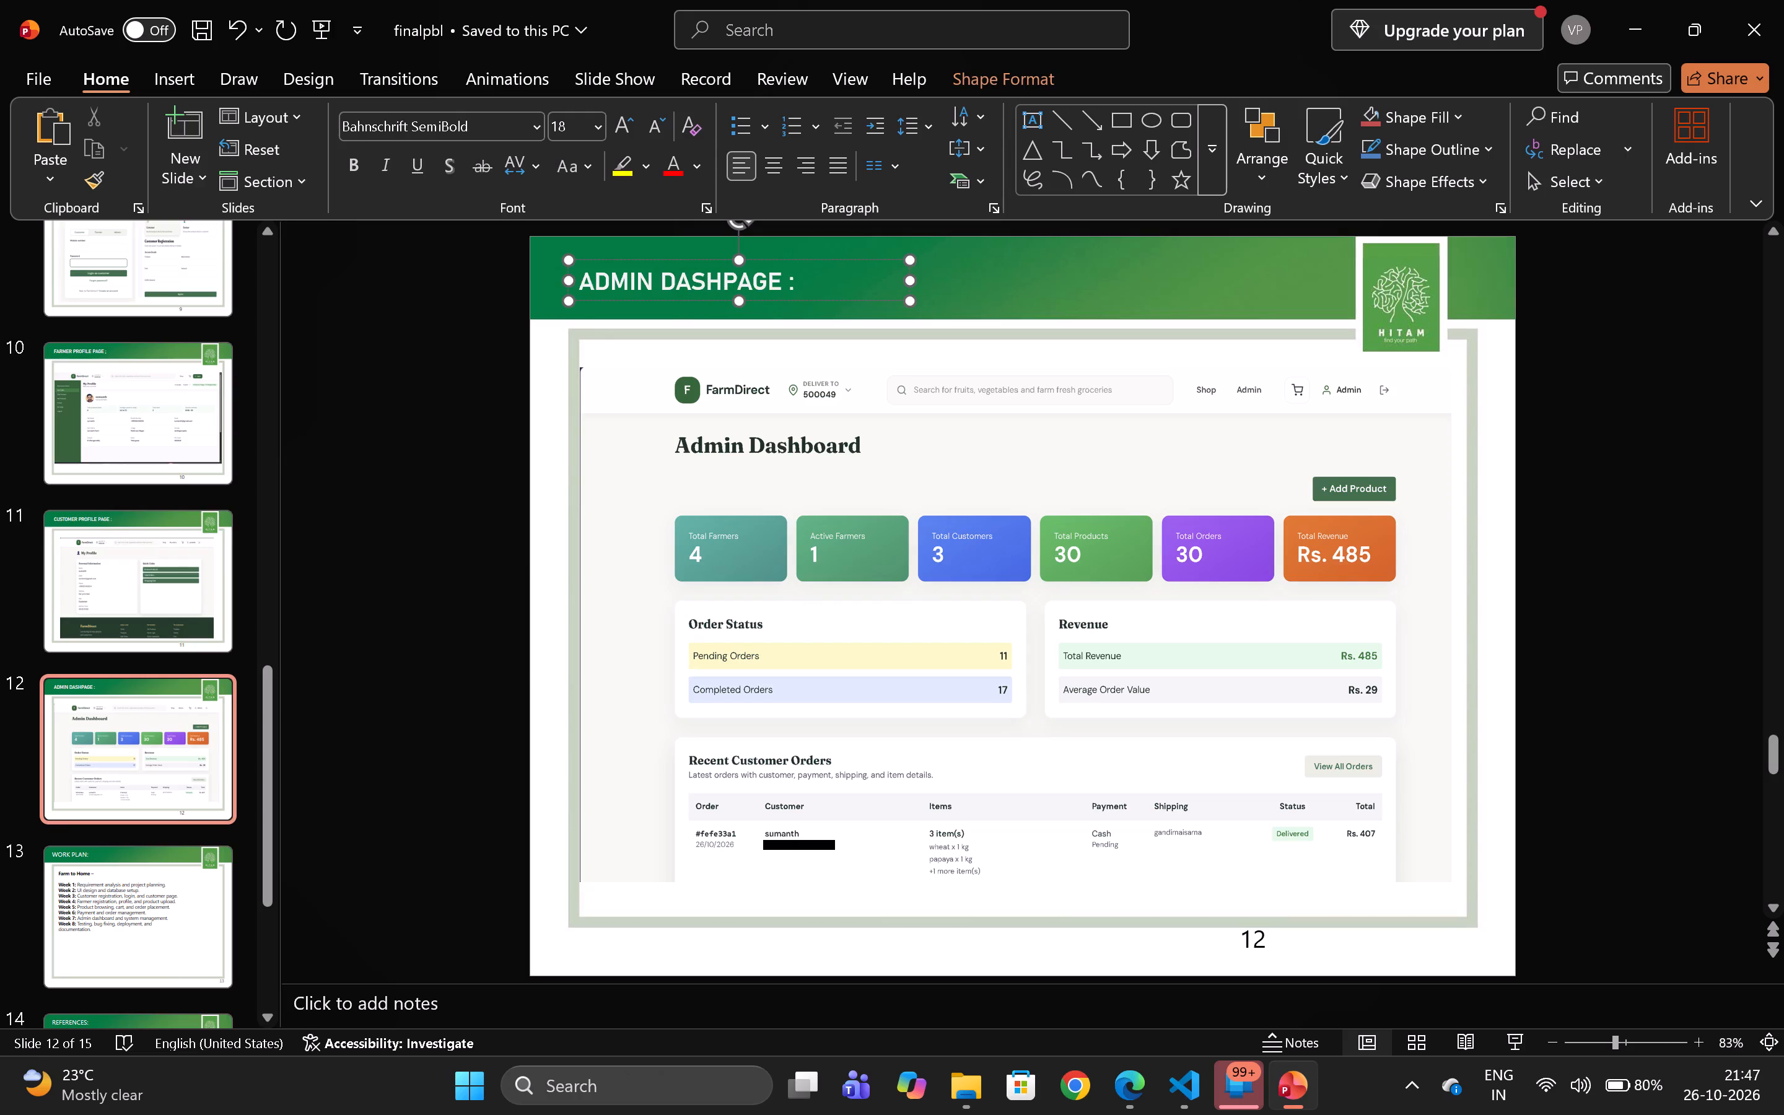
pyautogui.write('BOARD')
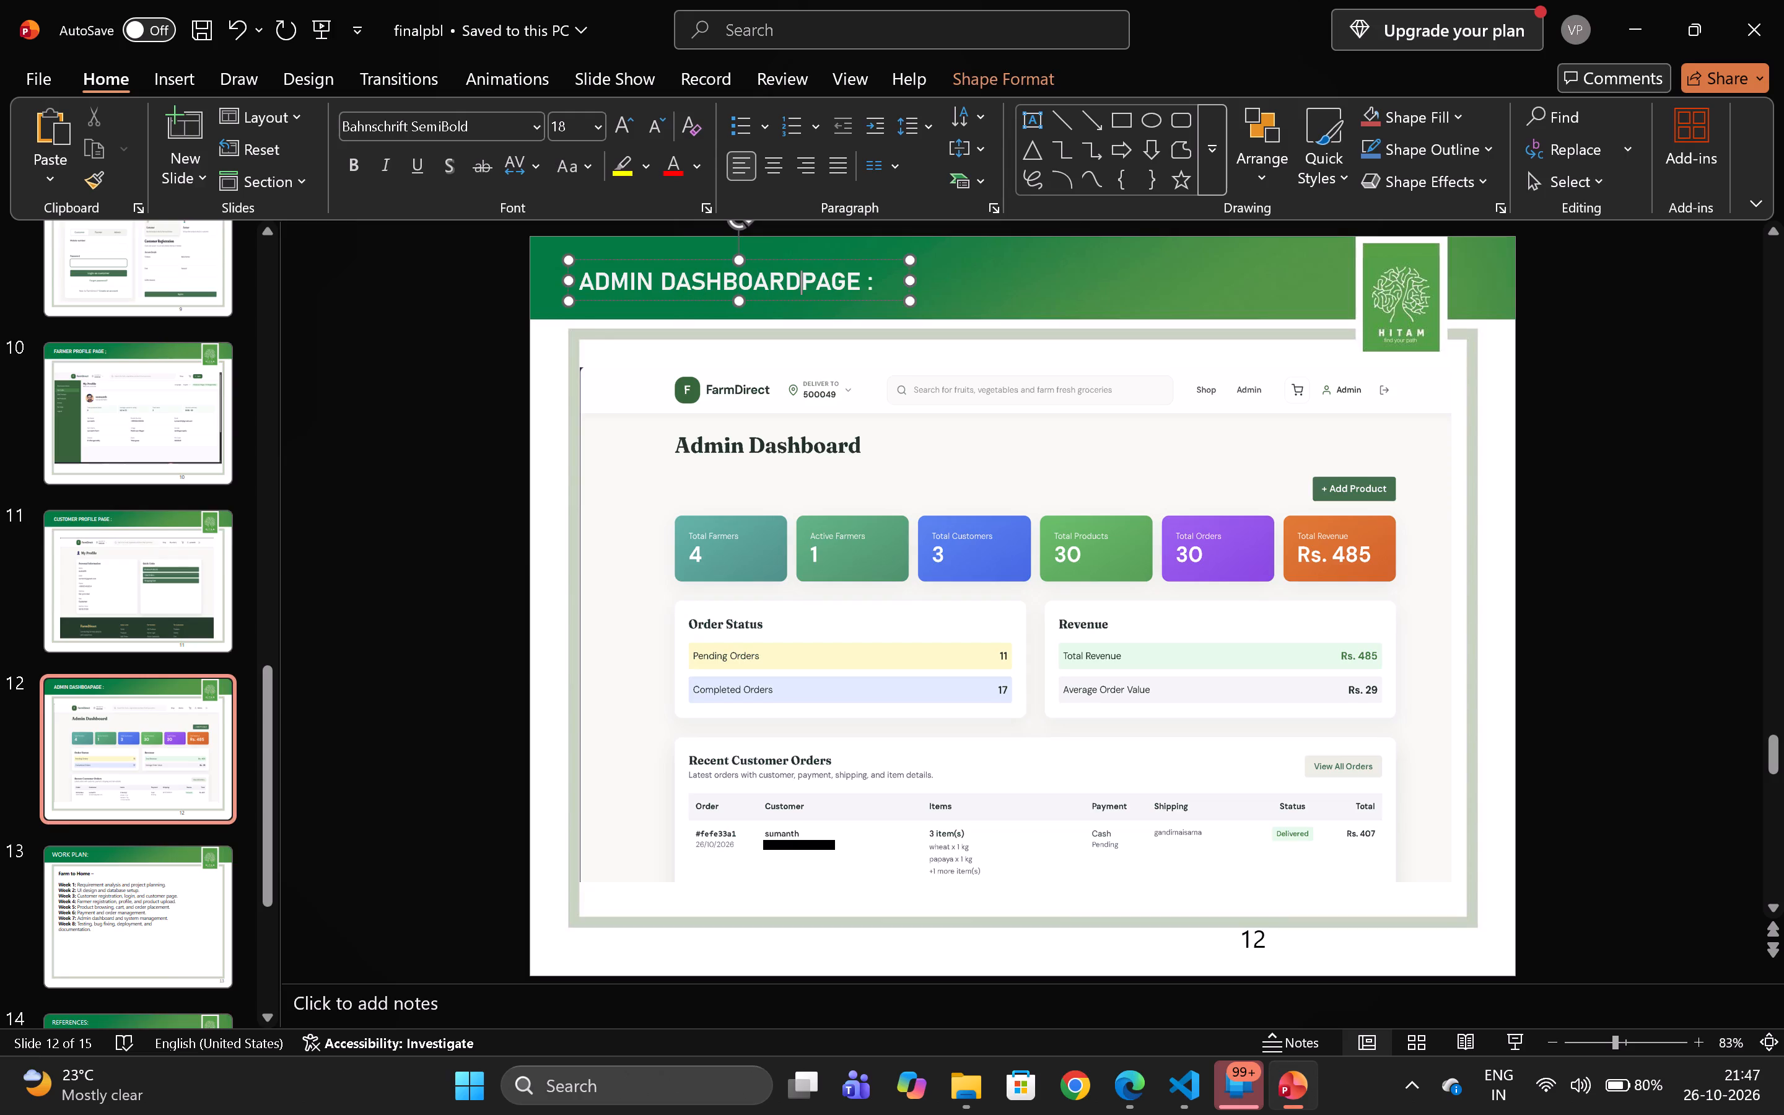
pyautogui.press('space')
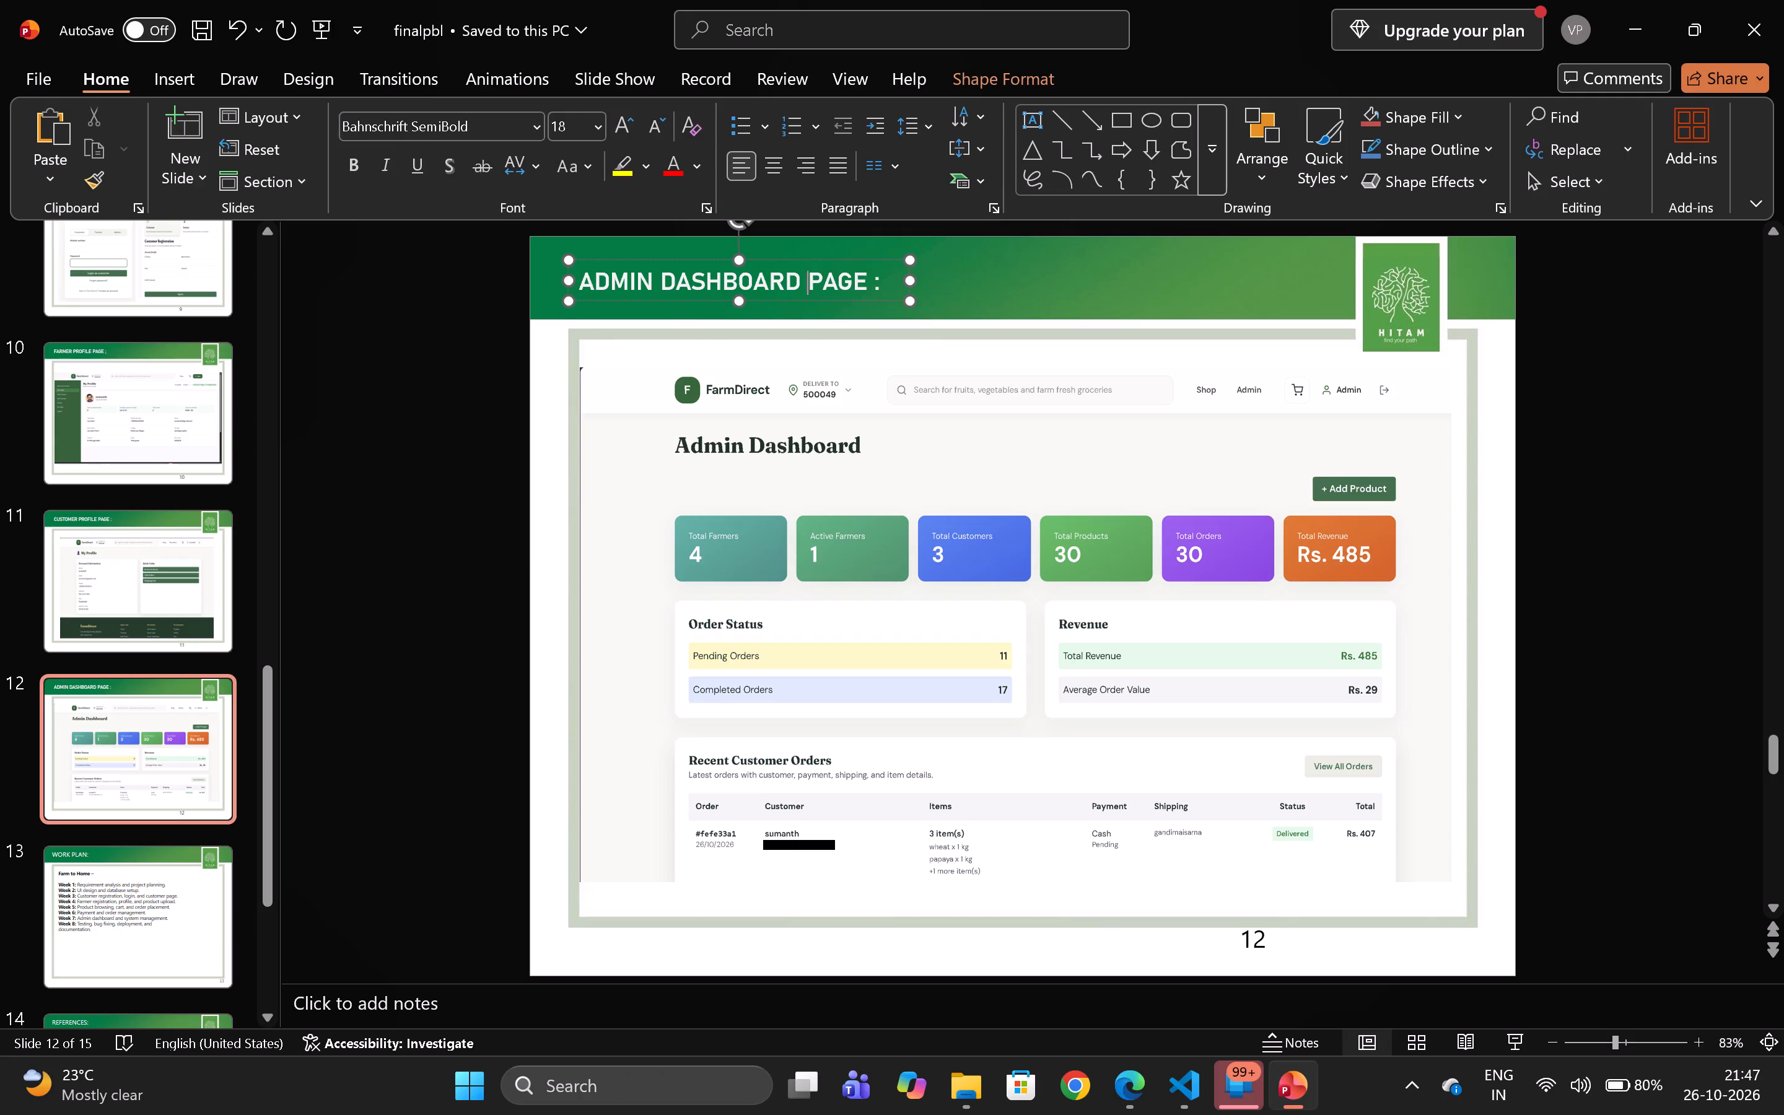
pyautogui.scroll(-1, 760, 281)
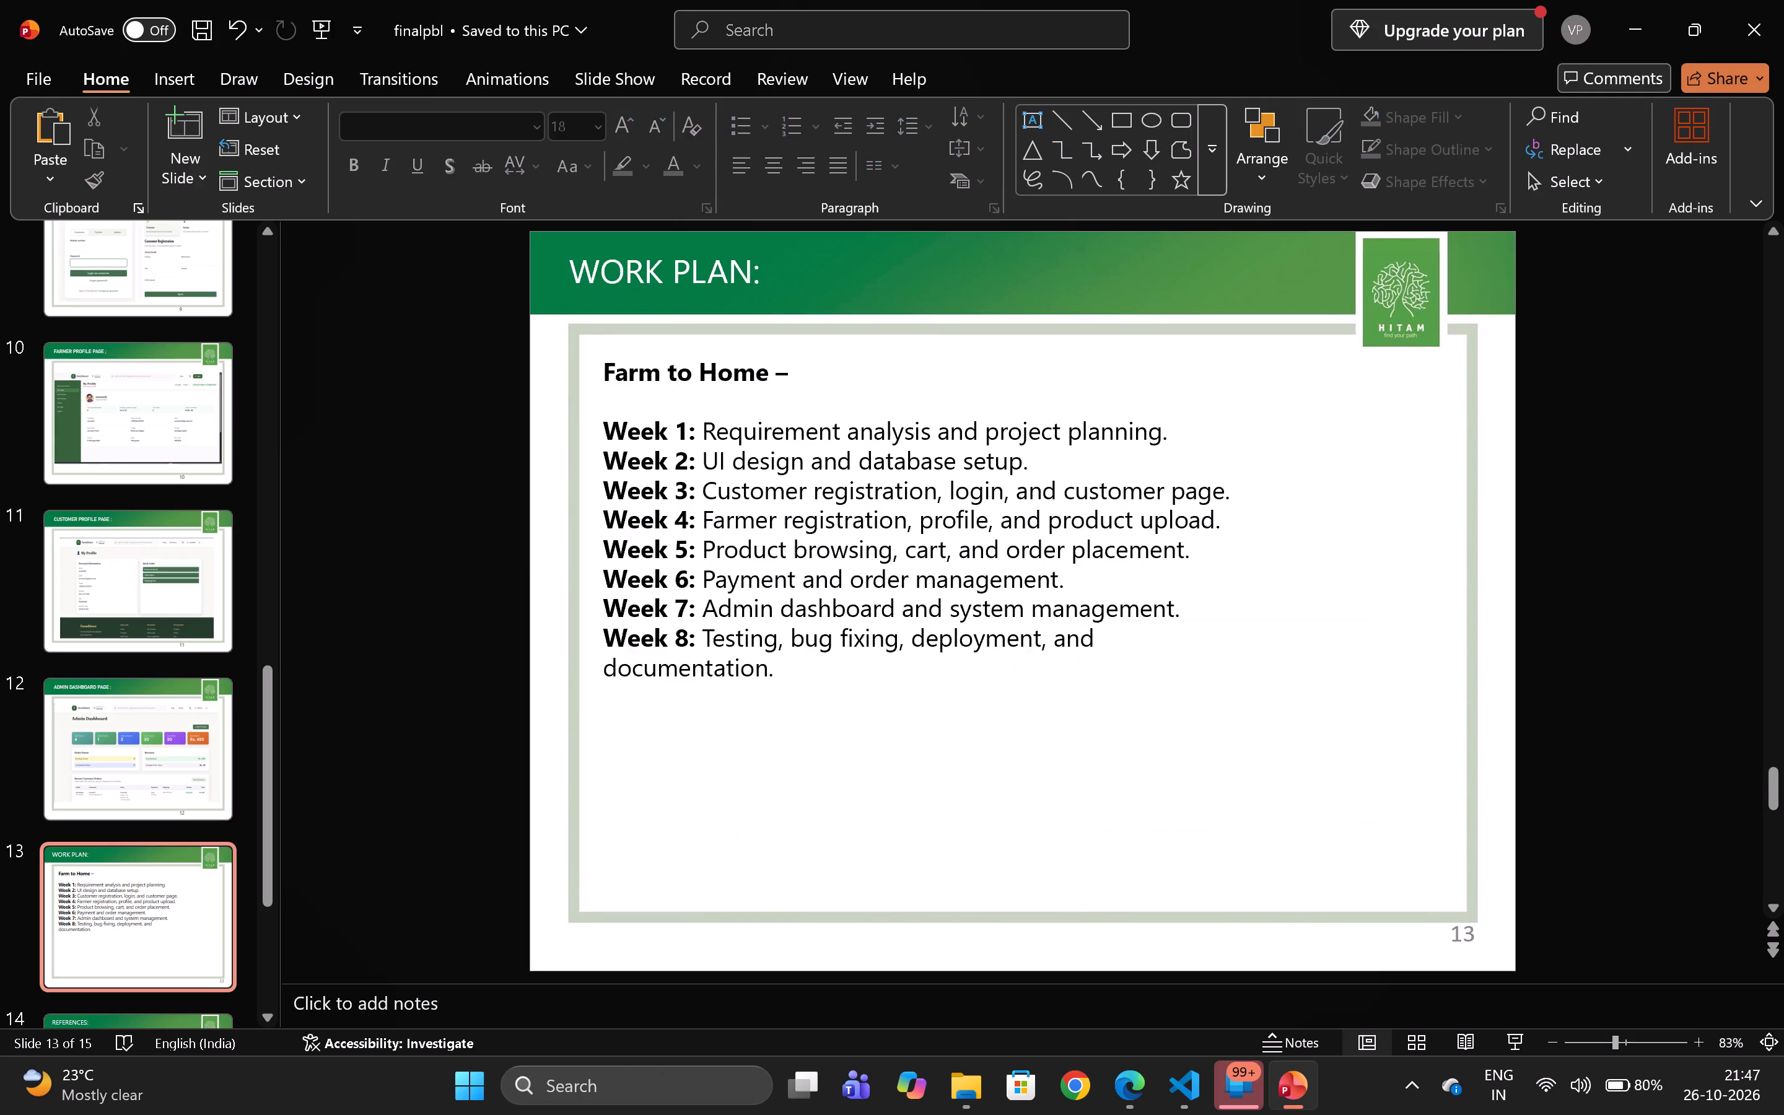
pyautogui.click(157, 737)
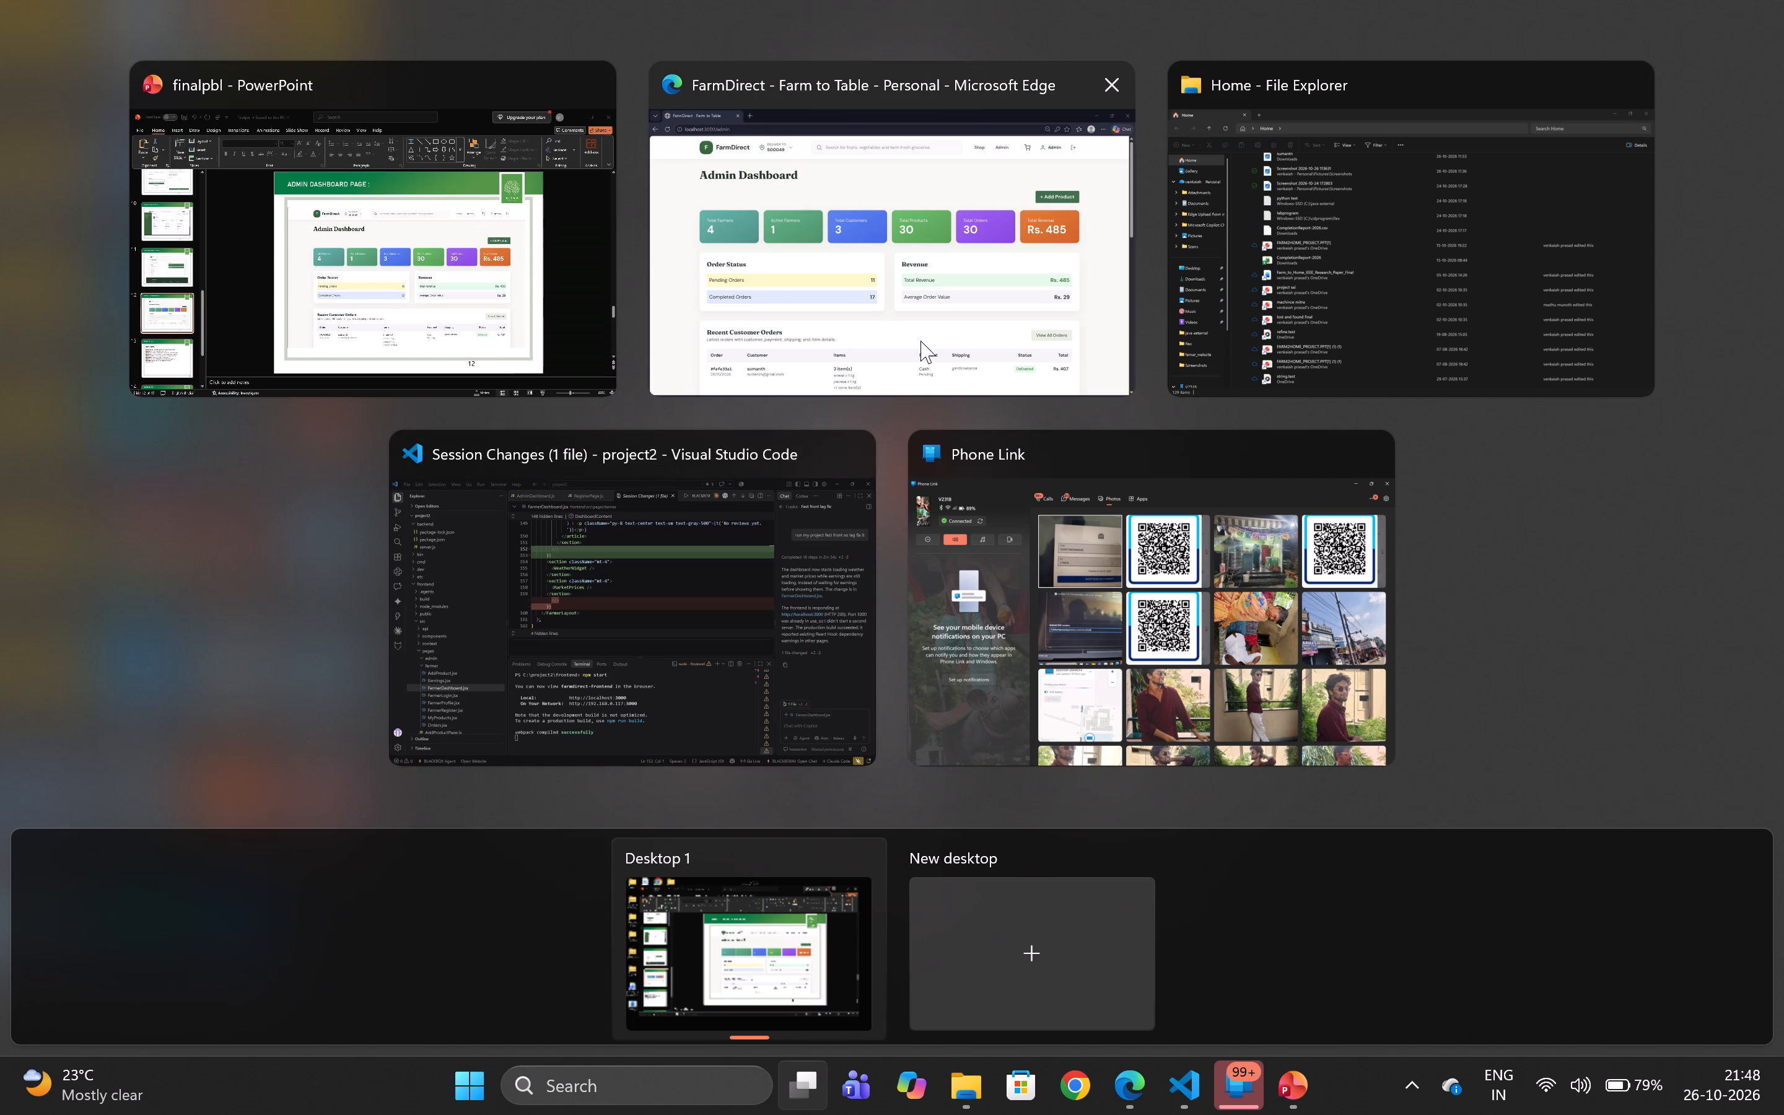
# Switch to Edge and capture FarmDirect's lower admin page, from the last customer orders through the management cards to Monthly Sales.
pyautogui.click(920, 341)
pyautogui.scroll(-4, 920, 341)
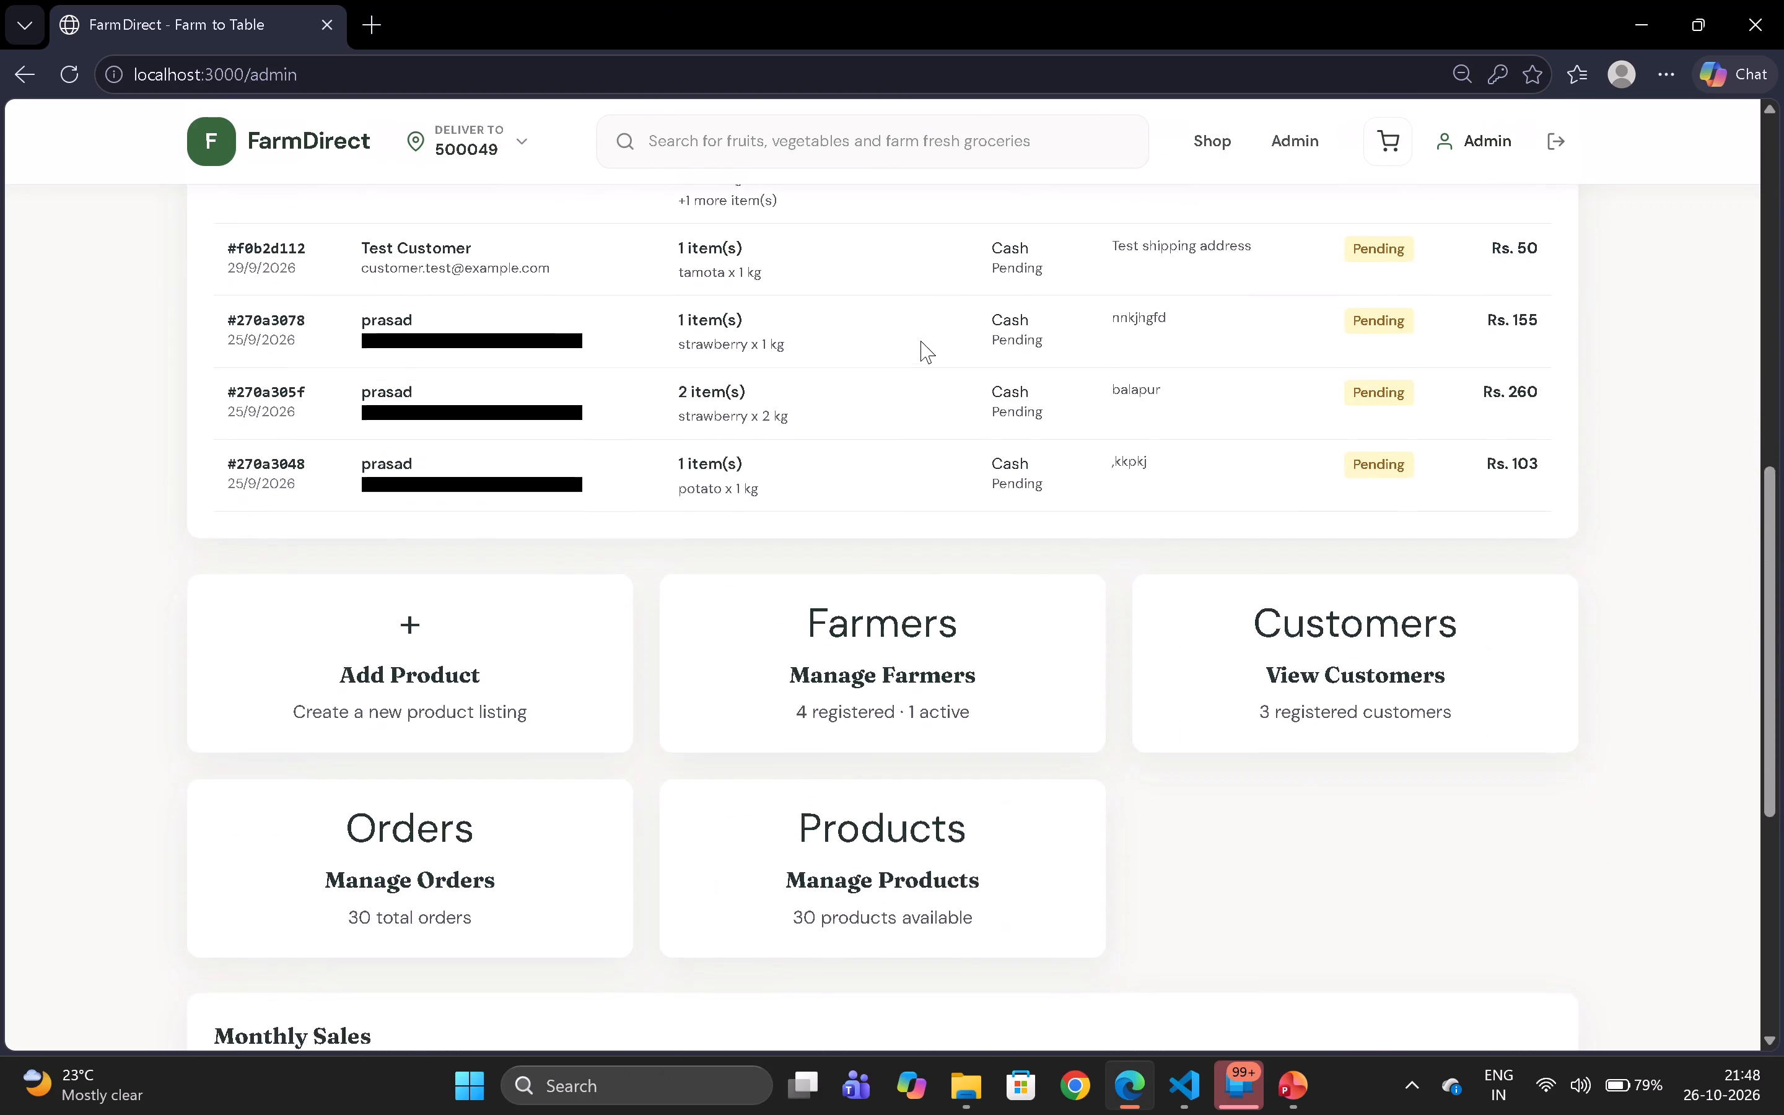
pyautogui.scroll(4, 920, 341)
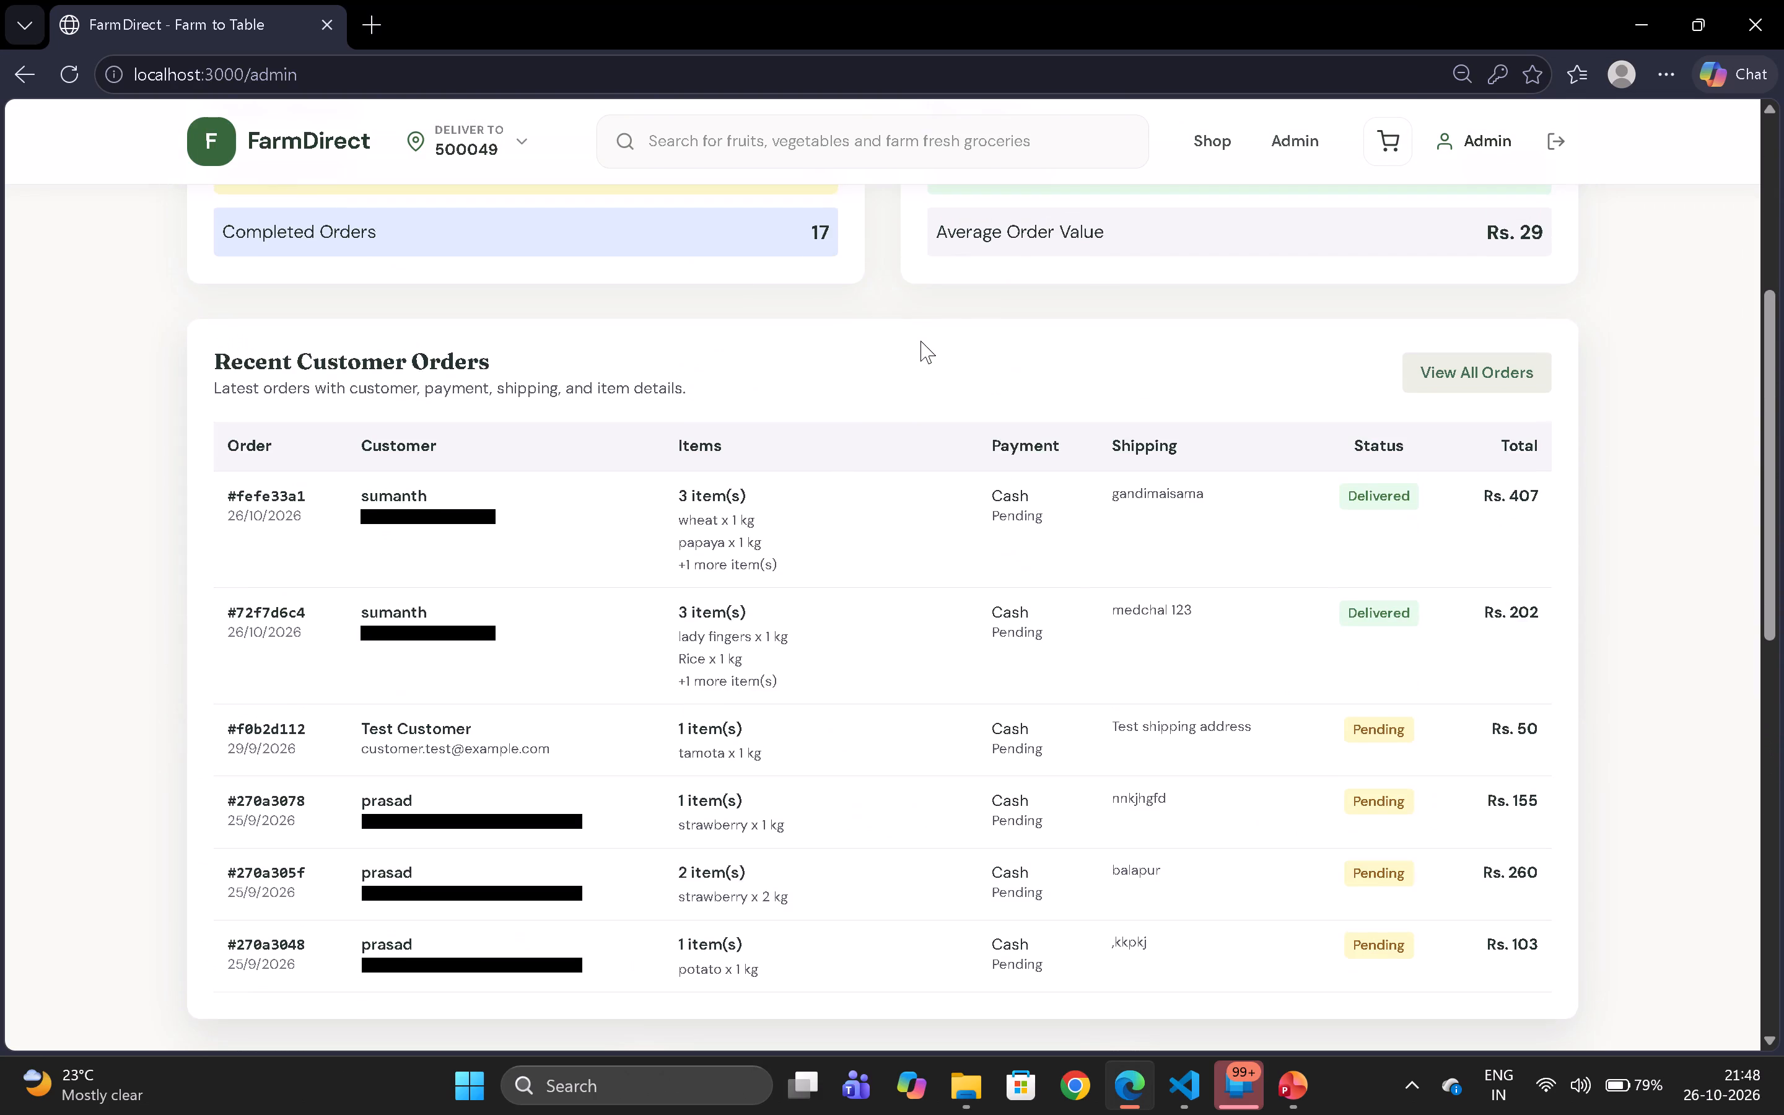
pyautogui.scroll(-5, 920, 341)
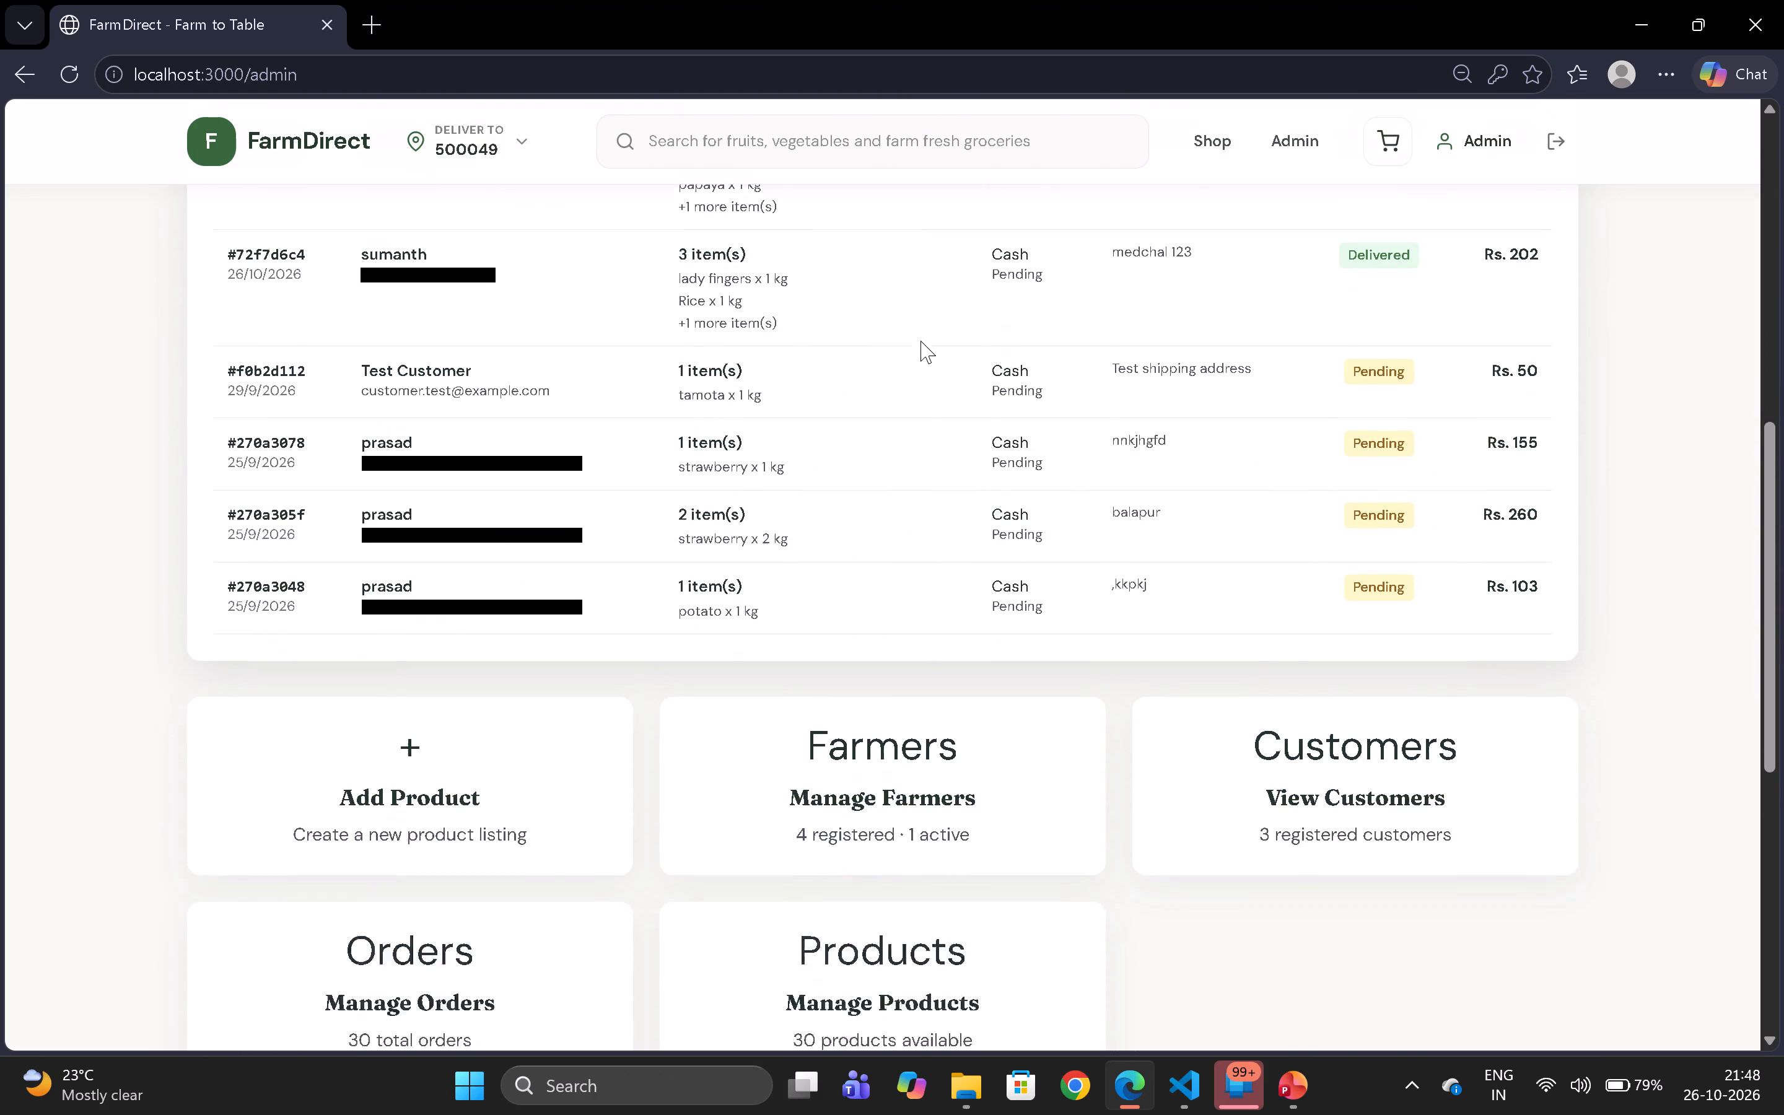
pyautogui.scroll(-3, 920, 341)
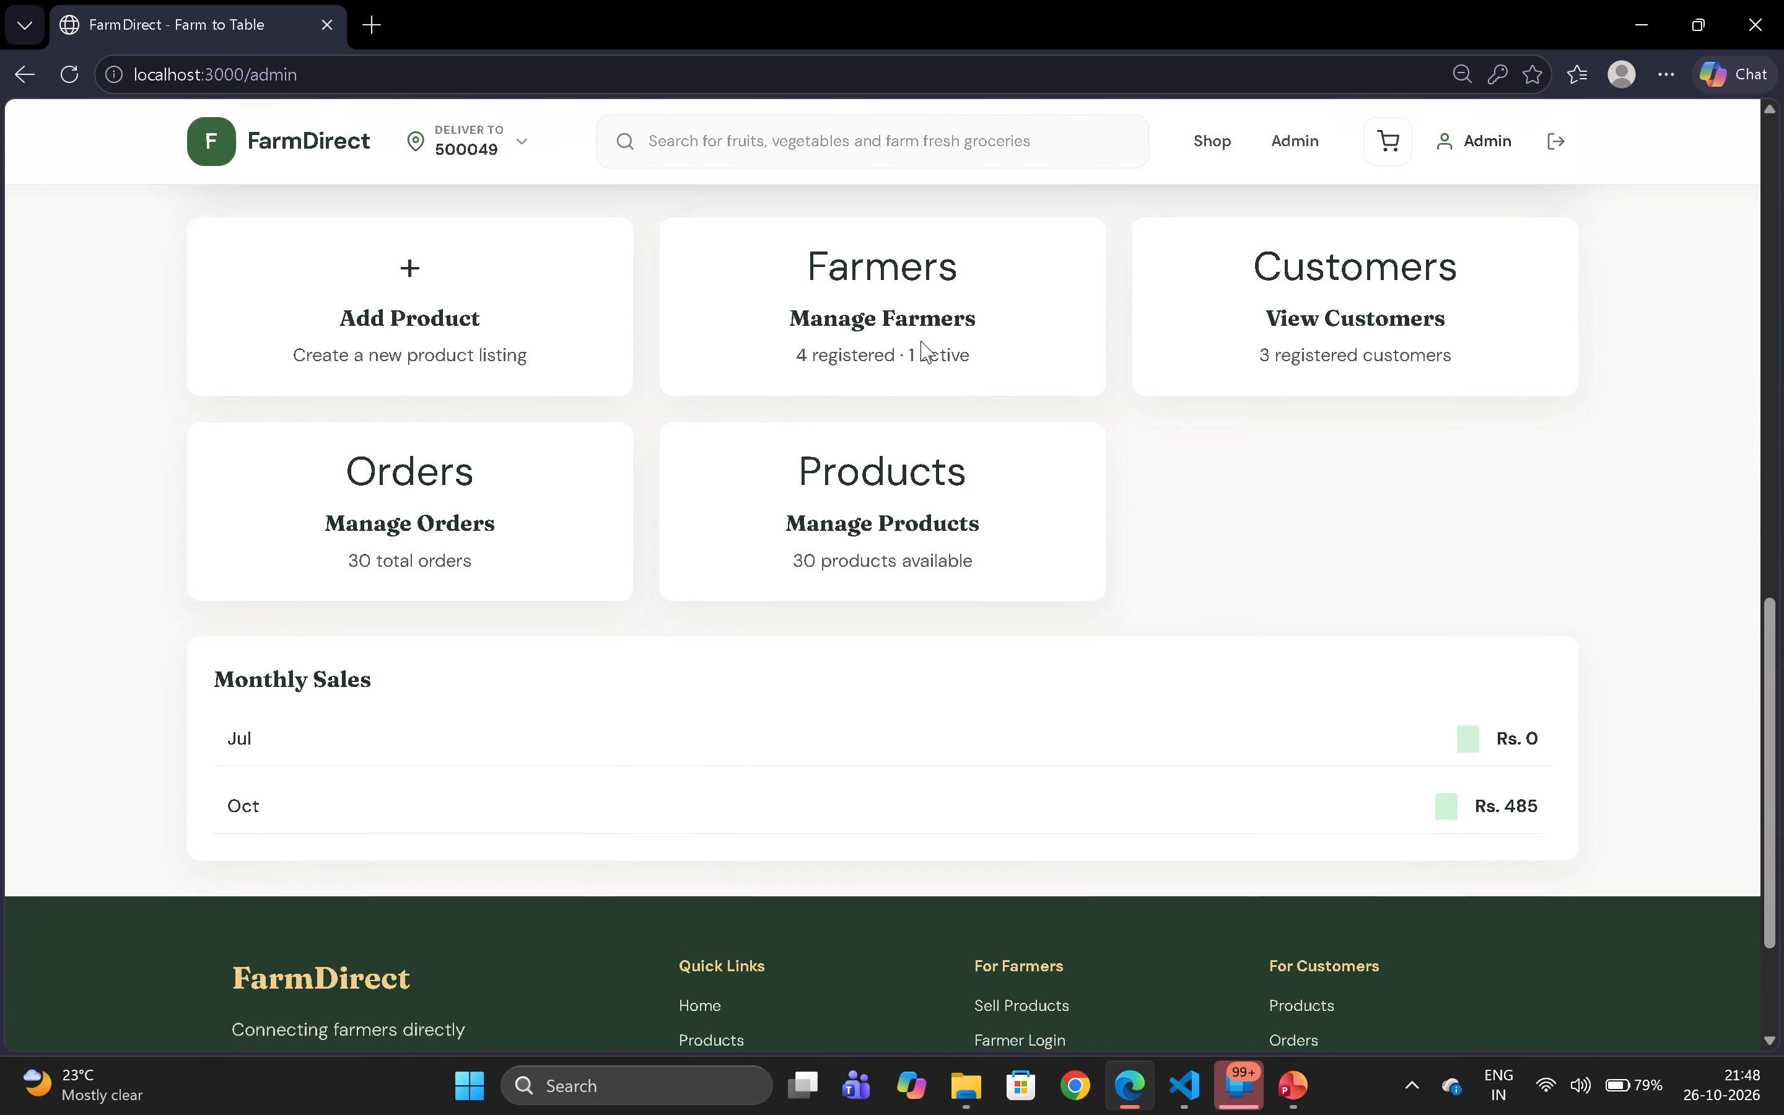
pyautogui.scroll(-2, 920, 341)
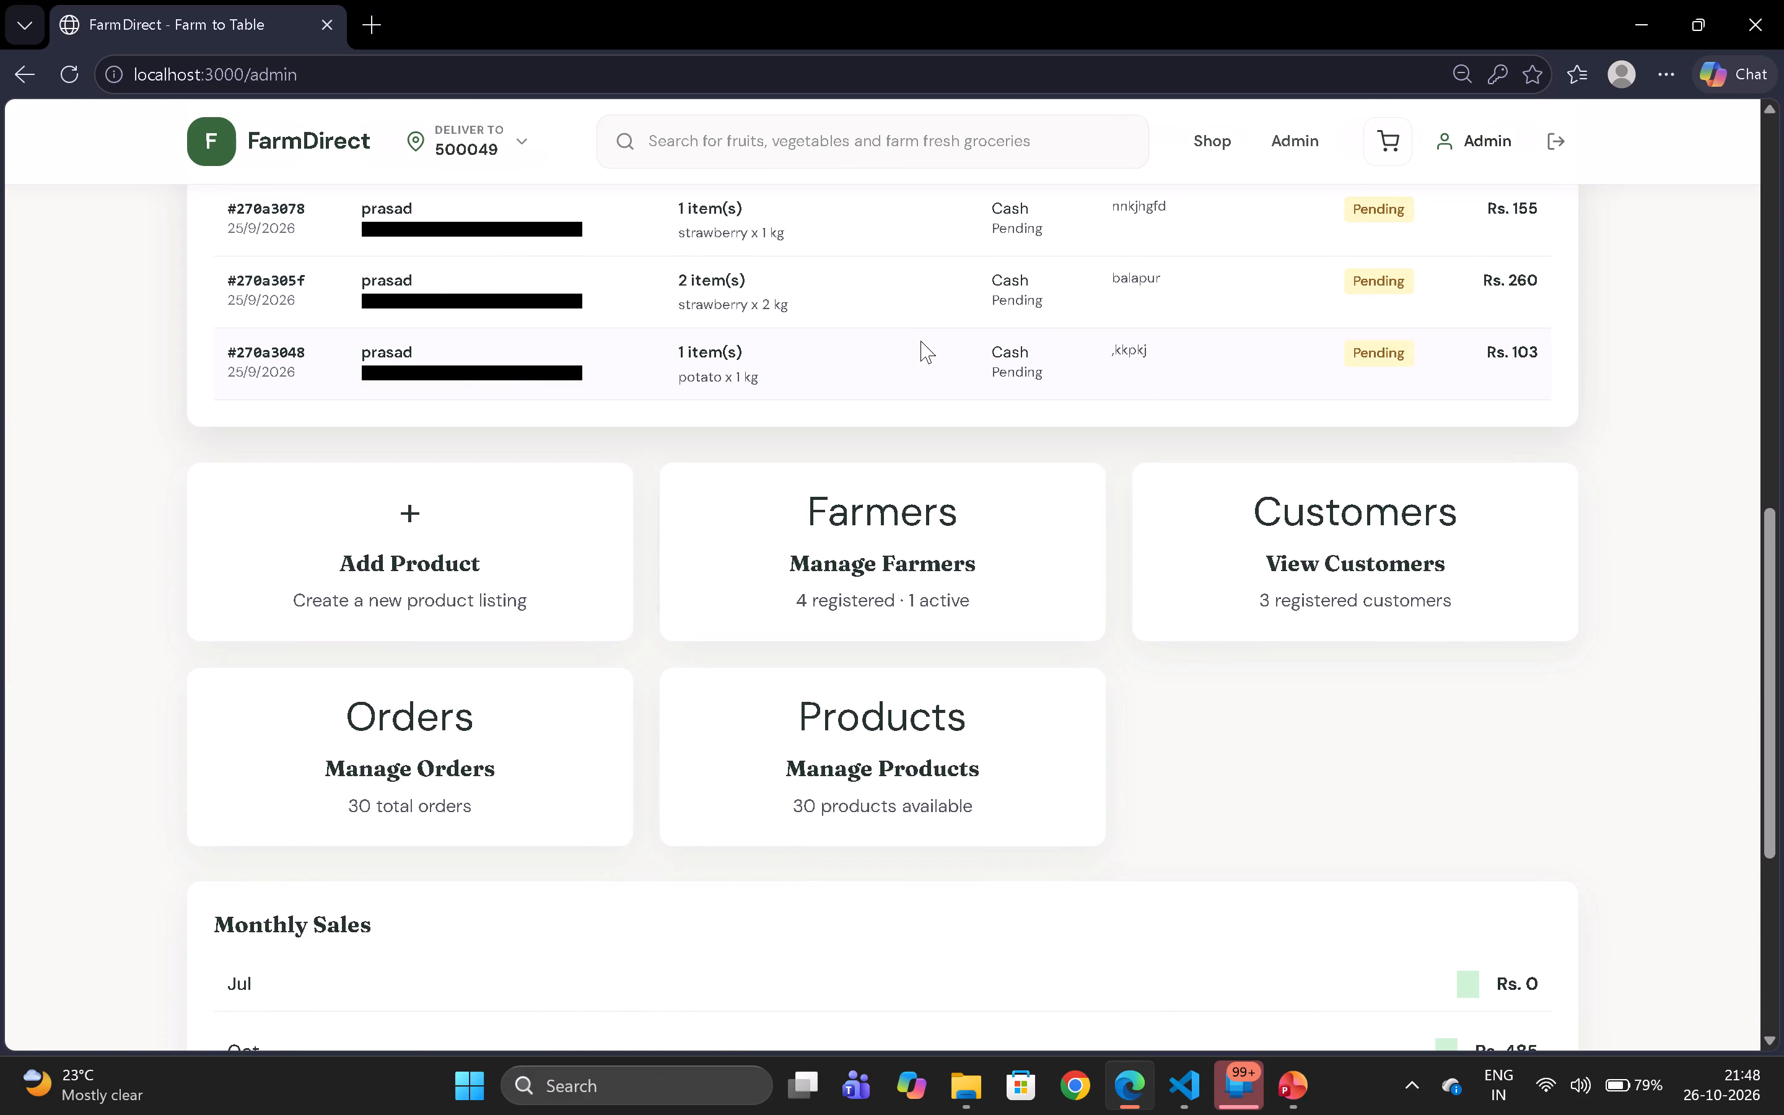
pyautogui.press('shift+super+s')
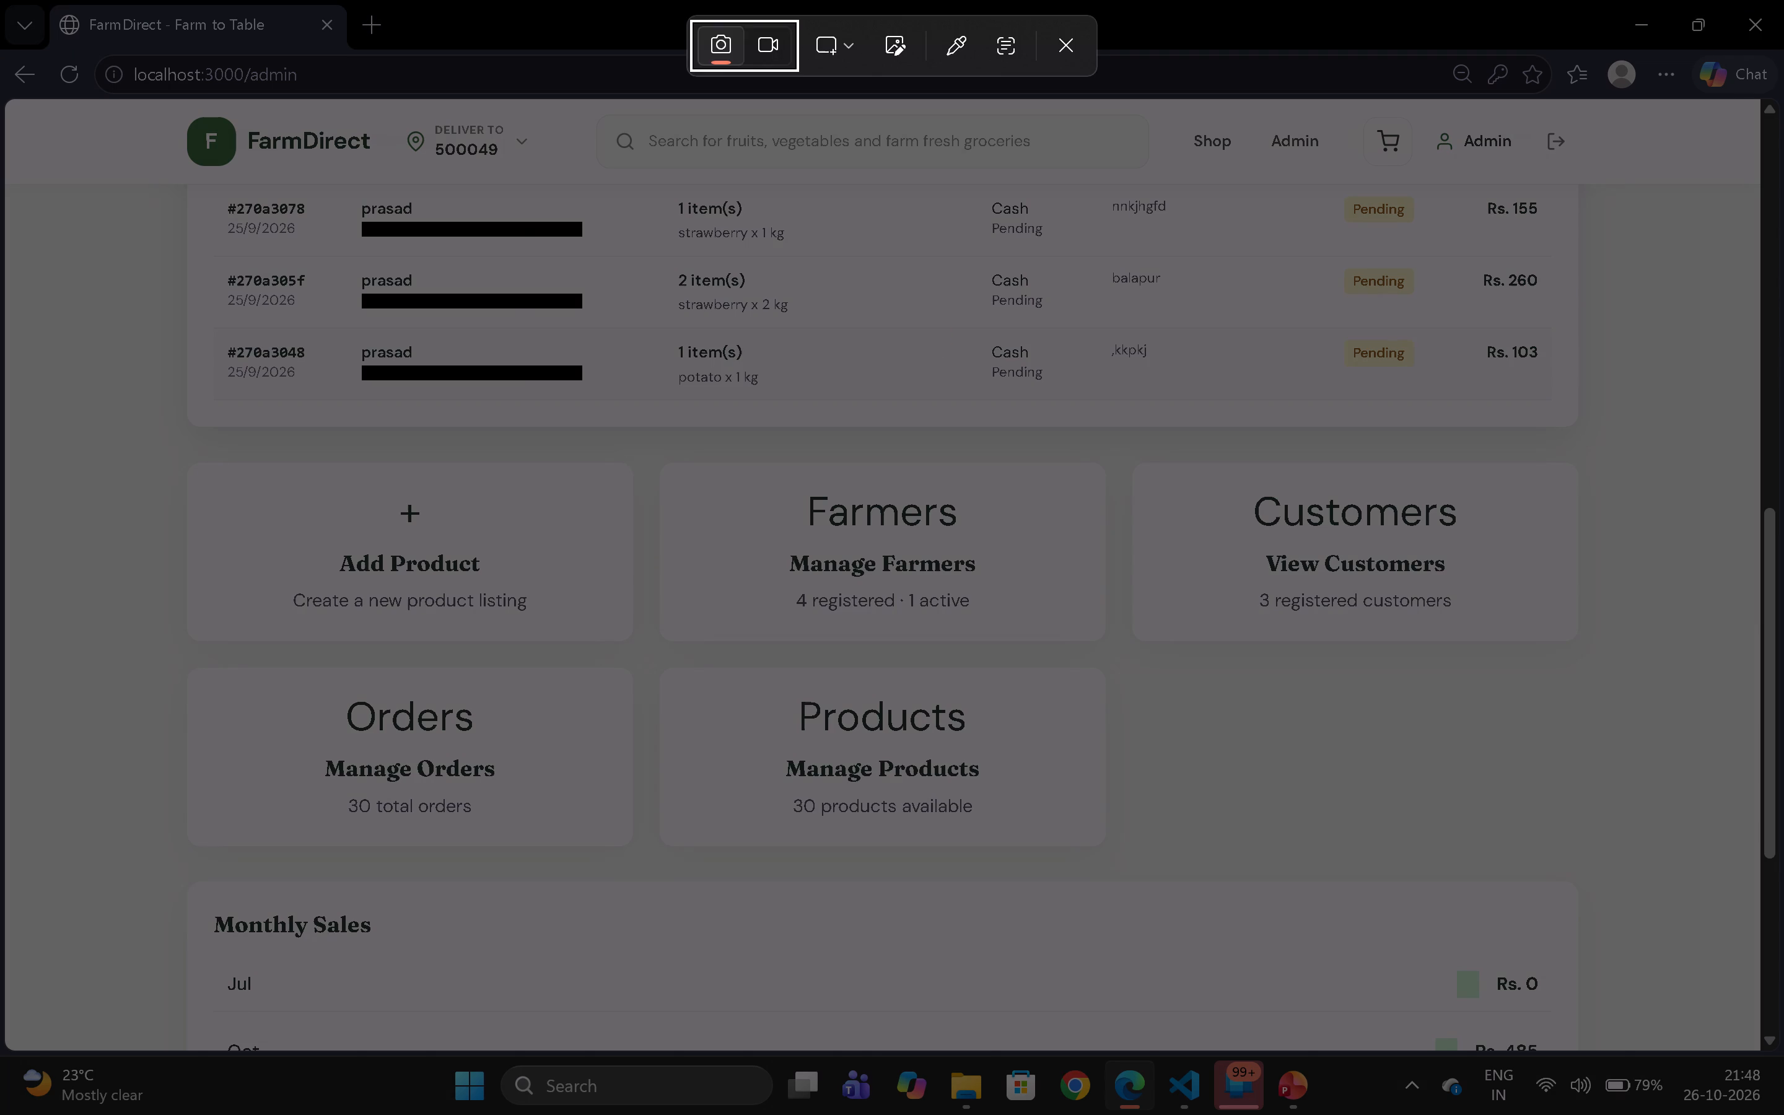
pyautogui.moveTo(55, 92); pyautogui.dragTo(1696, 972)
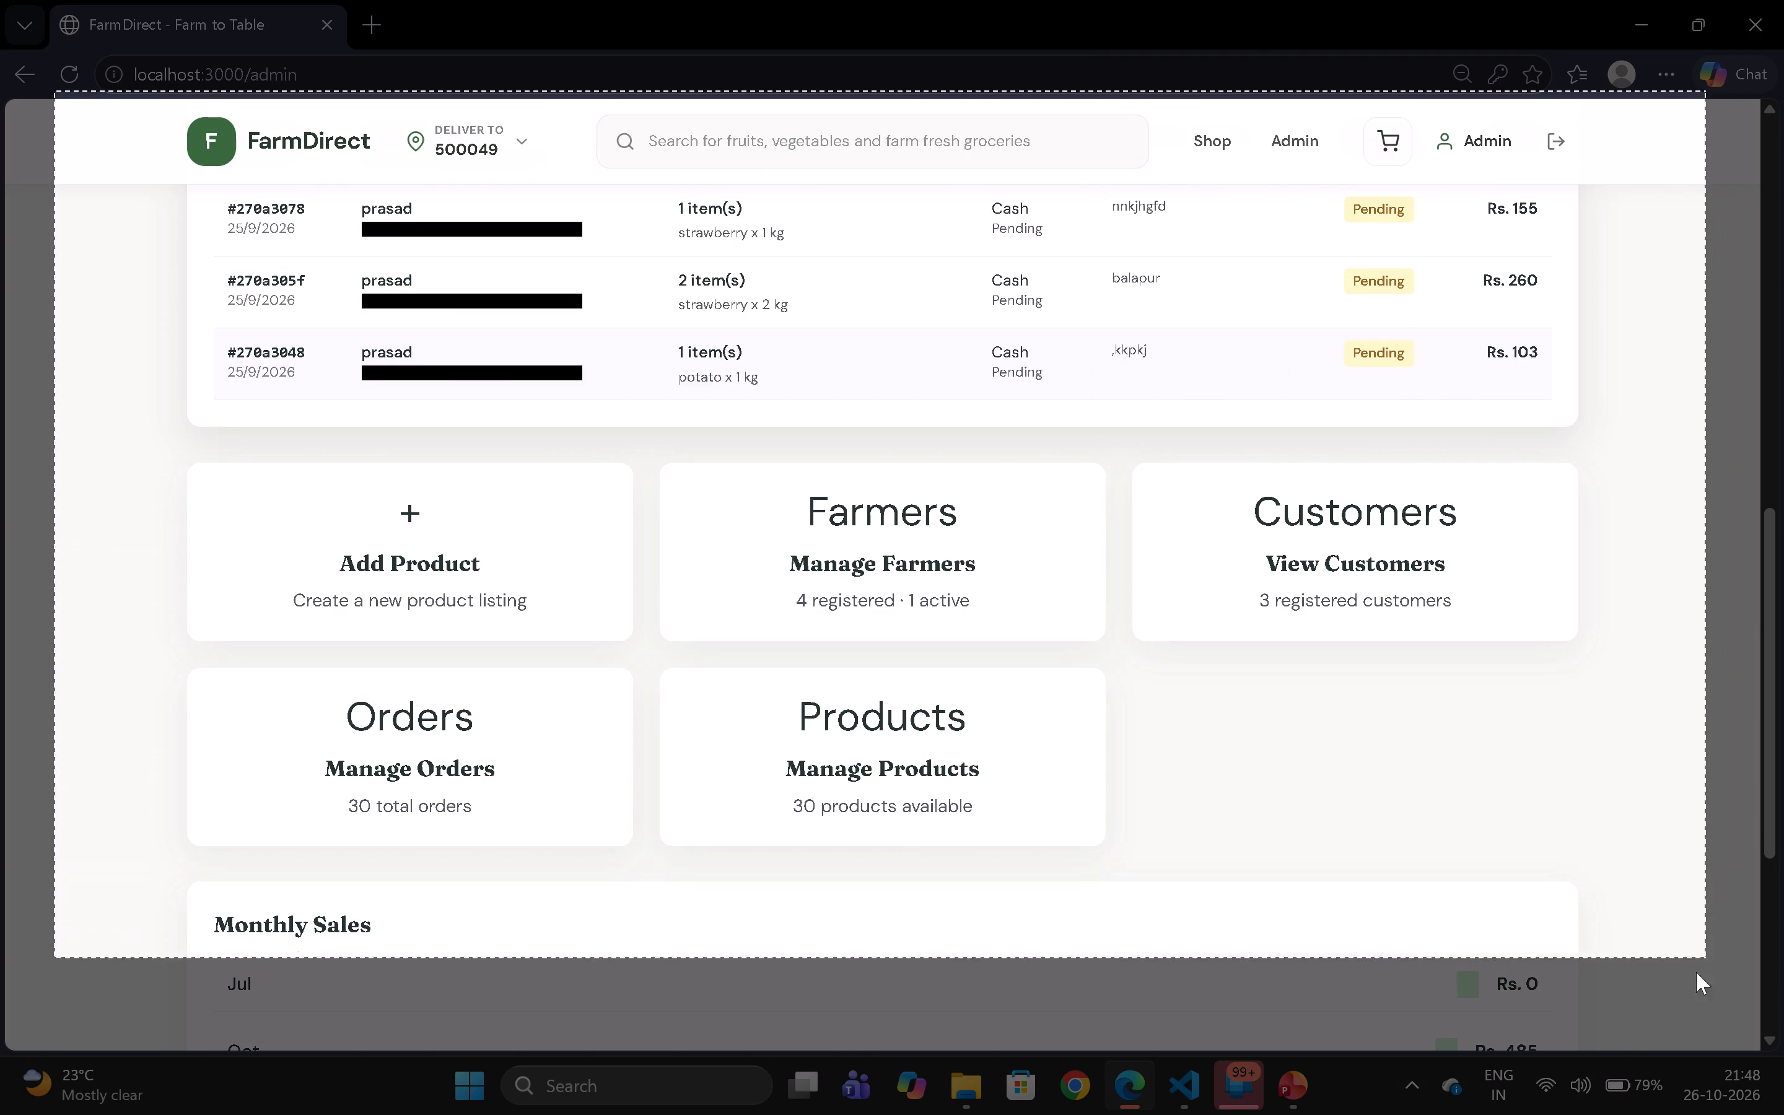
pyautogui.moveTo(1696, 972); pyautogui.dragTo(1661, 1054)
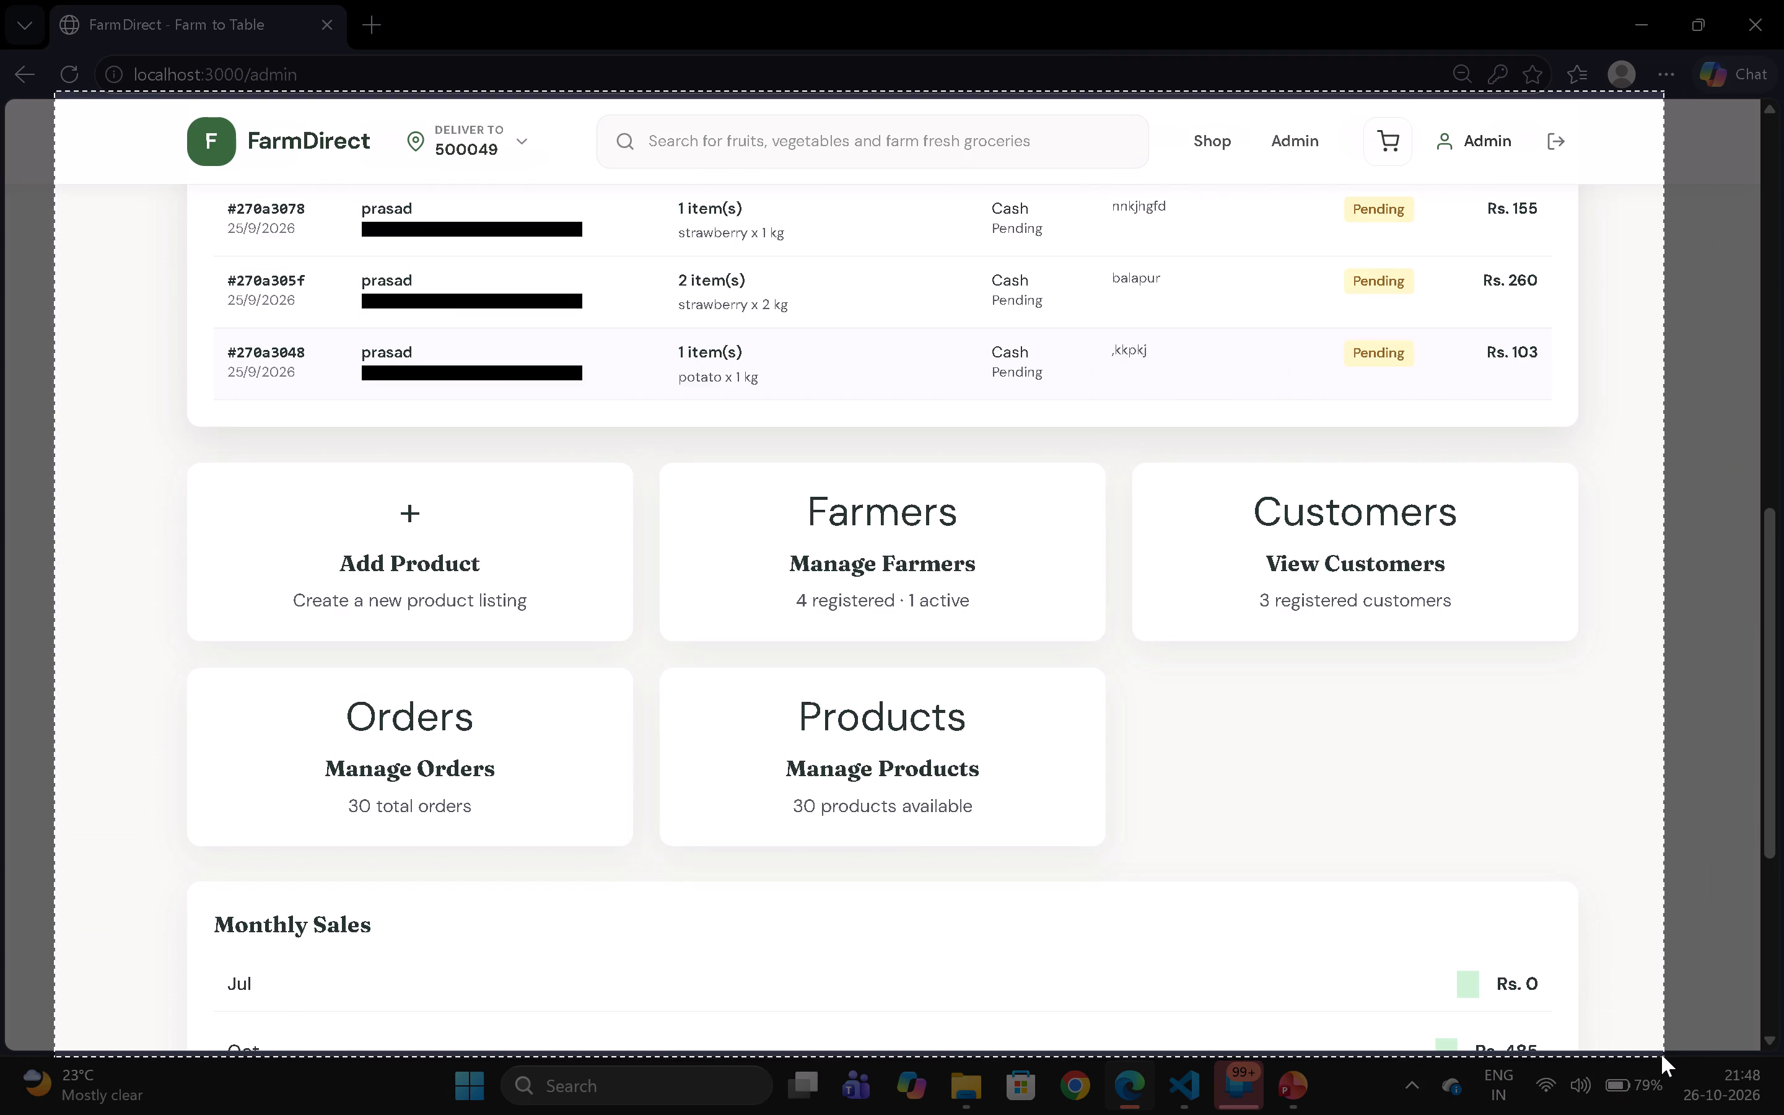
pyautogui.moveTo(1661, 1054); pyautogui.dragTo(1655, 1054)
pyautogui.hotkey('ctrl', 'c')
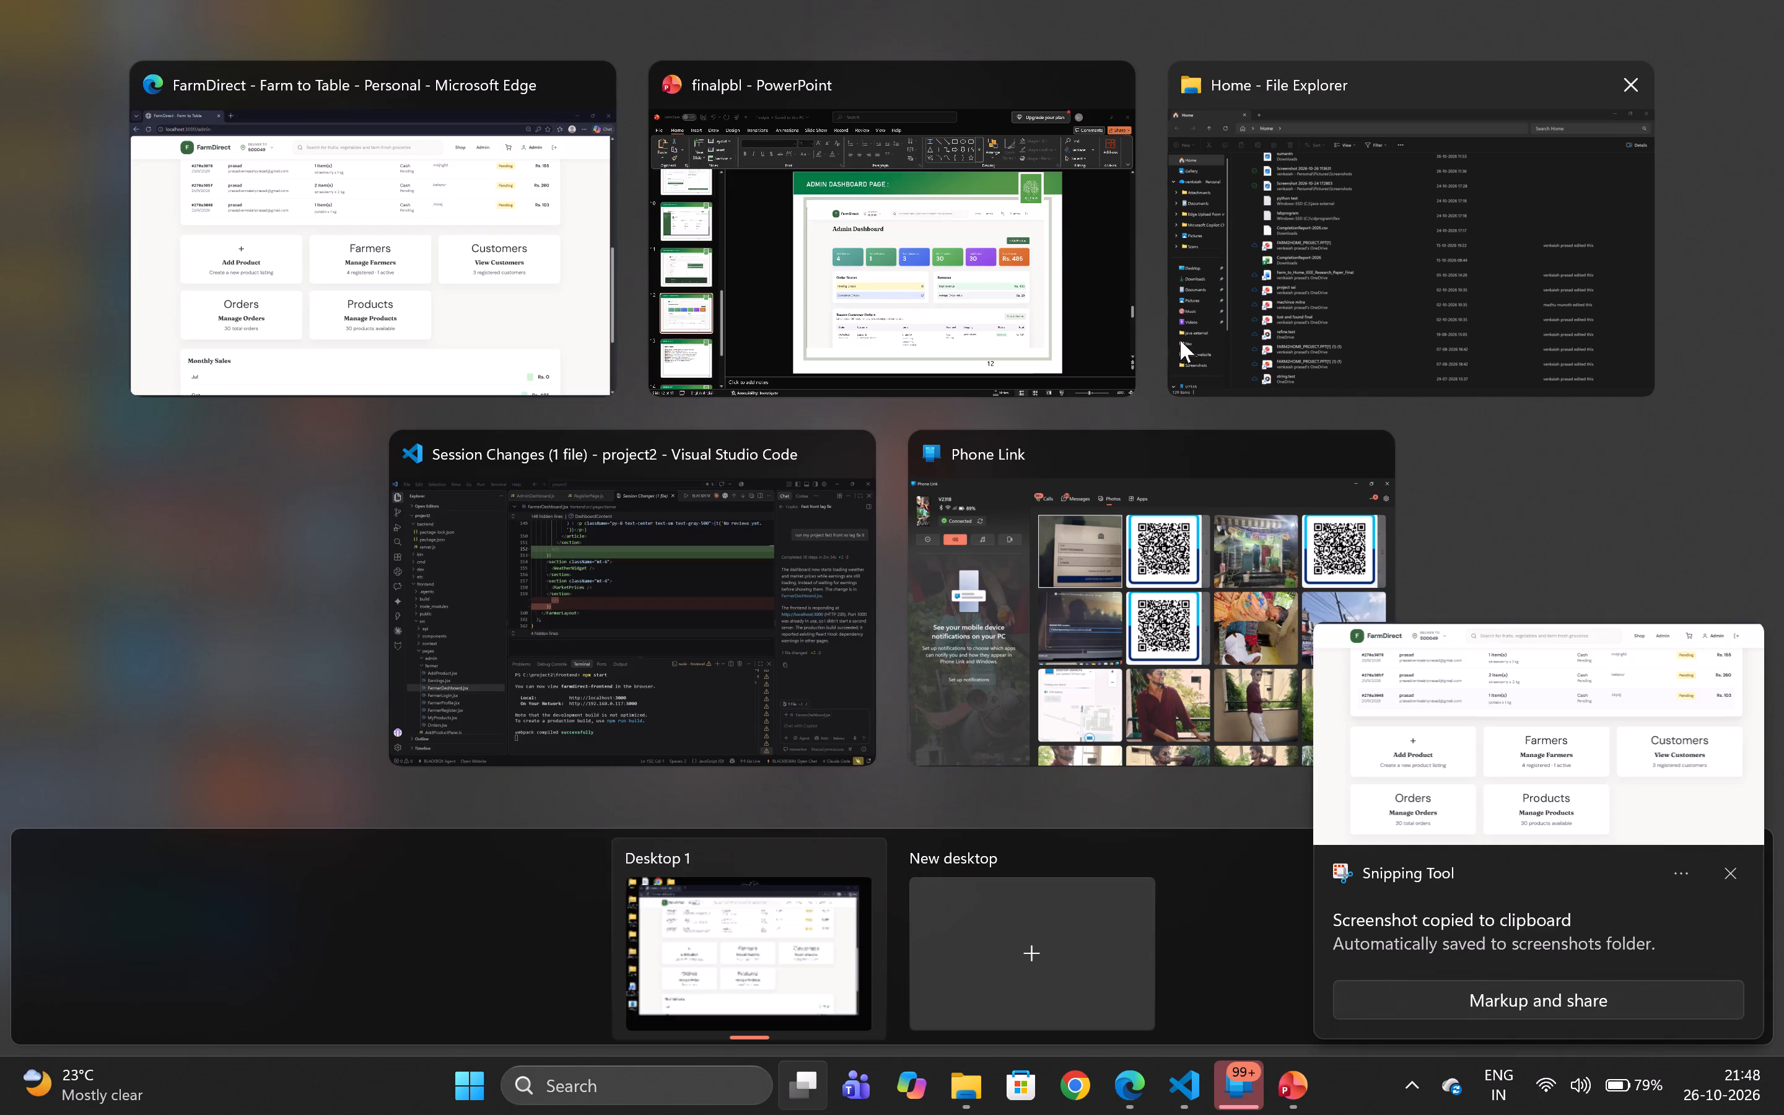
# Switch back to the finalpbl presentation and duplicate the Admin Dashboard slide 12.
pyautogui.click(1077, 314)
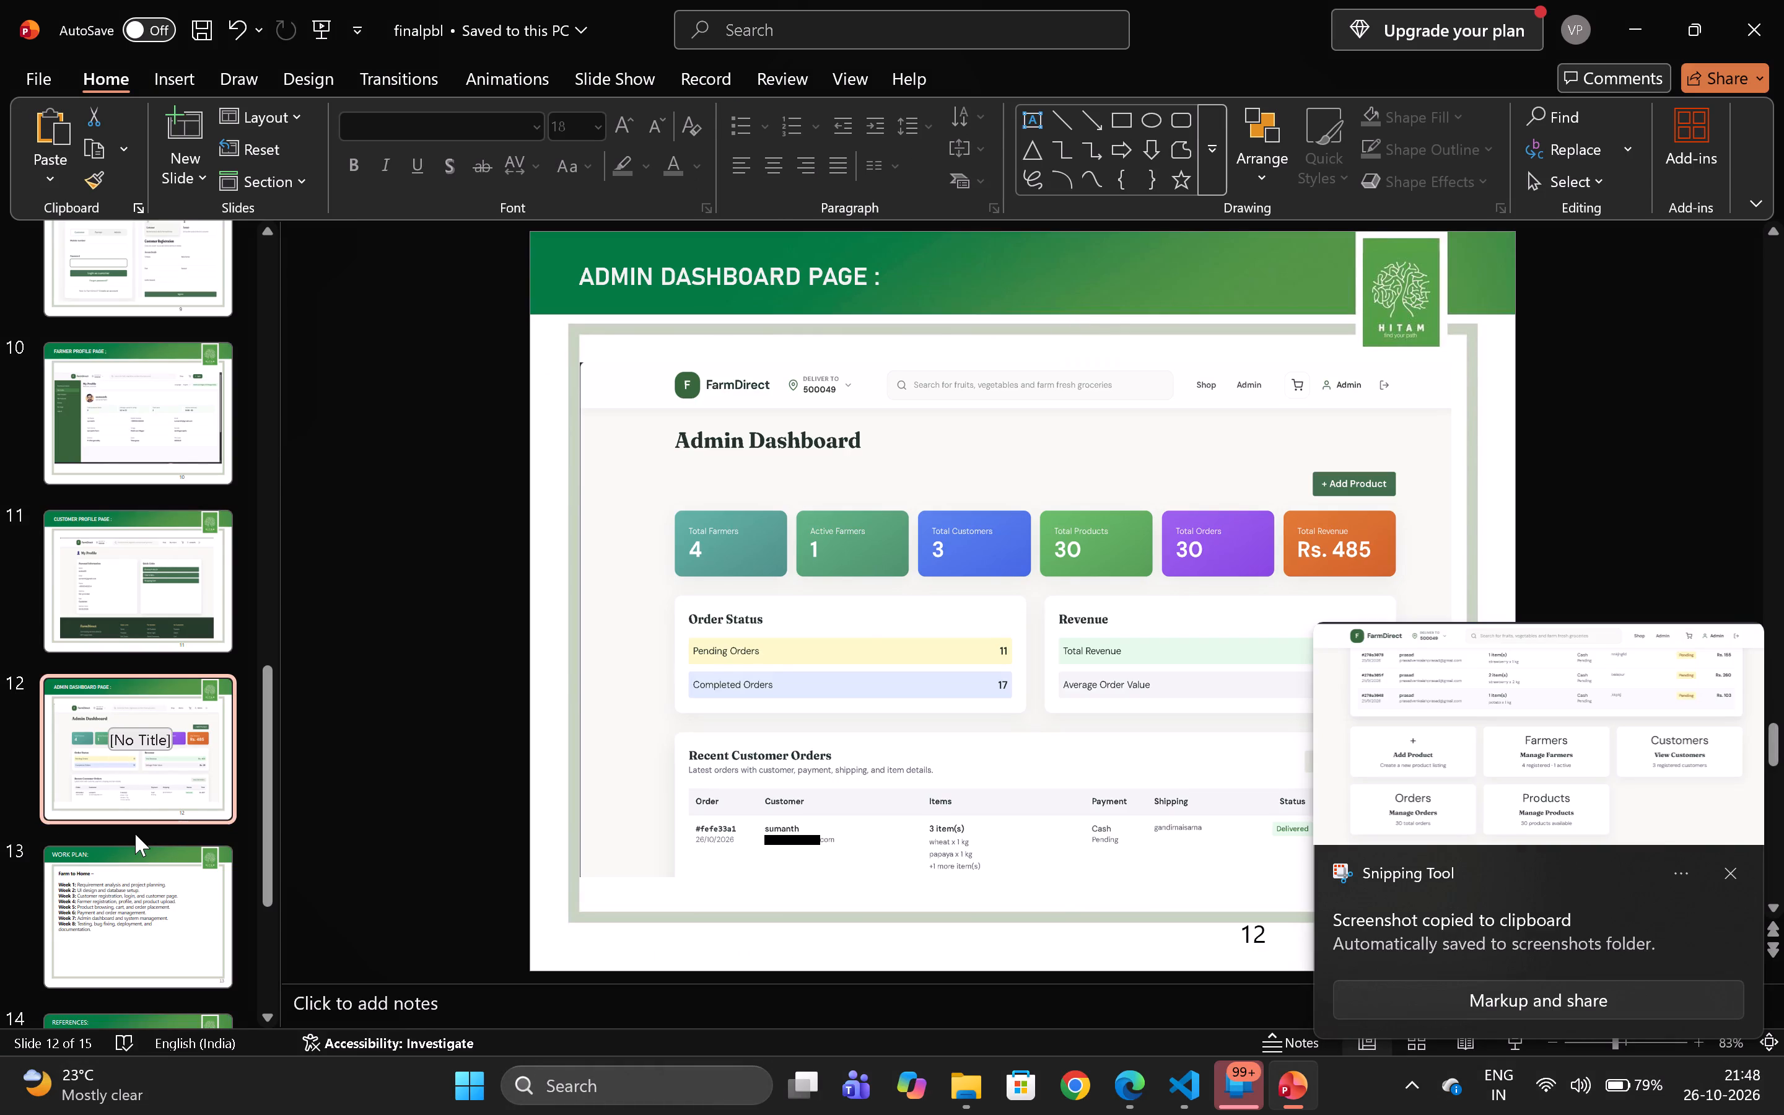
pyautogui.rightClick(142, 776)
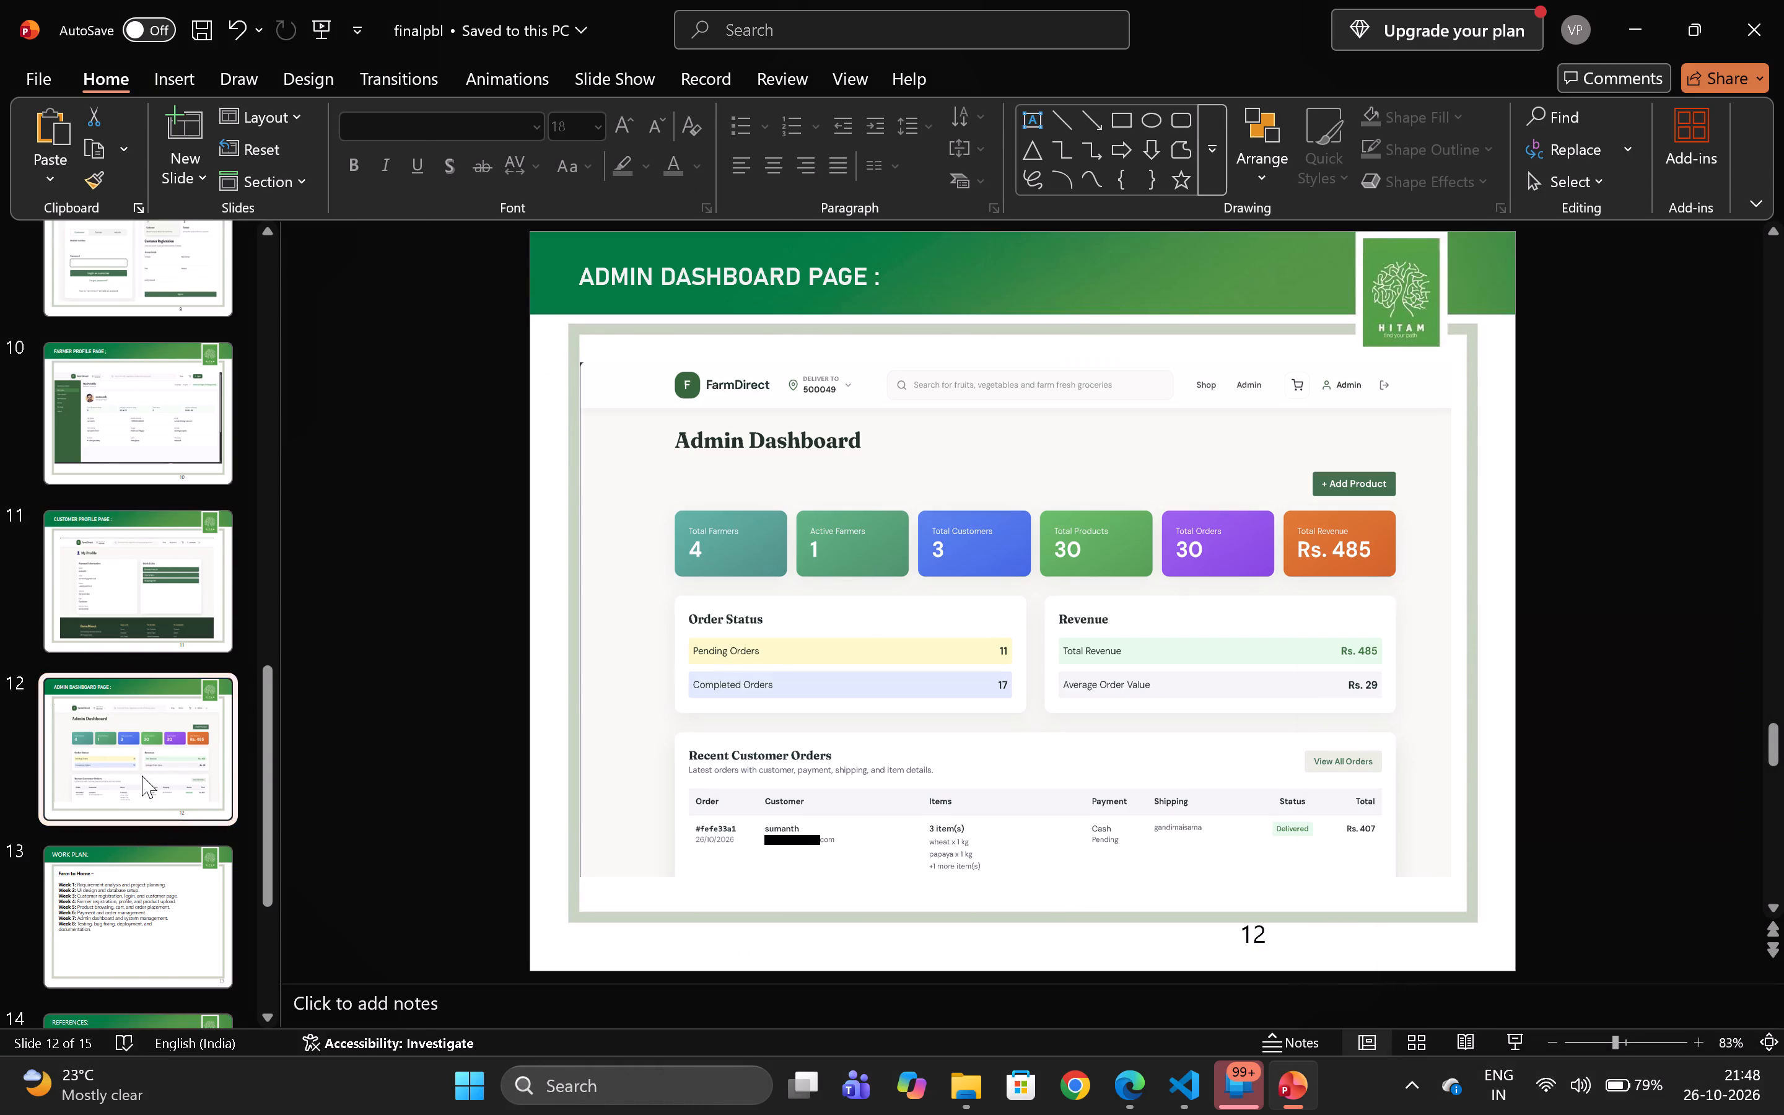
pyautogui.click(264, 413)
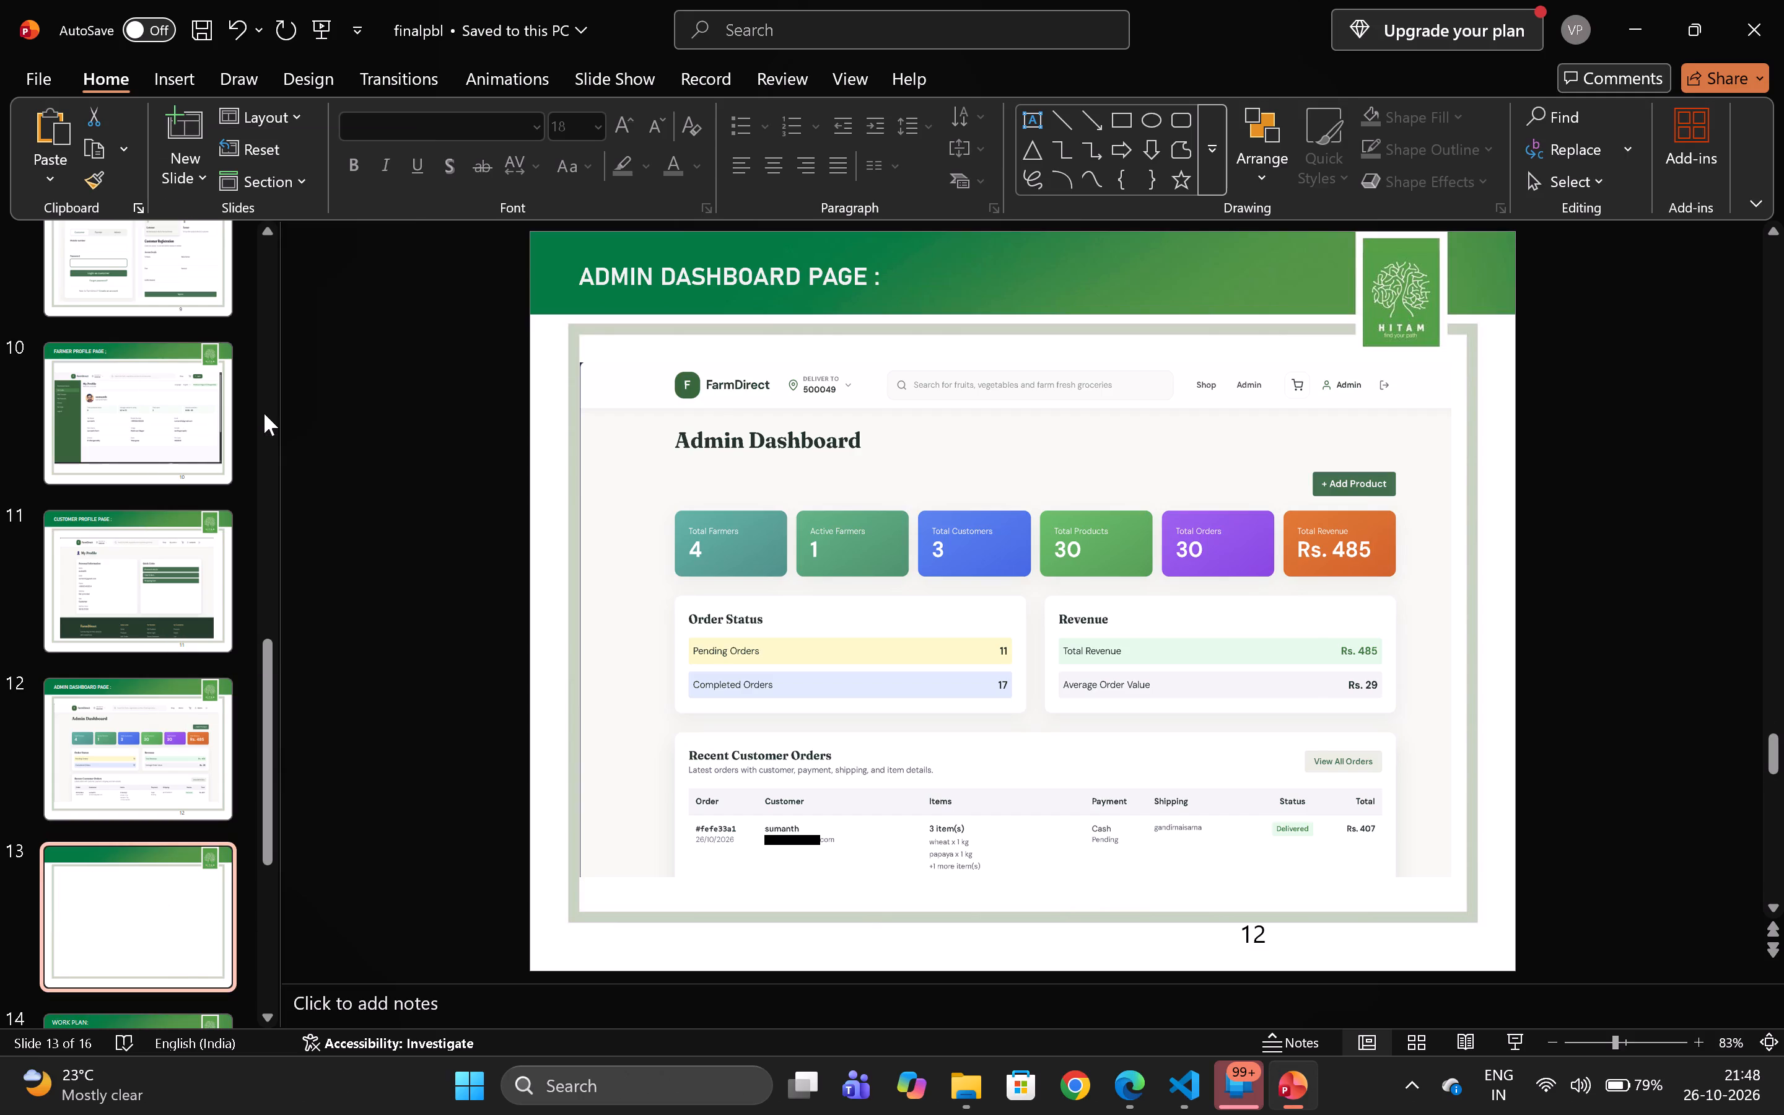
# Replace the dashboard picture on the duplicated slide 13 with the new capture of the lower admin page.
pyautogui.click(742, 647)
pyautogui.press('BackSpace')
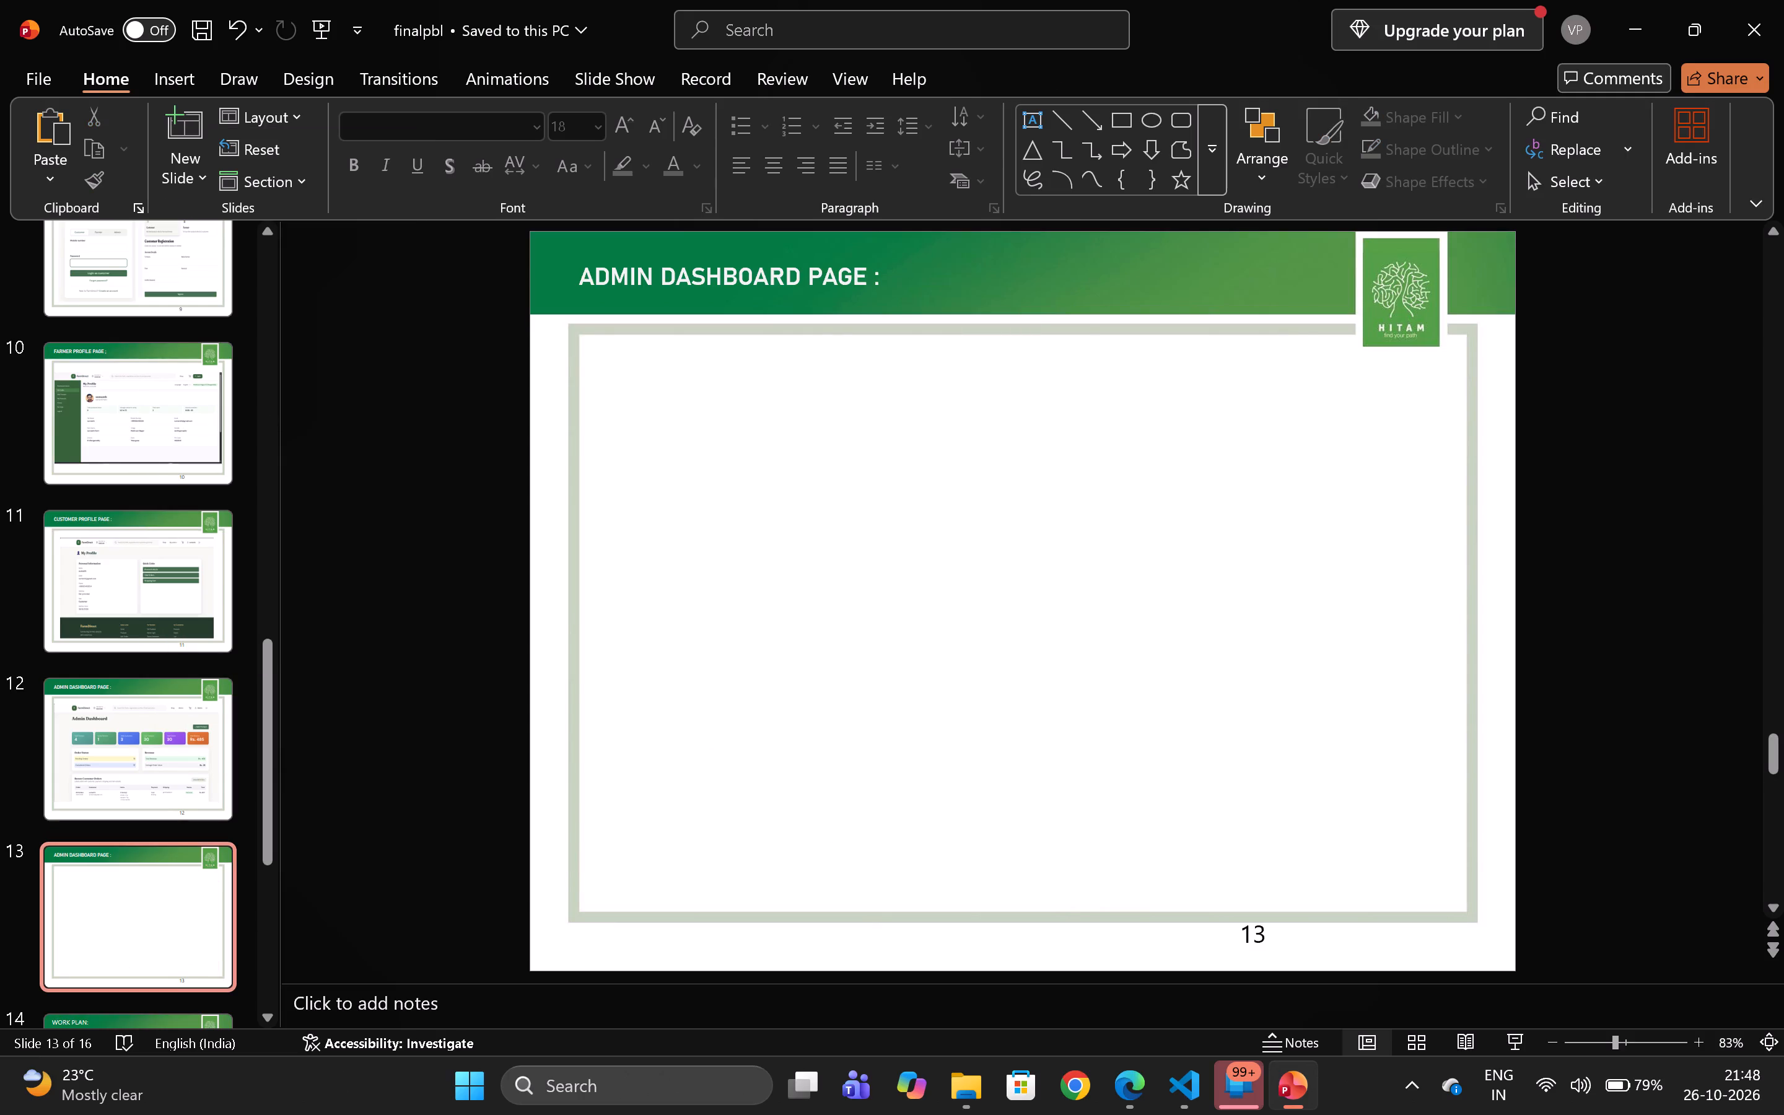
pyautogui.hotkey('ctrl', 'v')
pyautogui.keyDown('ctrl'); pyautogui.click(742, 647); pyautogui.keyUp('ctrl')
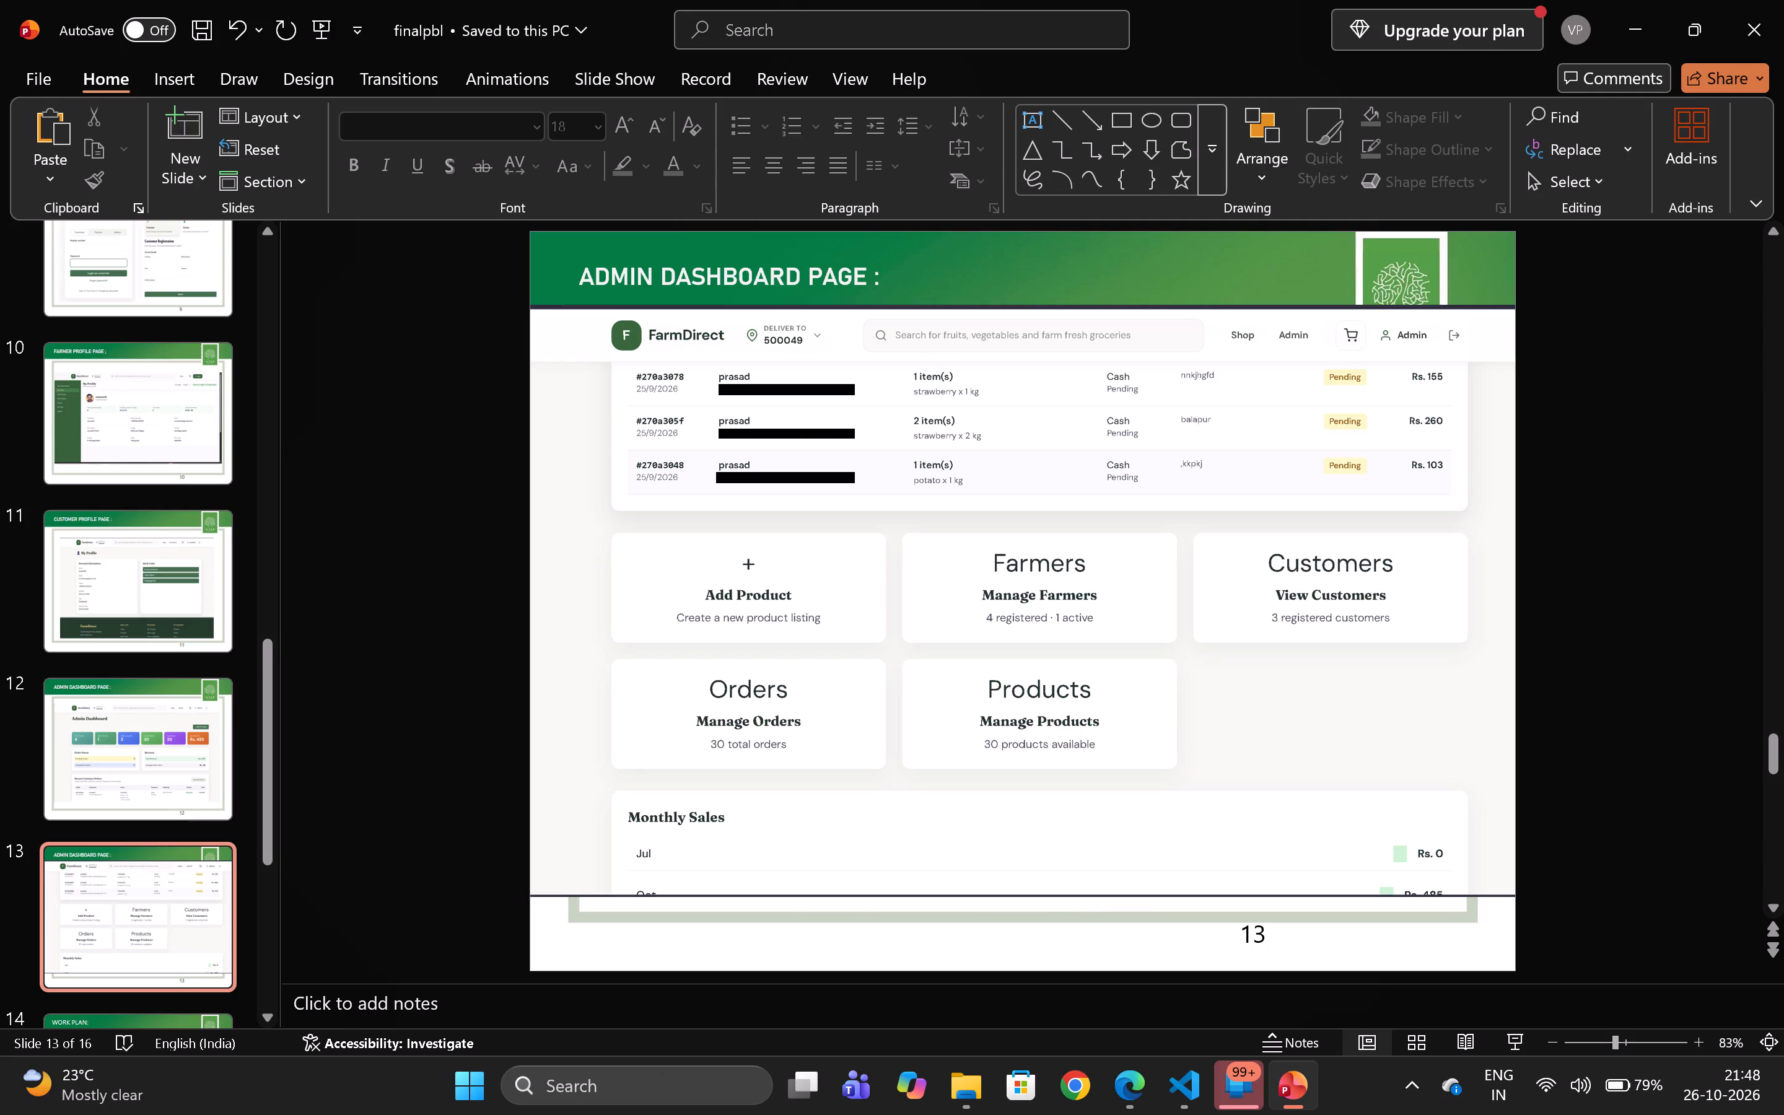
# Shrink and move the capture on slide 13 so it sits inside the content frame, with a margin on both sides.
pyautogui.moveTo(582, 371); pyautogui.dragTo(602, 377)
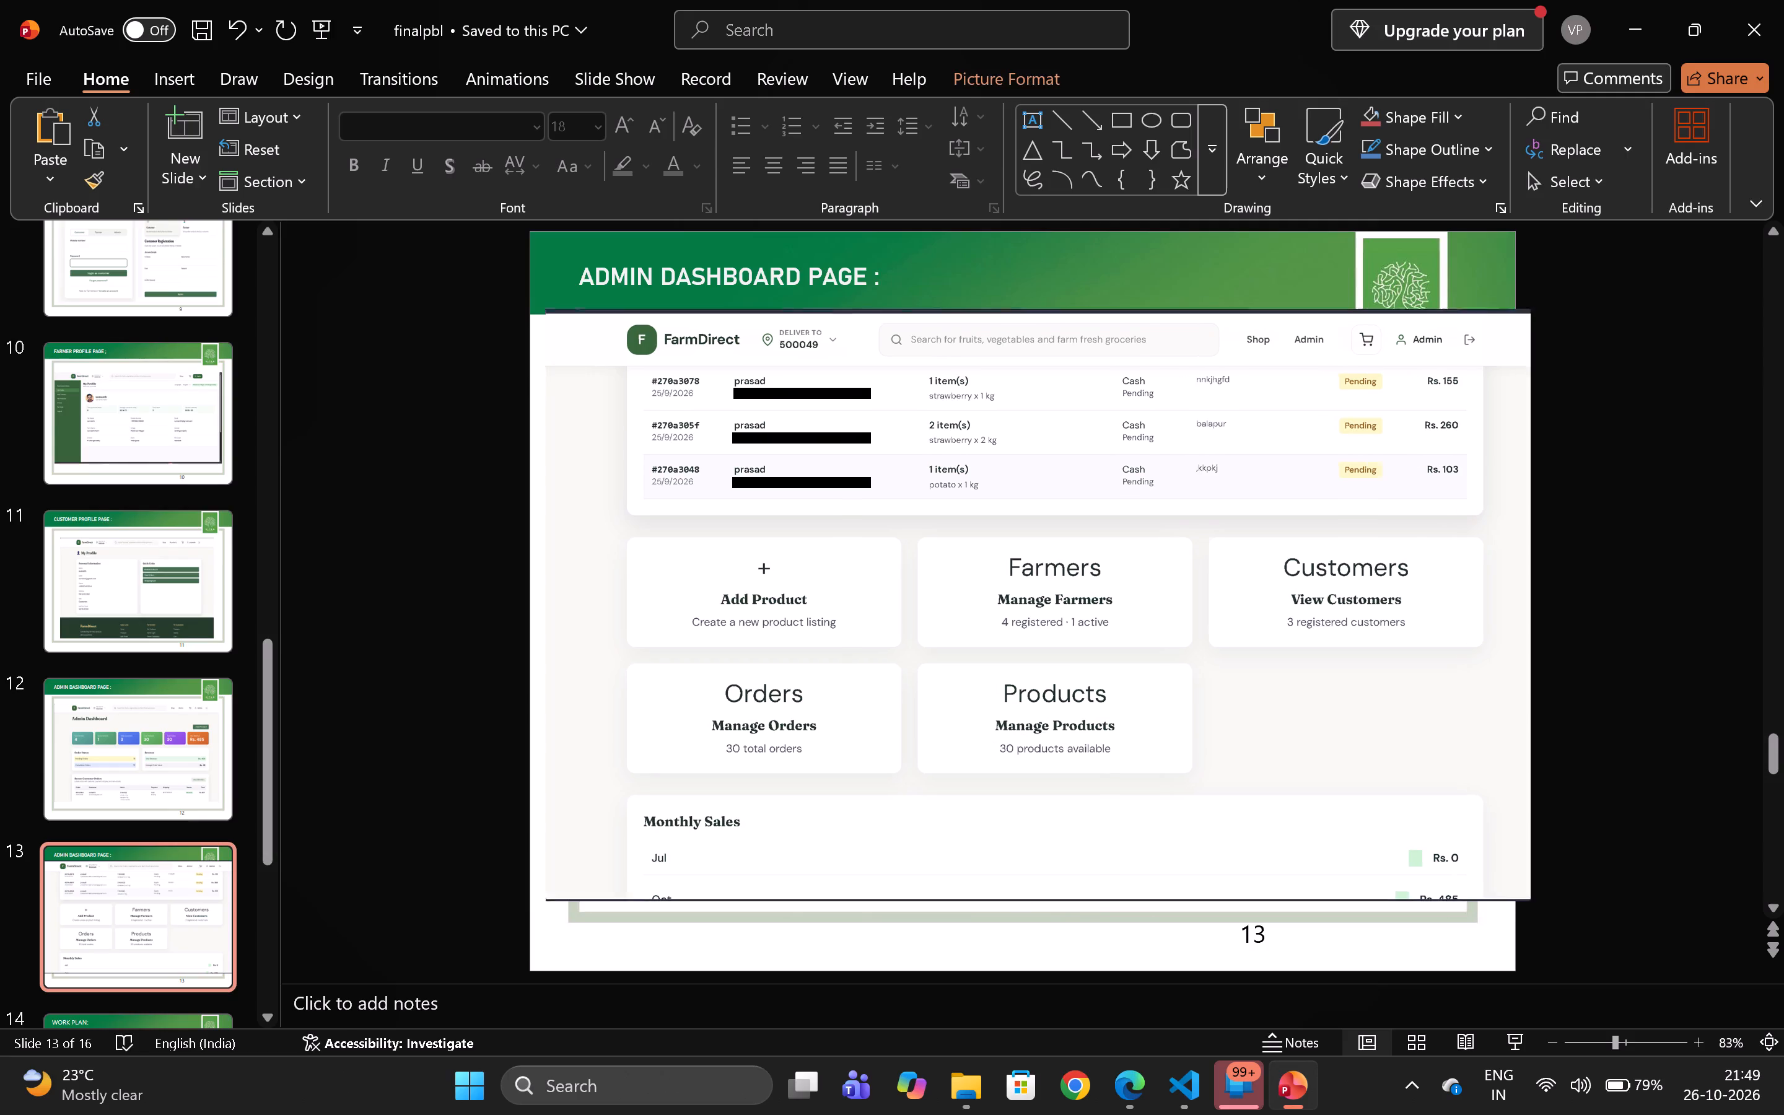
pyautogui.moveTo(602, 377); pyautogui.dragTo(605, 382)
pyautogui.moveTo(554, 314); pyautogui.dragTo(588, 330)
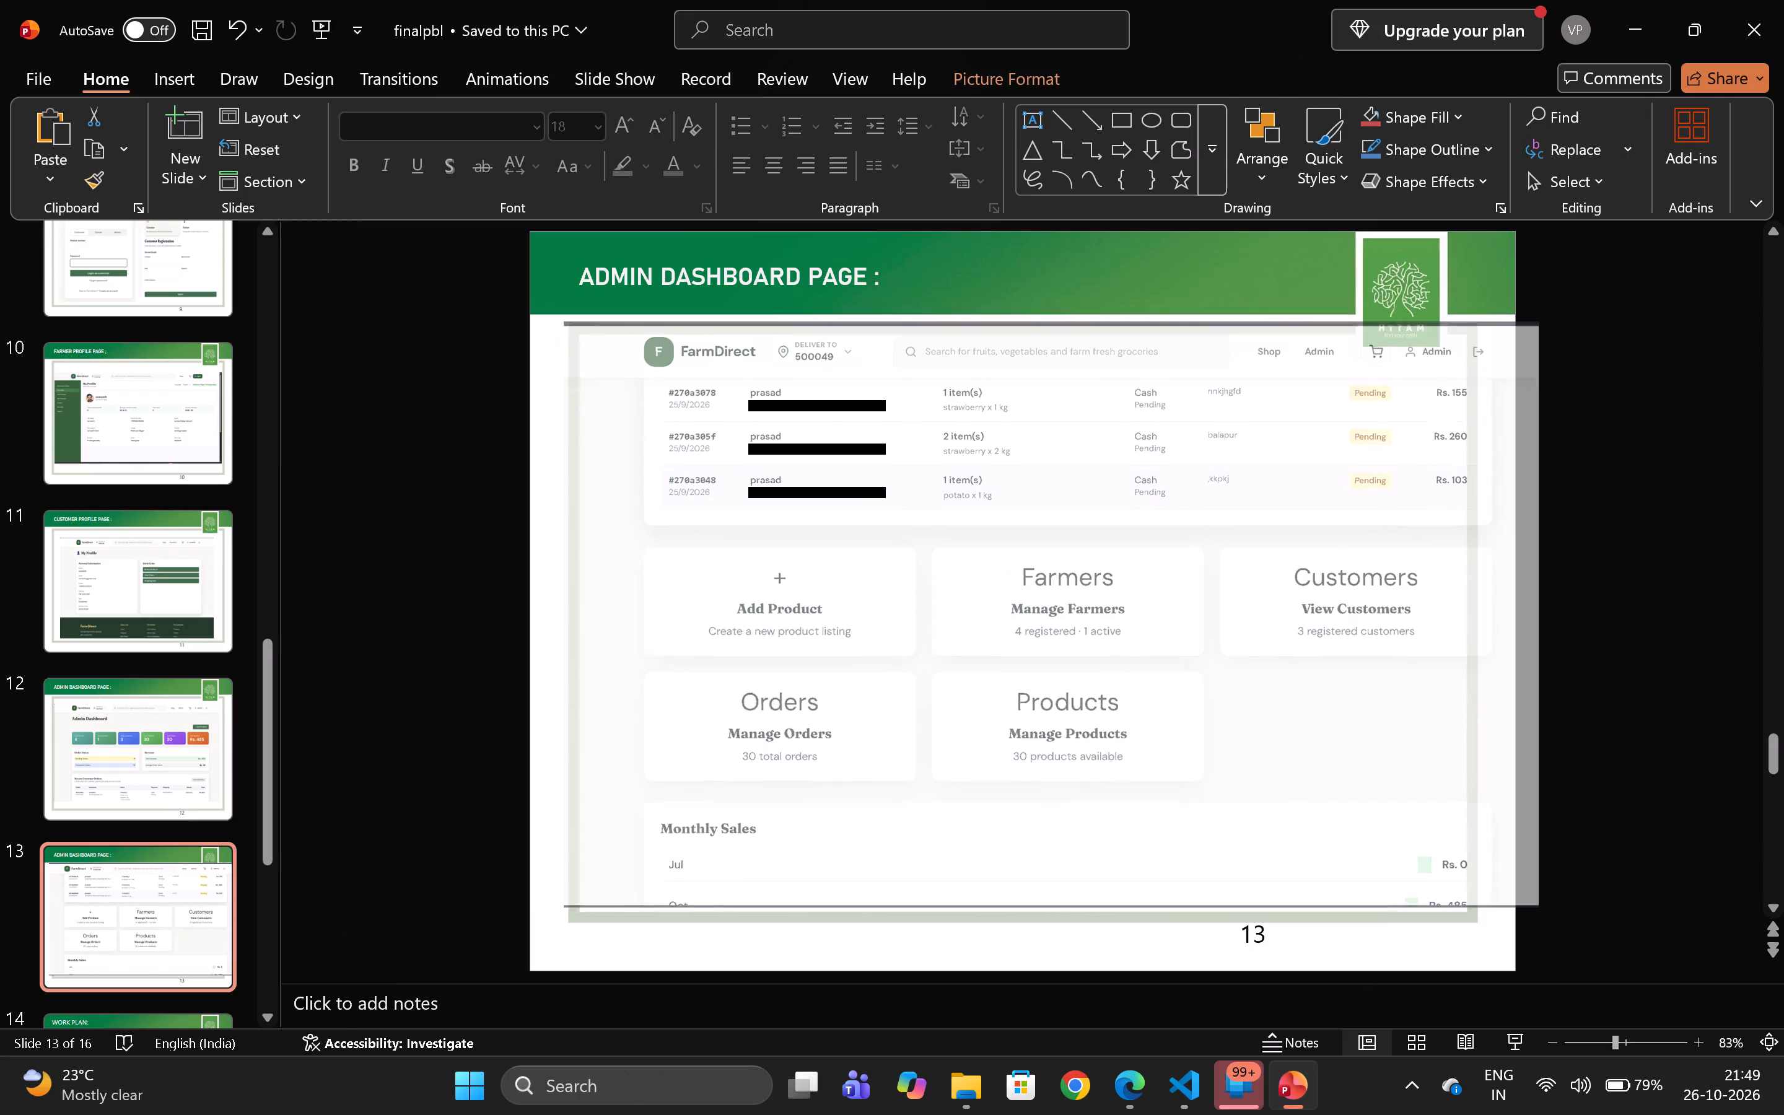
pyautogui.moveTo(588, 330); pyautogui.dragTo(605, 343)
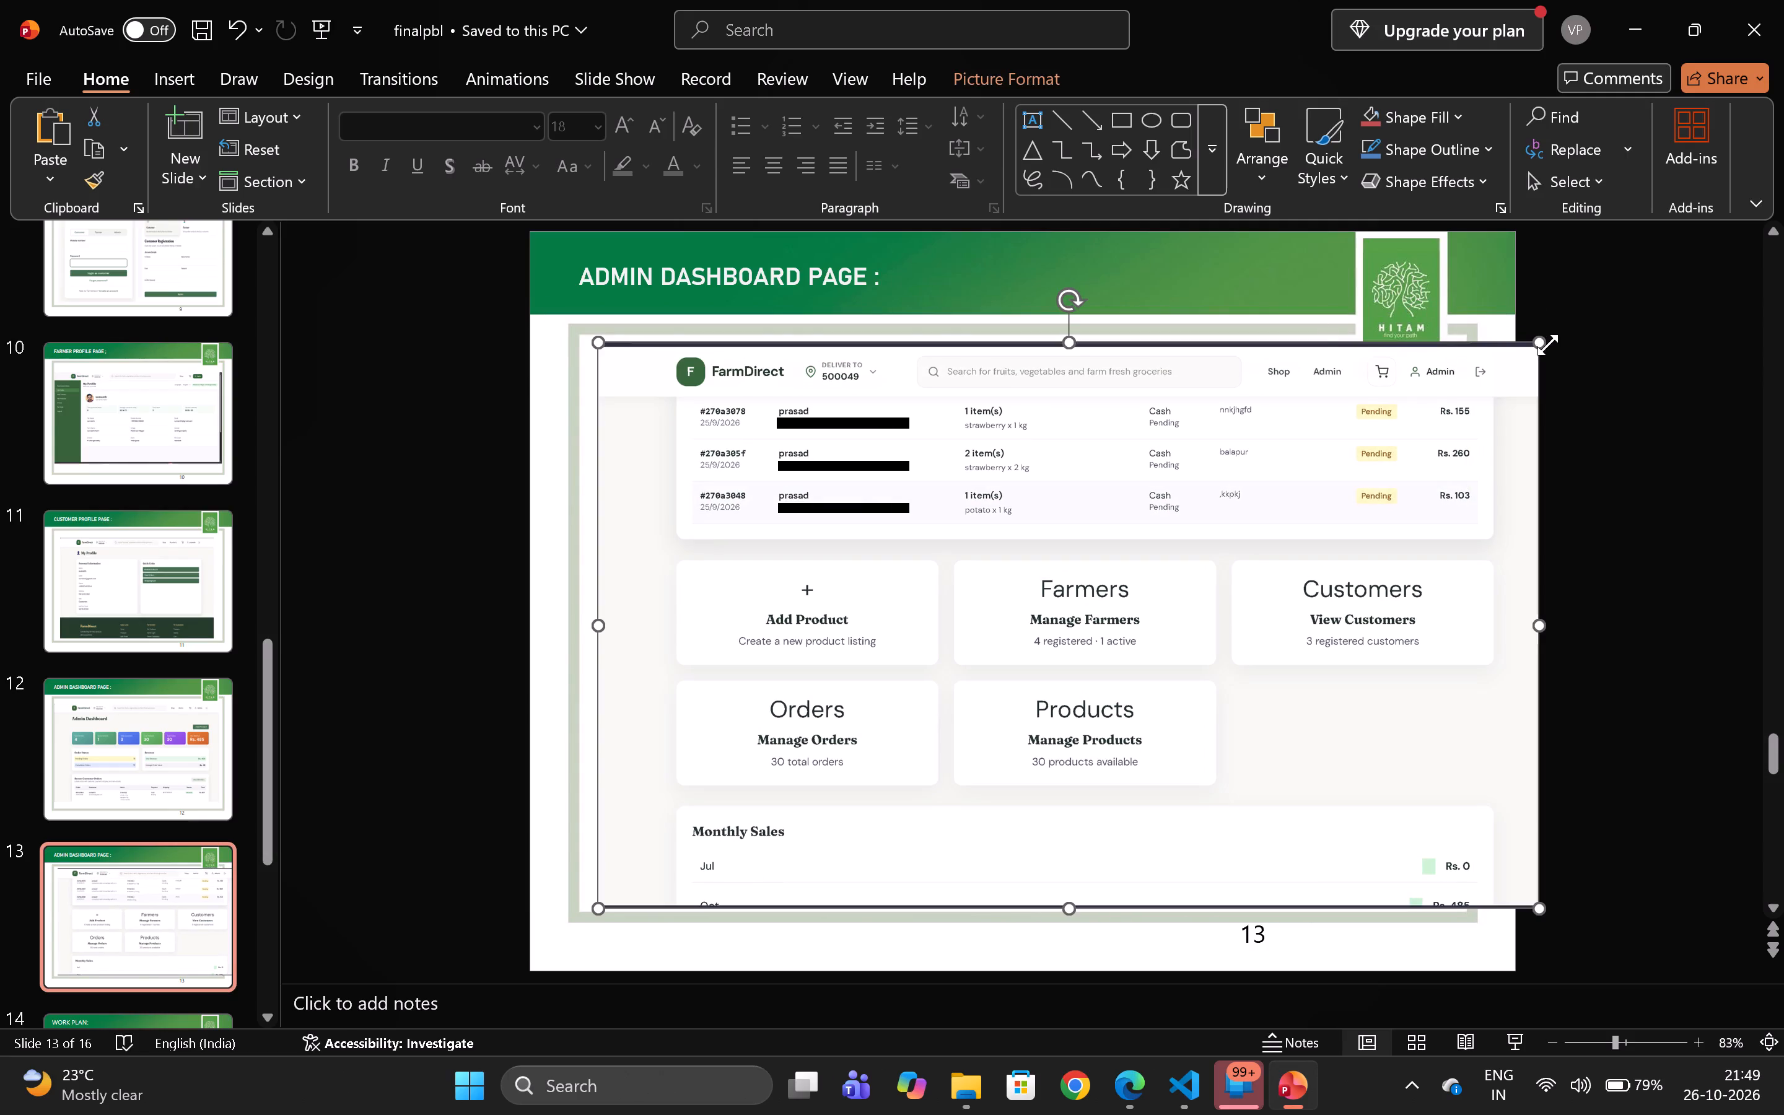
pyautogui.moveTo(1540, 342); pyautogui.dragTo(1443, 374)
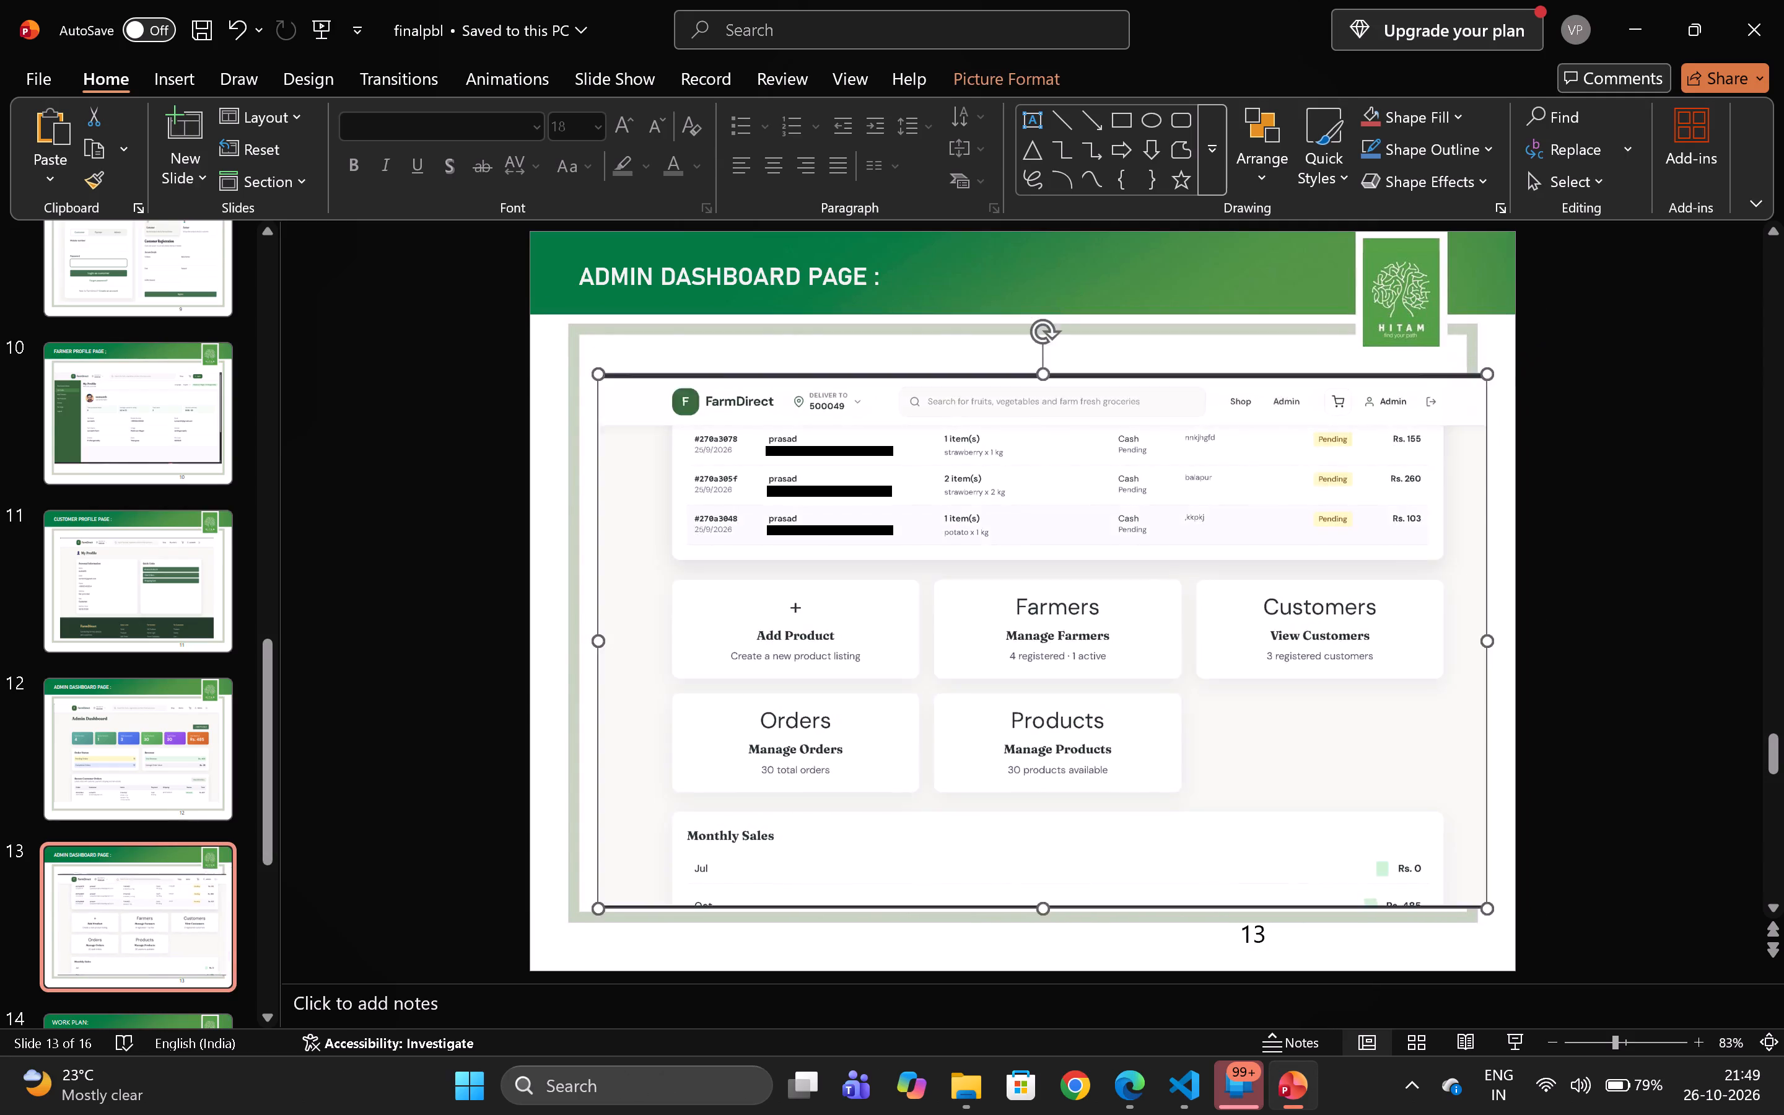
pyautogui.scroll(-1, 1269, 440)
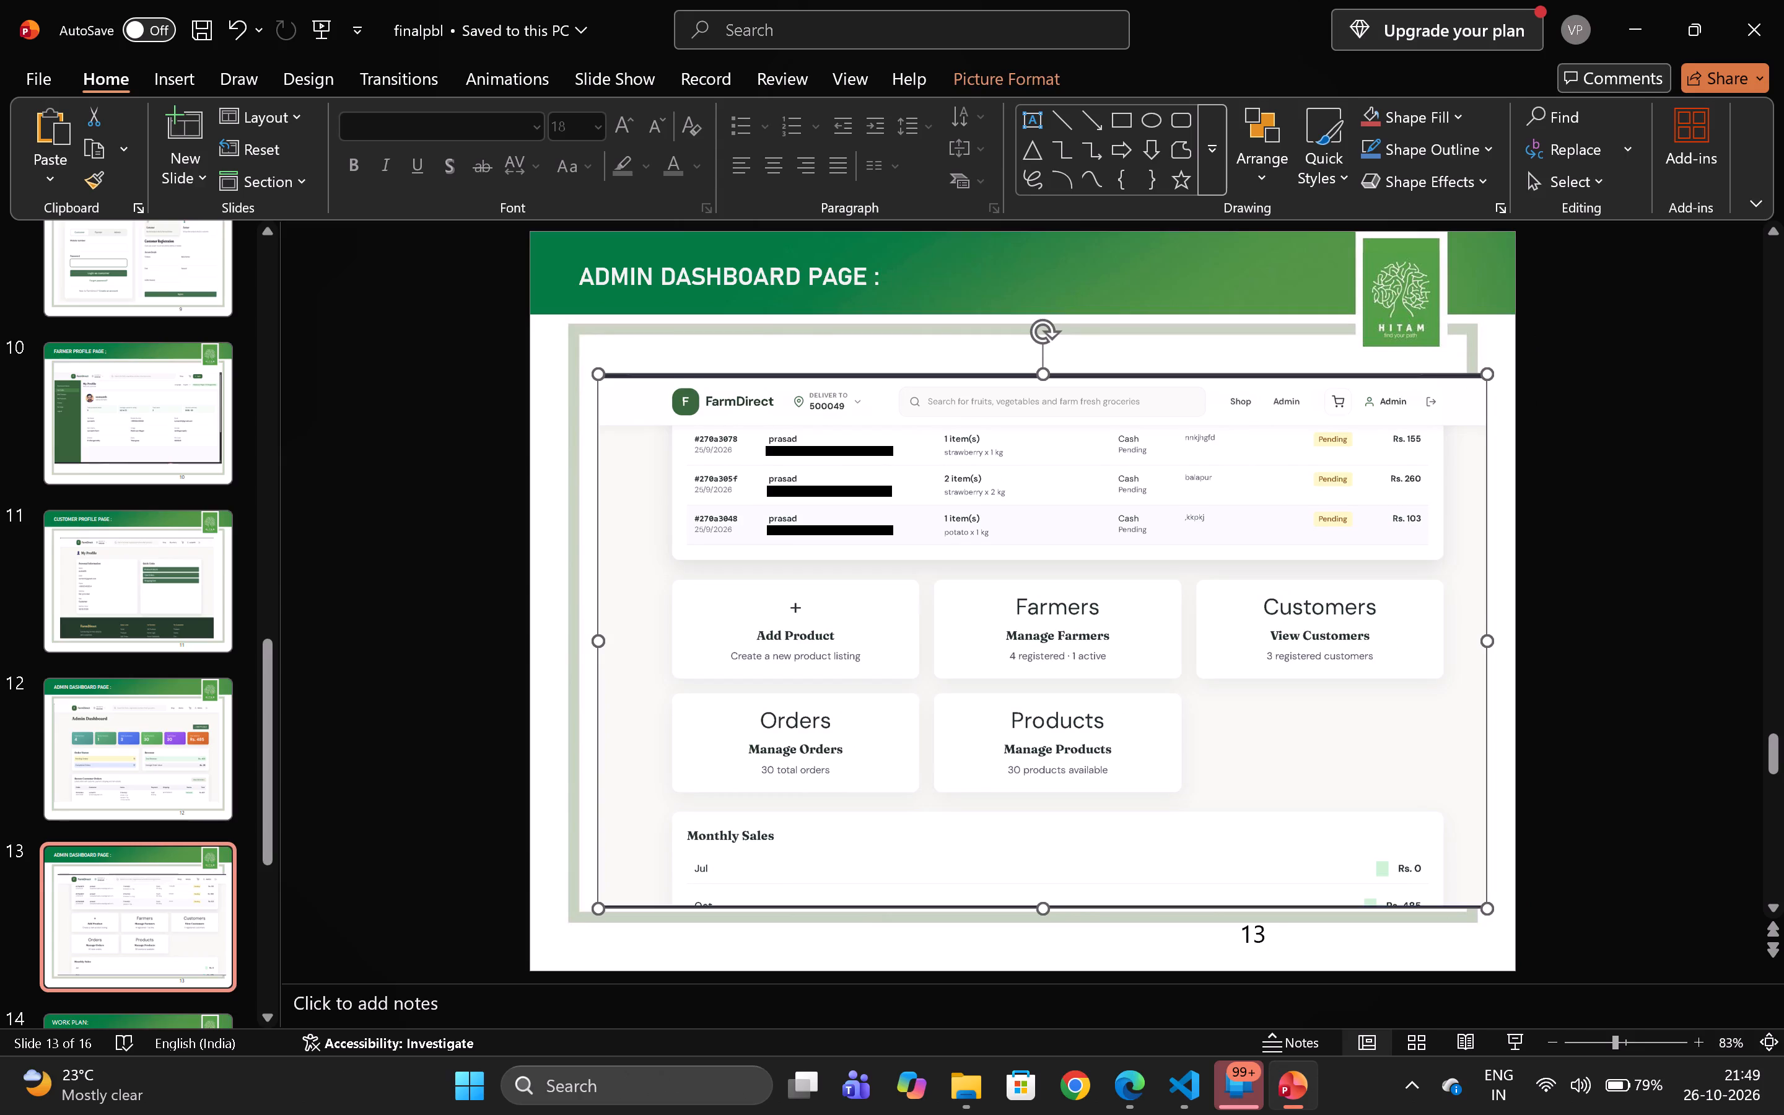
pyautogui.moveTo(1269, 440); pyautogui.dragTo(1246, 424)
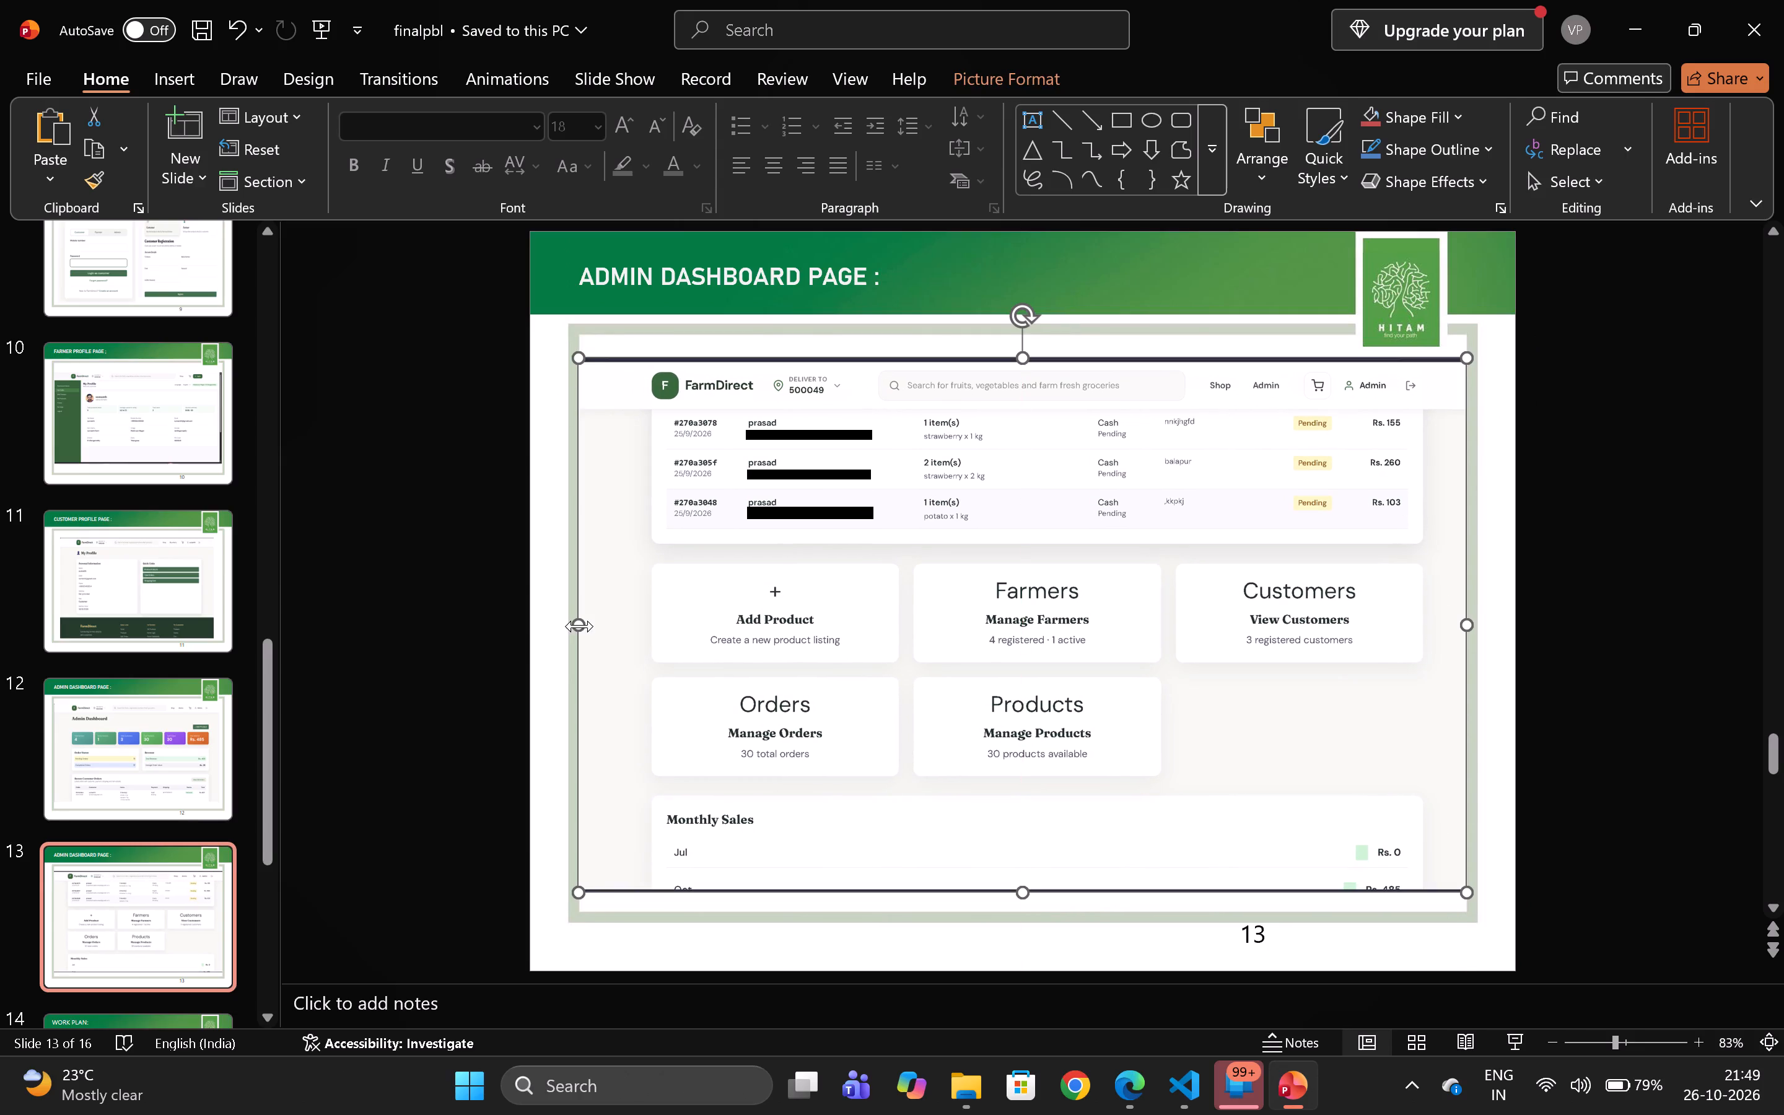
pyautogui.moveTo(580, 626); pyautogui.dragTo(599, 621)
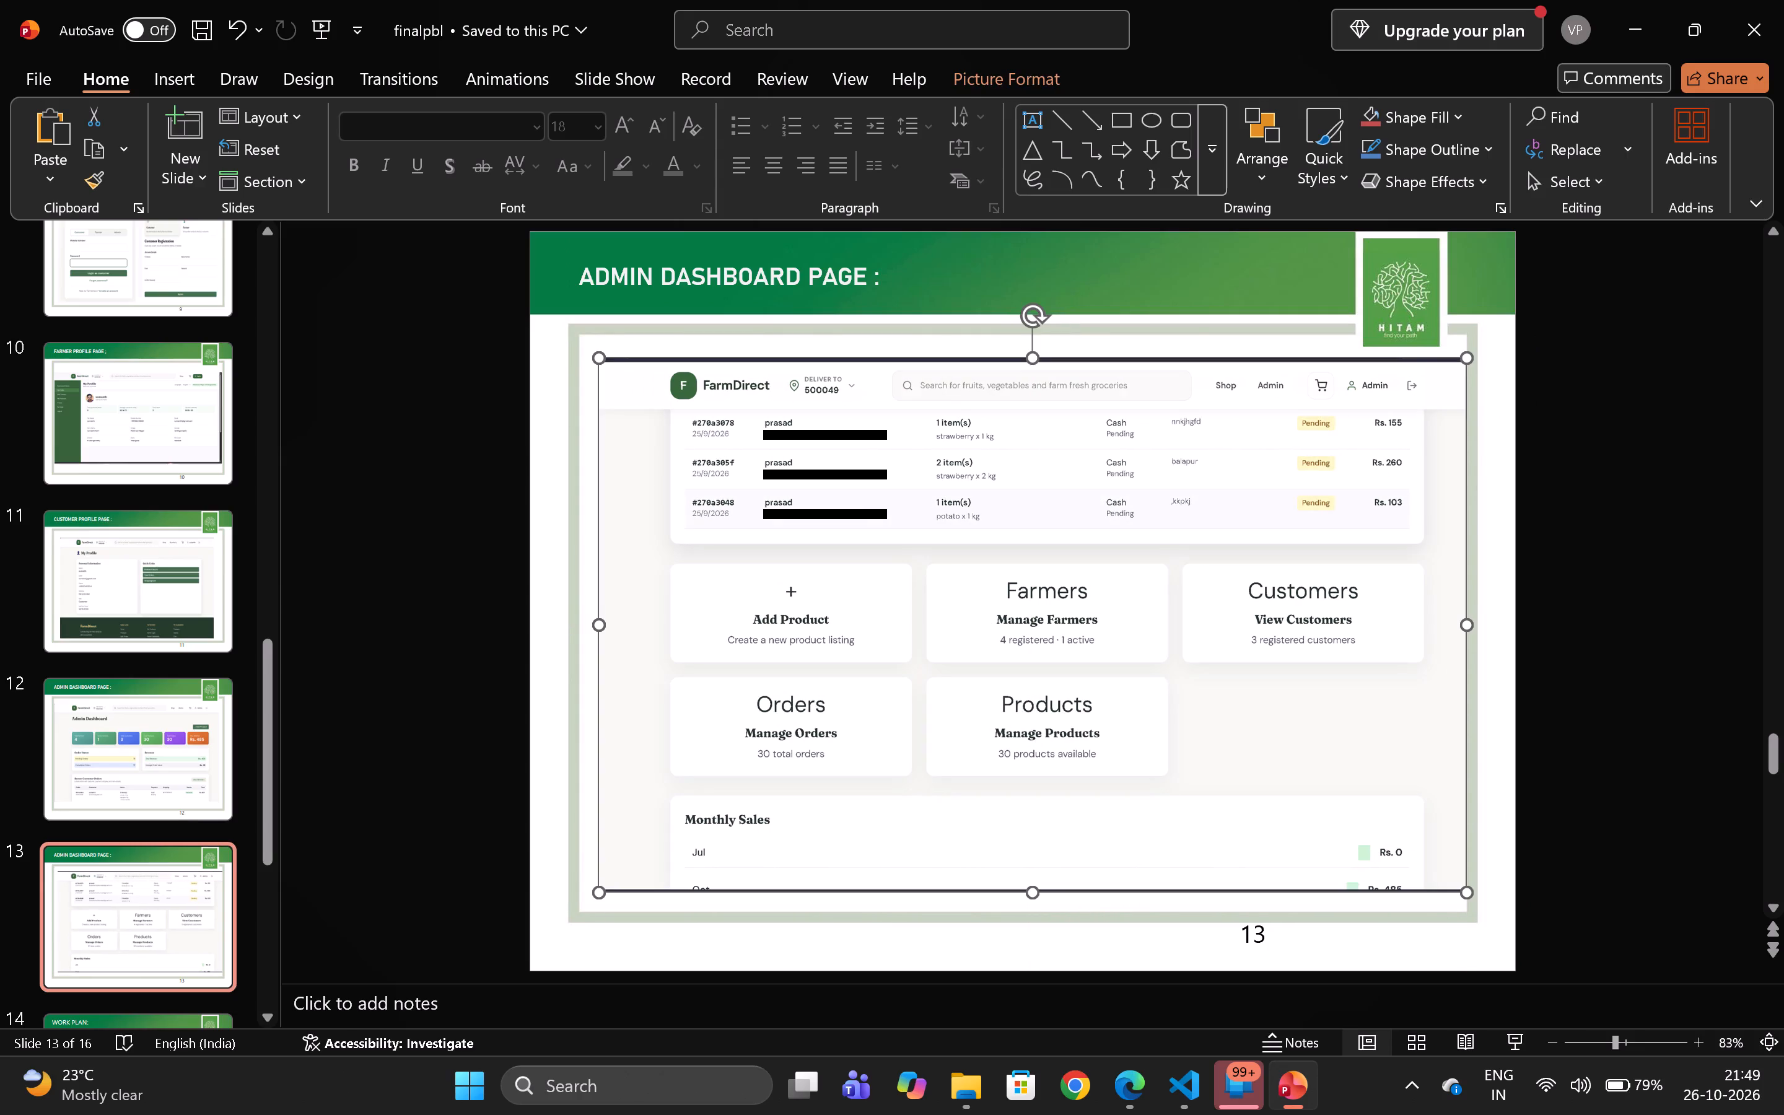
pyautogui.moveTo(1465, 629); pyautogui.dragTo(1435, 626)
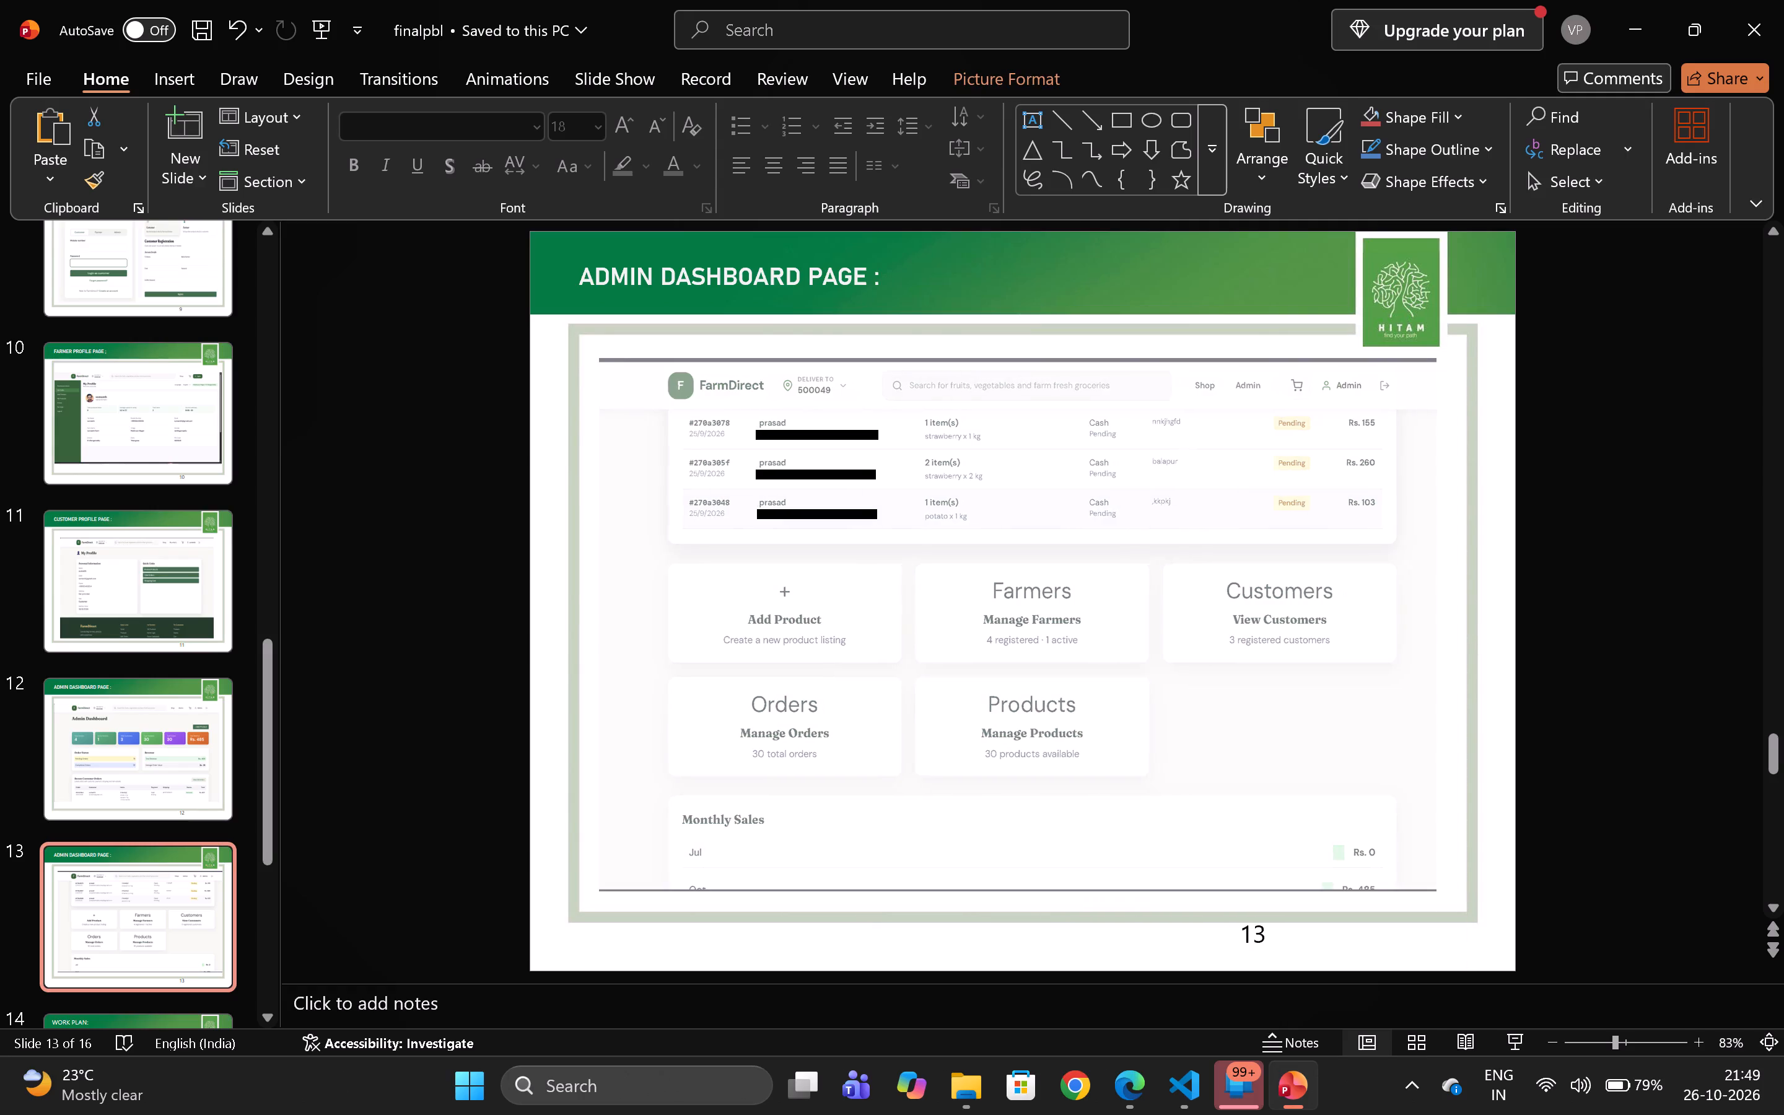
pyautogui.moveTo(1435, 626); pyautogui.dragTo(1425, 625)
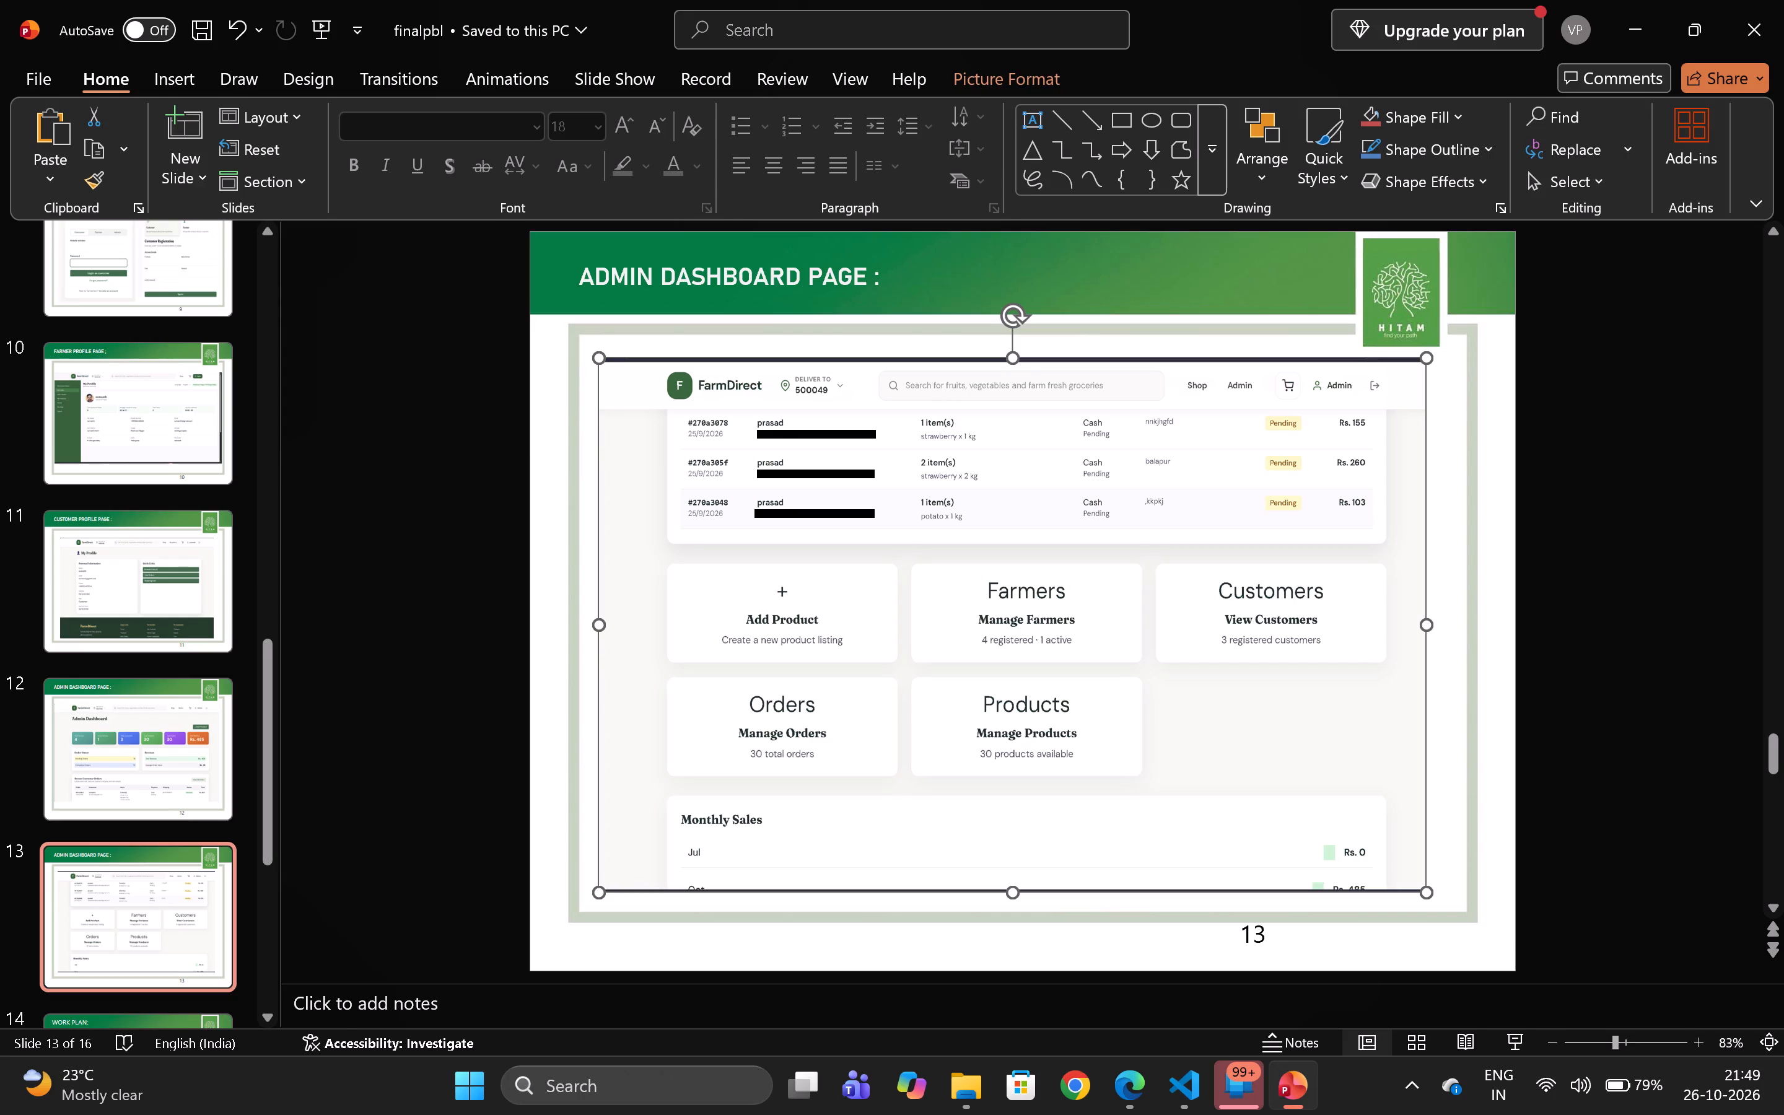
# Delete the entire bulleted reference list from the text box on the REFERENCES slide 15, keeping the slide title.
pyautogui.scroll(-1, 142, 872)
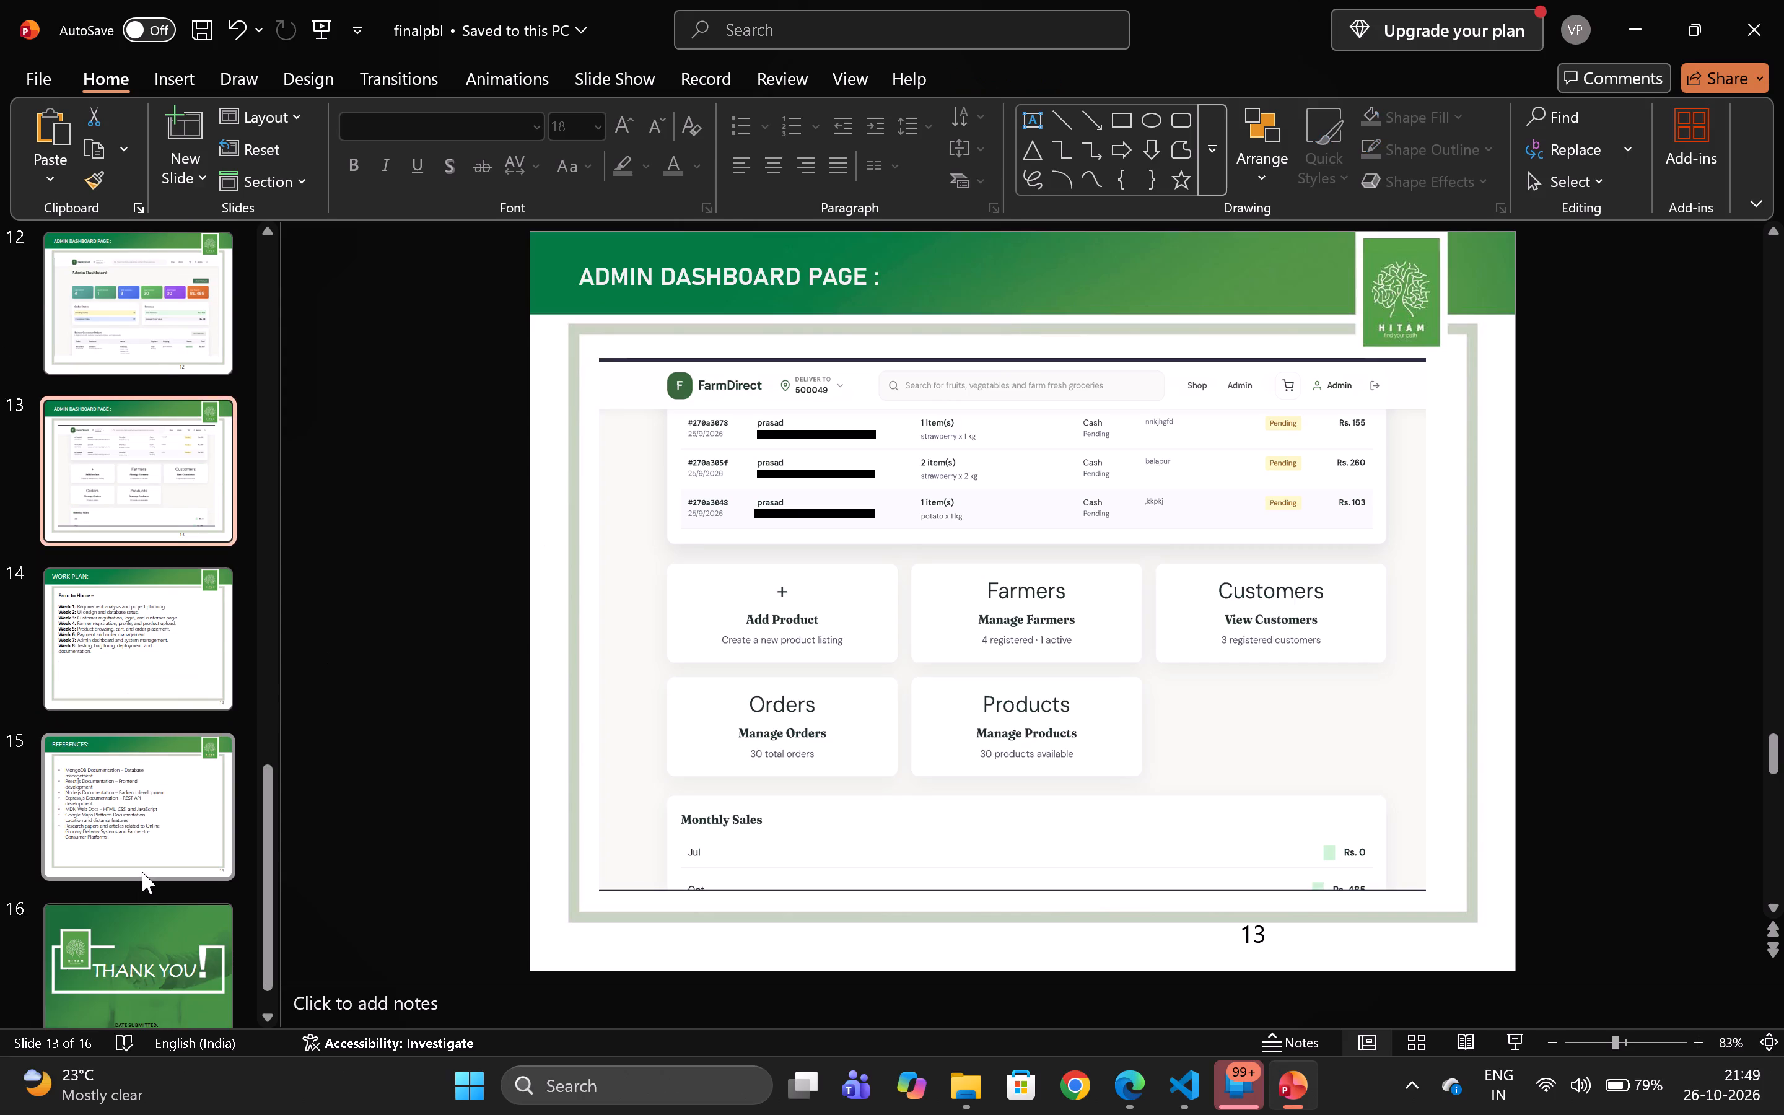
pyautogui.scroll(-2, 142, 872)
pyautogui.click(161, 636)
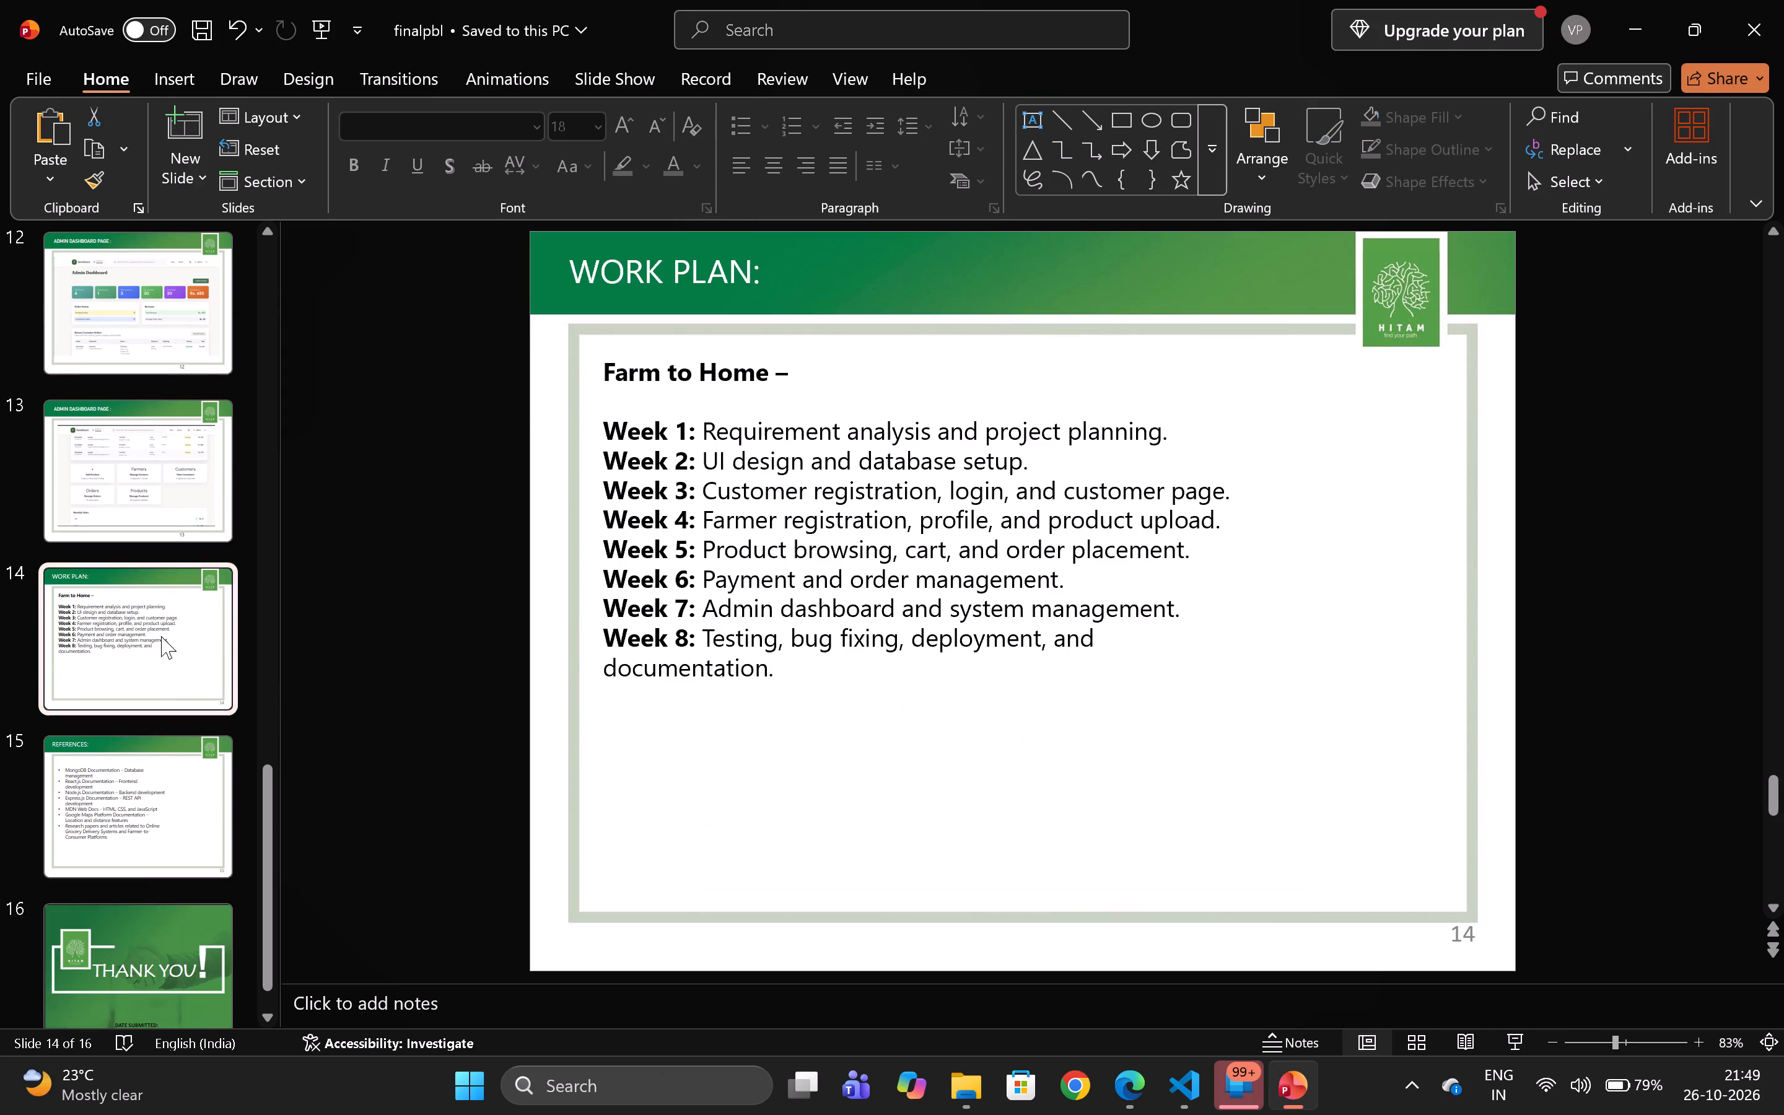
pyautogui.click(116, 774)
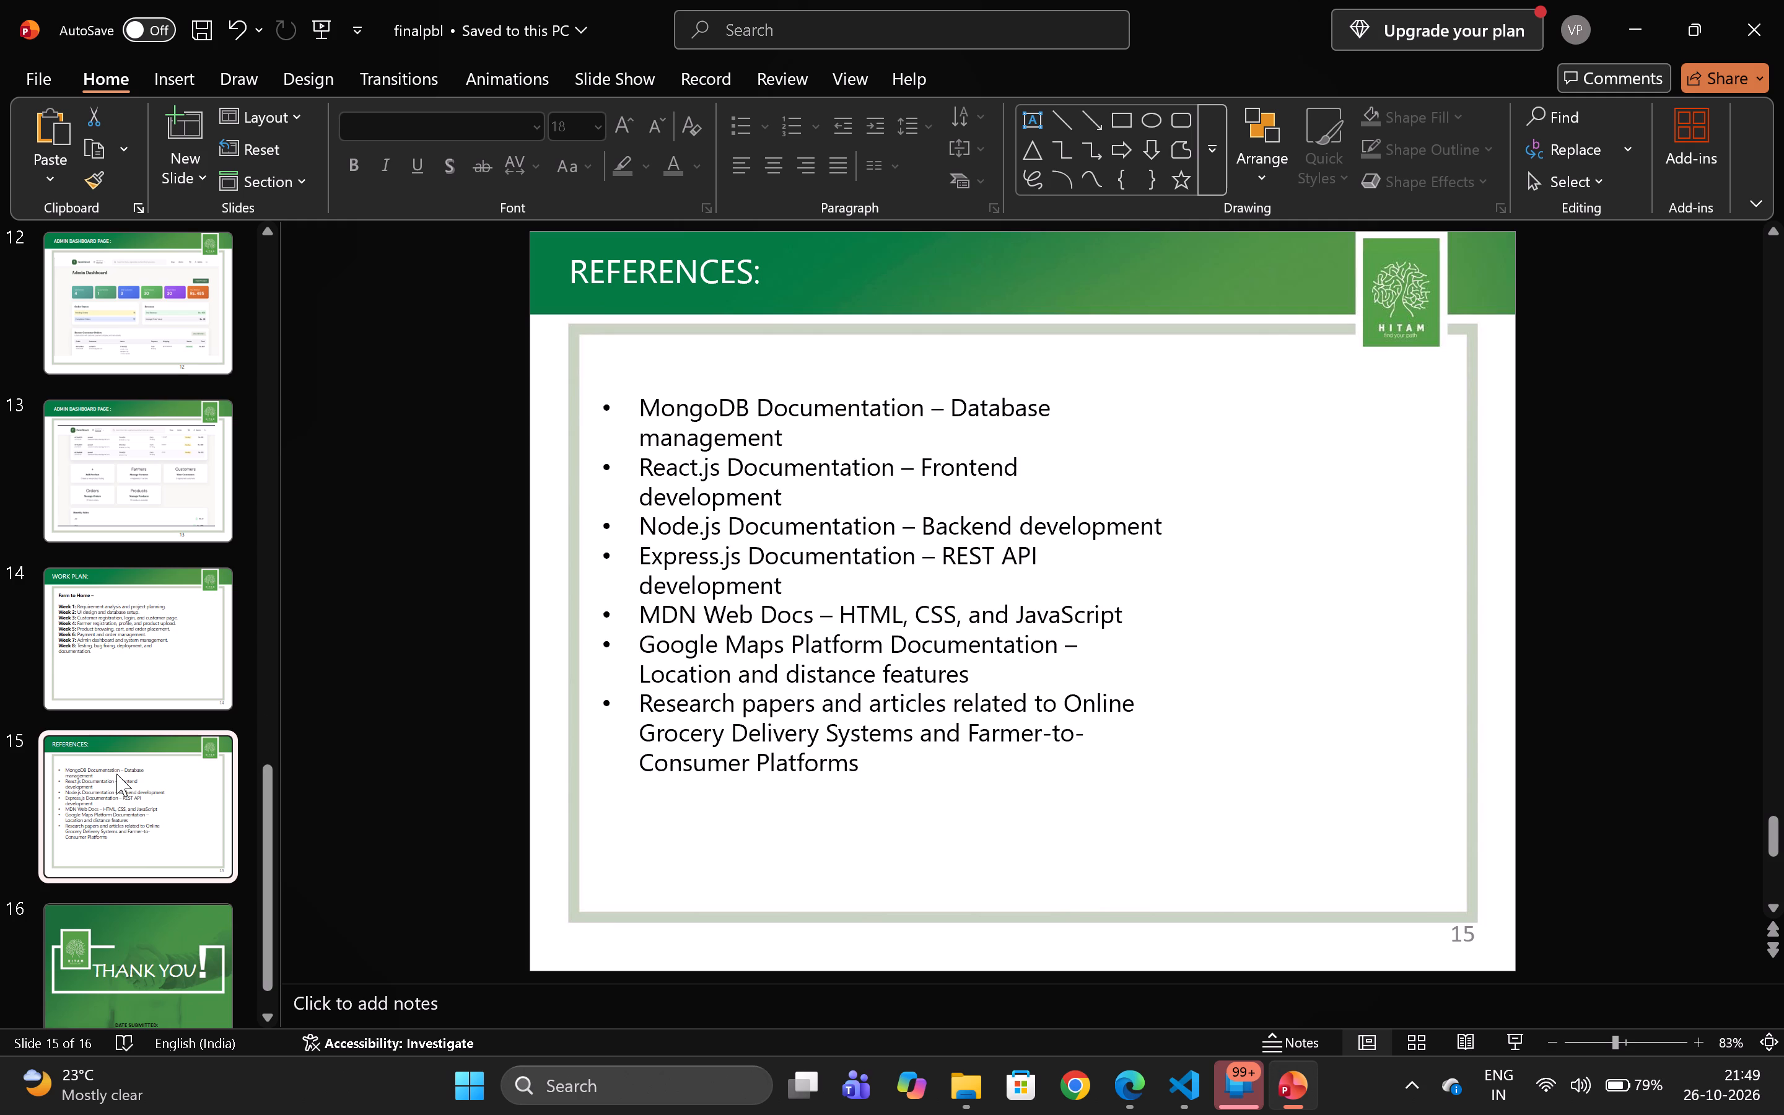
pyautogui.rightClick(934, 753)
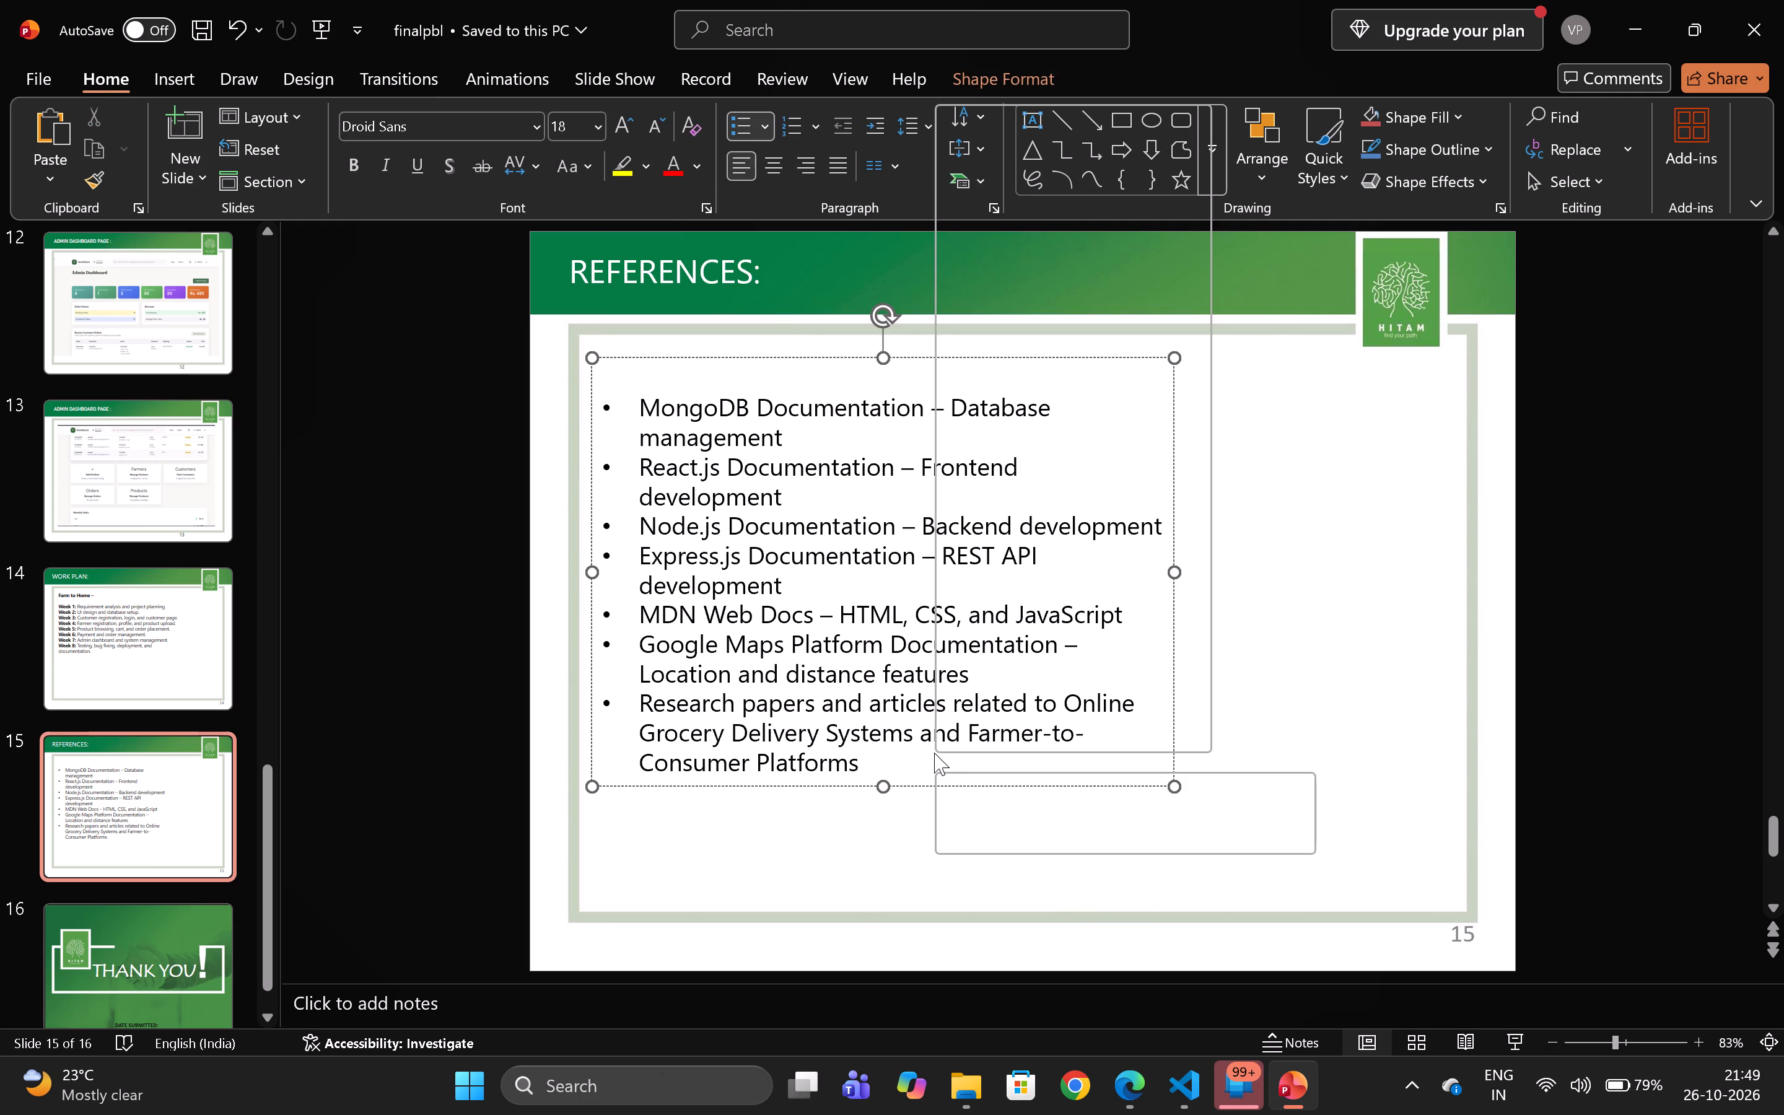
pyautogui.press('BackSpace')
pyautogui.click(903, 763)
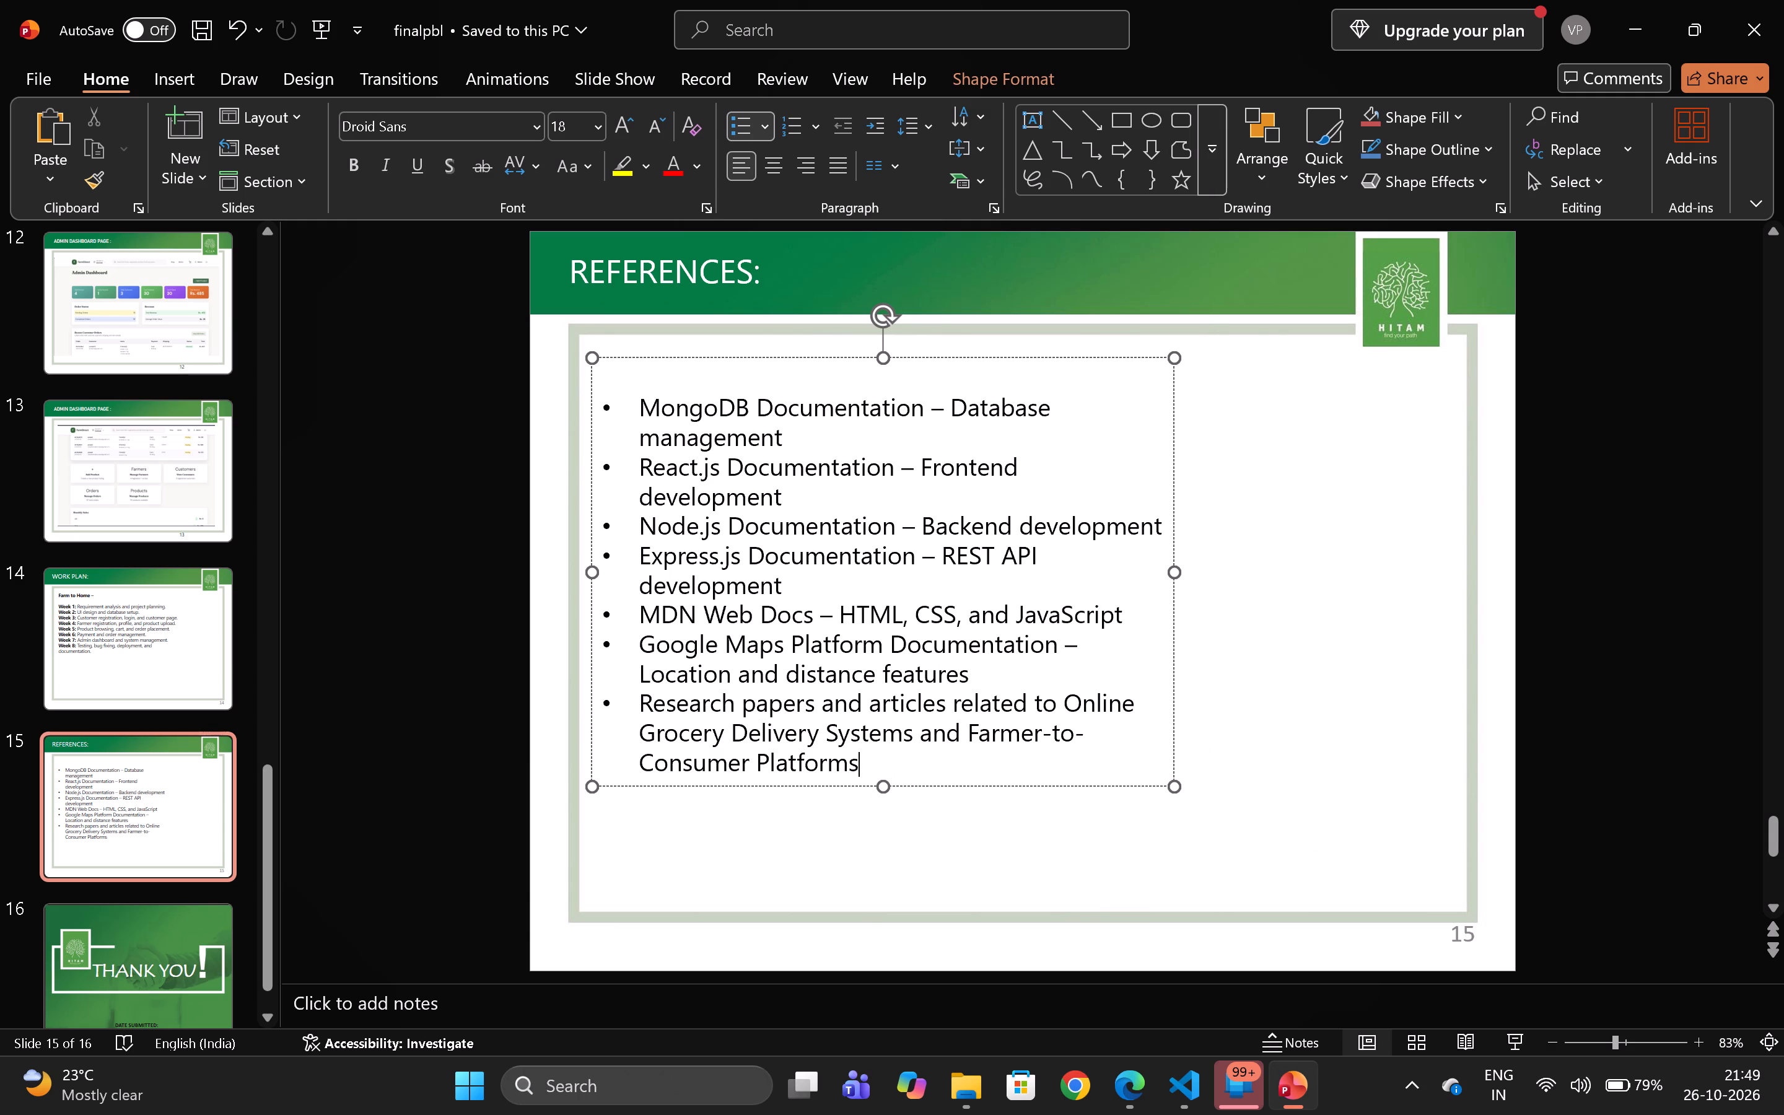
pyautogui.hotkey('ctrl', 'a')
pyautogui.press('BackSpace')
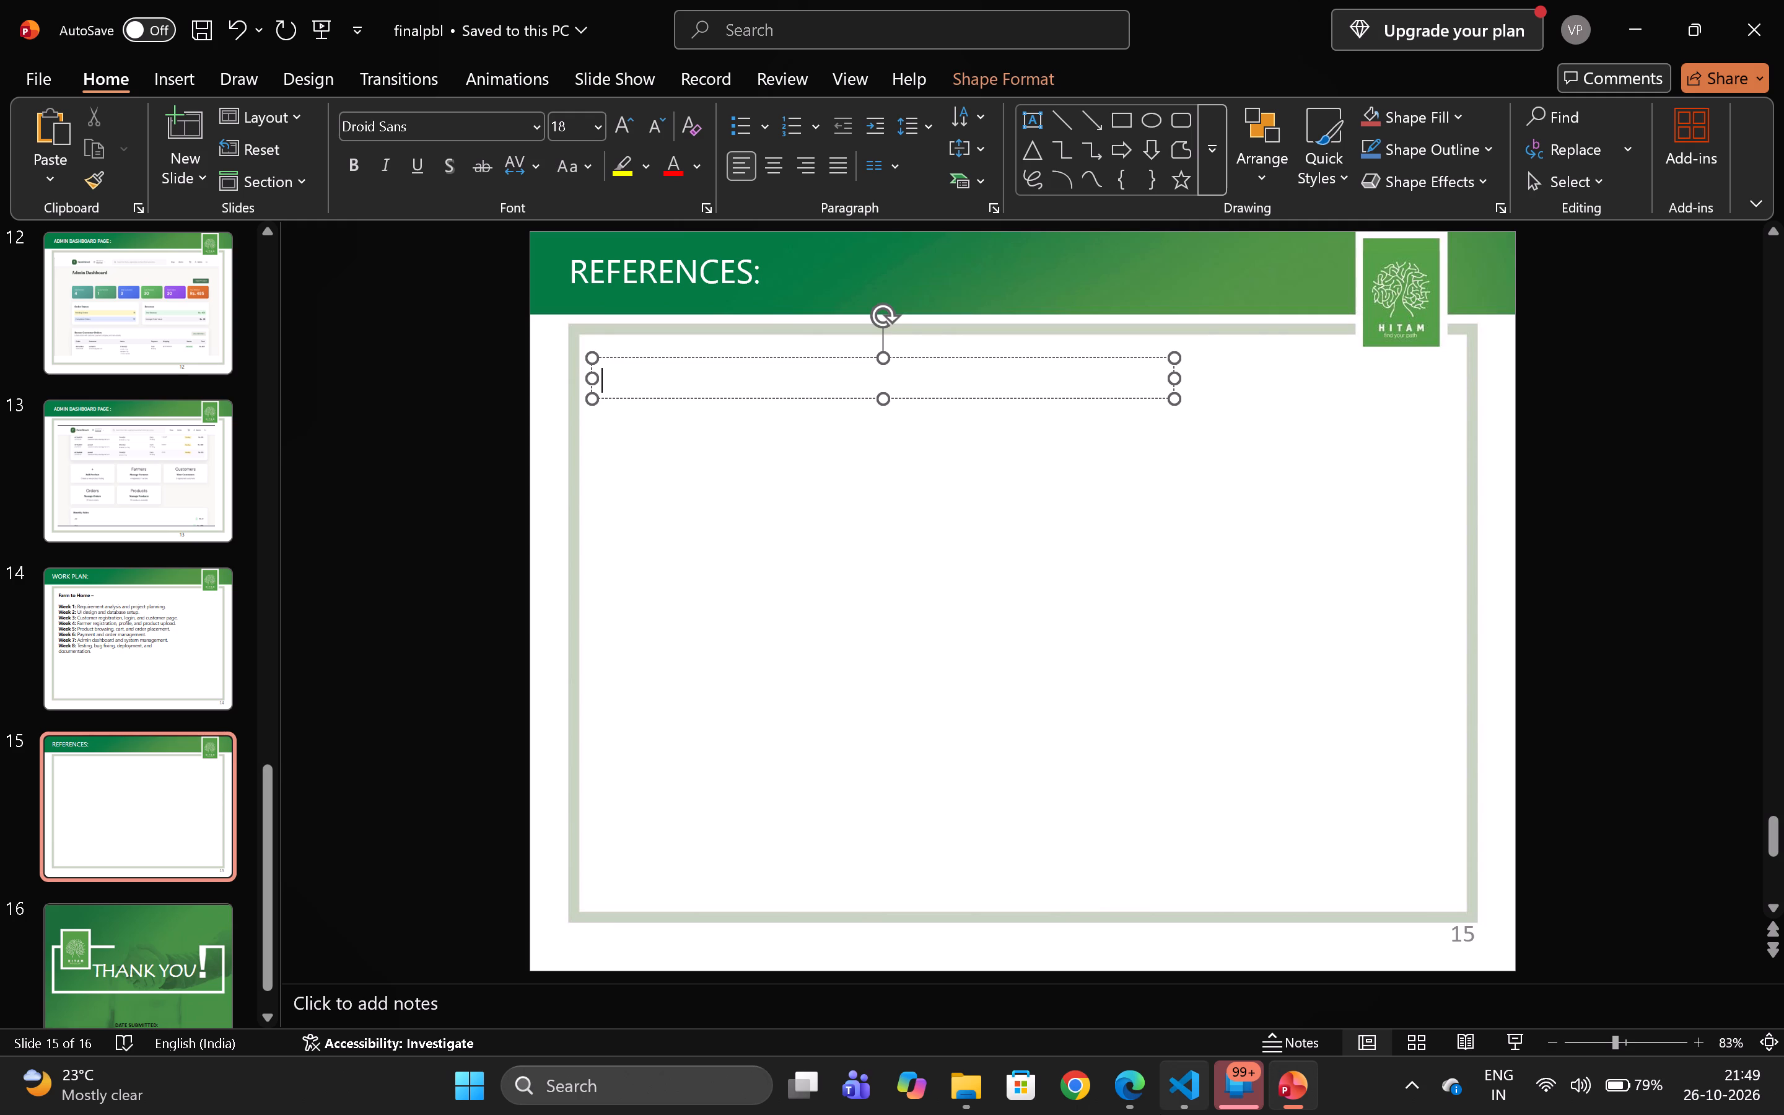
pyautogui.click(1070, 1080)
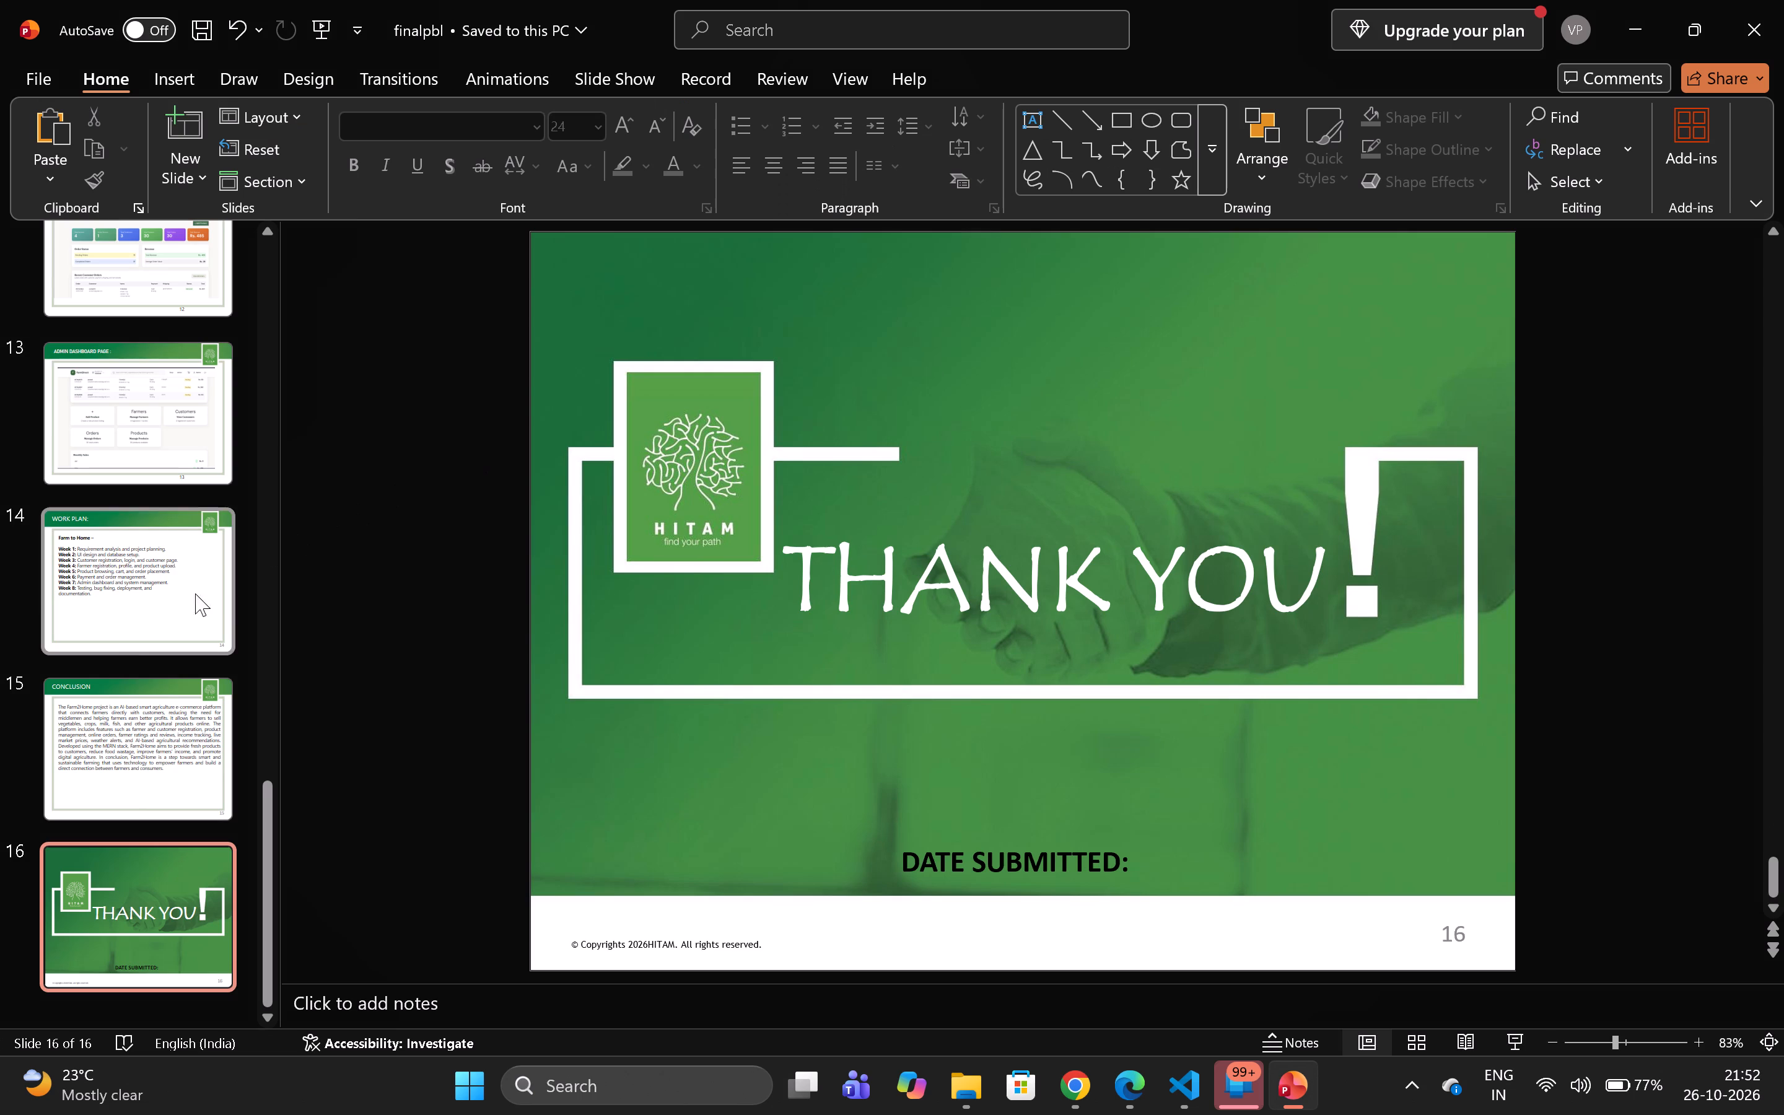
# Add a space and a colon after the title CONCLUSION on slide 15.
pyautogui.click(134, 684)
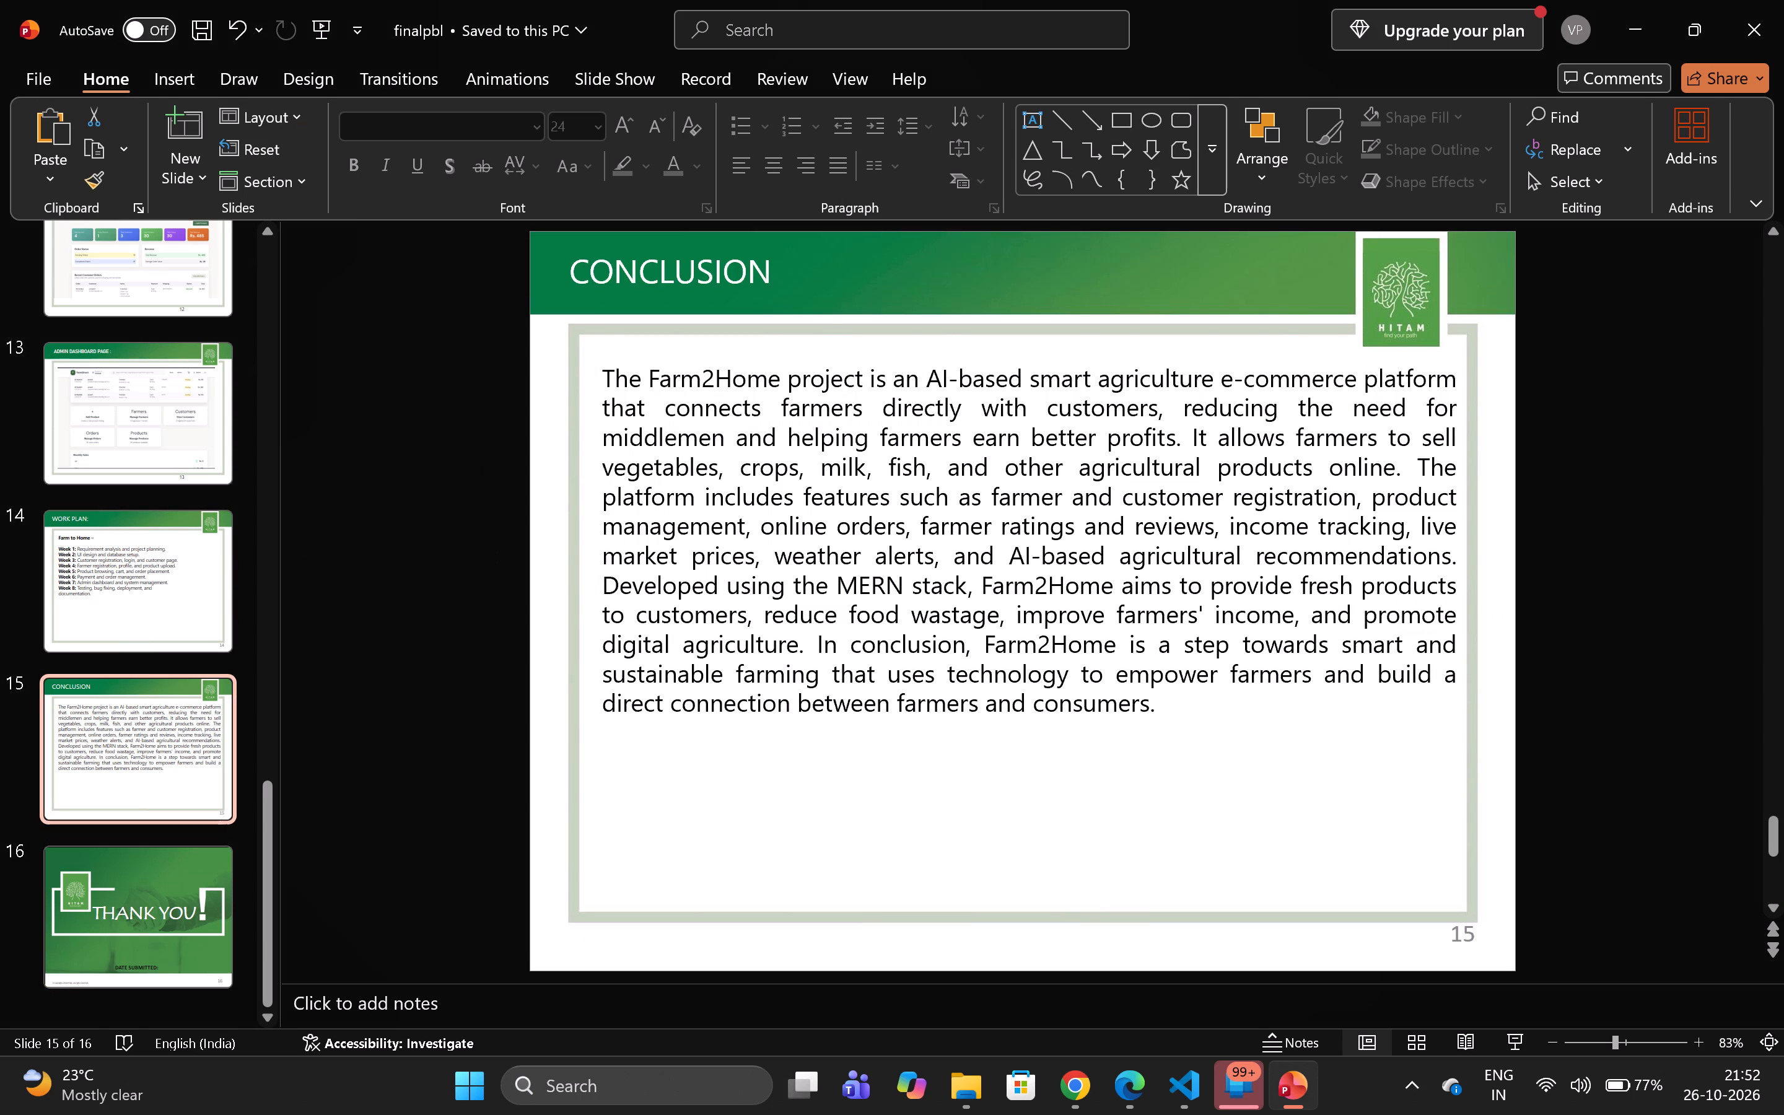
pyautogui.click(776, 287)
pyautogui.click(783, 271)
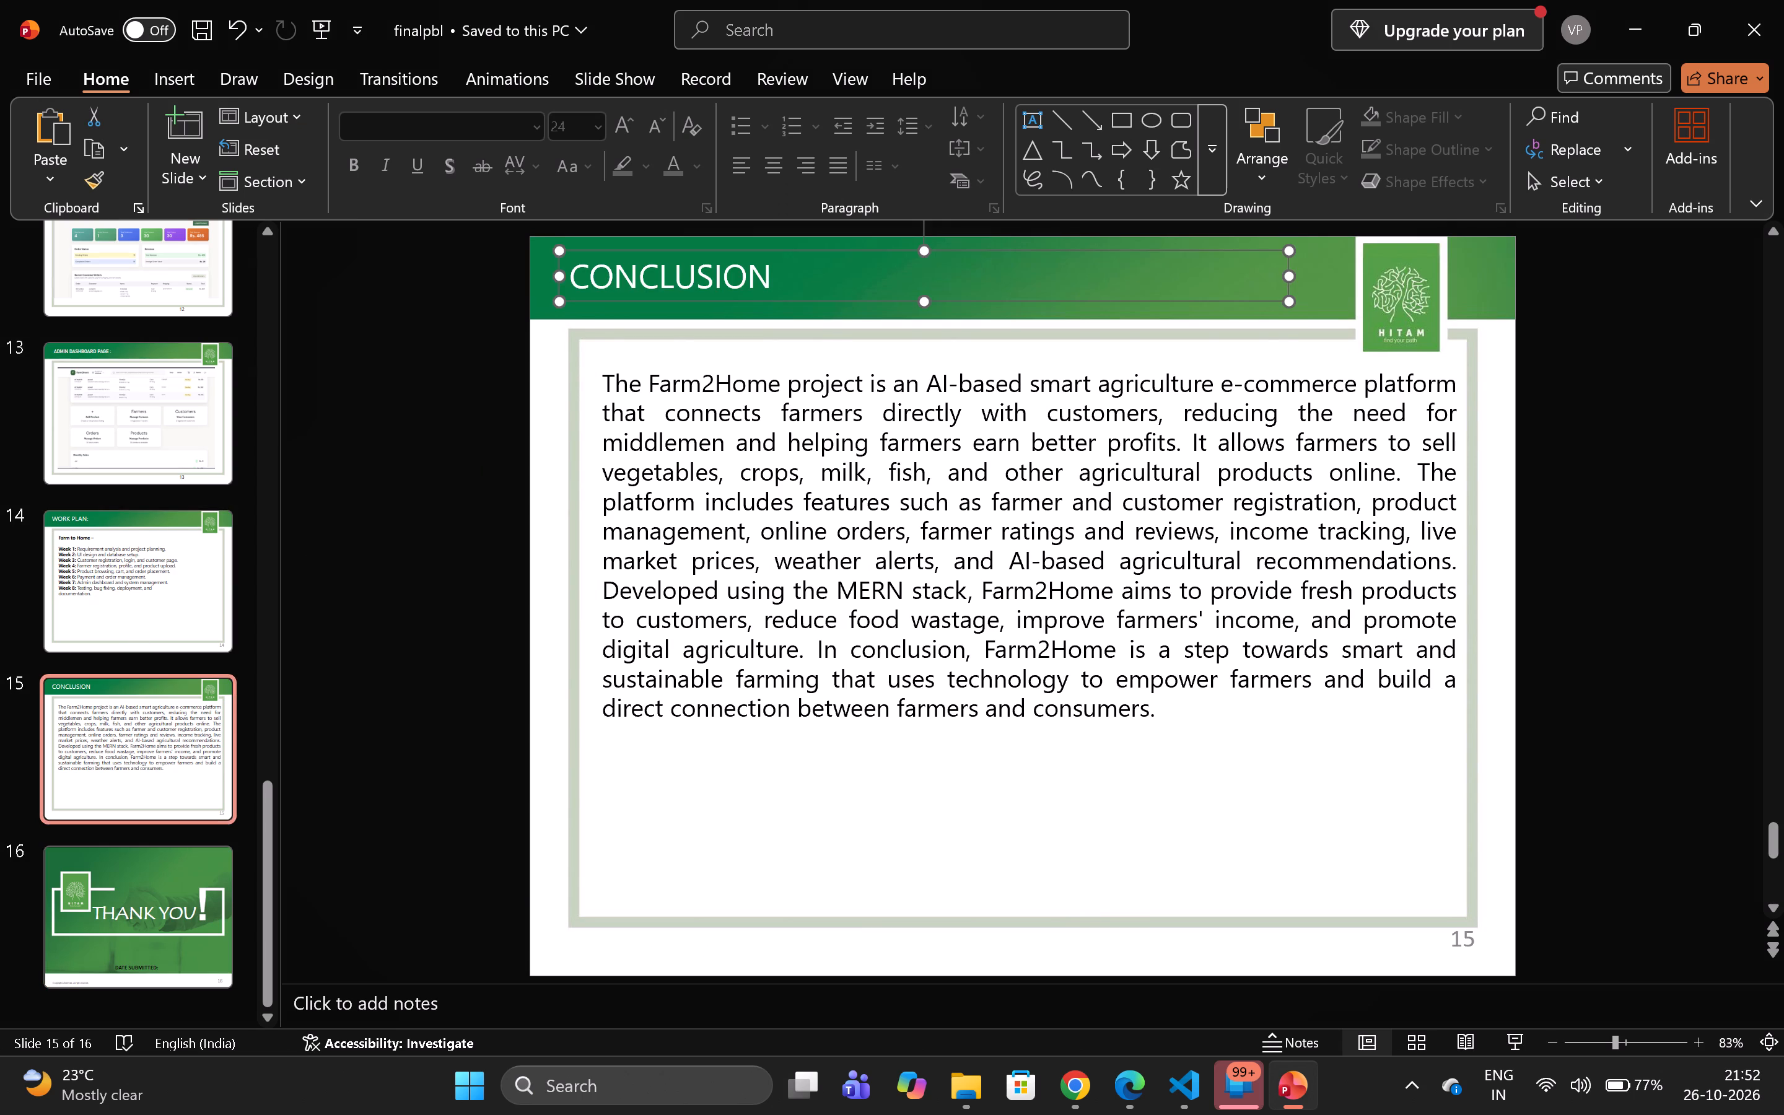
pyautogui.click(768, 277)
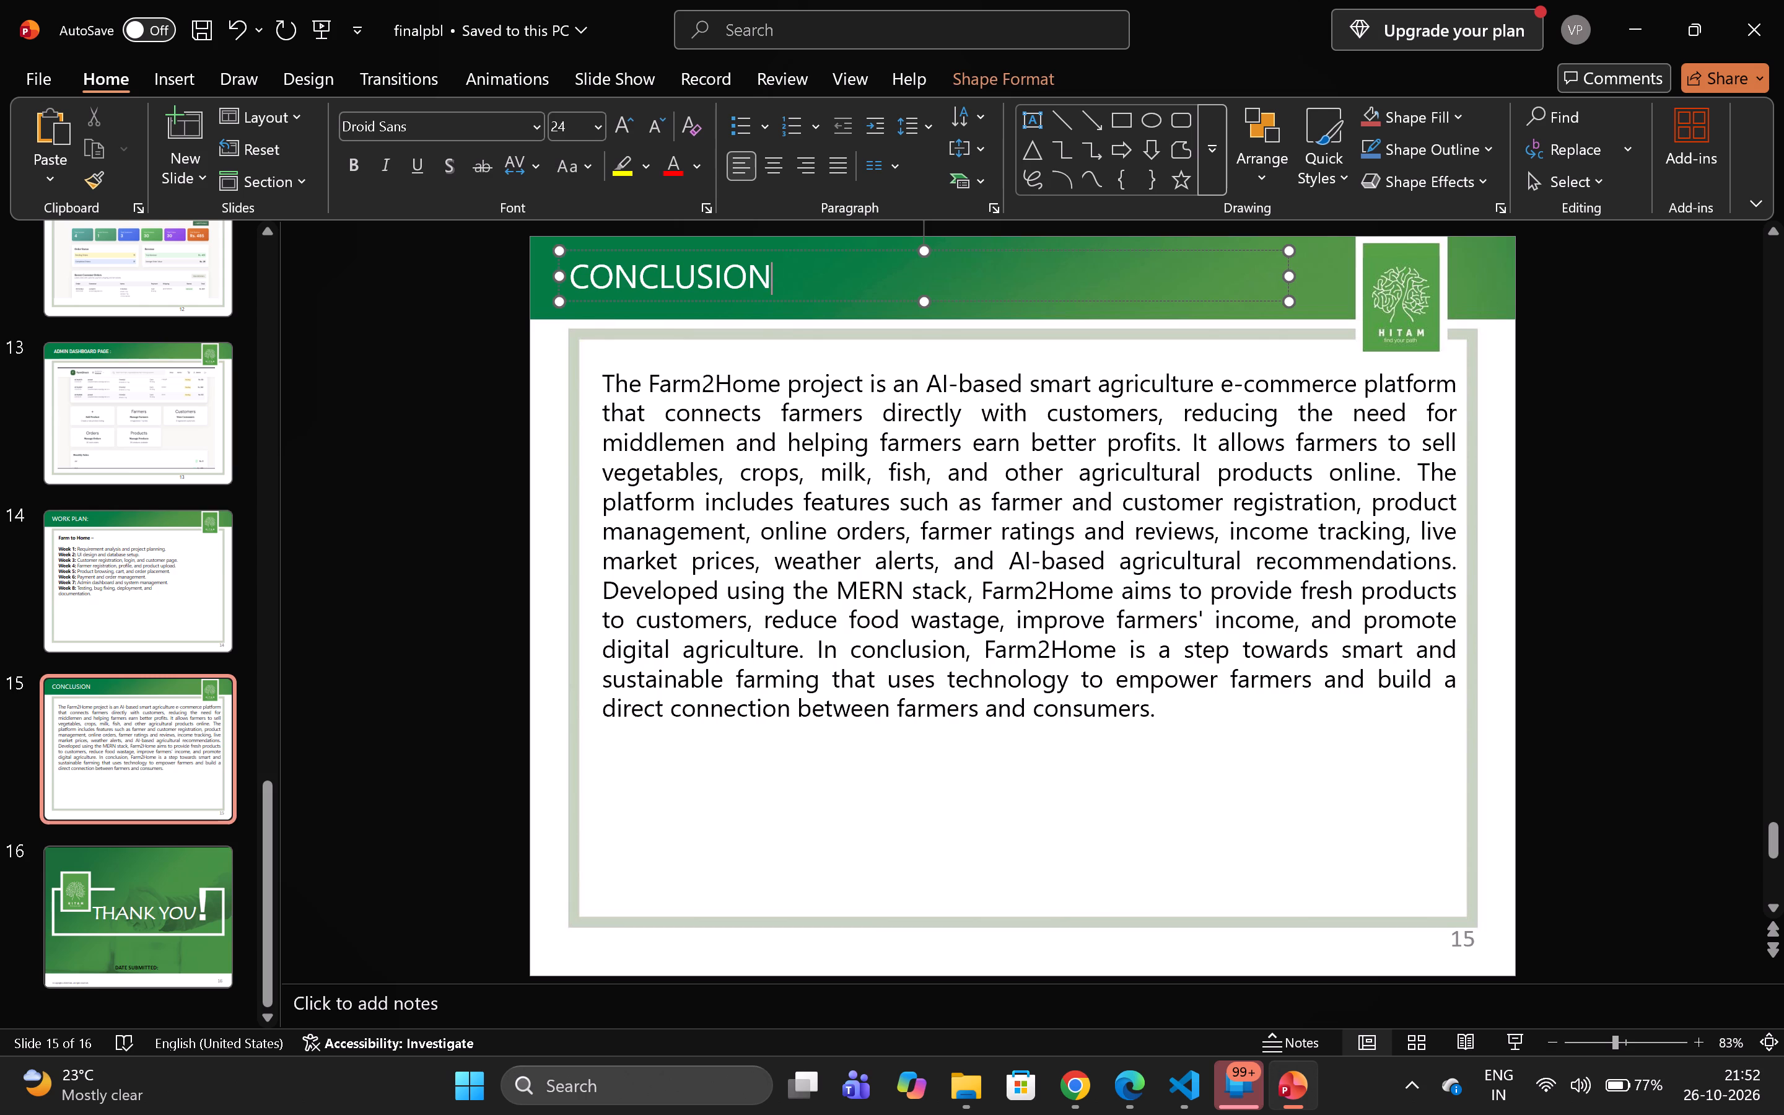
pyautogui.press('space')
pyautogui.hotkey('shift', ':')
# Delete the WORK PLAN slide, slide 14, from the presentation.
pyautogui.click(71, 556)
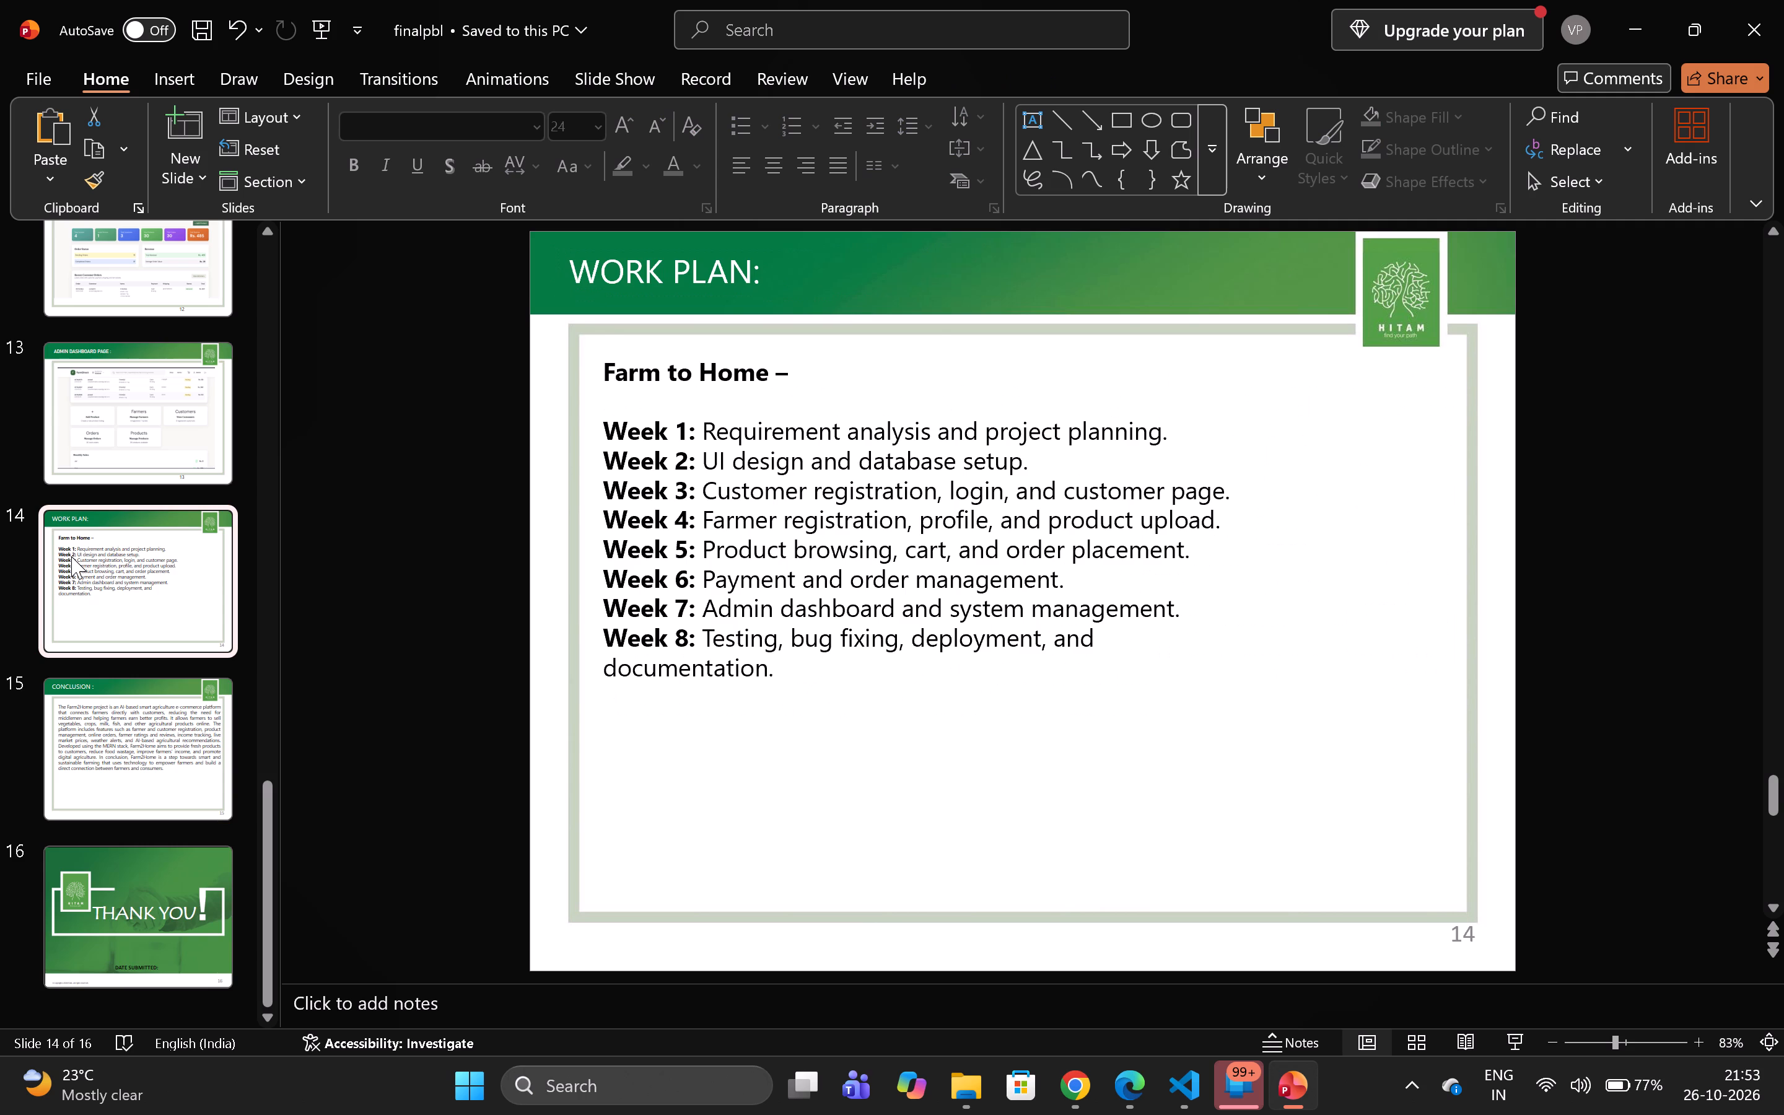
pyautogui.rightClick(71, 556)
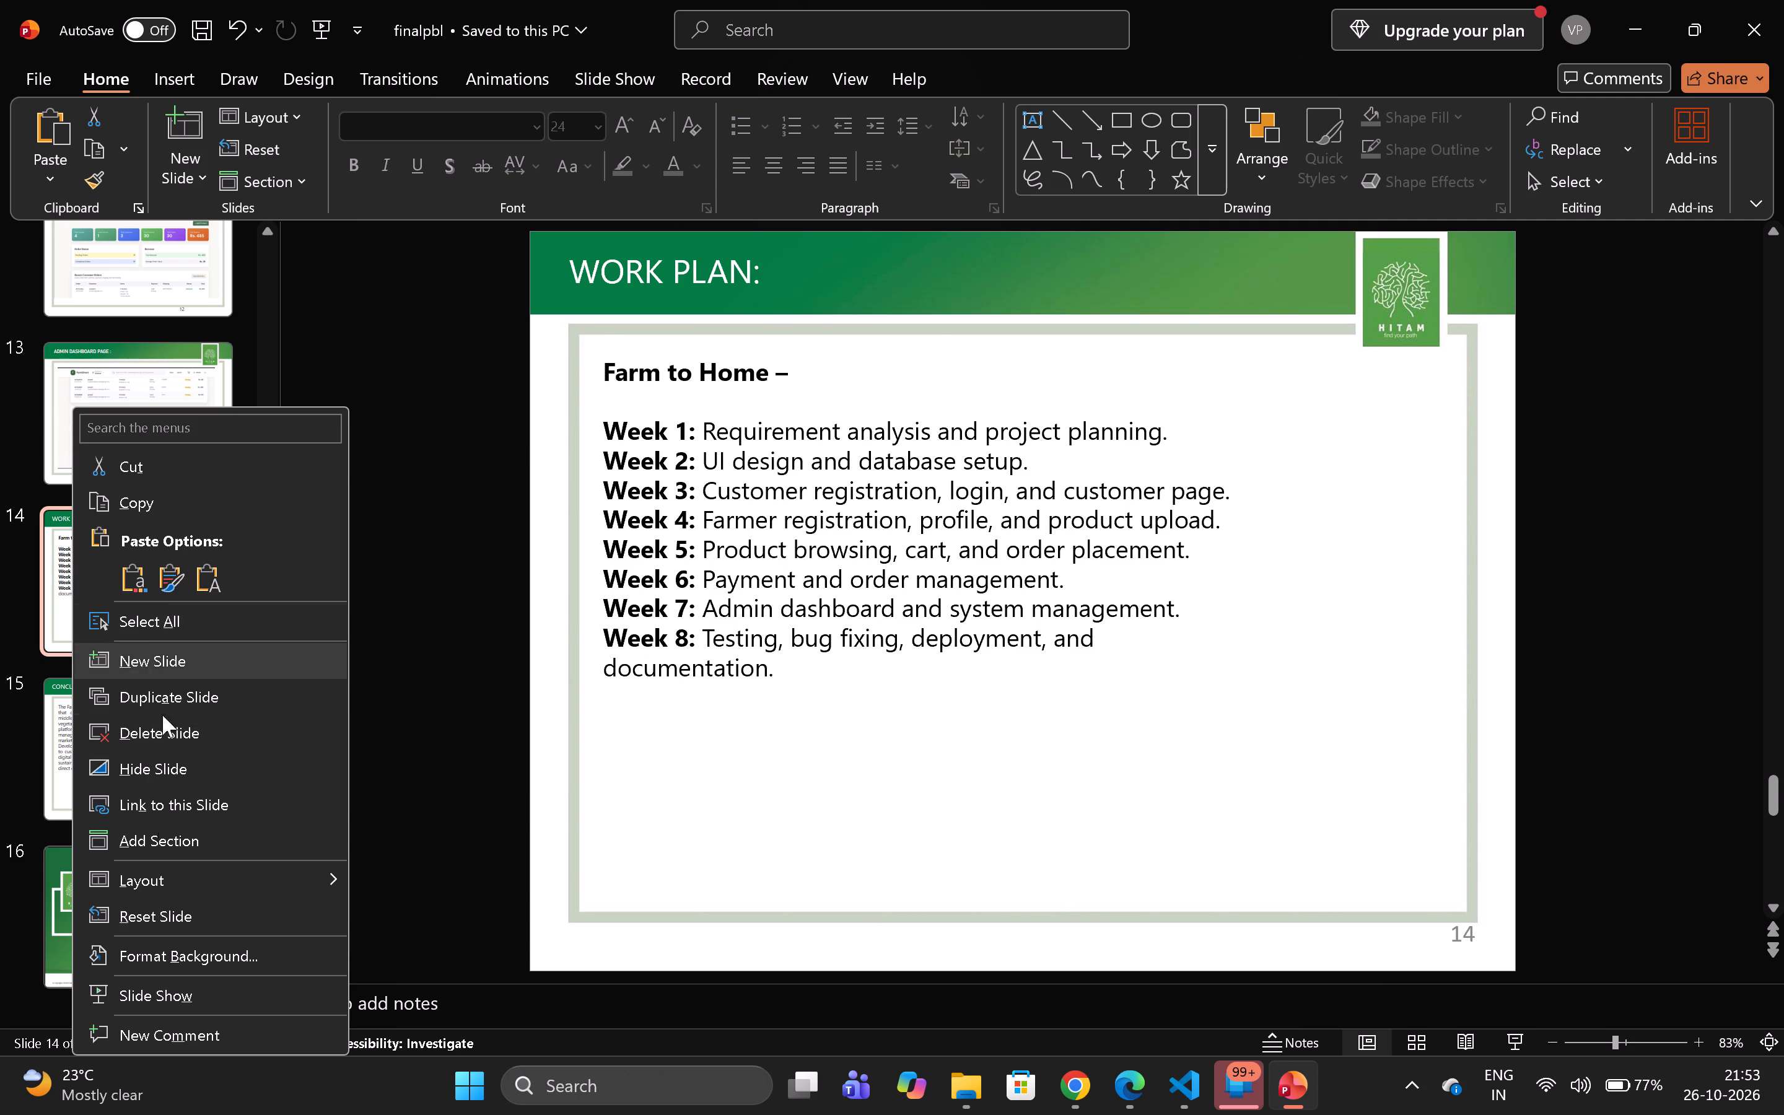
pyautogui.click(183, 740)
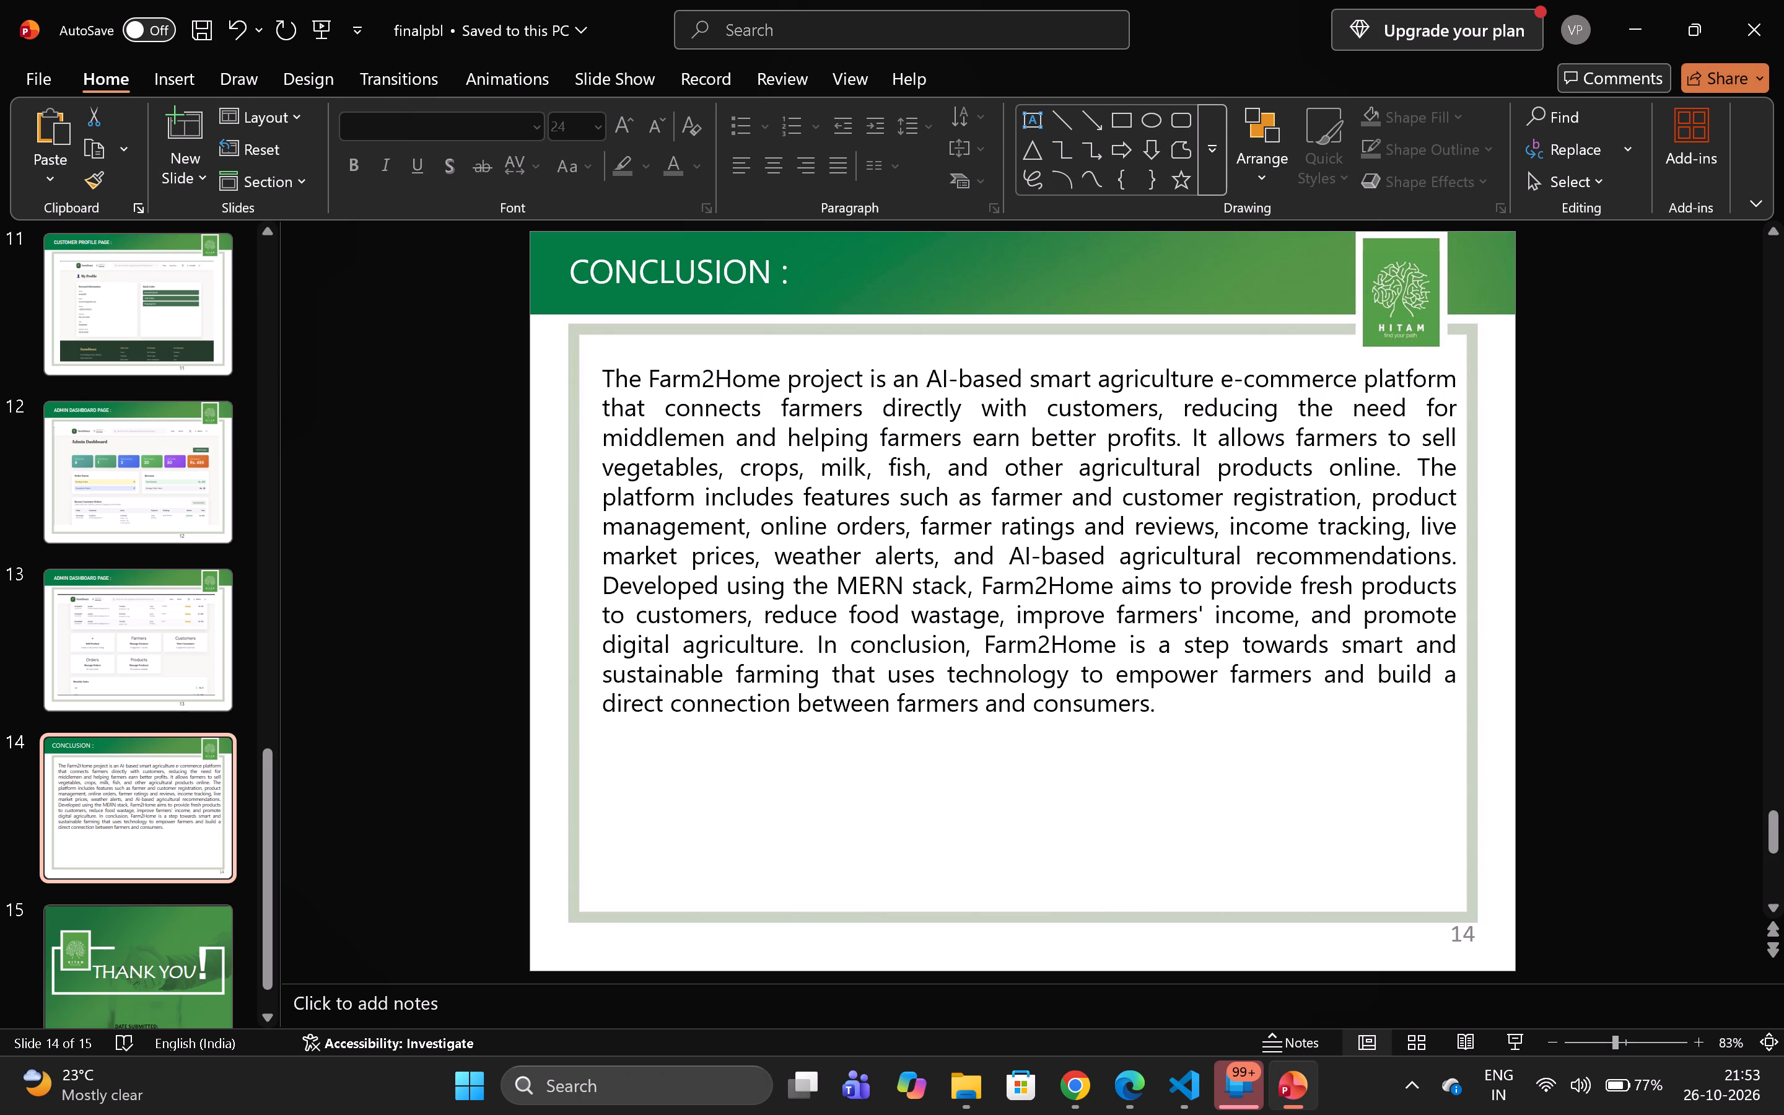
# Start the slide show from the Conclusion slide and go back through it to the opening title slide.
pyautogui.click(1526, 1041)
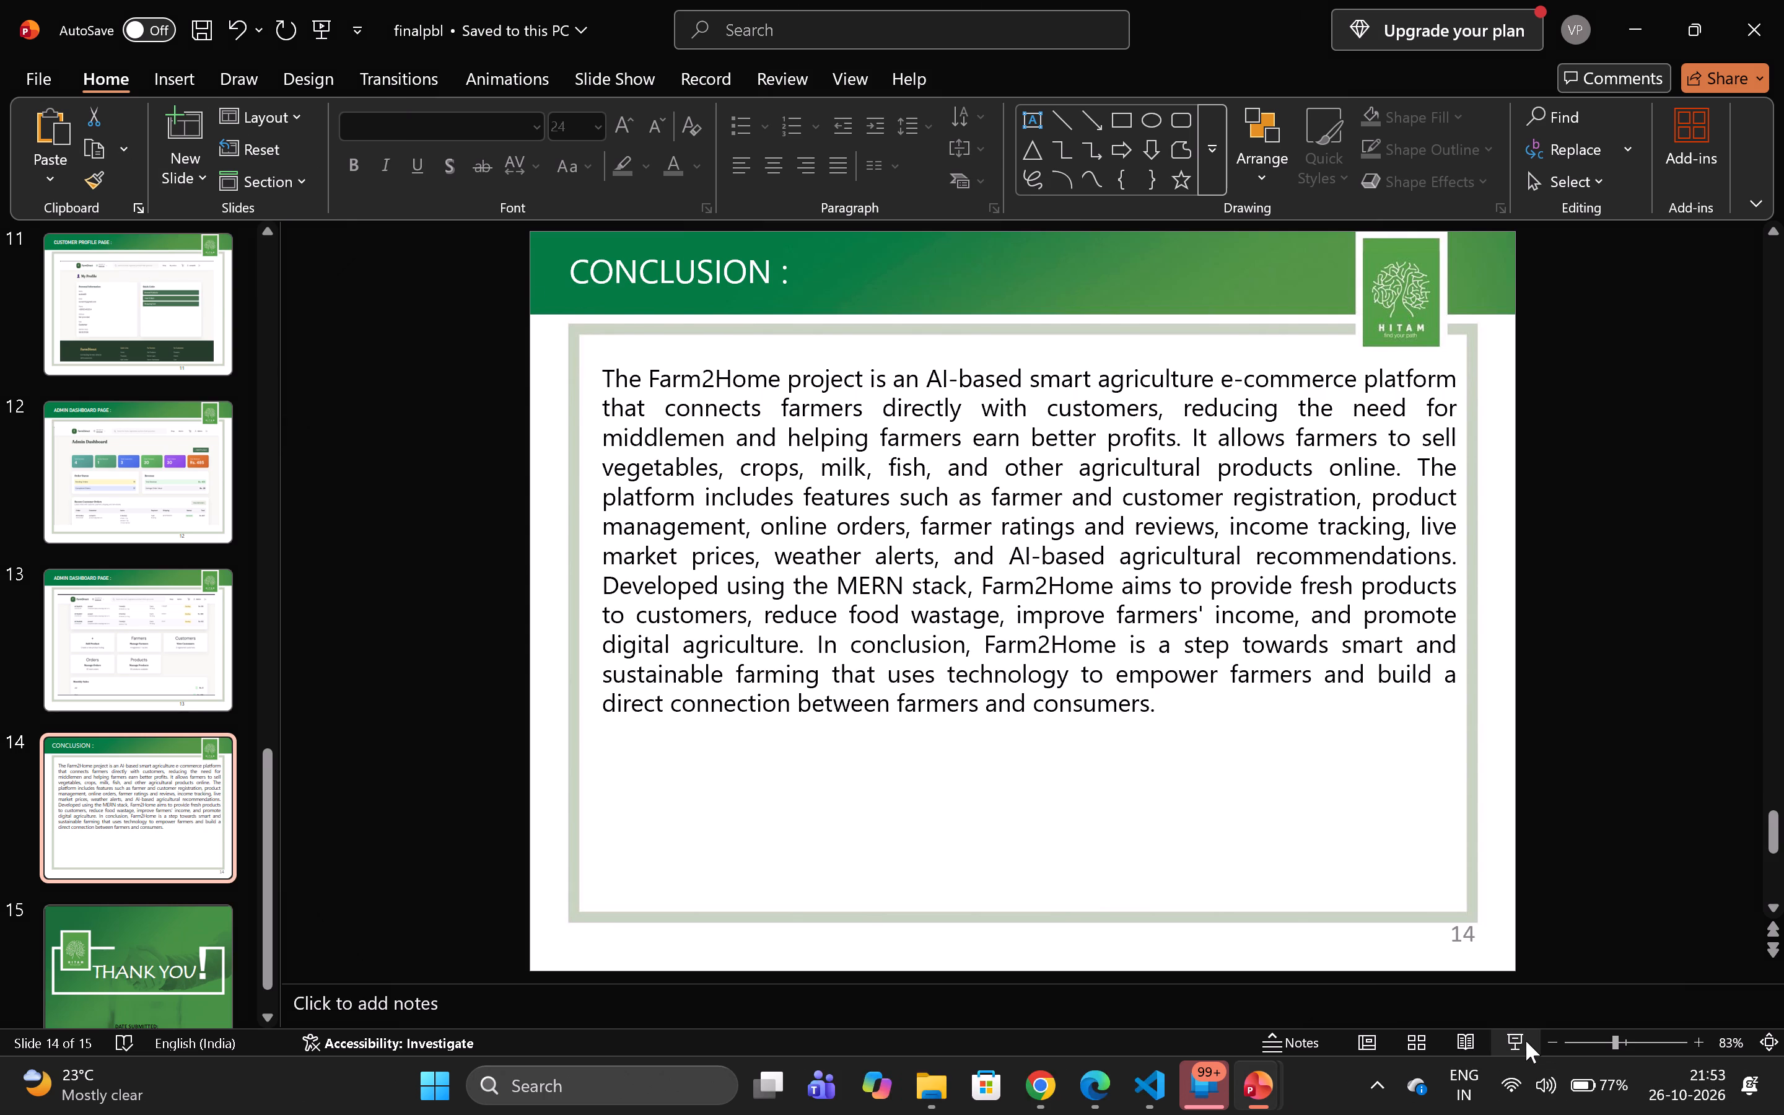
pyautogui.press('Left')
pyautogui.press('Left')
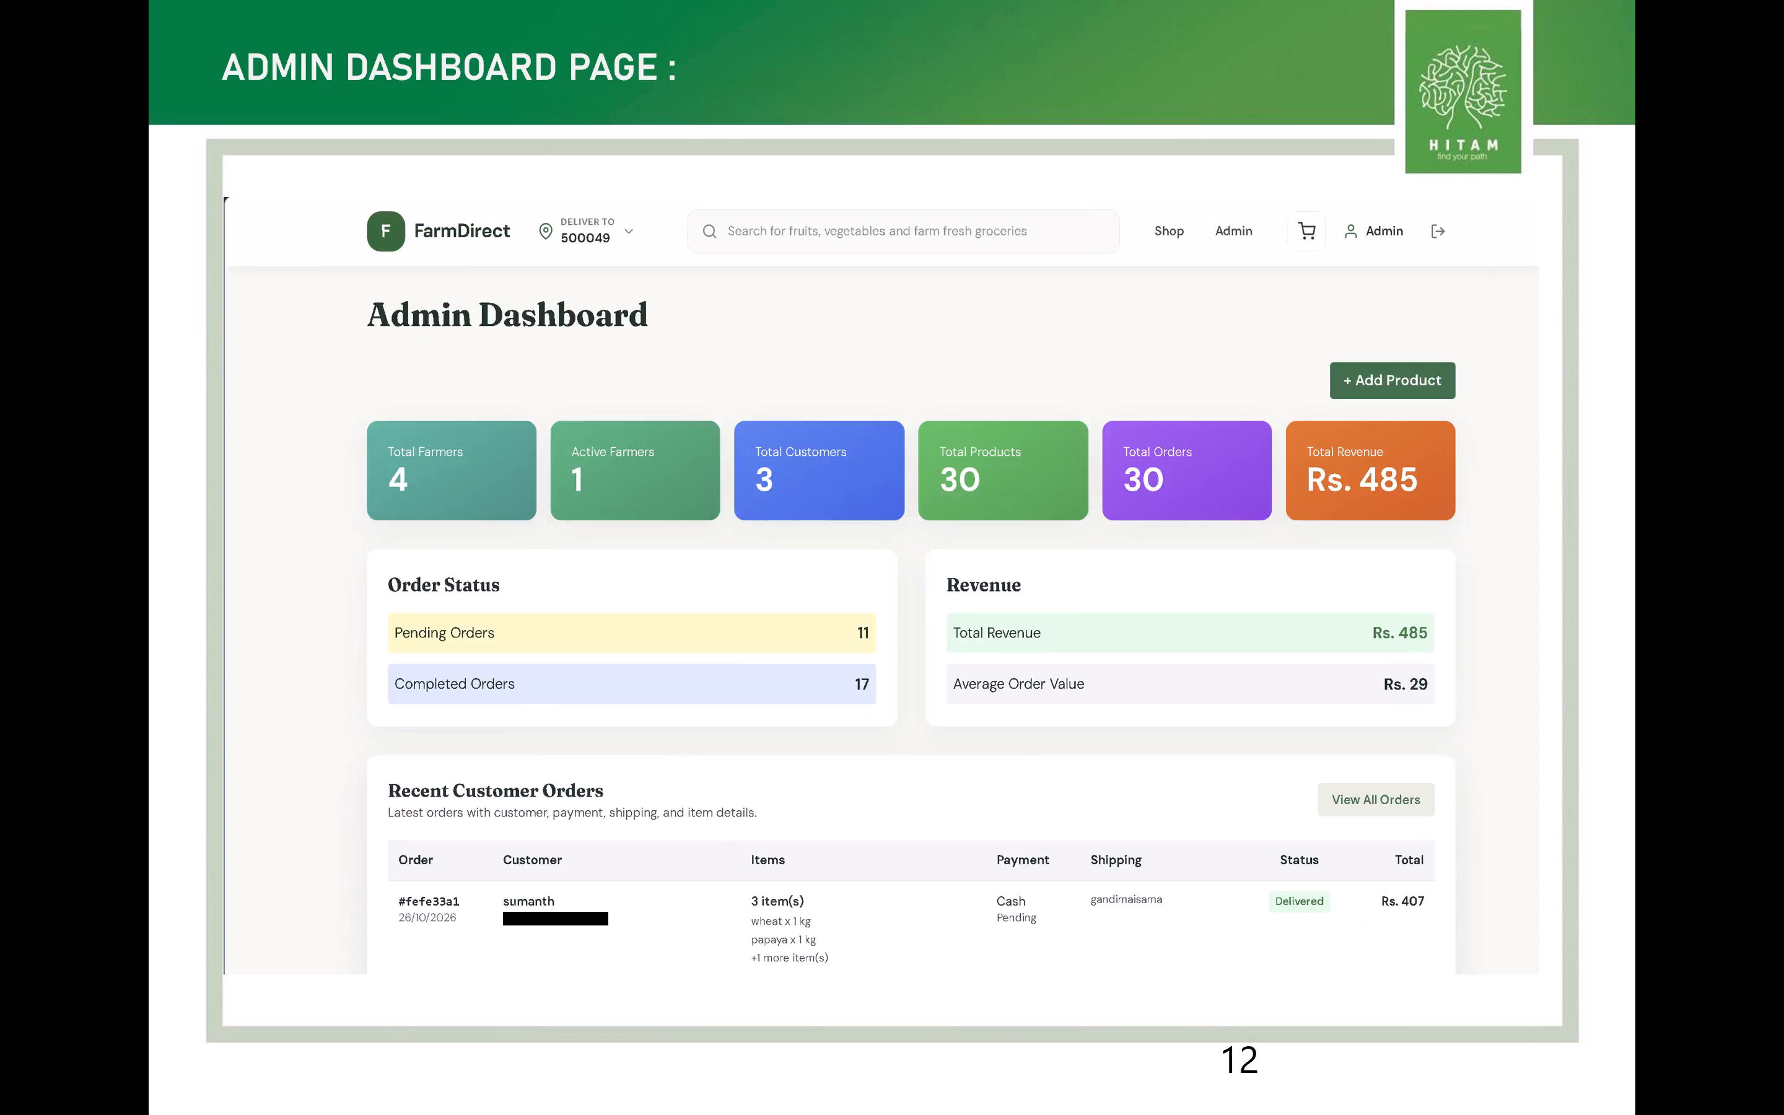
pyautogui.press('Left')
pyautogui.press('Left')
pyautogui.press('Left')
pyautogui.press('Left')
pyautogui.press('Left')
pyautogui.press('Left')
pyautogui.press('Left')
pyautogui.press('Left')
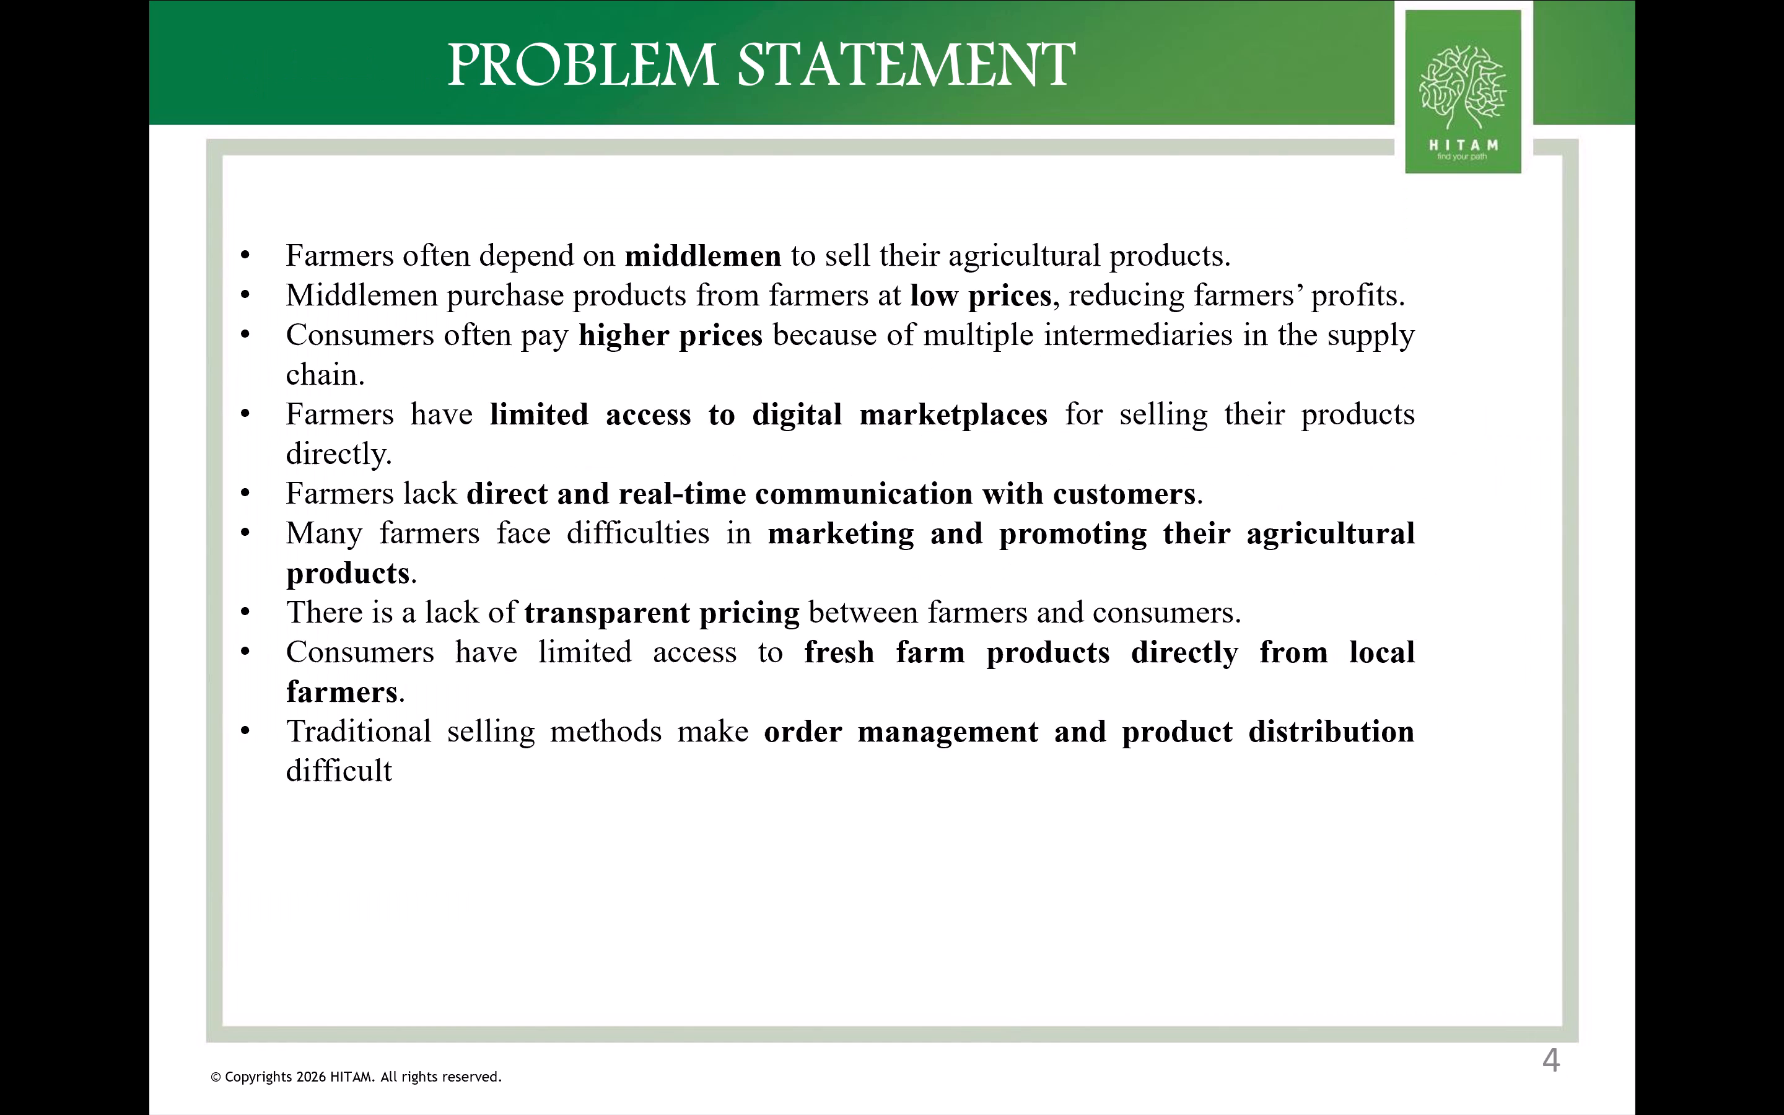
pyautogui.press('Left')
pyautogui.press('Left')
pyautogui.press('Left')
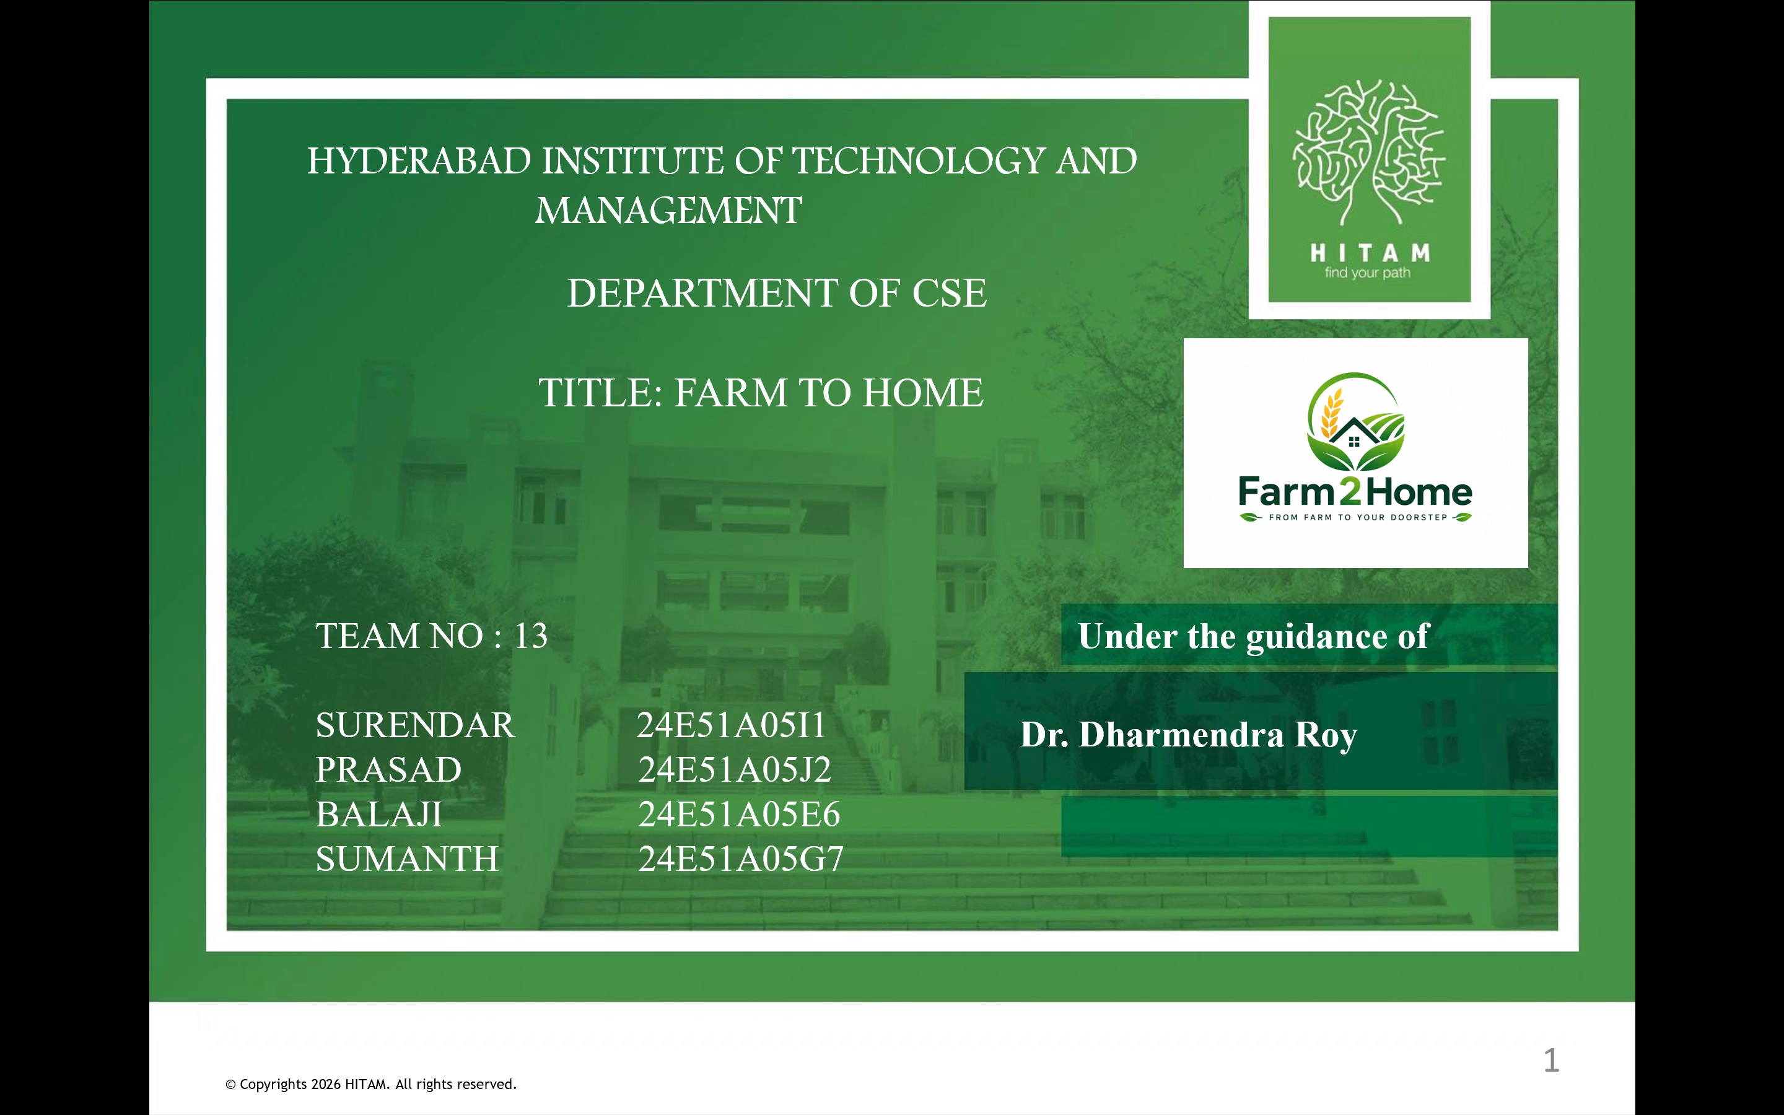
# Play the slide show from the title slide to its end, reviewing each slide's content, and return to editing.
pyautogui.press('Right')
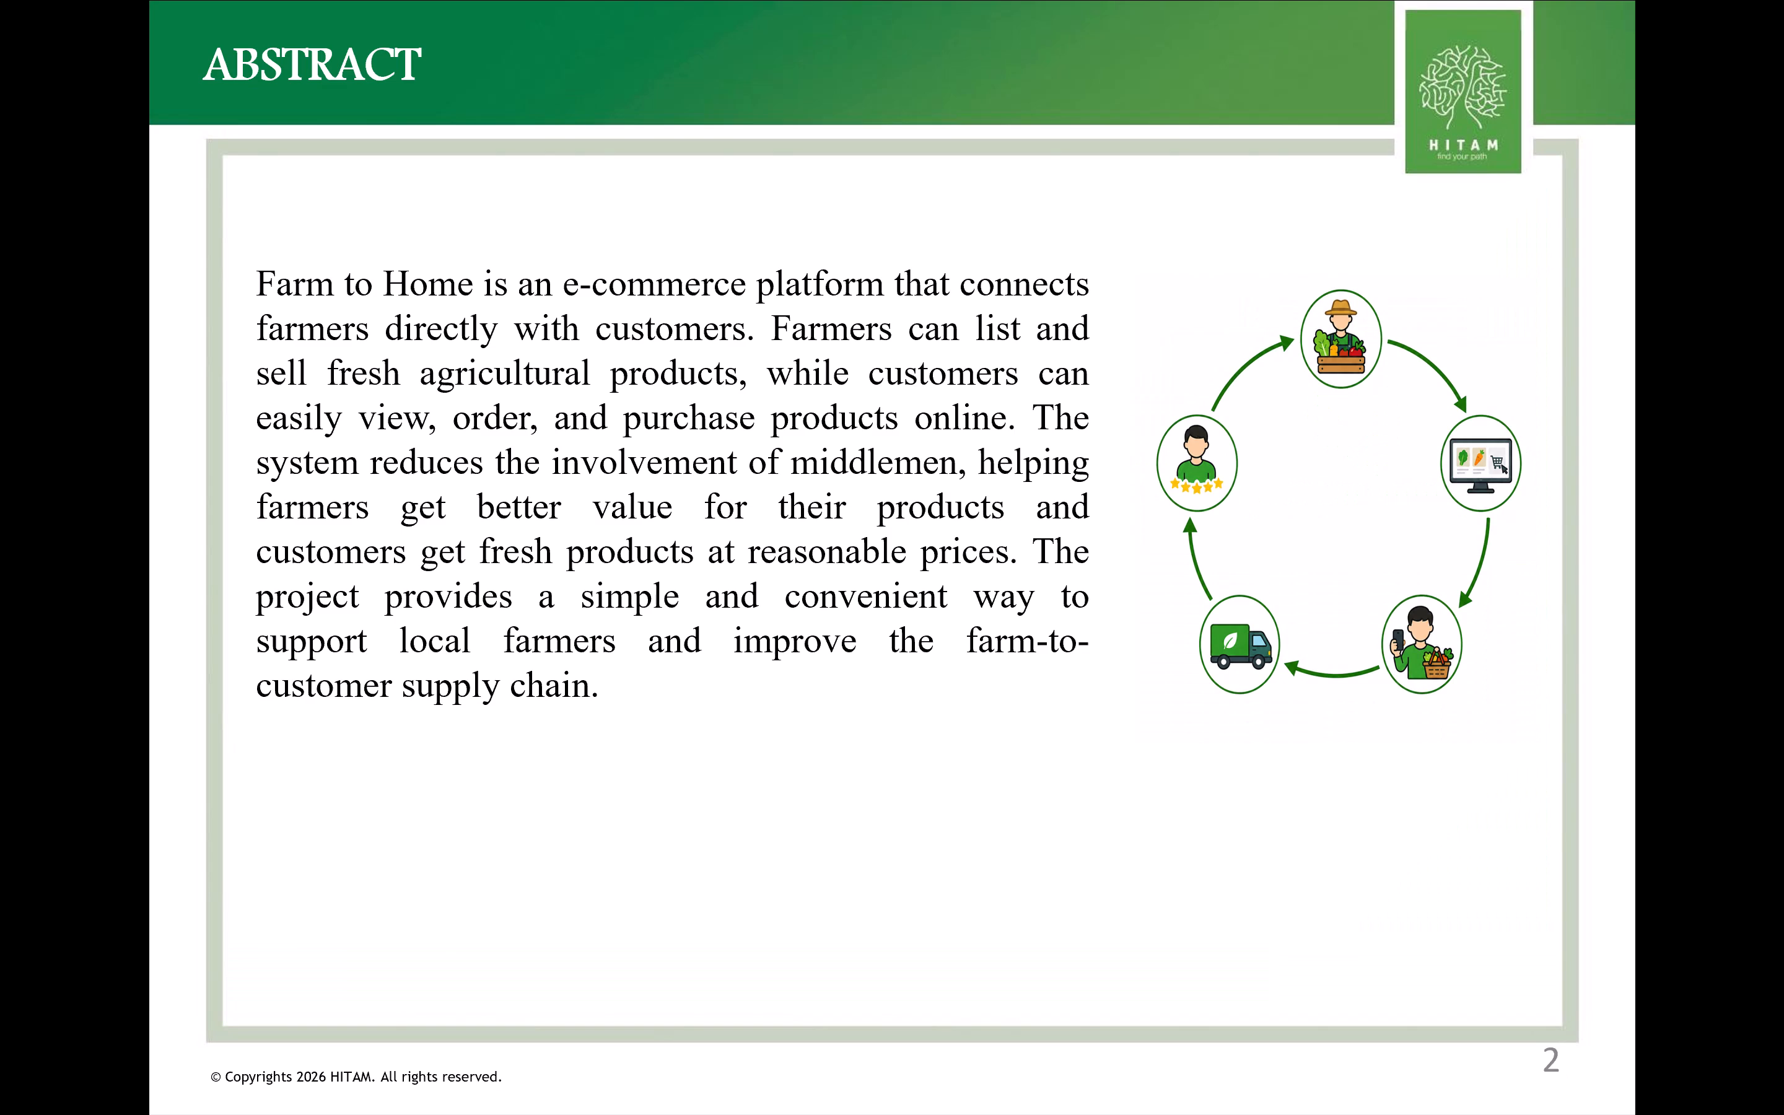
pyautogui.press('Right')
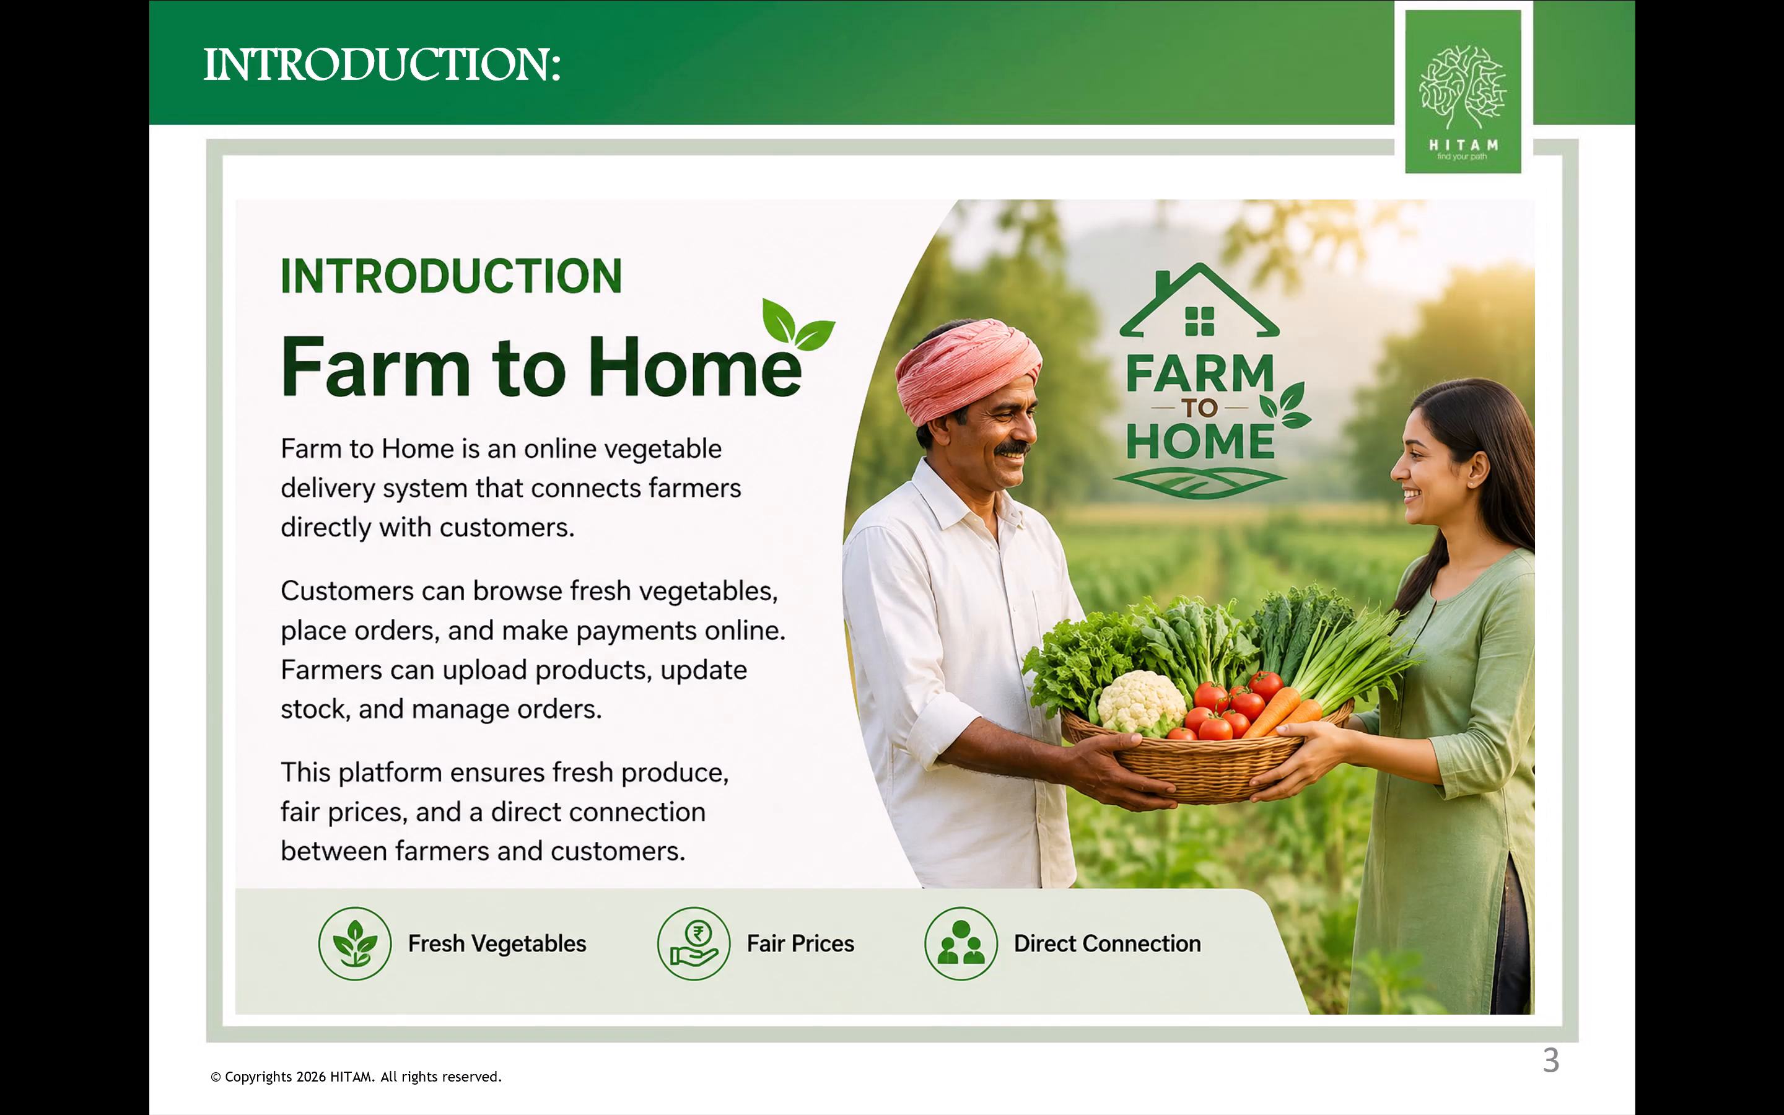
pyautogui.press('Right')
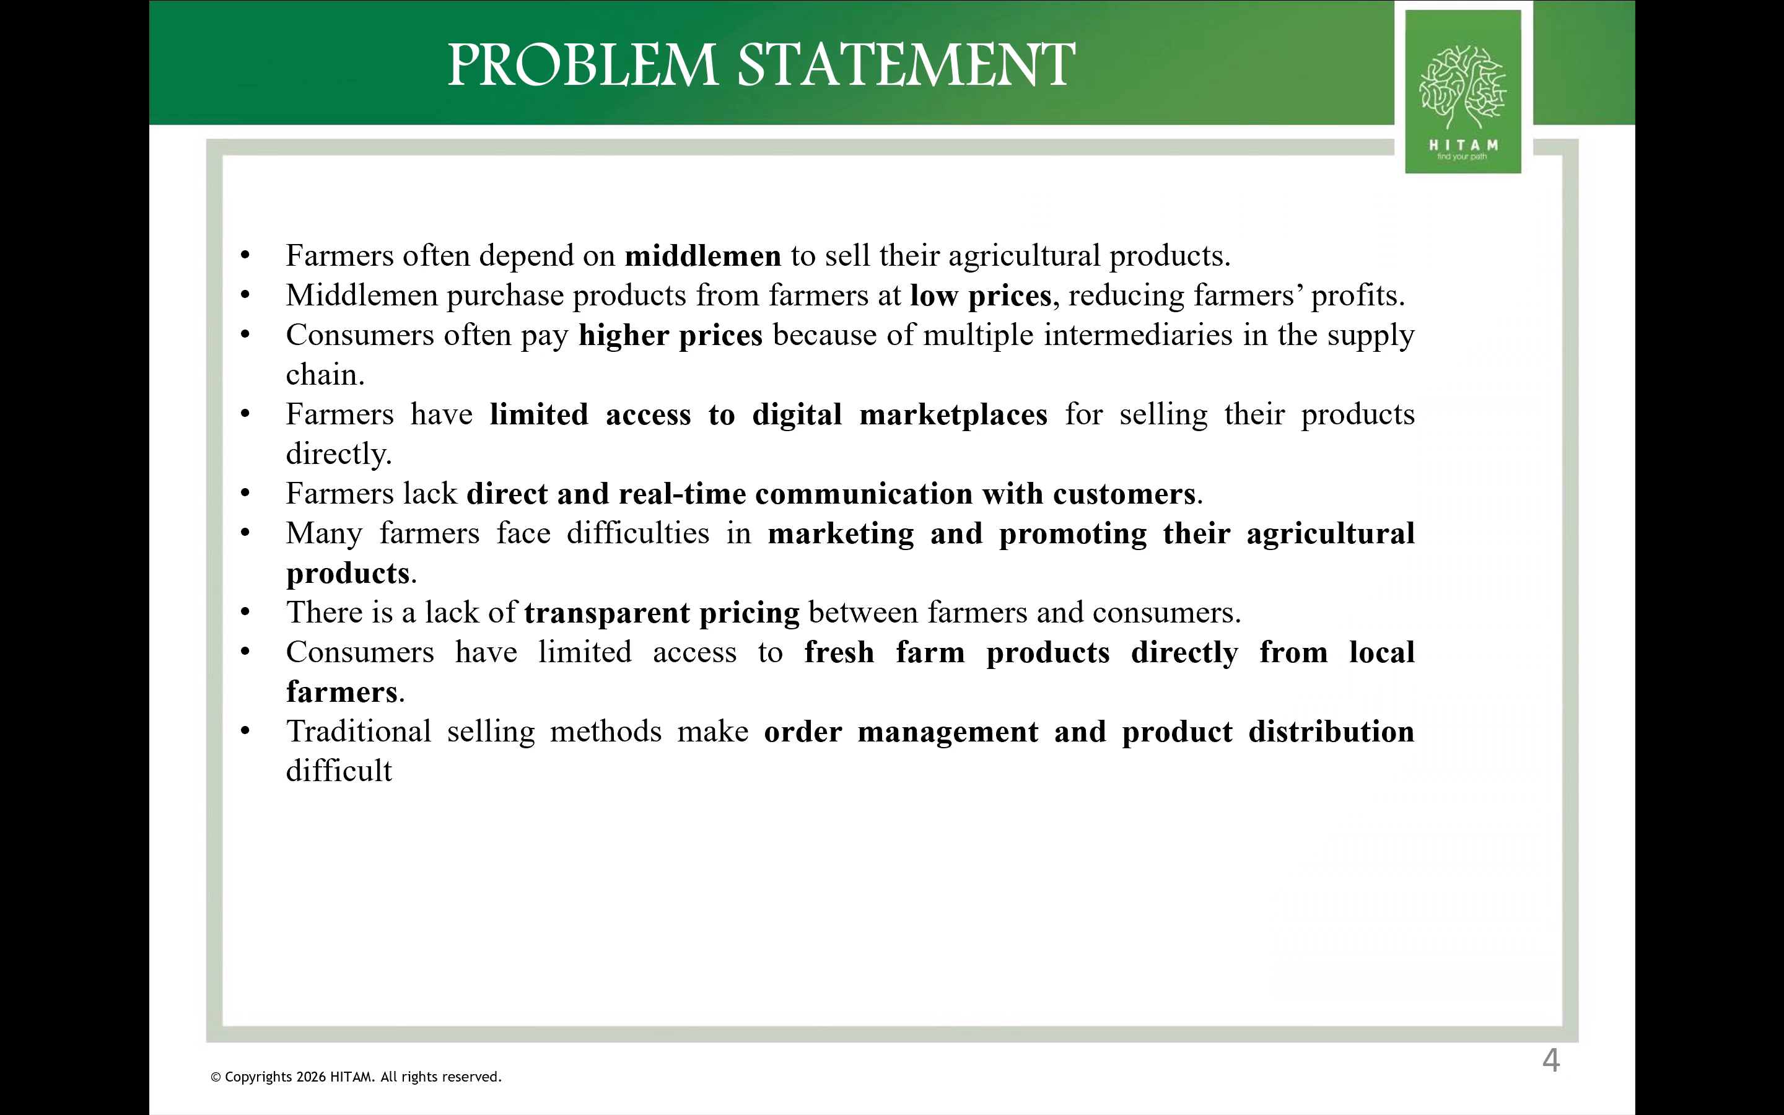
pyautogui.press('Right')
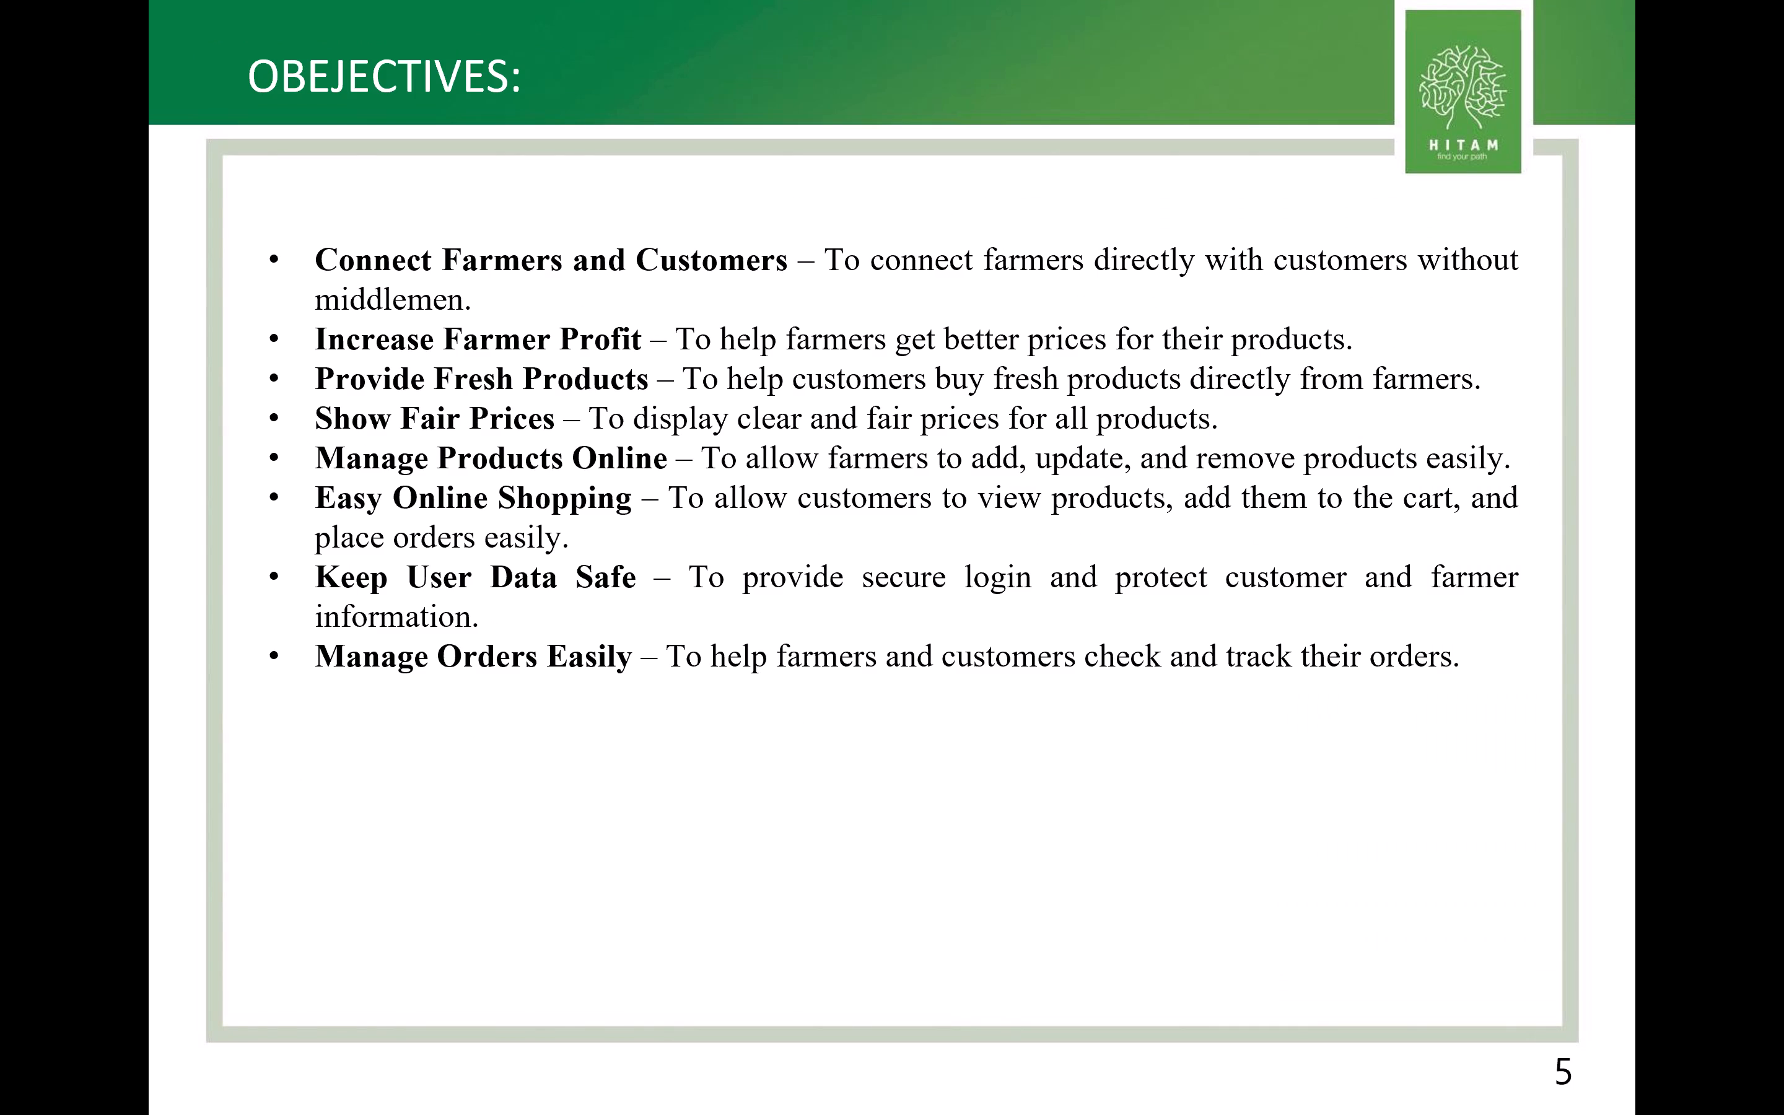
pyautogui.press('Right')
pyautogui.press('Right')
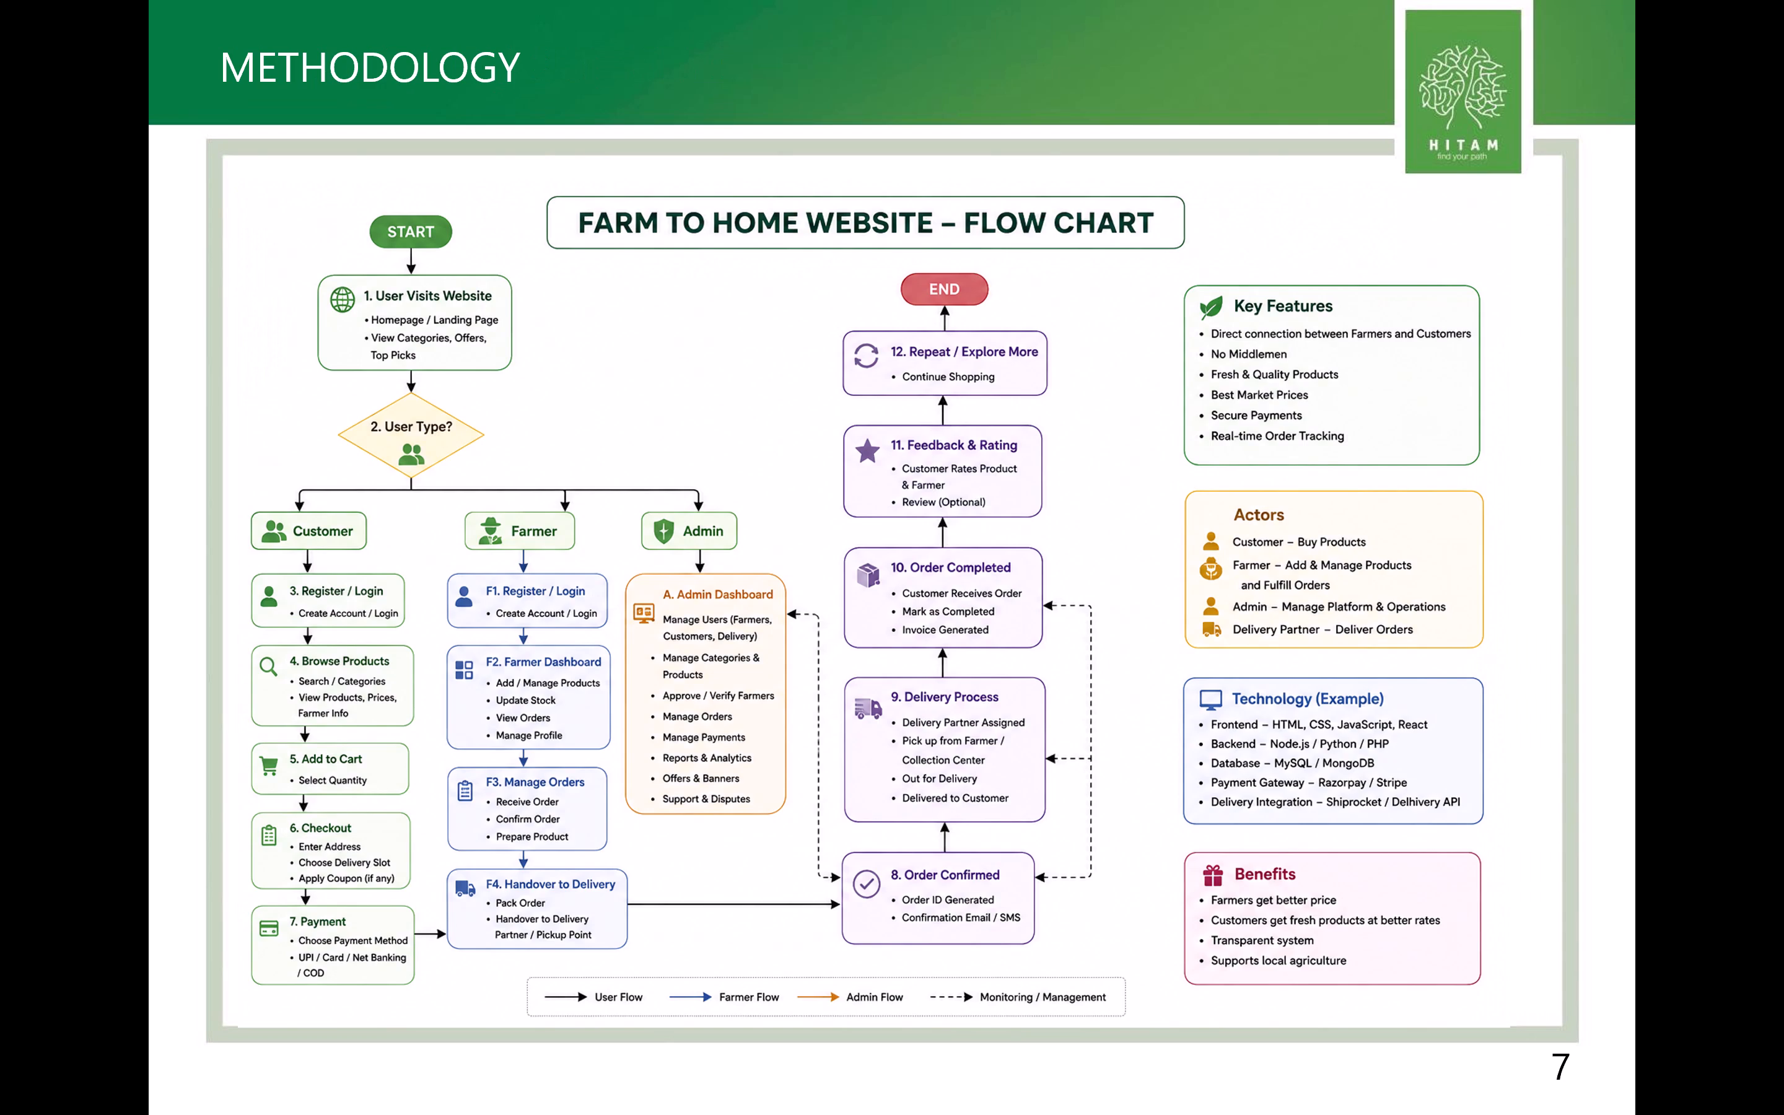
pyautogui.press('Right')
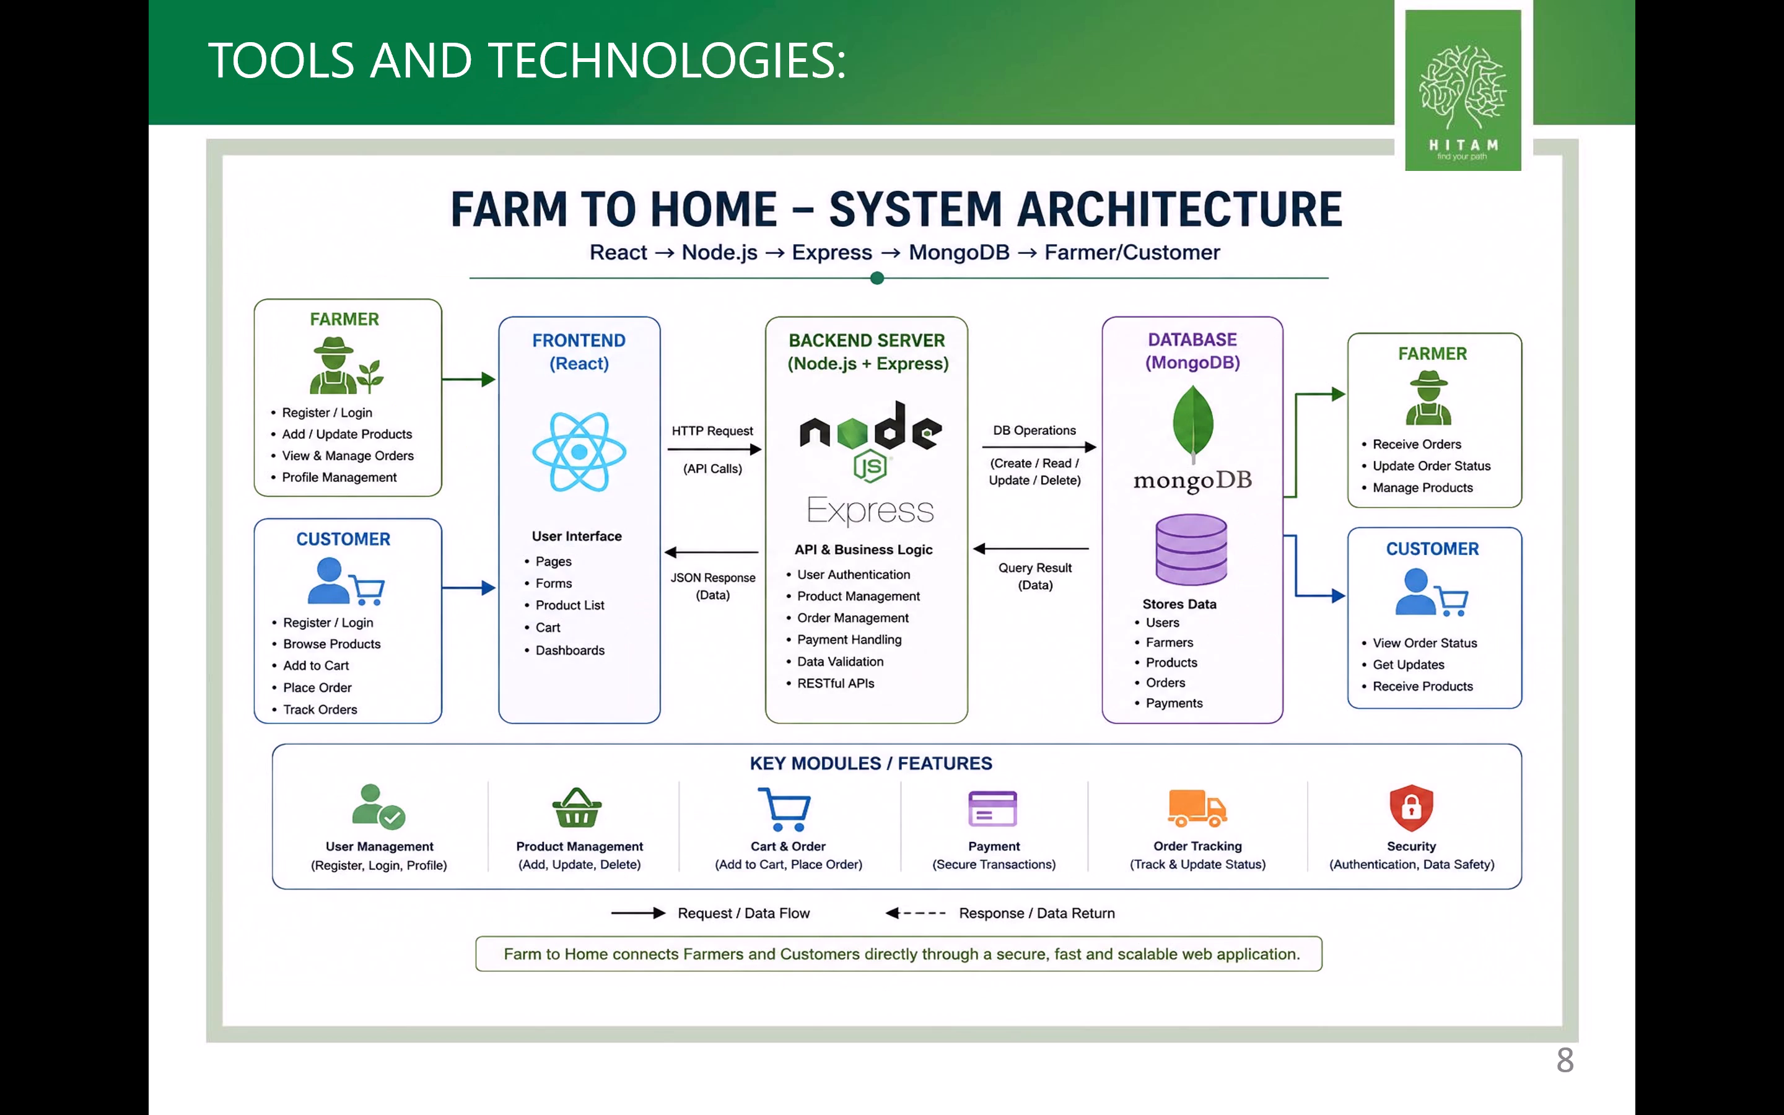
pyautogui.press('Right')
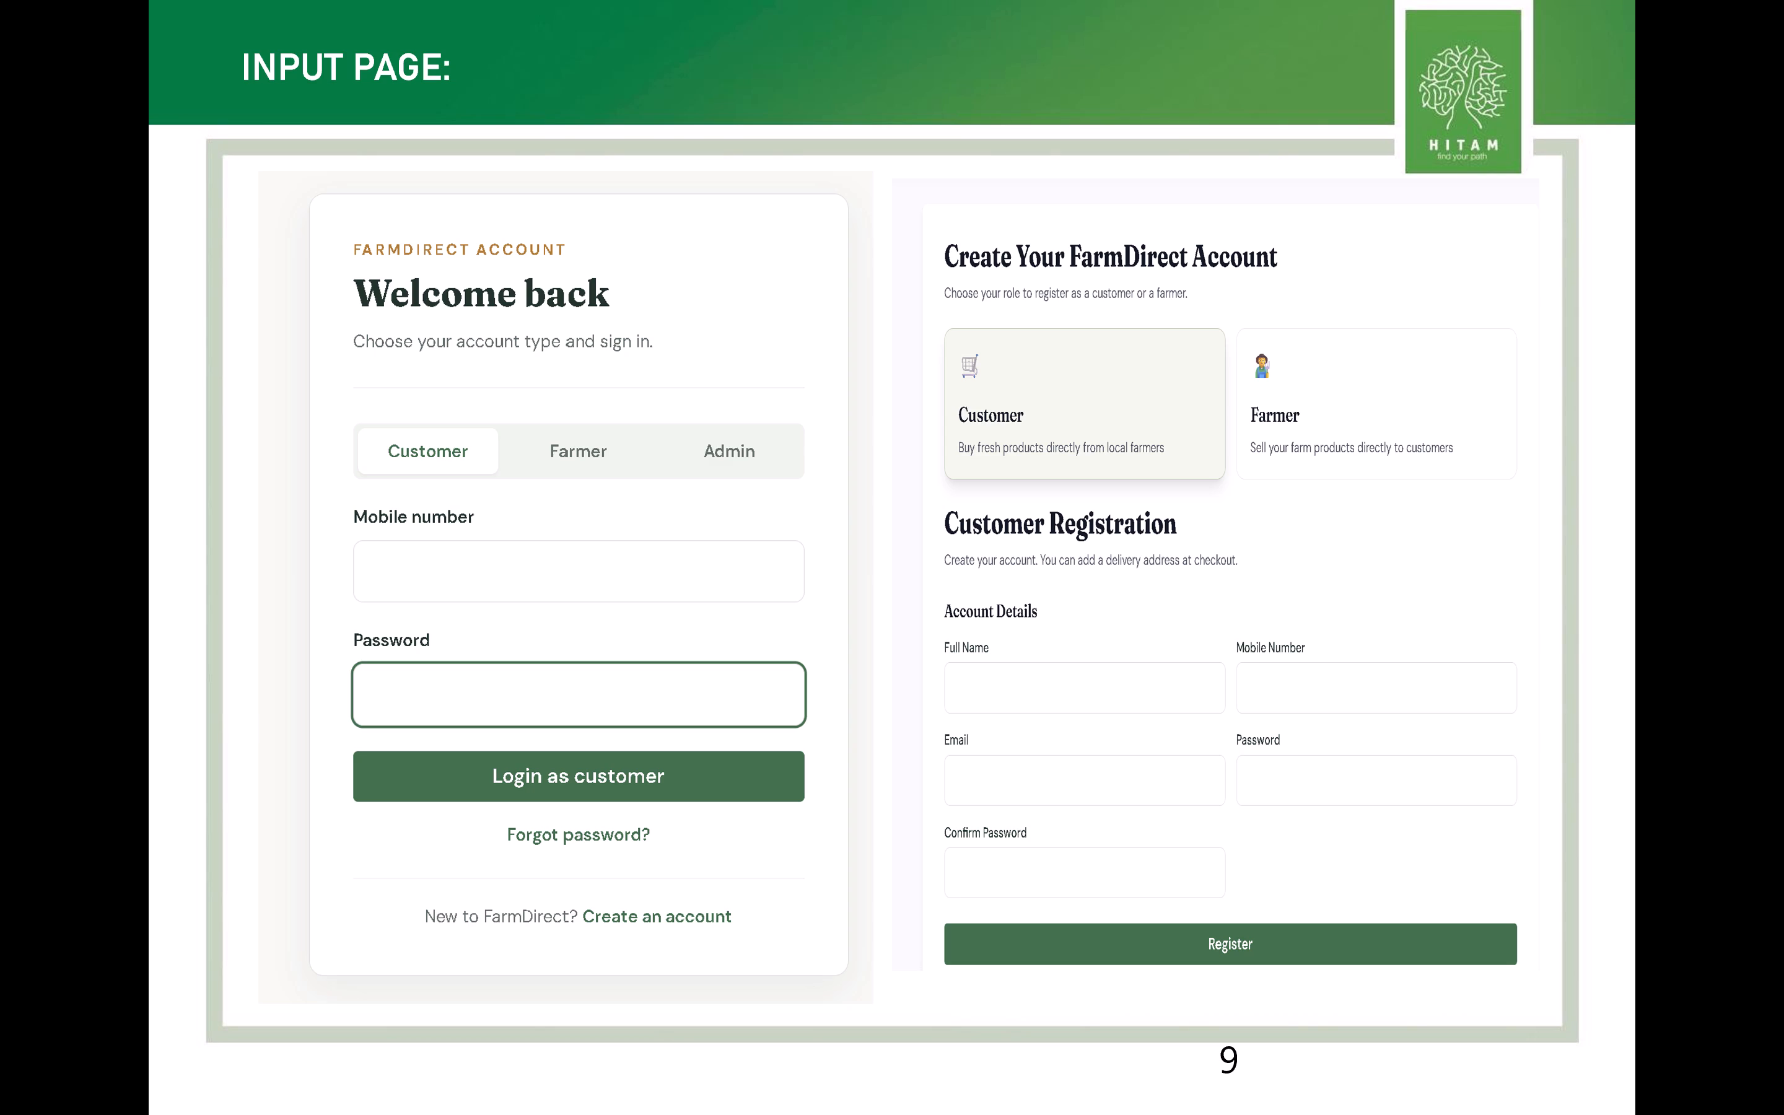
pyautogui.press('Right')
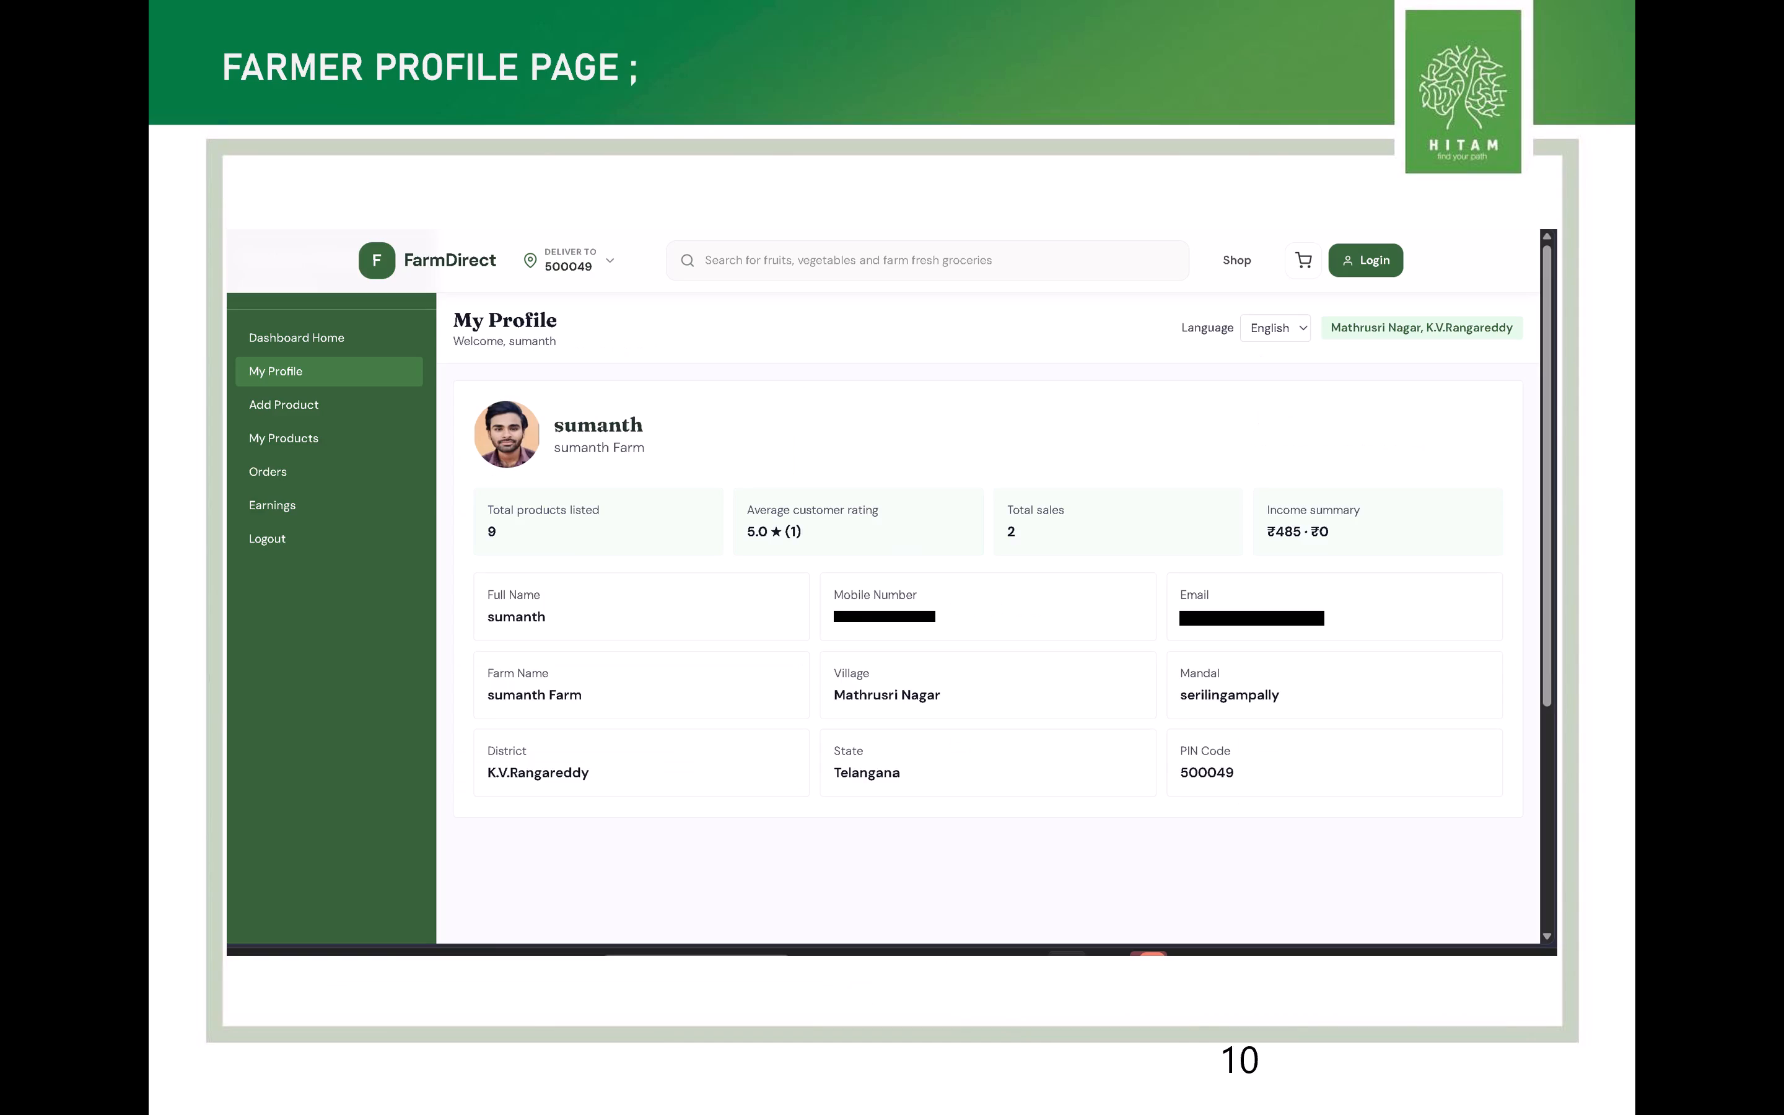
pyautogui.press('Right')
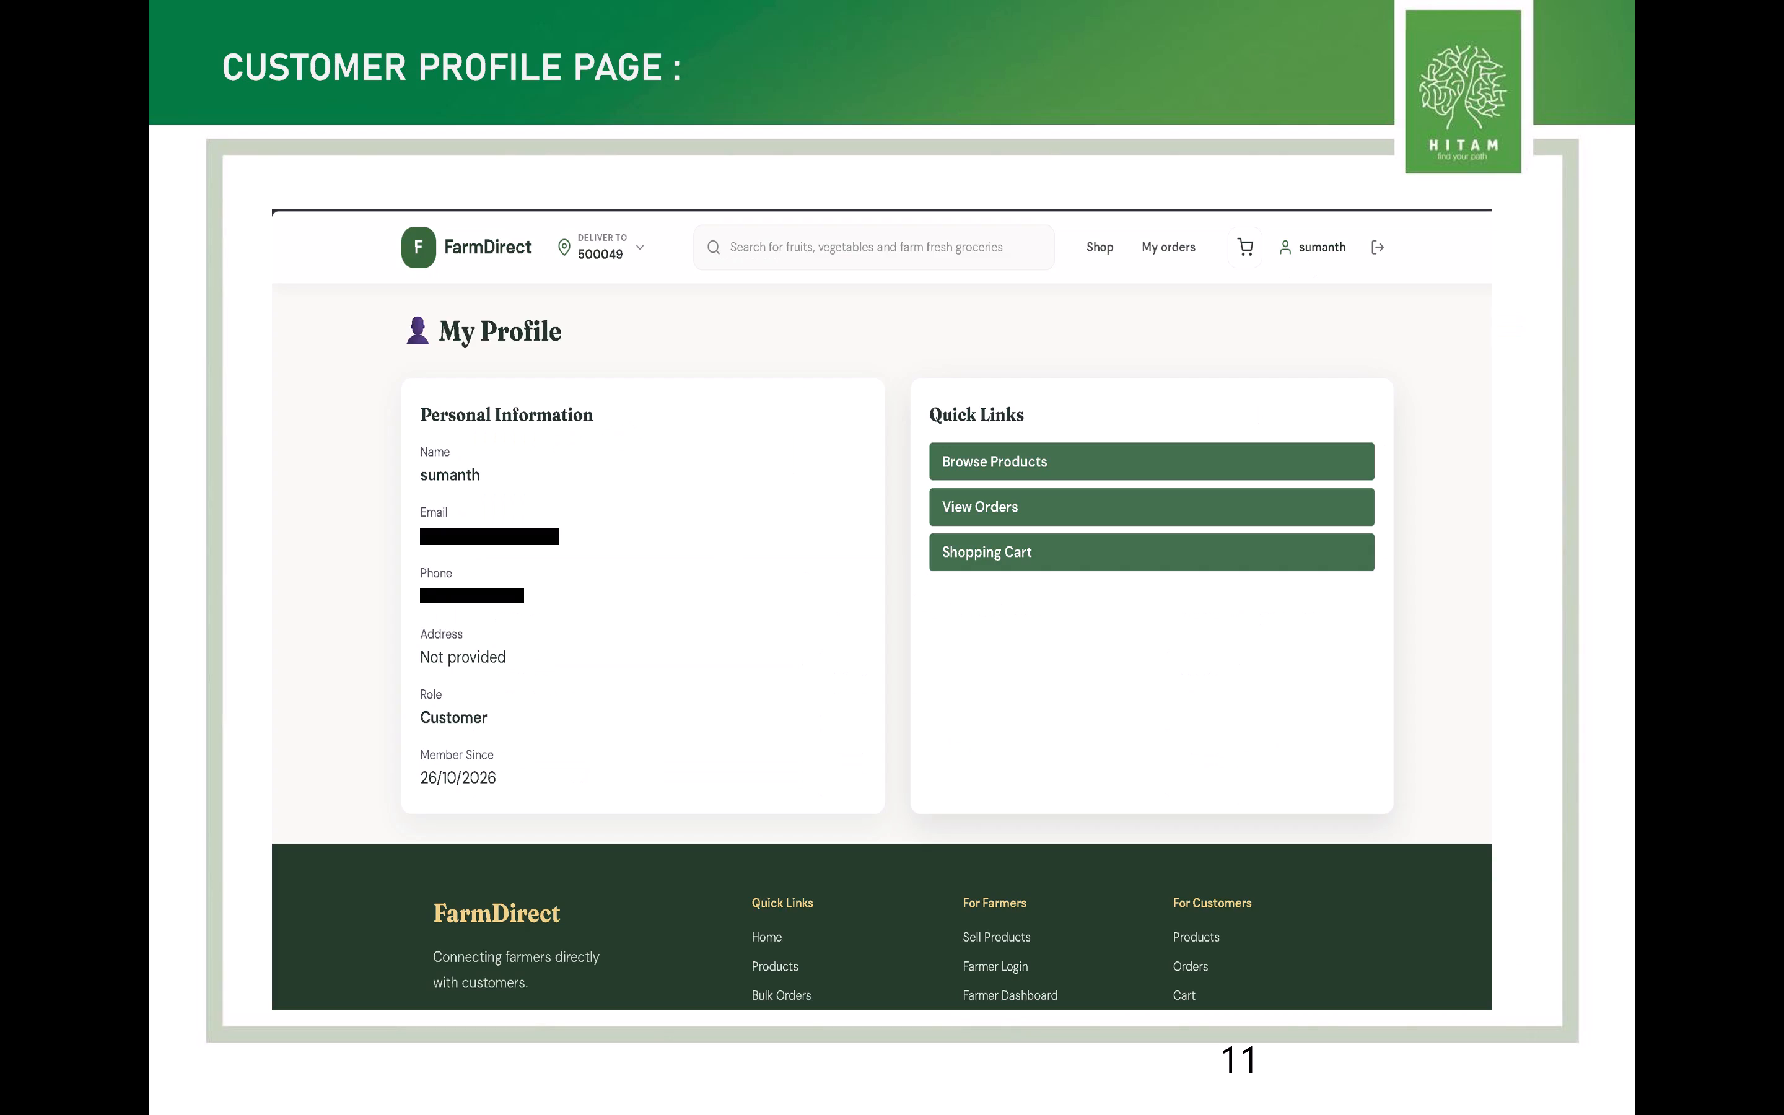
pyautogui.press('Right')
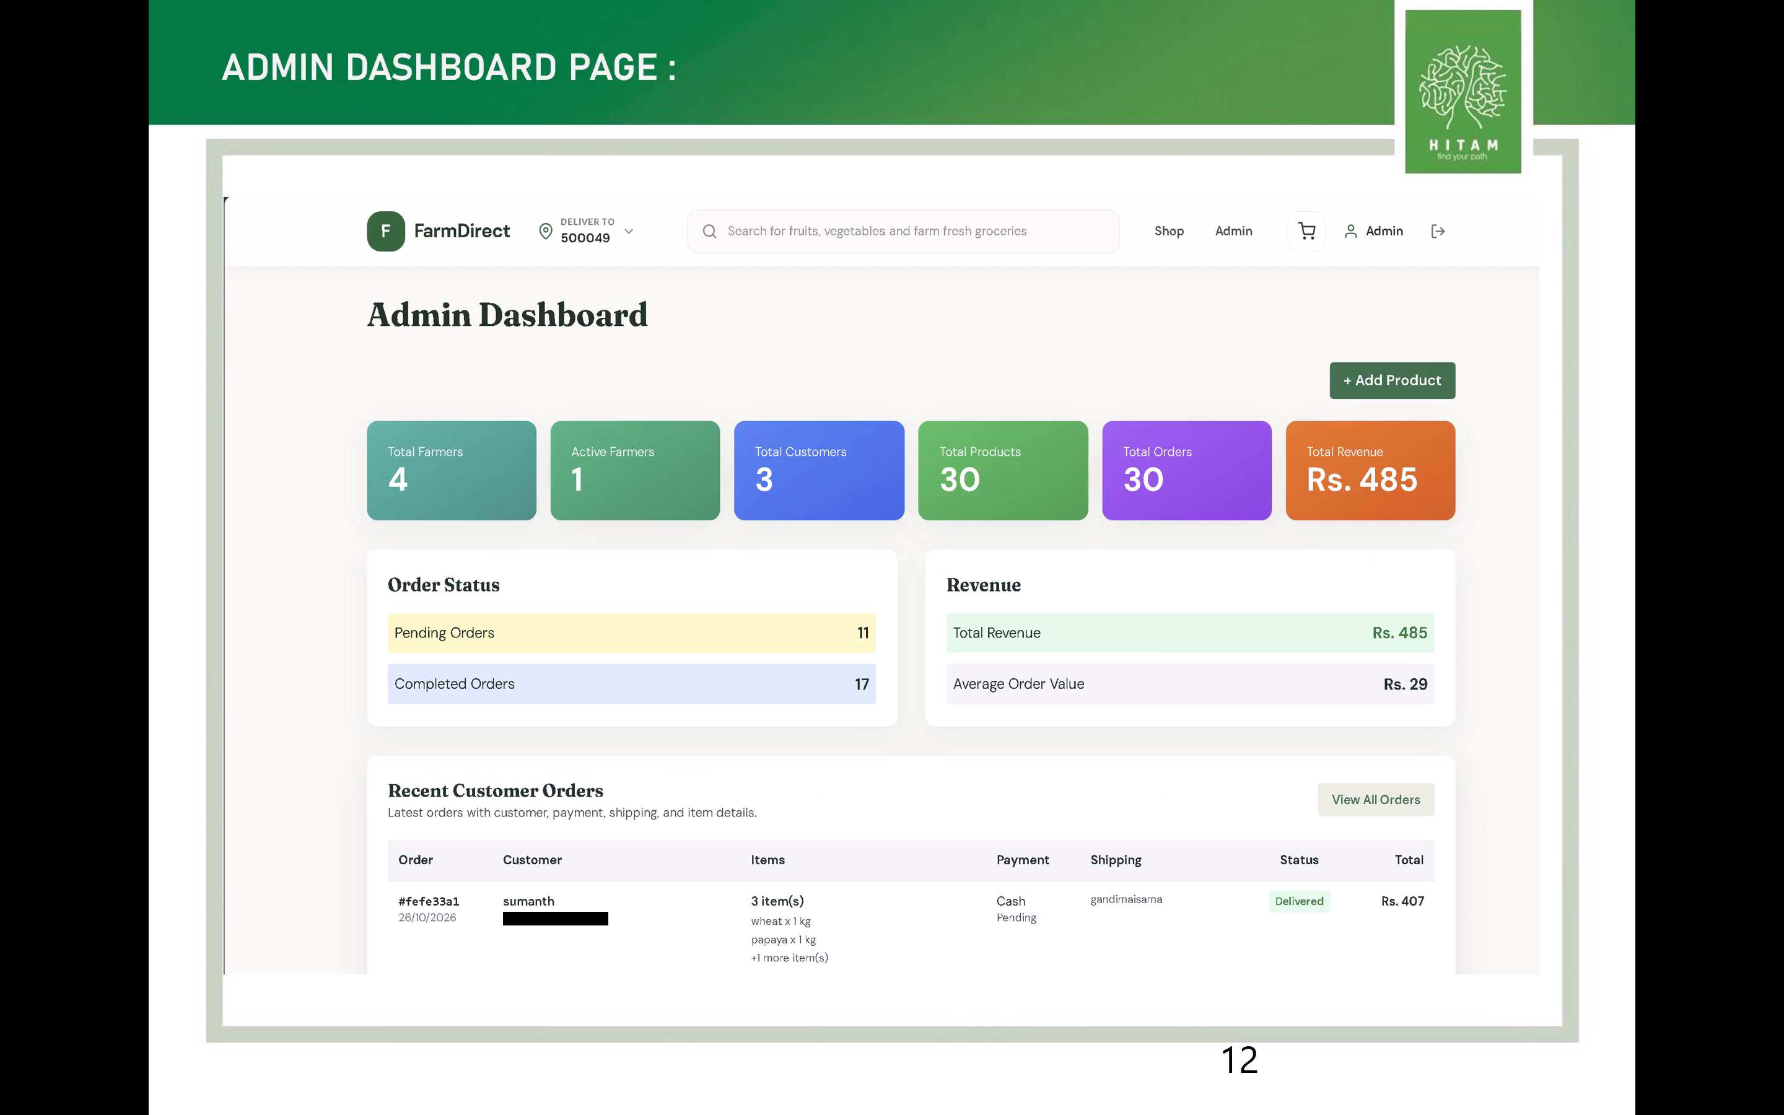
pyautogui.press('Right')
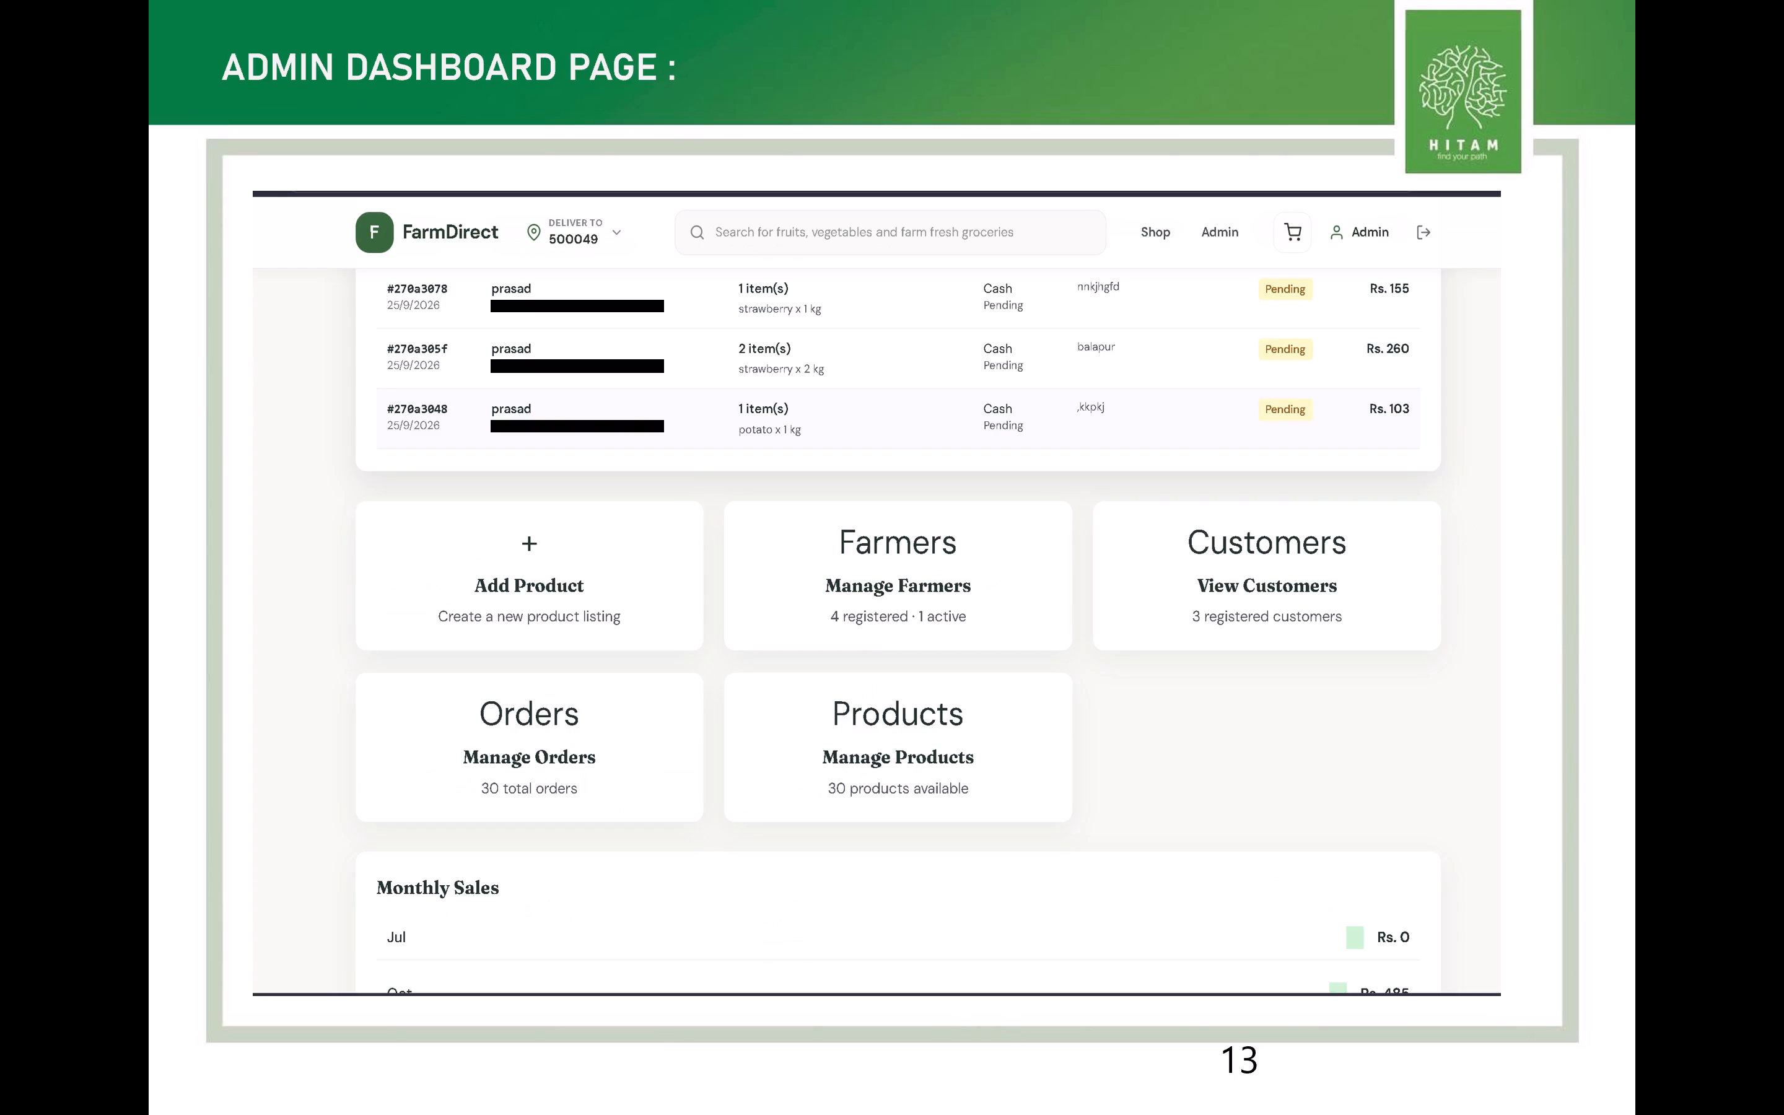
pyautogui.press('Right')
pyautogui.press('Right')
pyautogui.press('Right')
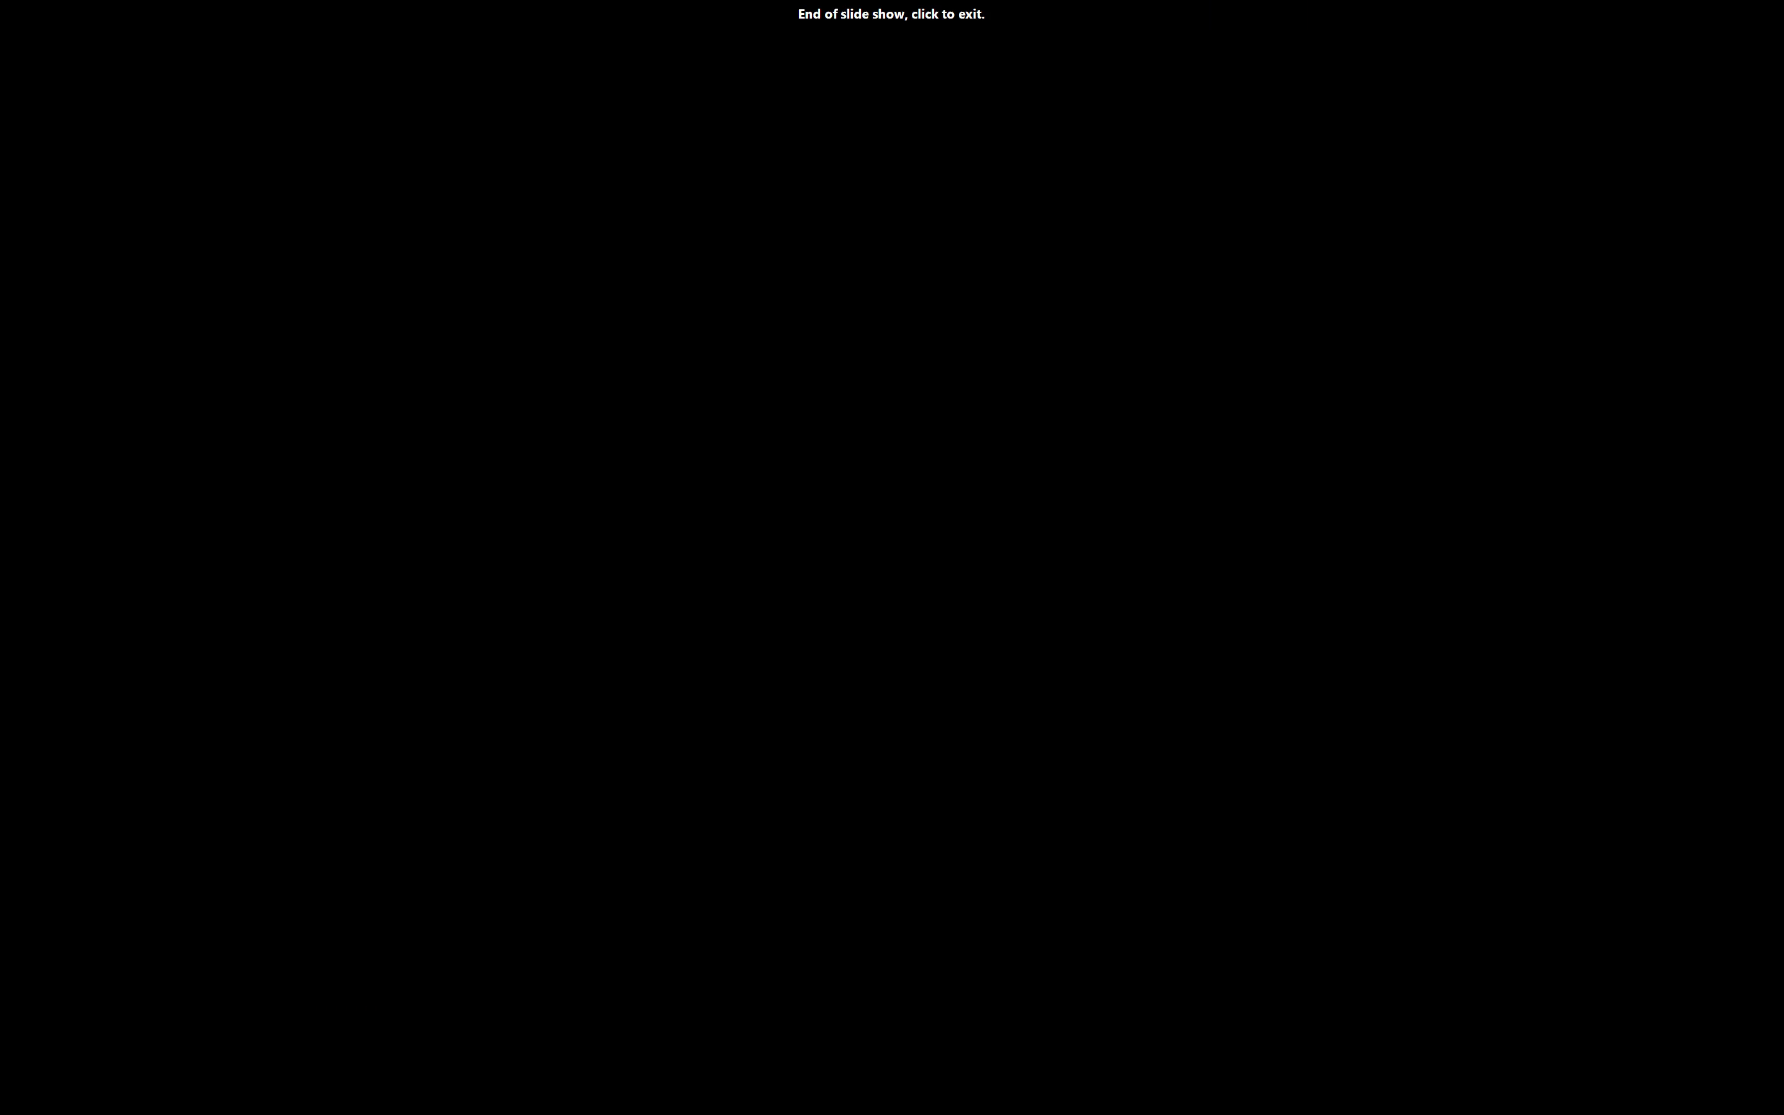
pyautogui.press('Right')
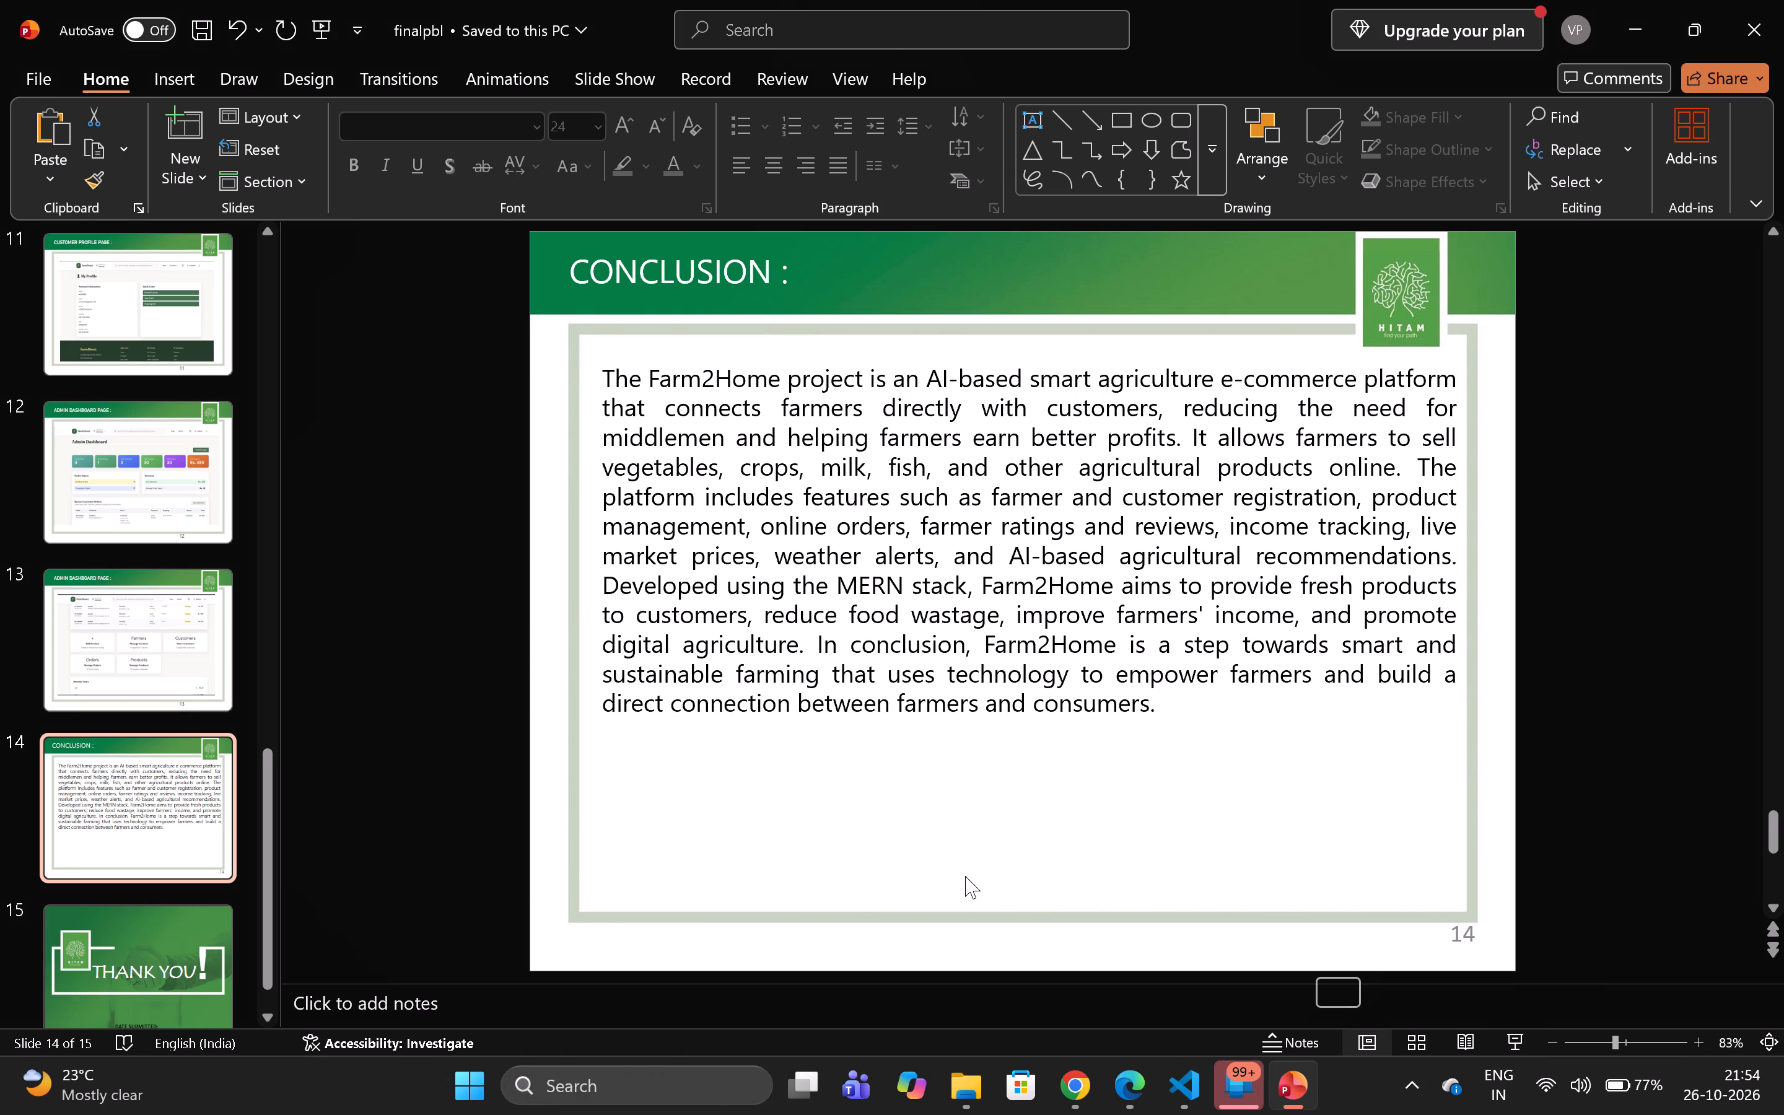
# Move the METHODOLOGY slide from position 7 to directly after the TOOLS AND TECHNOLOGIES slide.
pyautogui.scroll(1, 122, 580)
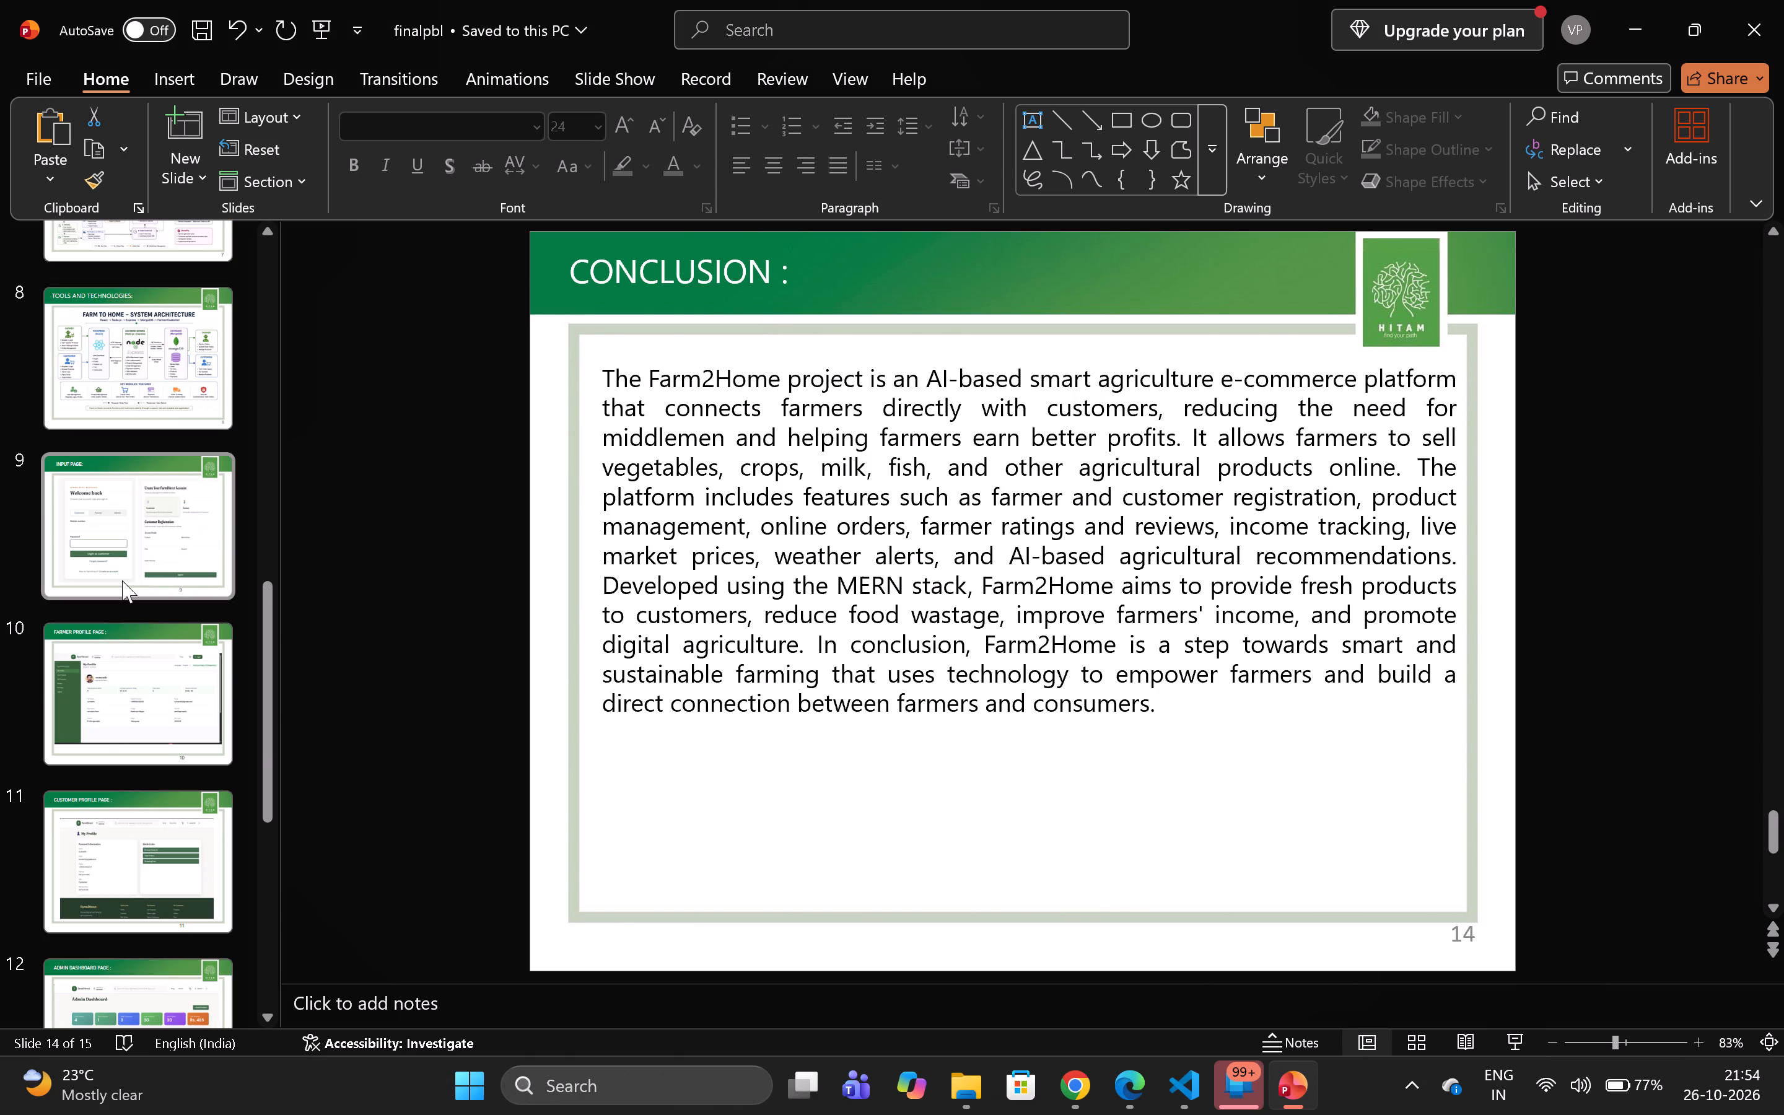
pyautogui.scroll(1, 122, 580)
pyautogui.click(126, 323)
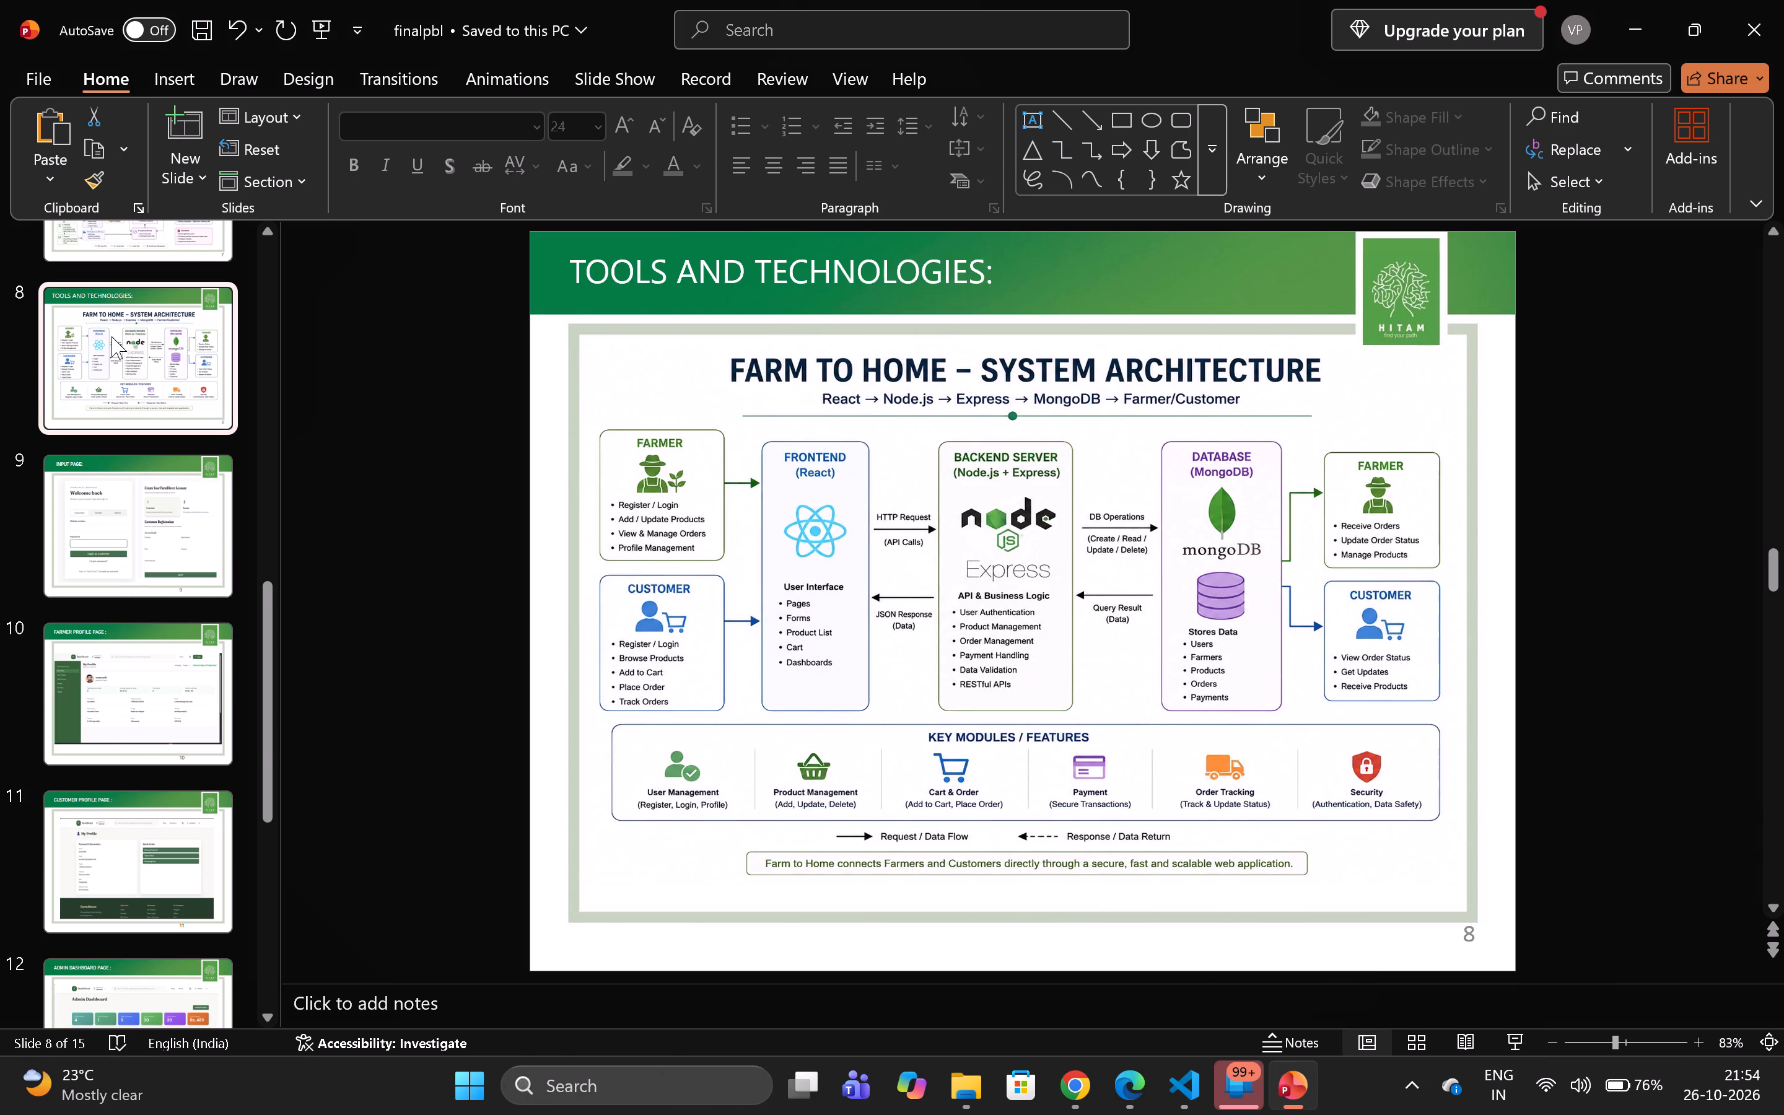
pyautogui.scroll(1, 111, 336)
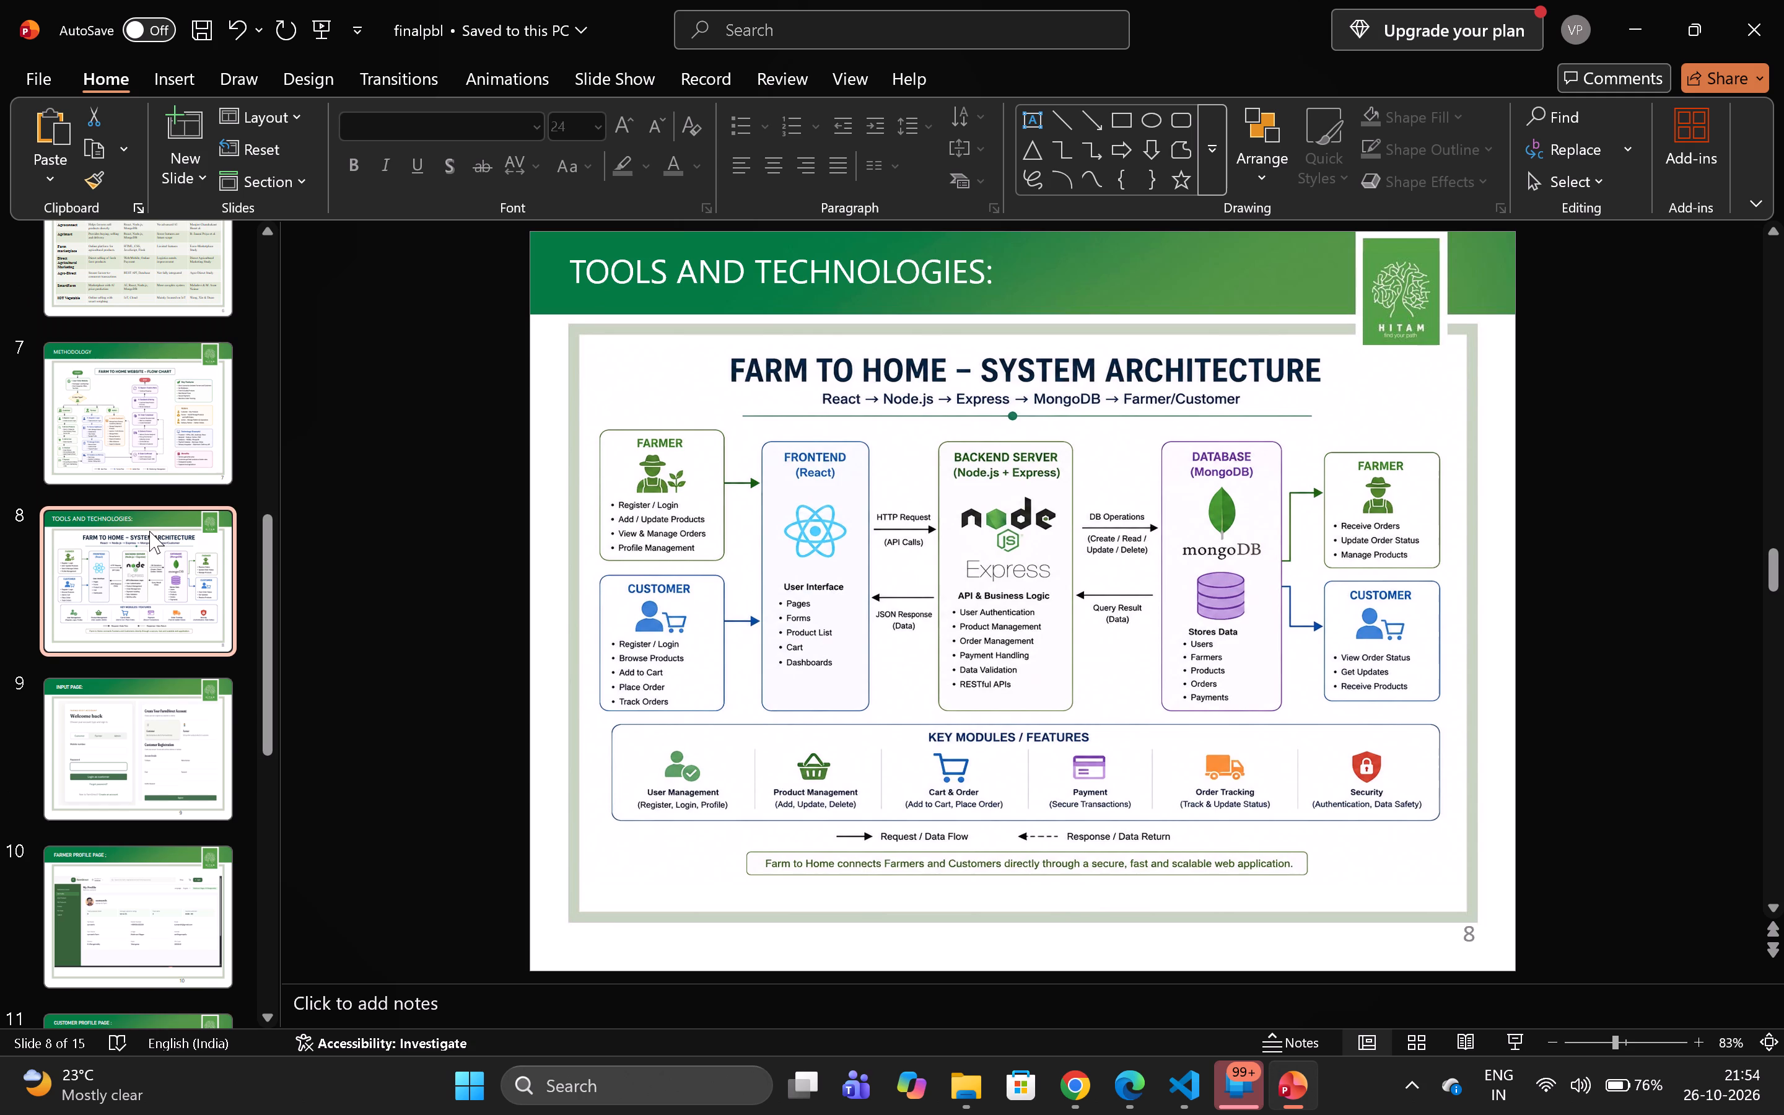
pyautogui.moveTo(152, 457); pyautogui.dragTo(154, 627)
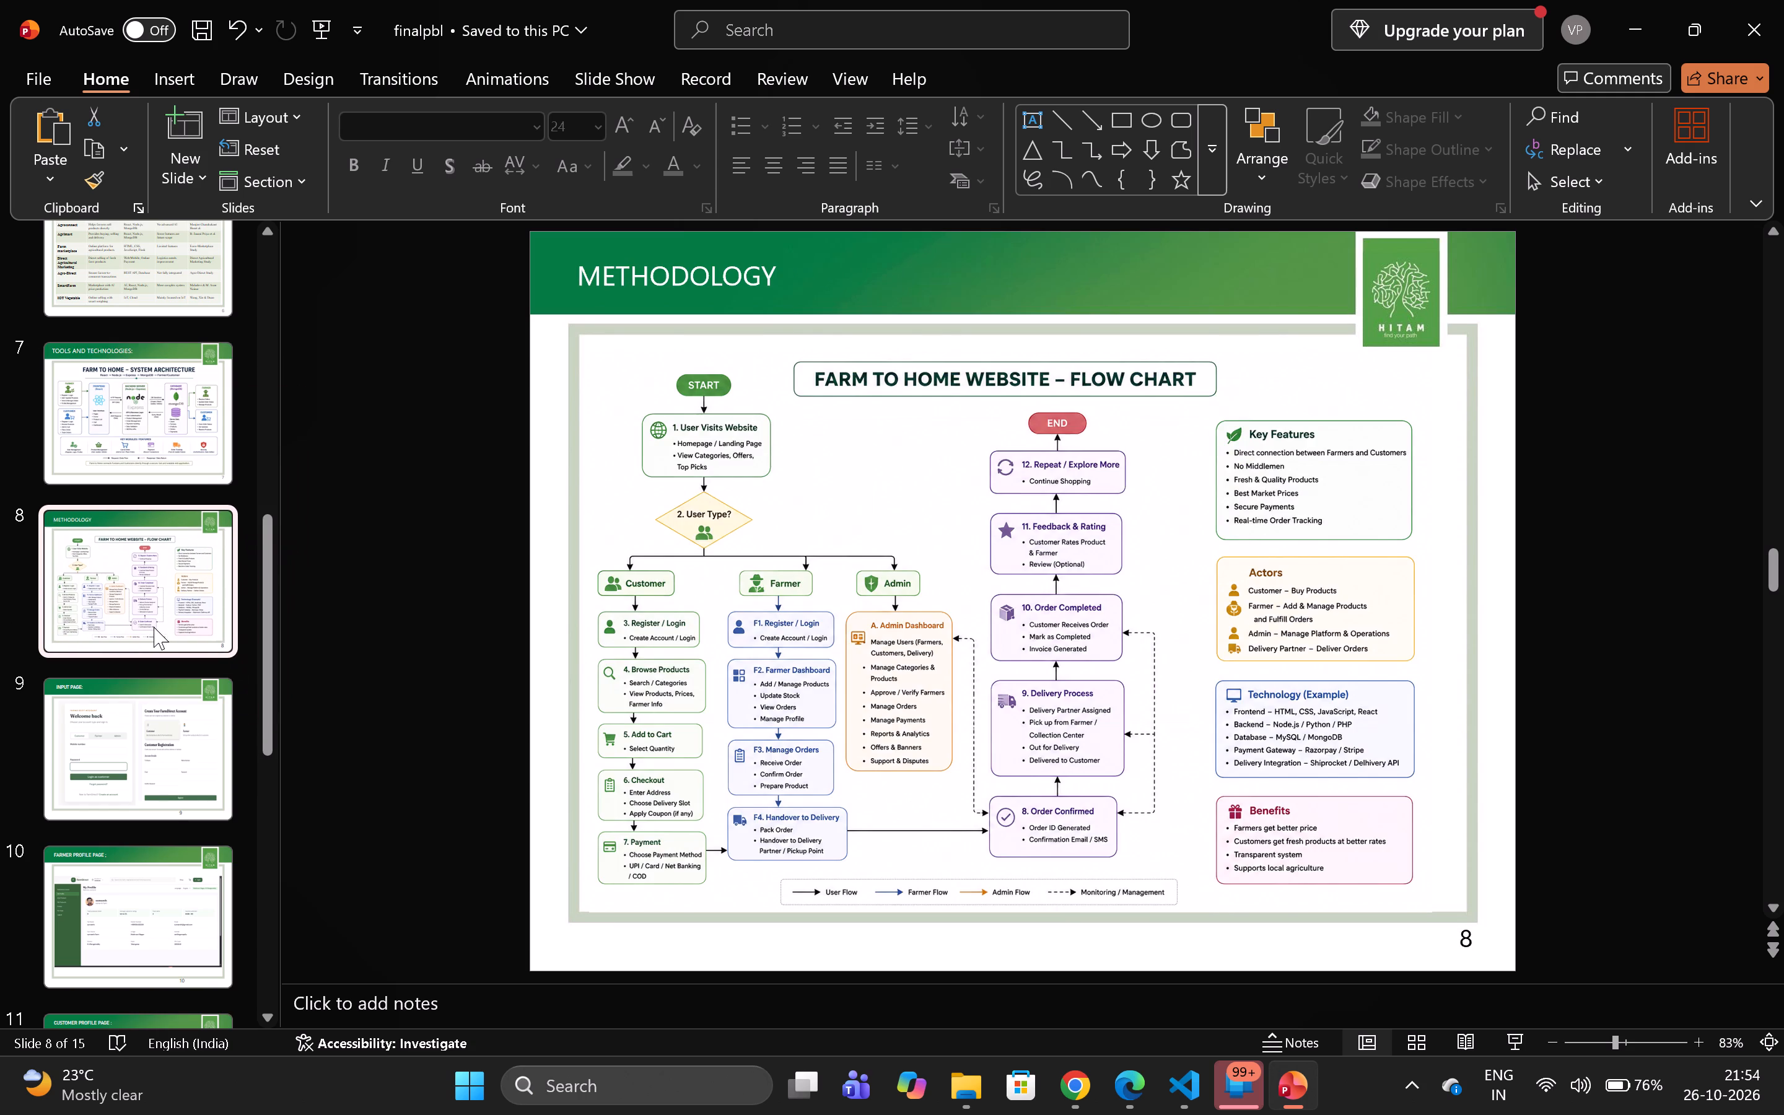
# Look through the slide thumbnails from the title slide to the closing slides to check the deck's order.
pyautogui.scroll(1, 154, 627)
pyautogui.scroll(-1, 154, 627)
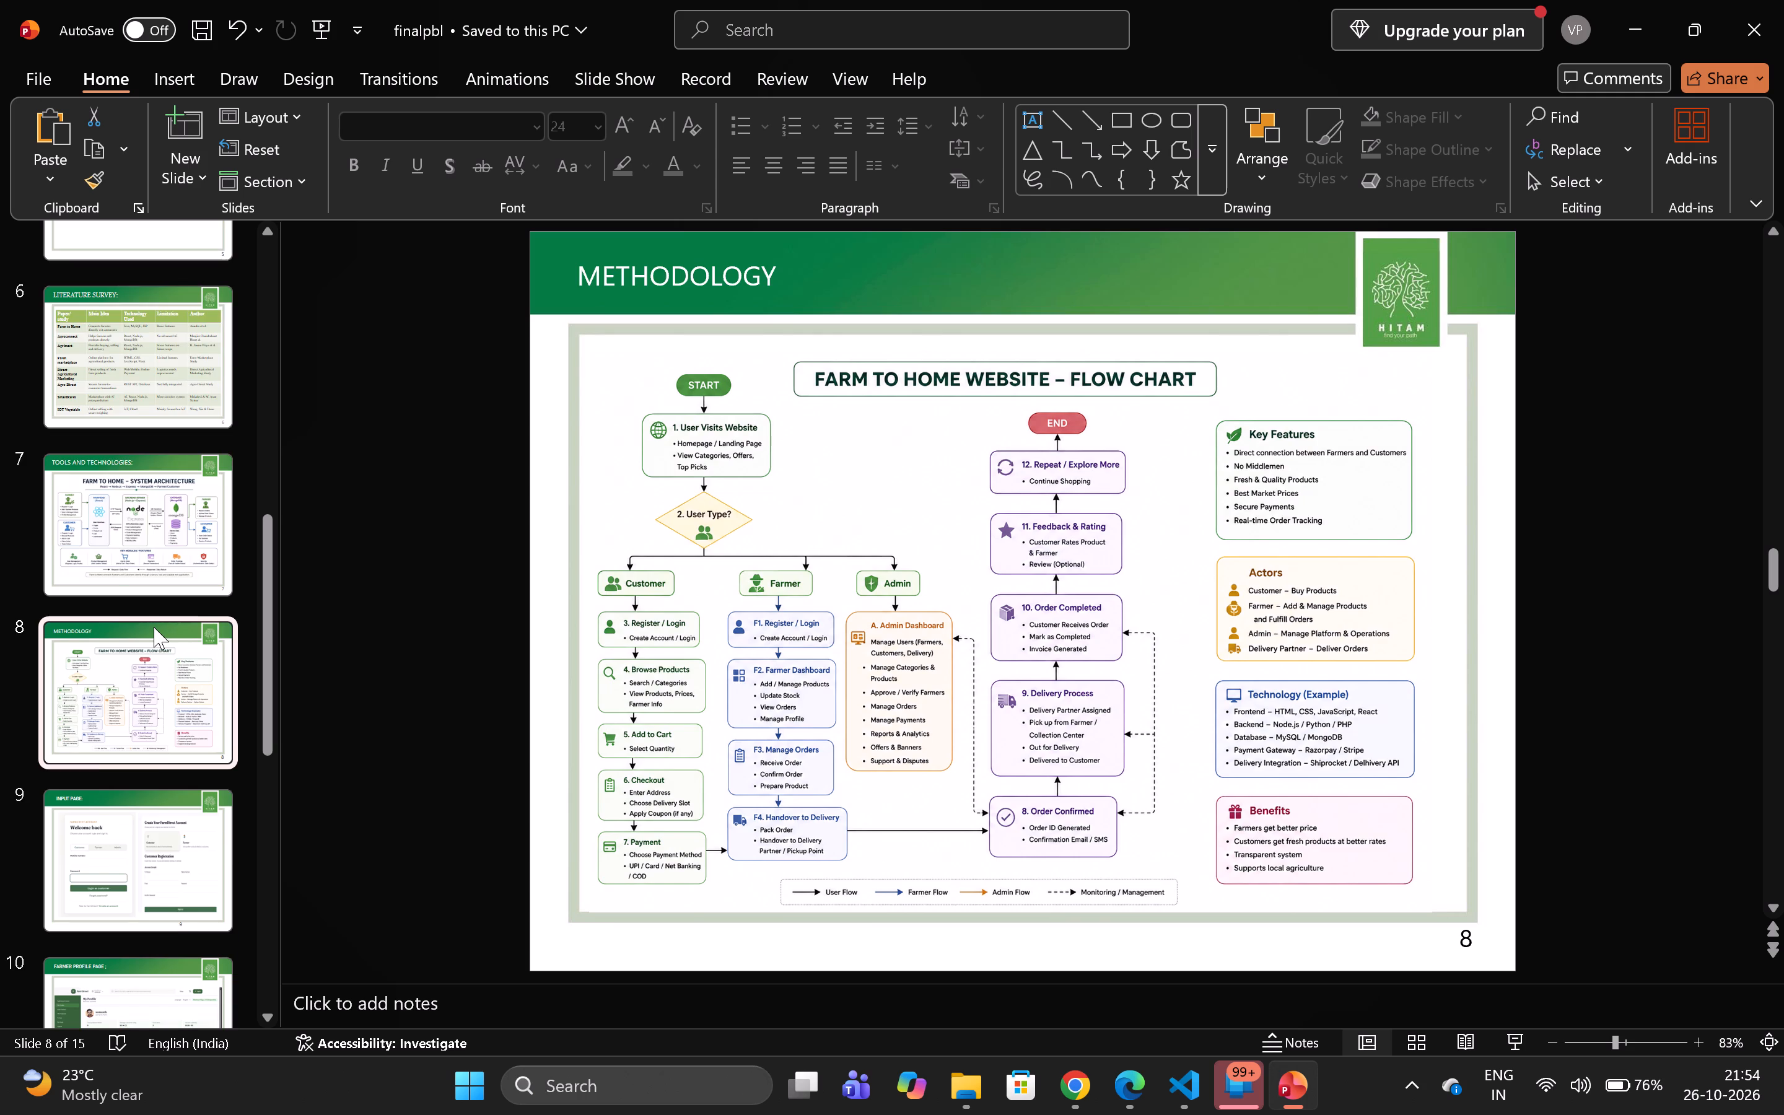
pyautogui.scroll(-1, 154, 627)
pyautogui.scroll(1, 154, 627)
pyautogui.scroll(-1, 154, 627)
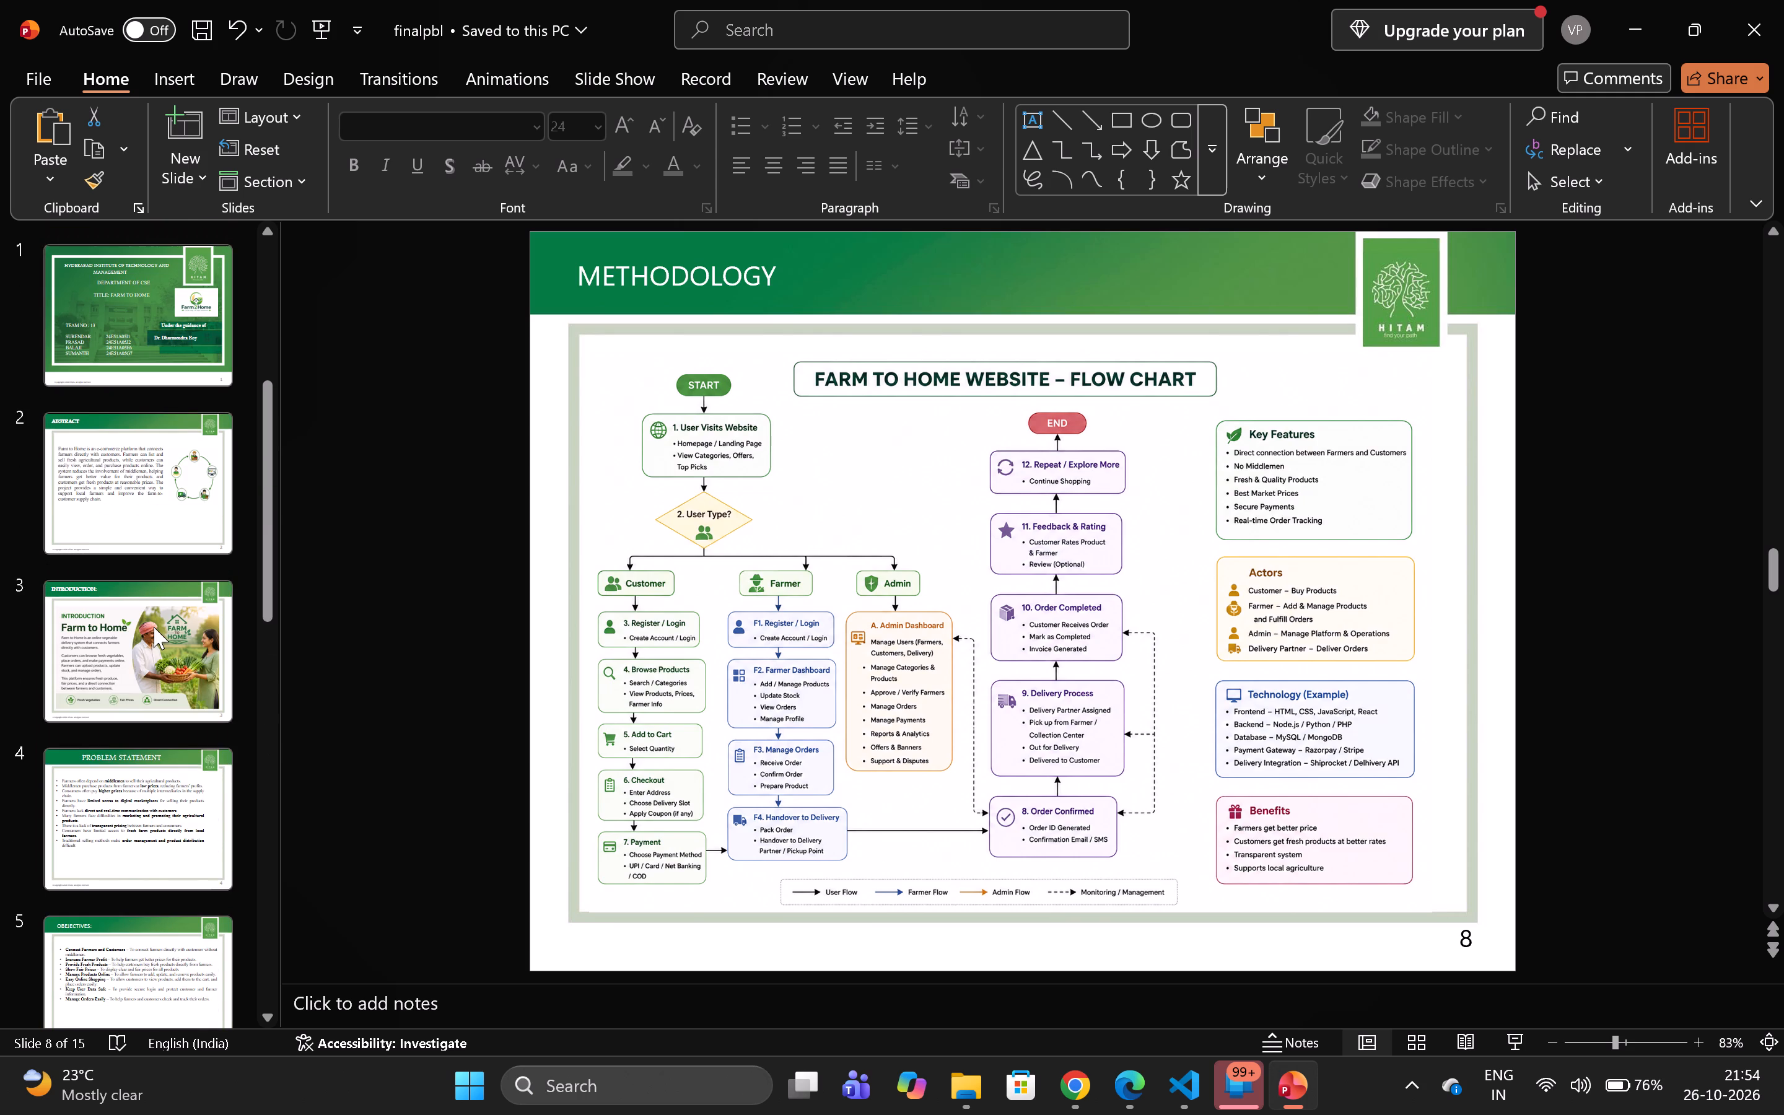
pyautogui.scroll(-1, 154, 627)
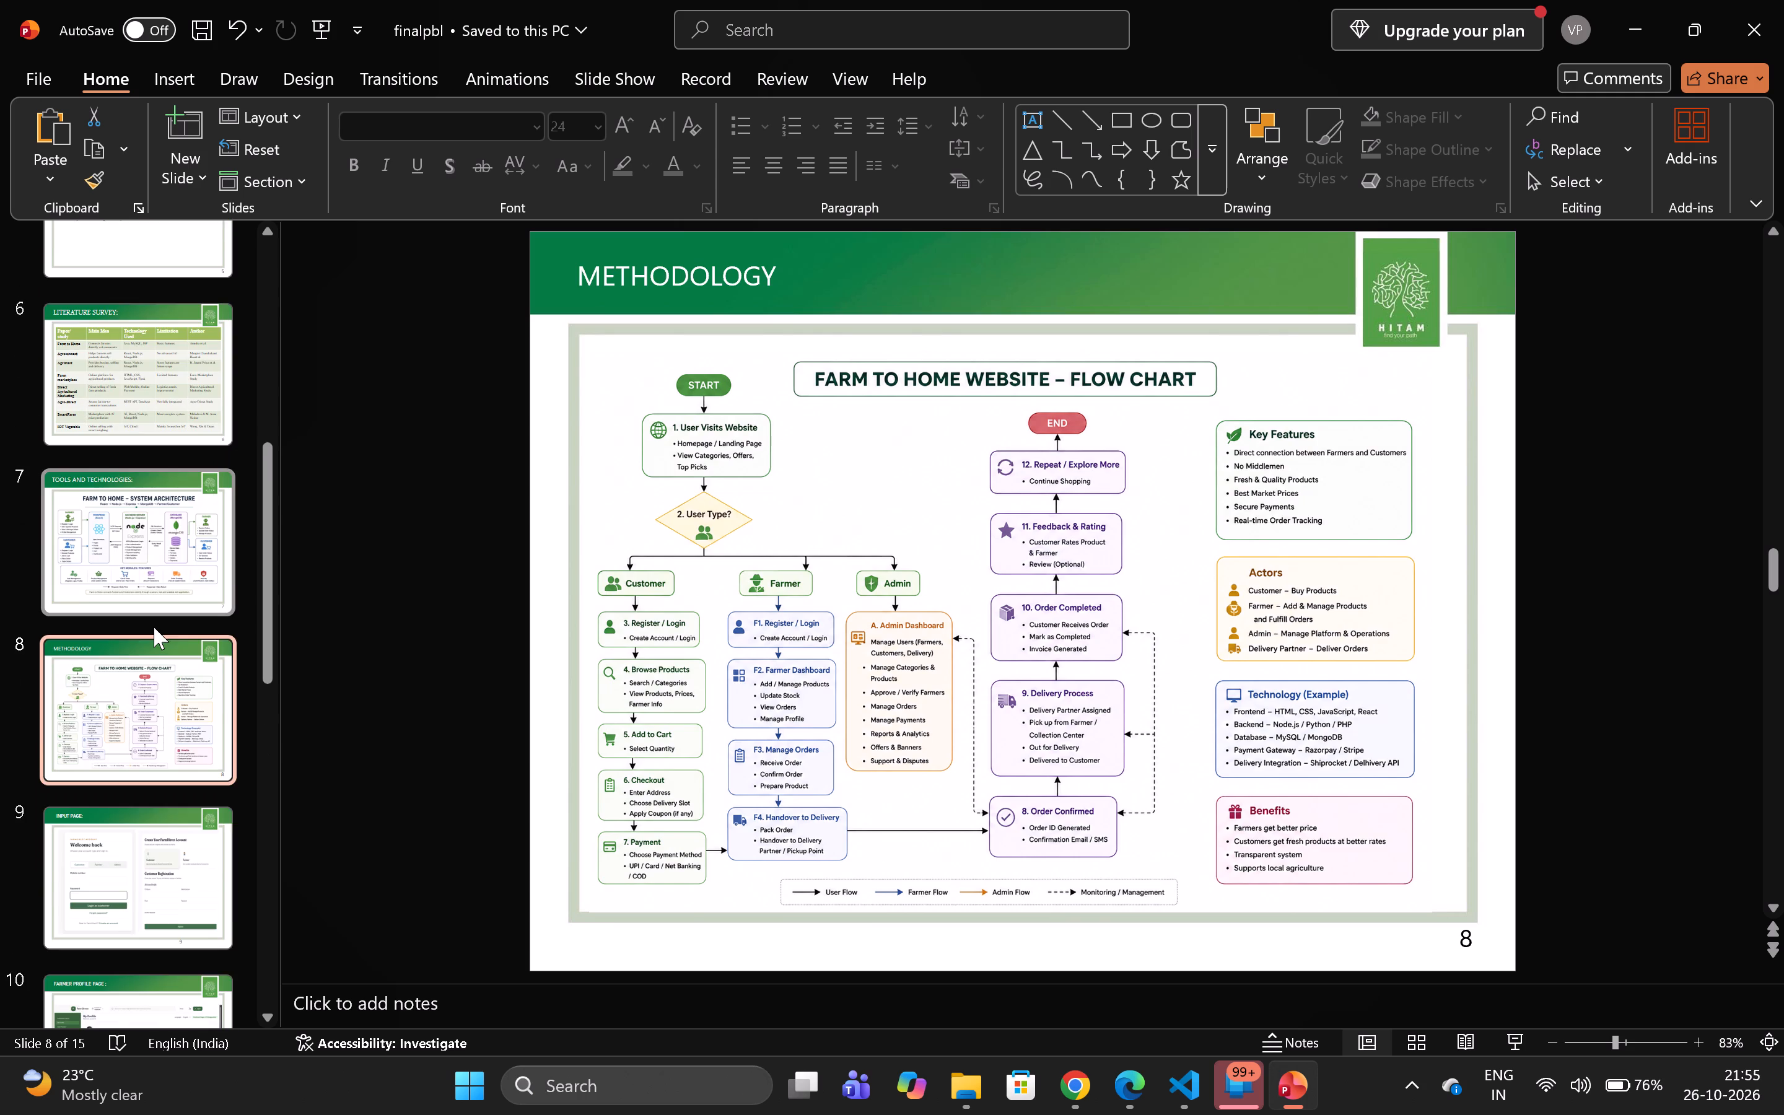
pyautogui.scroll(-2, 154, 627)
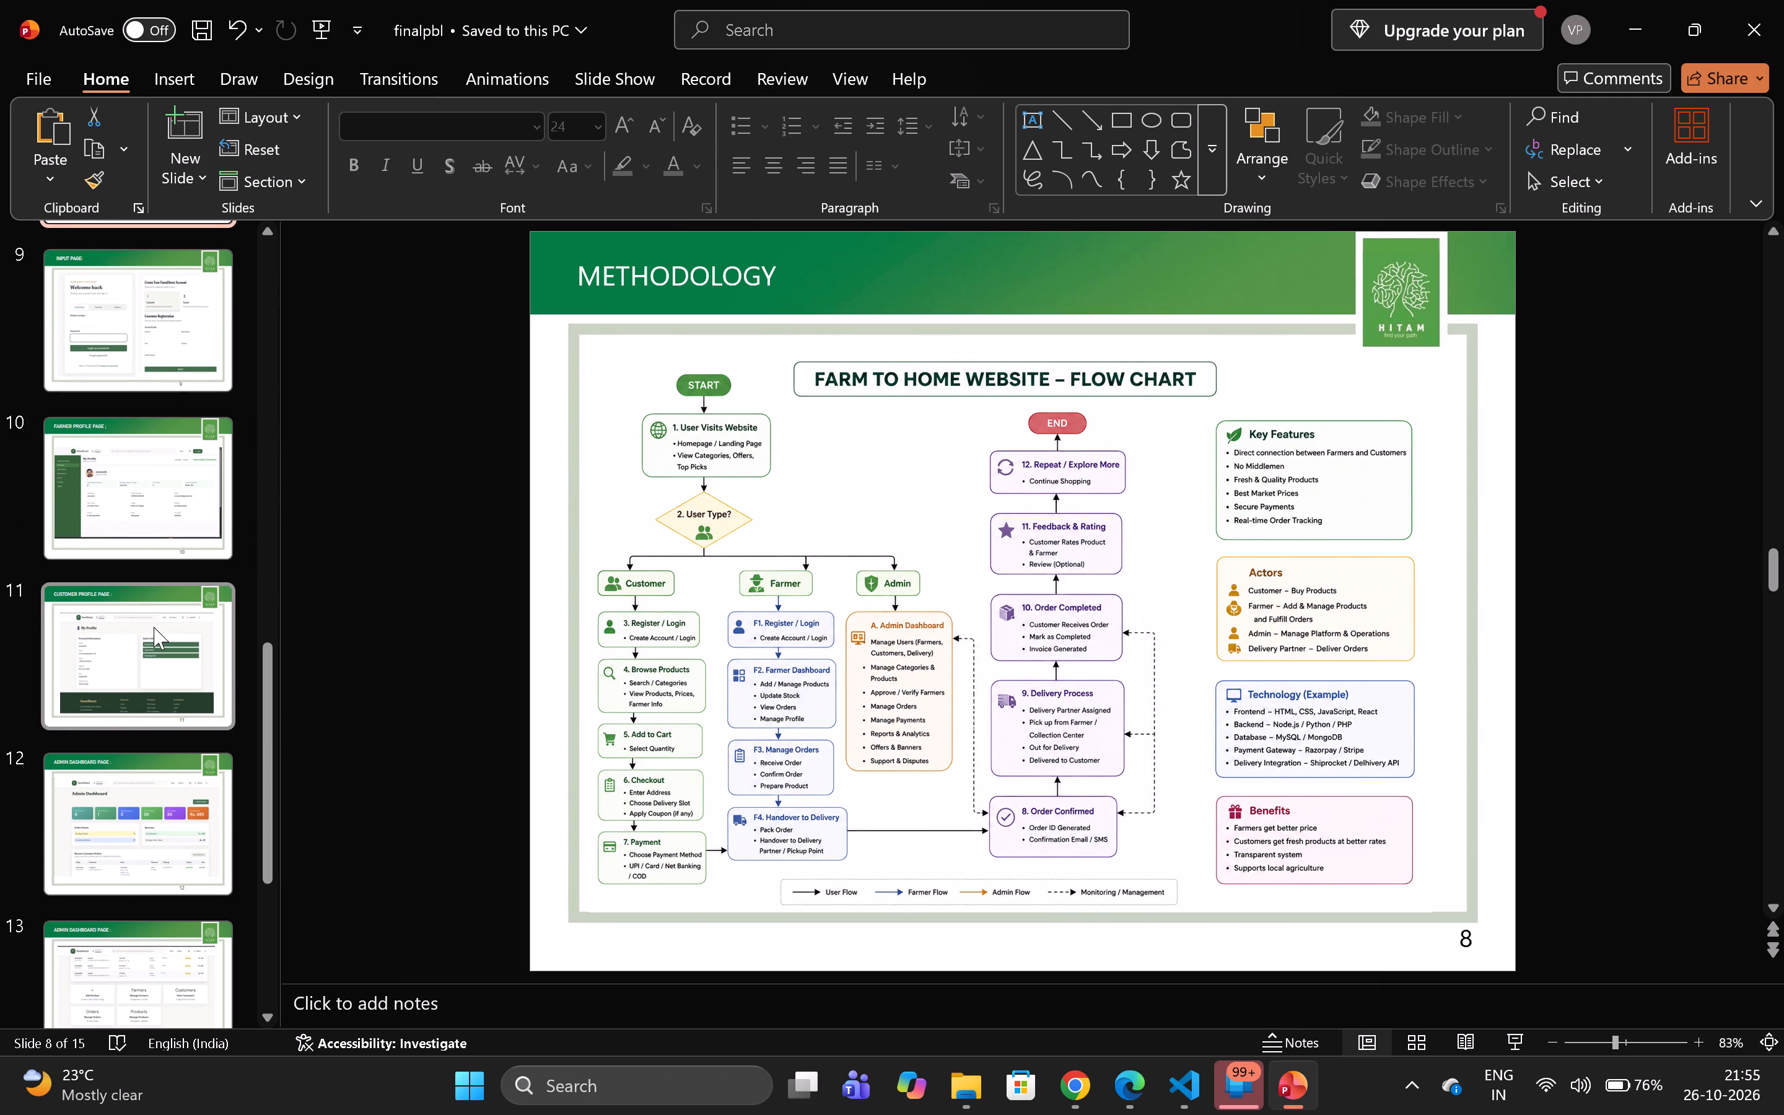
pyautogui.scroll(-2, 154, 627)
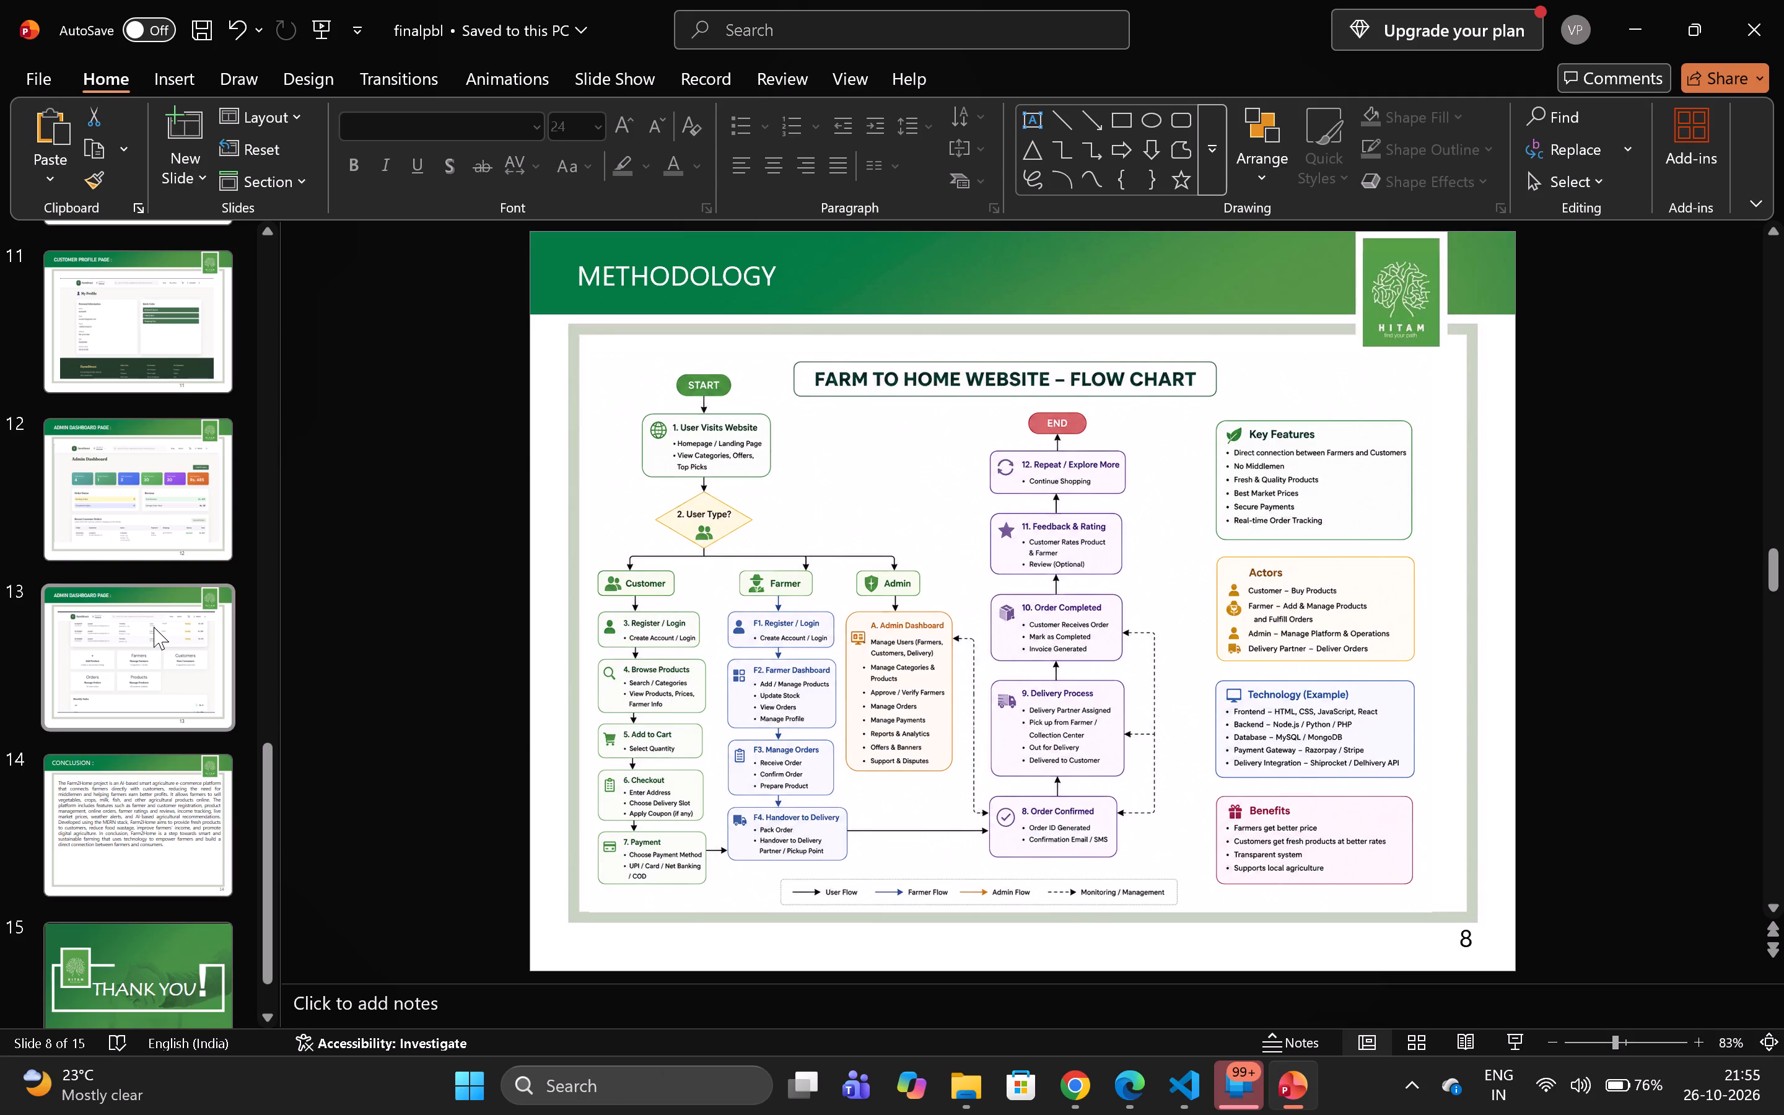
pyautogui.scroll(-1, 154, 627)
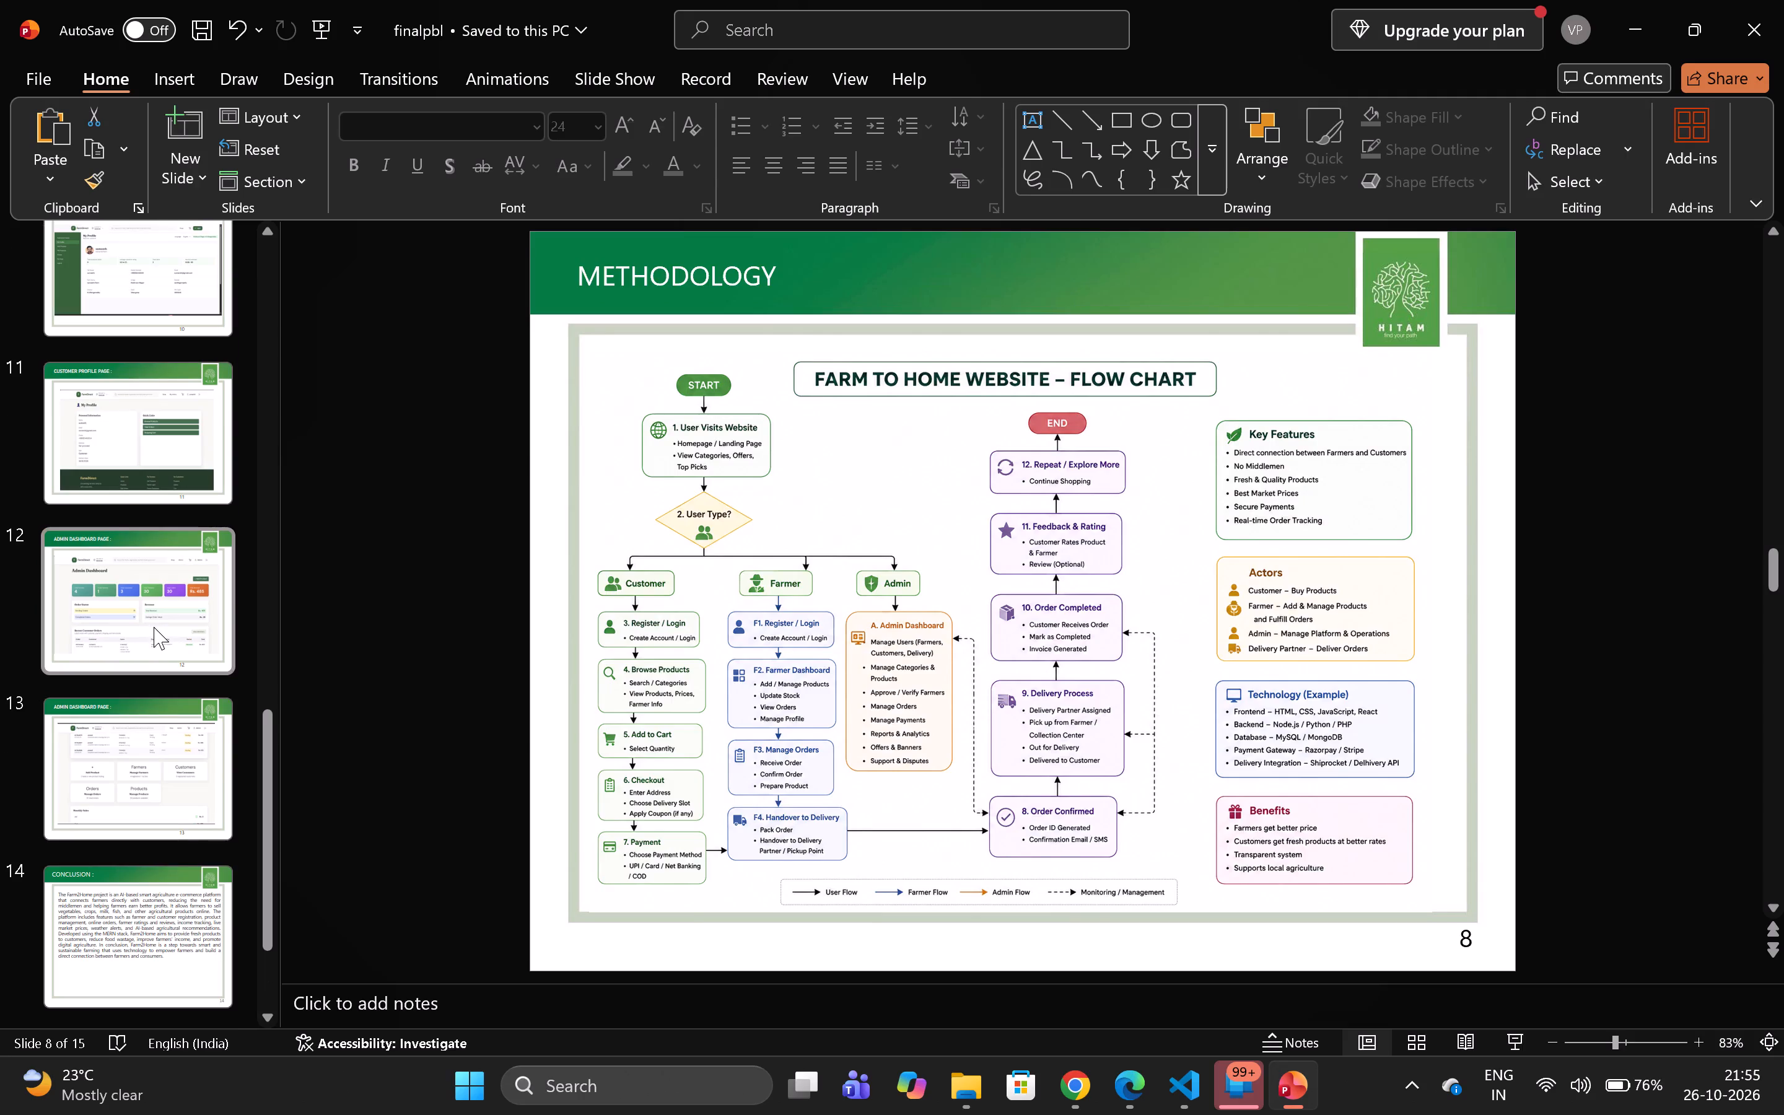
pyautogui.scroll(-1, 154, 627)
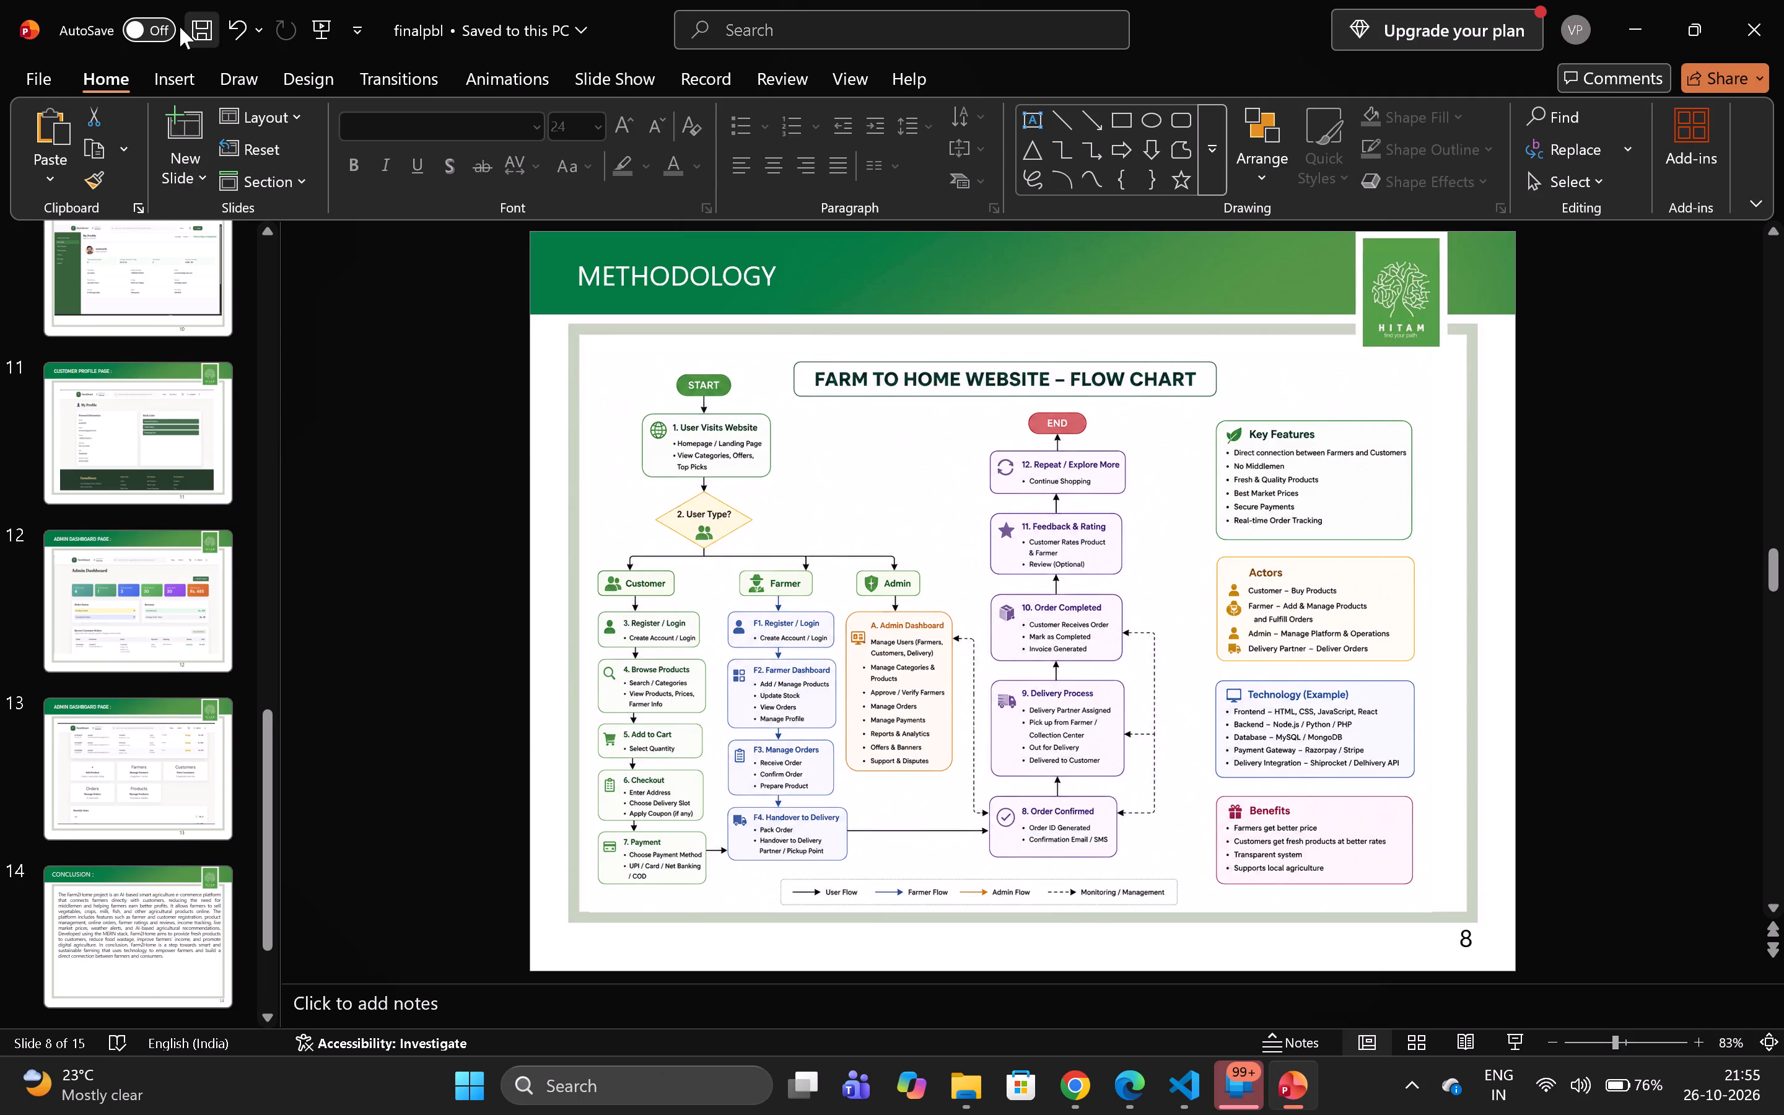
# Turn on AutoSave for the presentation by uploading it to OneDrive - Personal, and save it.
pyautogui.click(145, 24)
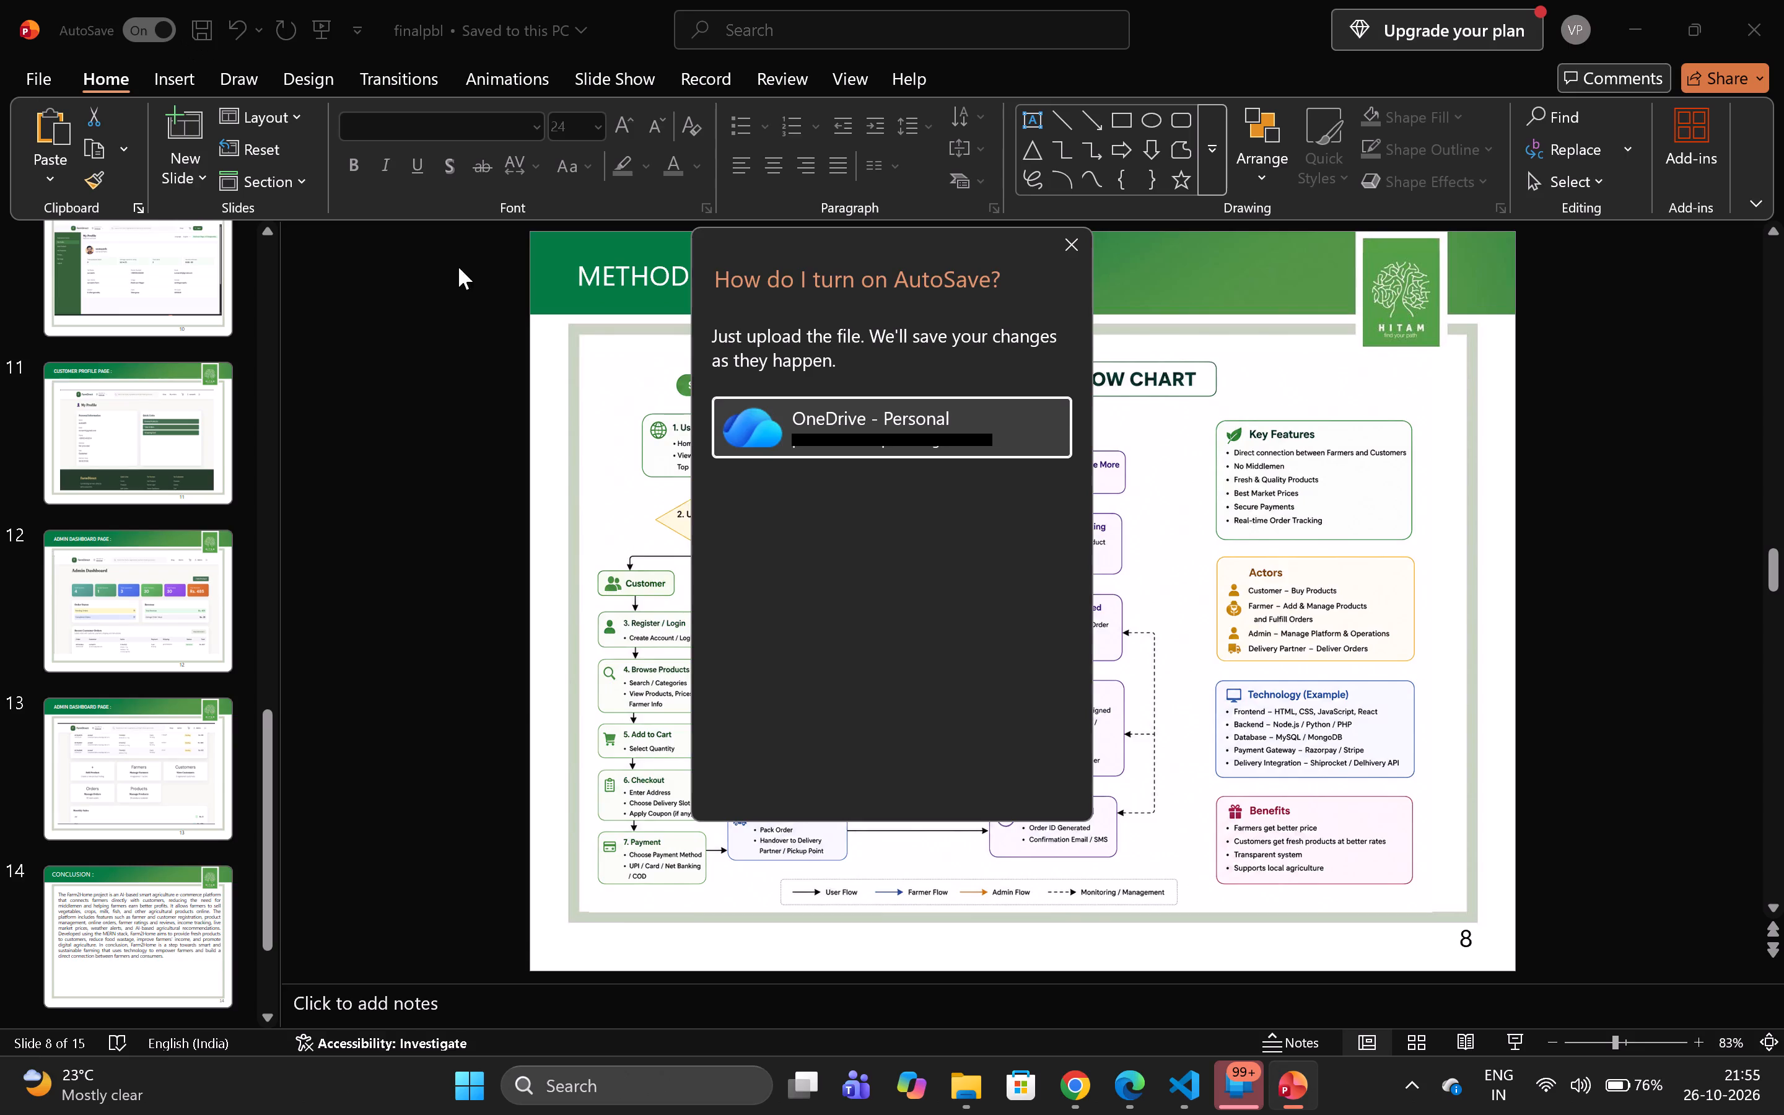
pyautogui.click(836, 434)
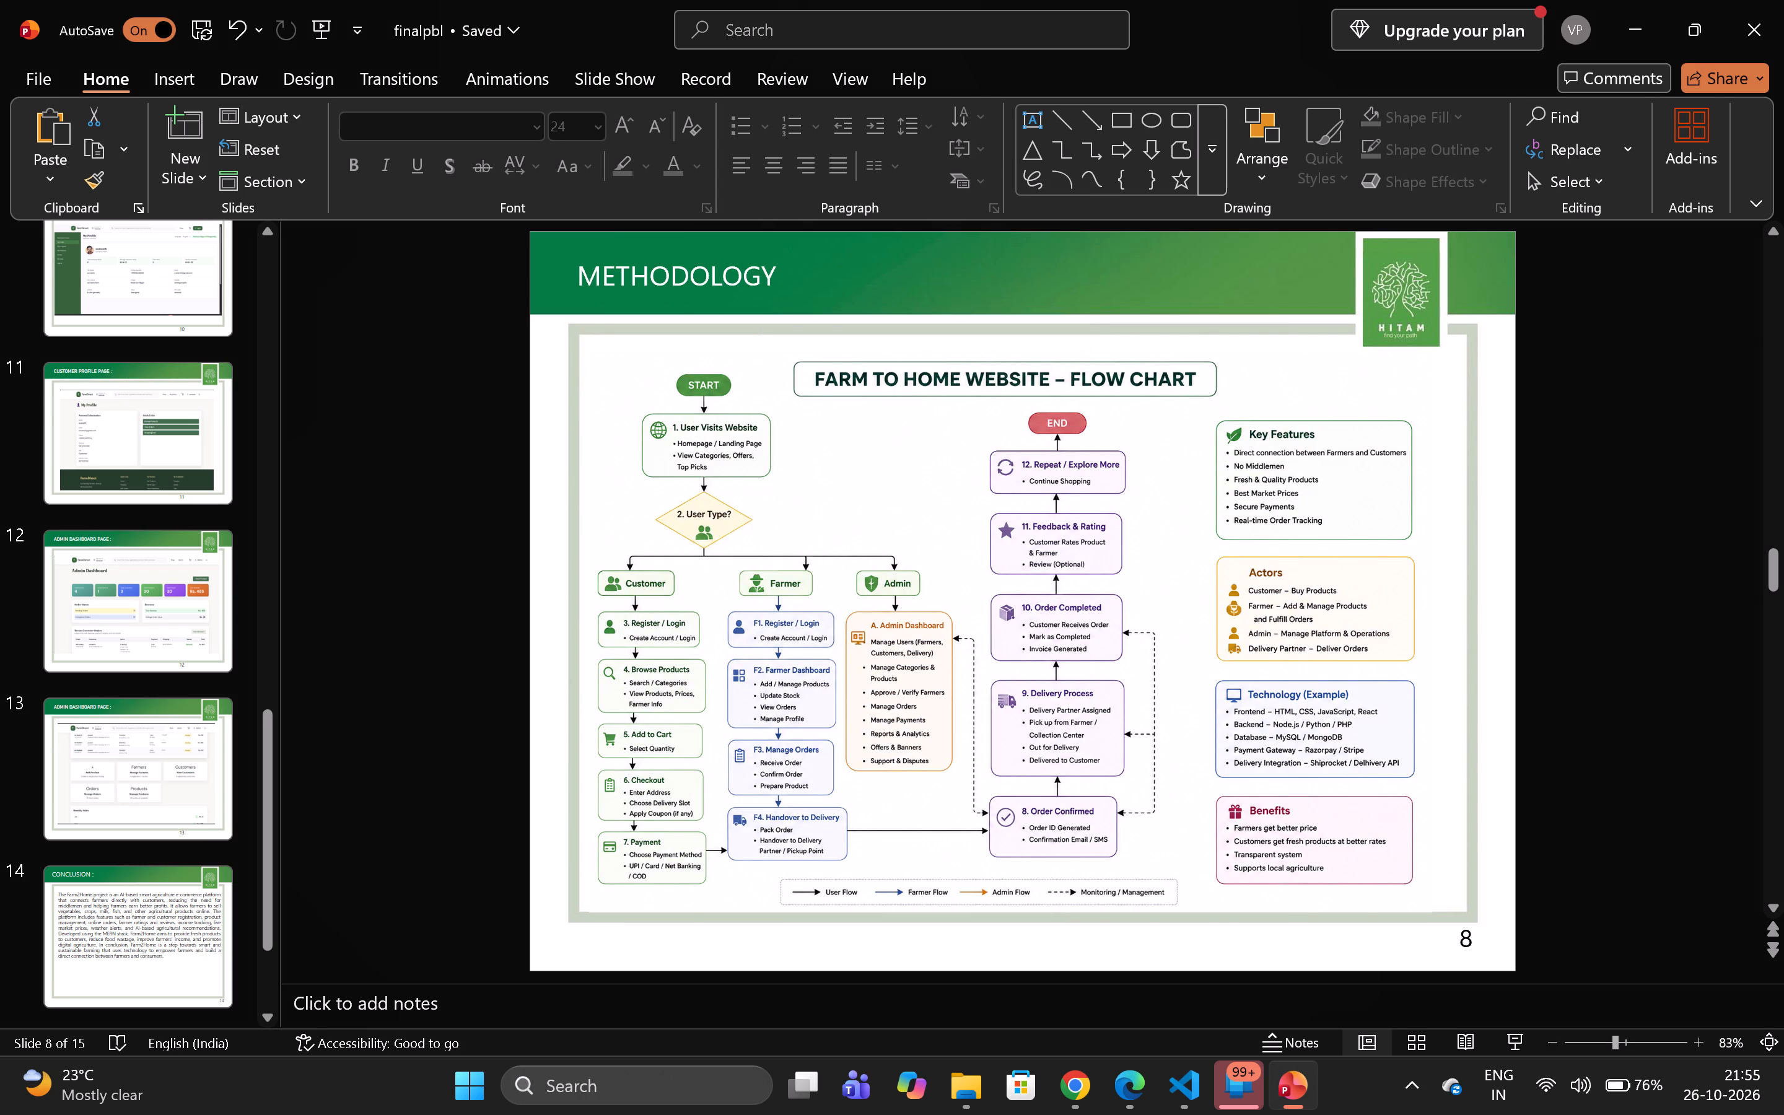
pyautogui.click(204, 18)
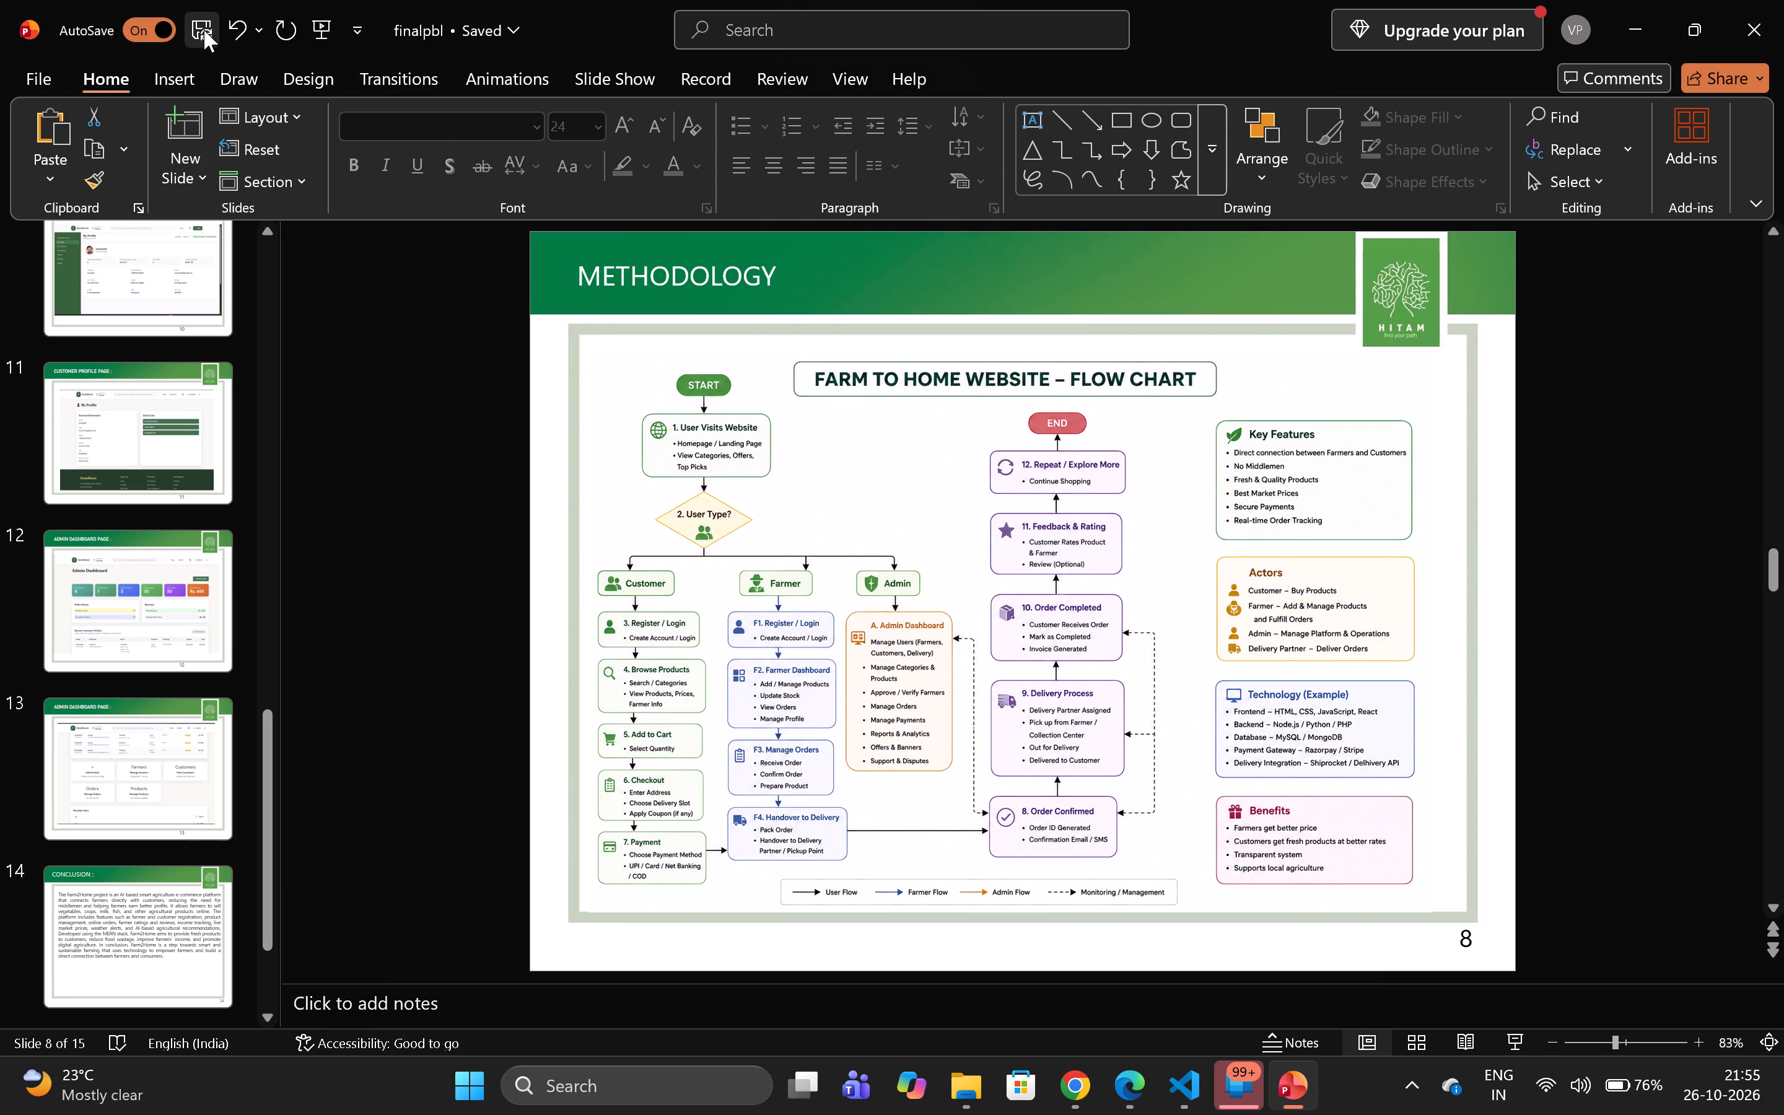
pyautogui.click(204, 30)
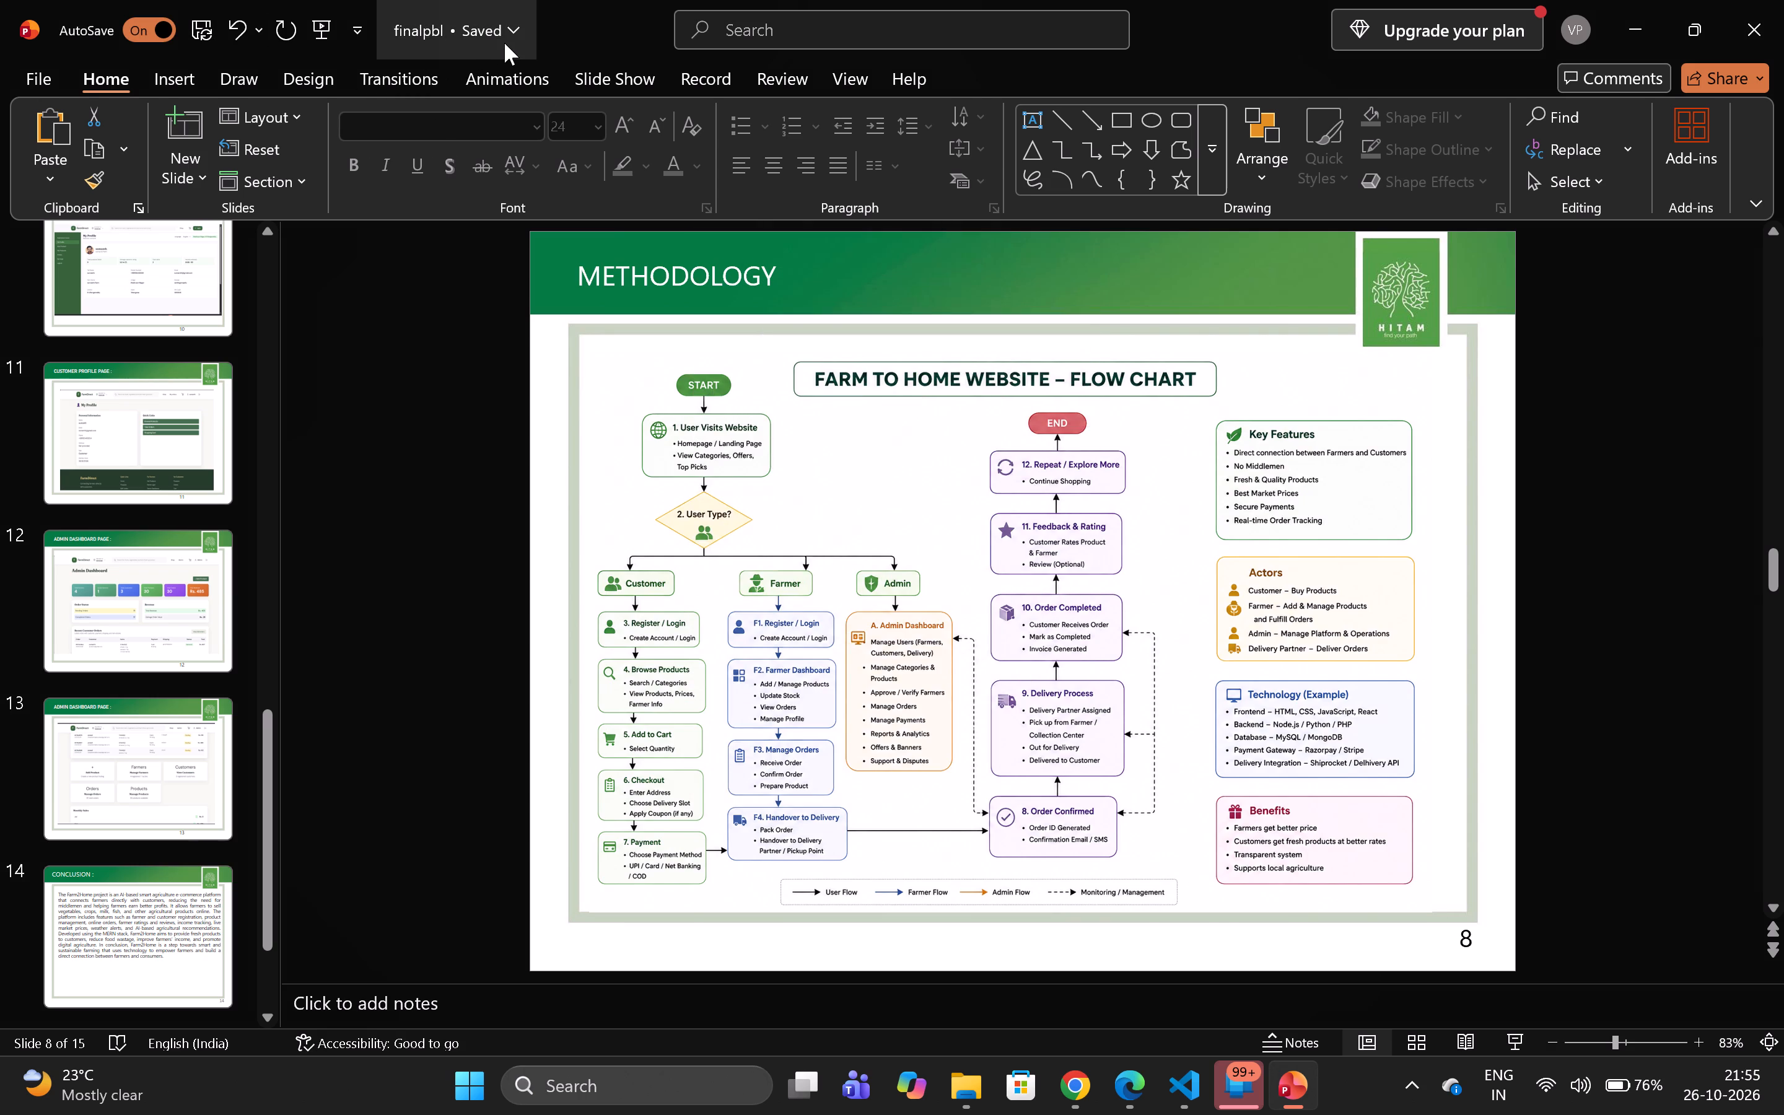
# Rename the presentation file as finalpbl2.
pyautogui.click(504, 43)
pyautogui.click(337, 128)
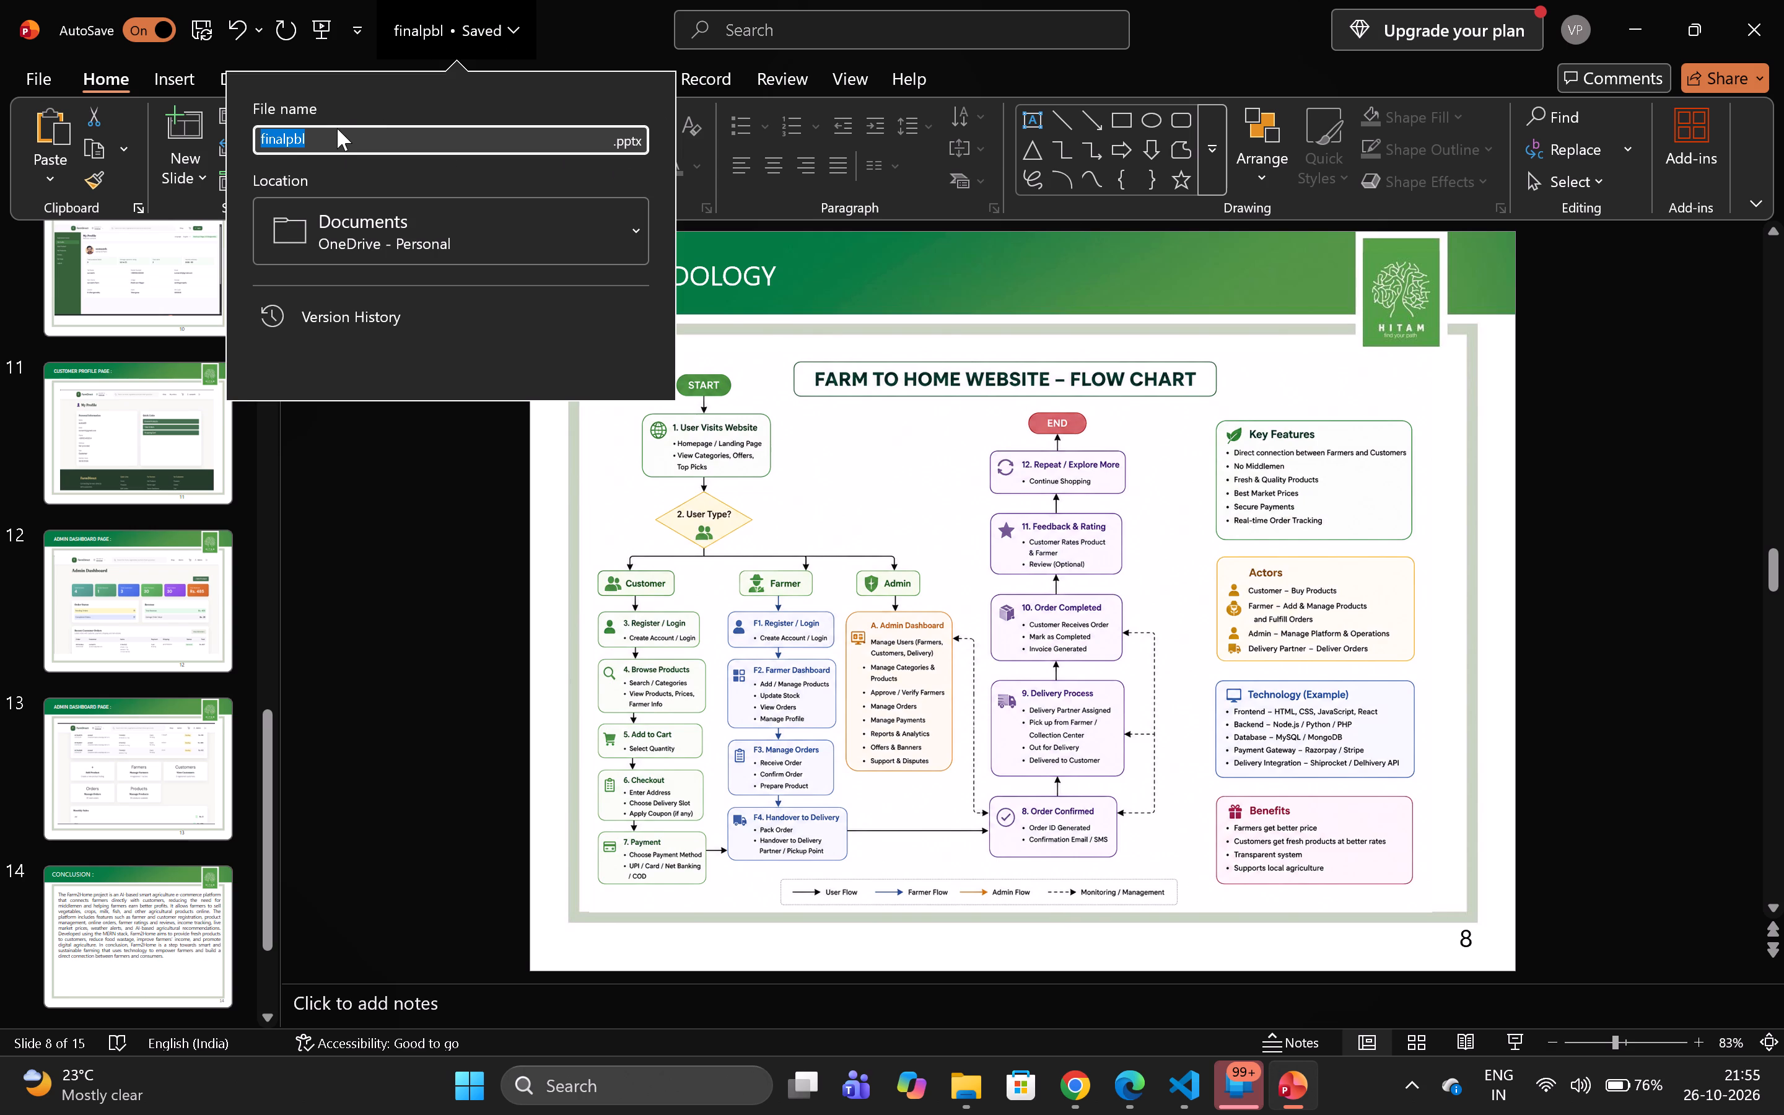
pyautogui.click(311, 138)
pyautogui.press('2')
# Move the presentation to the farmer website folder in OneDrive - Personal » Documents » Desktop.
pyautogui.click(368, 232)
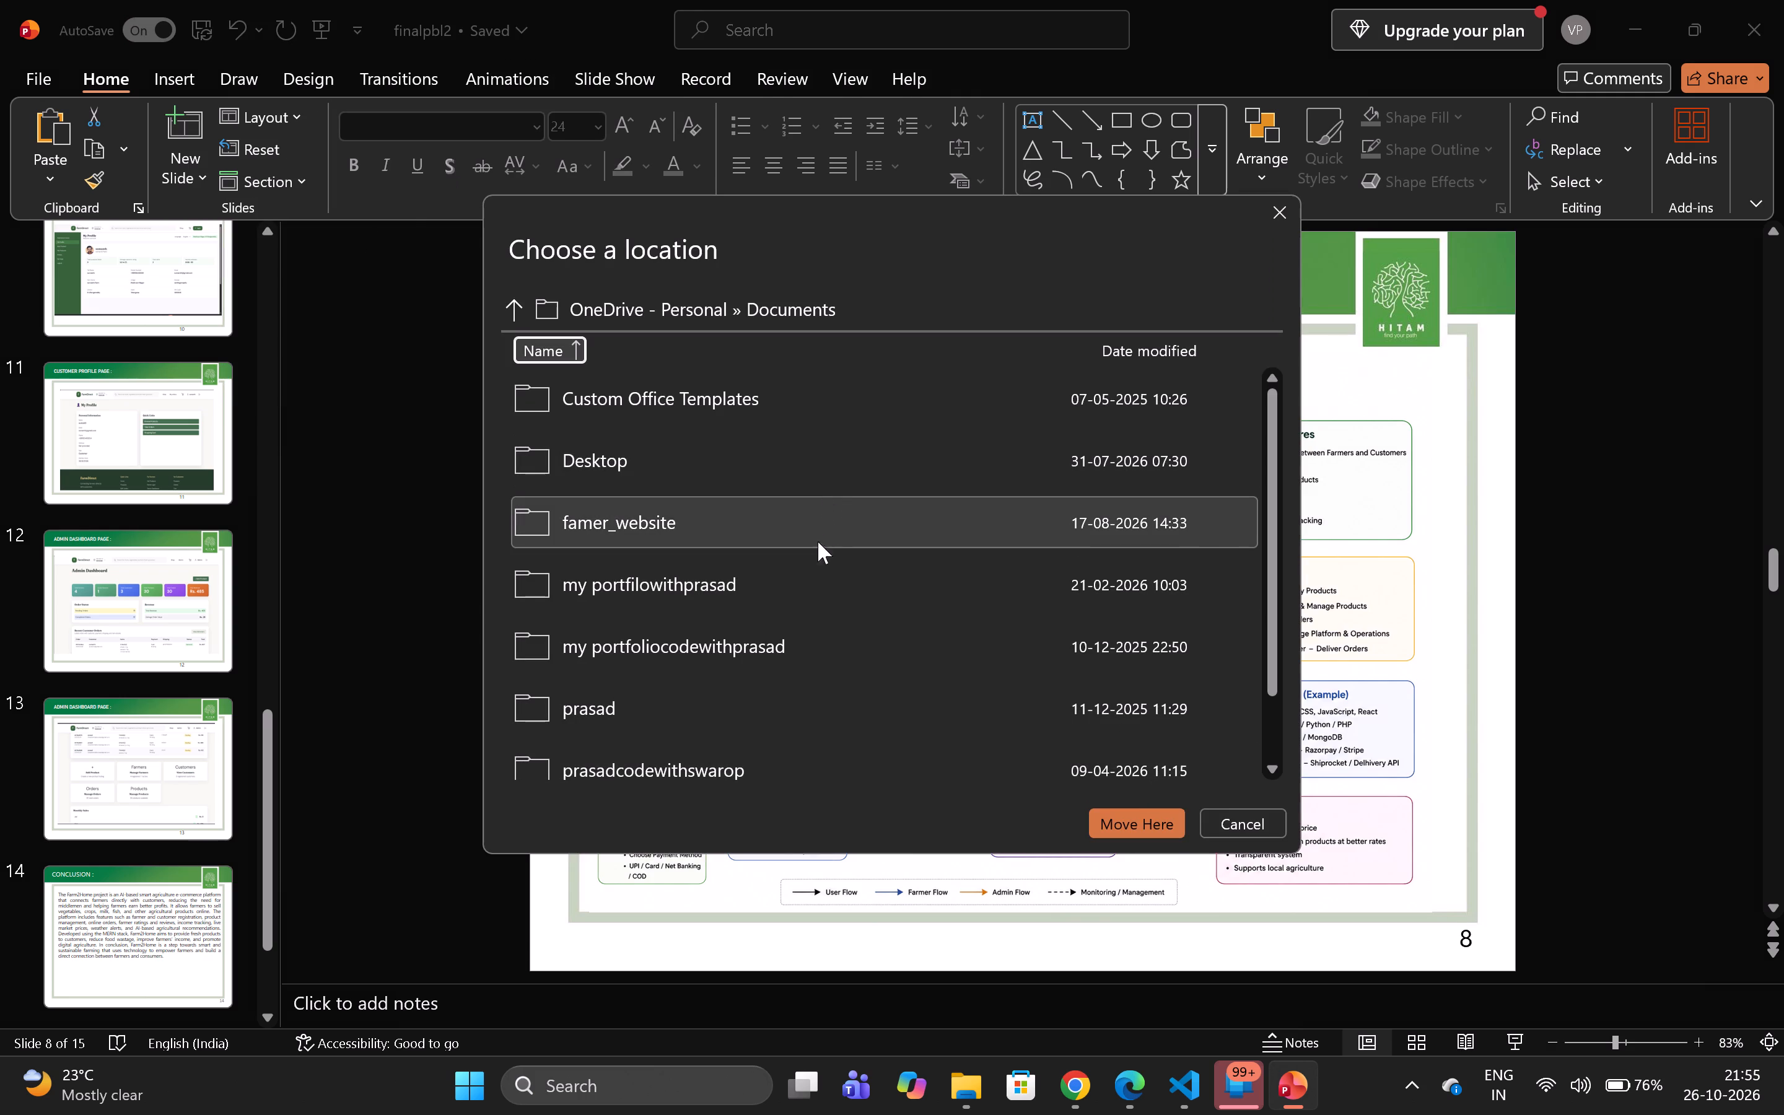
pyautogui.scroll(-2, 791, 667)
pyautogui.scroll(1, 791, 667)
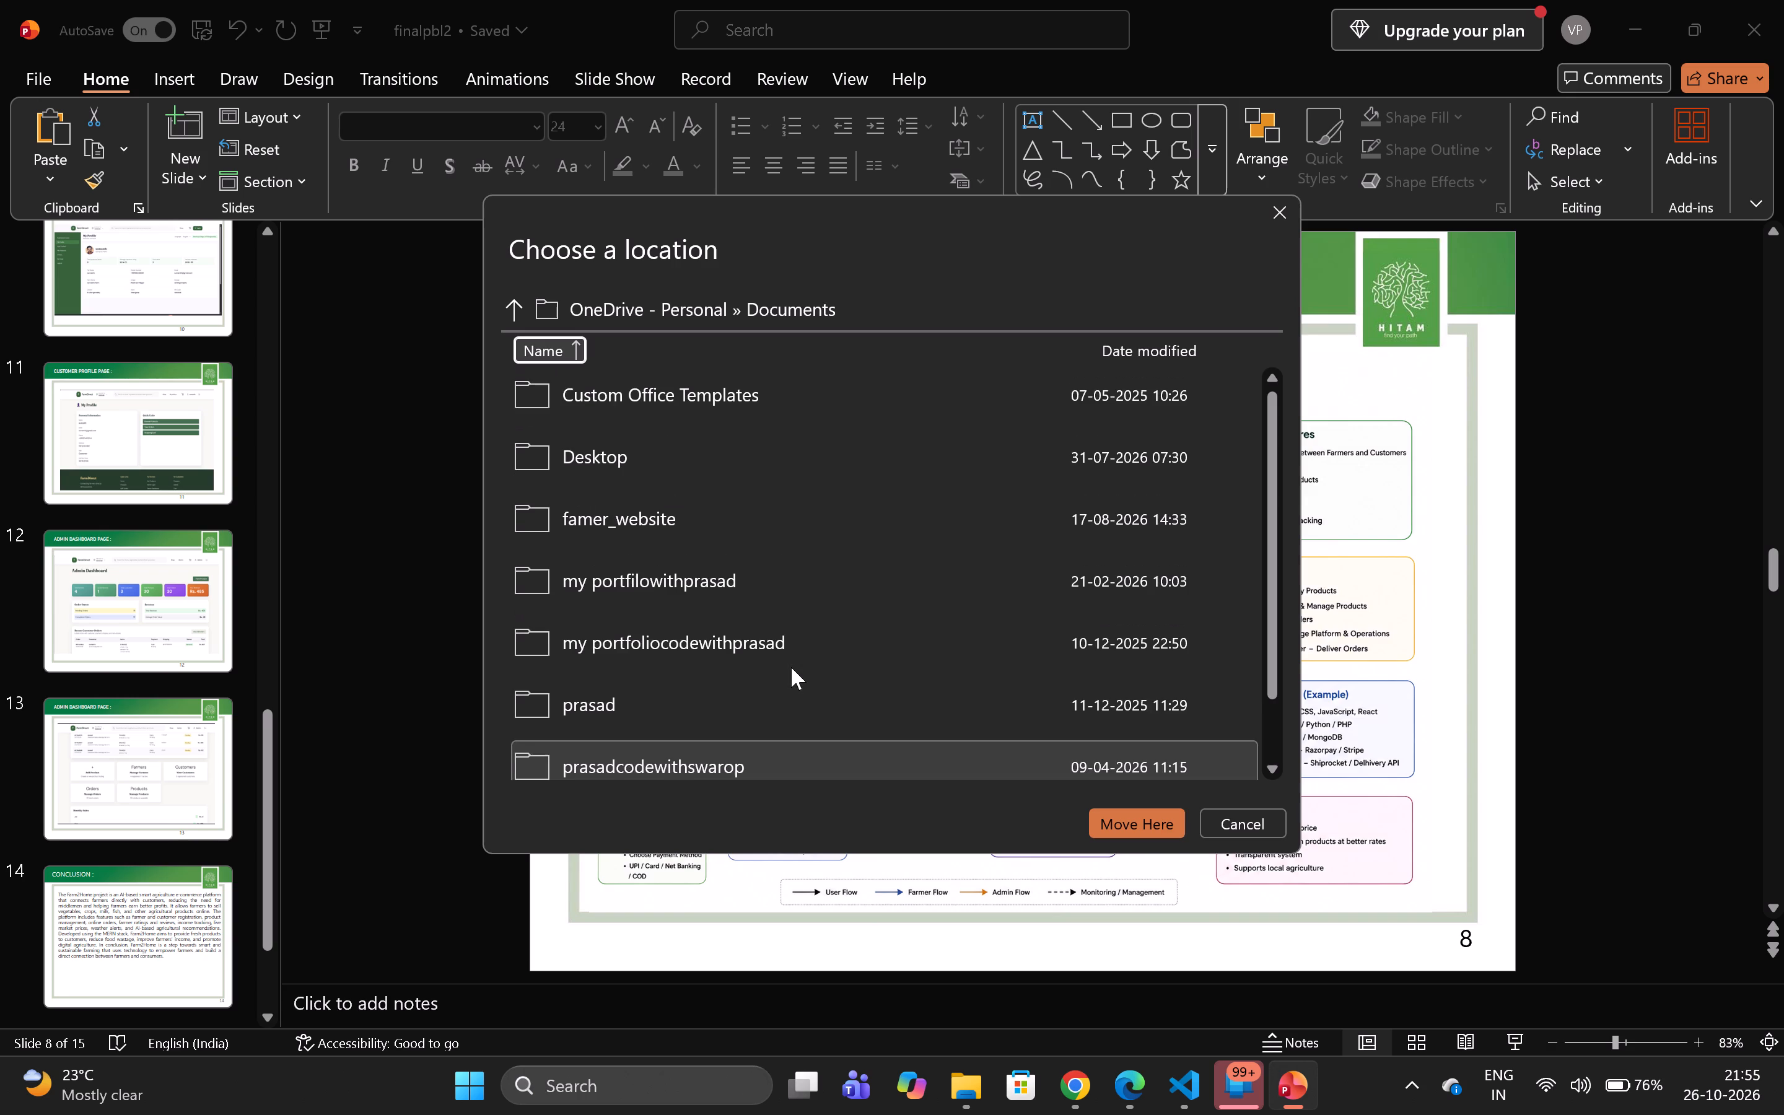
pyautogui.click(709, 465)
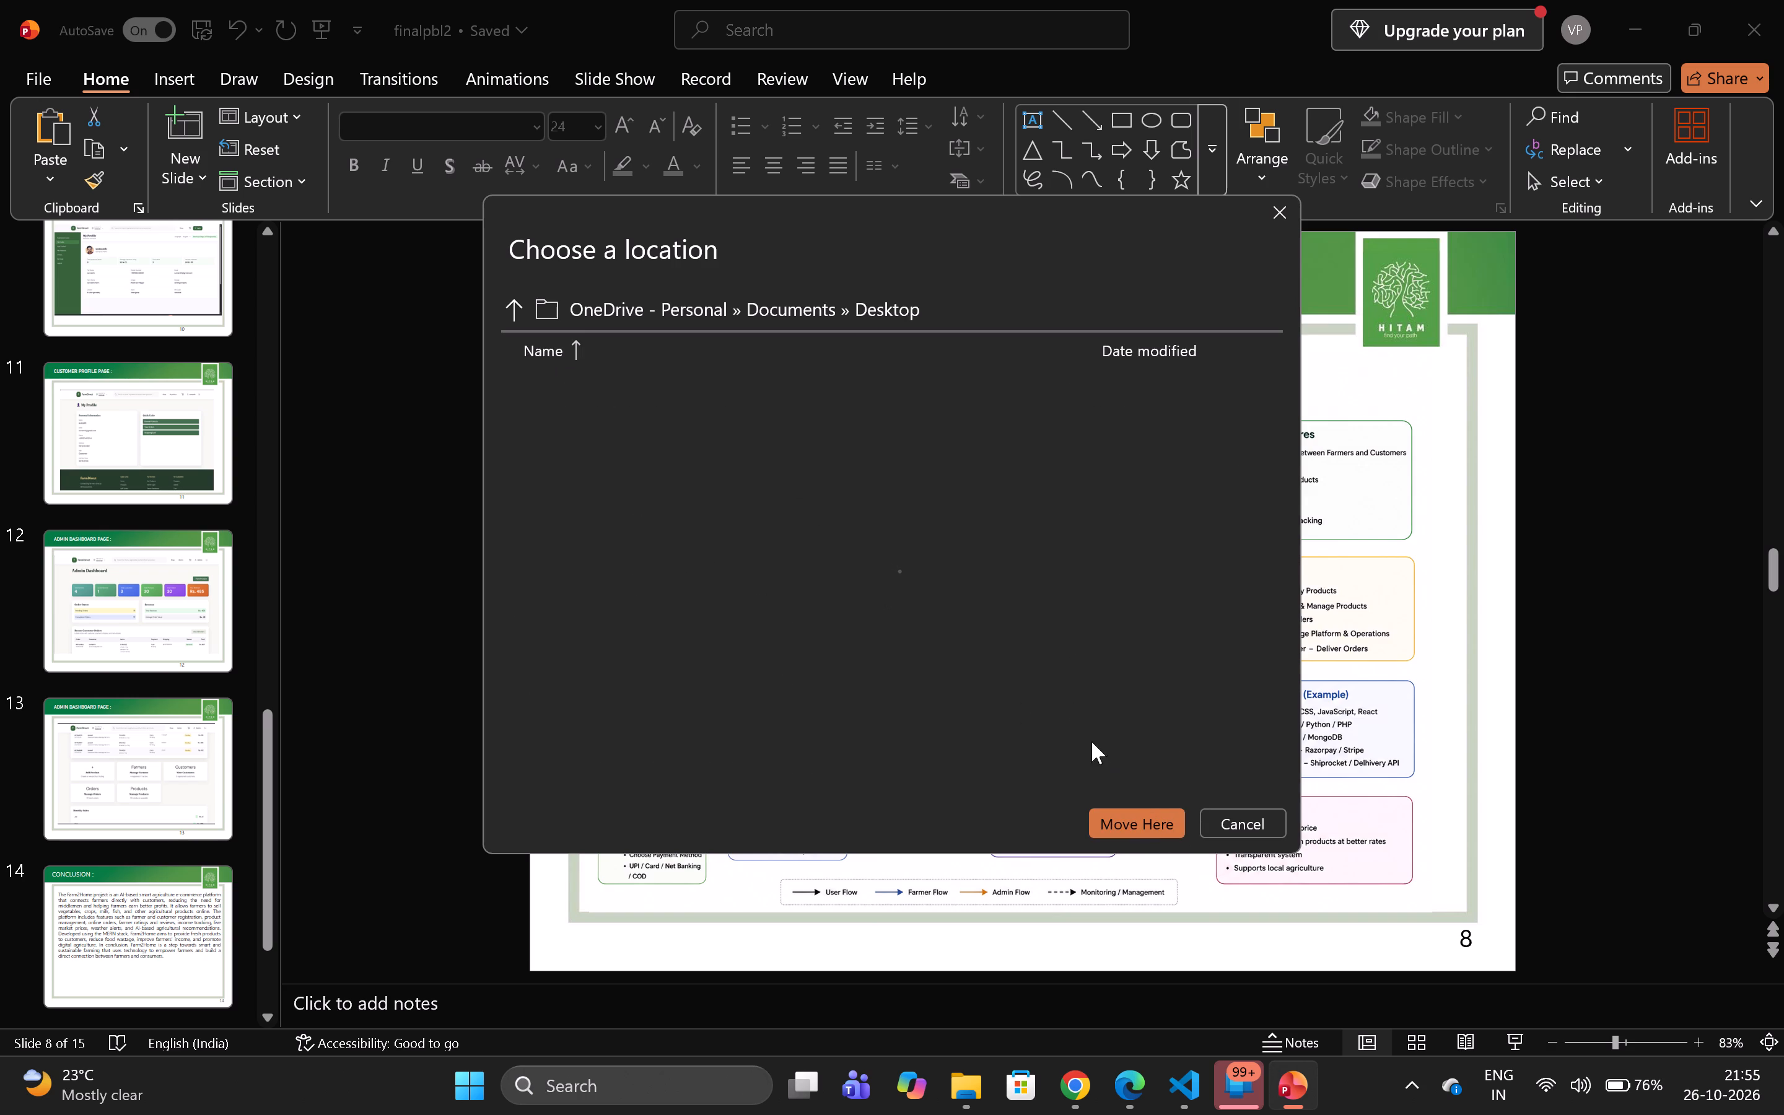
pyautogui.scroll(-1, 1008, 701)
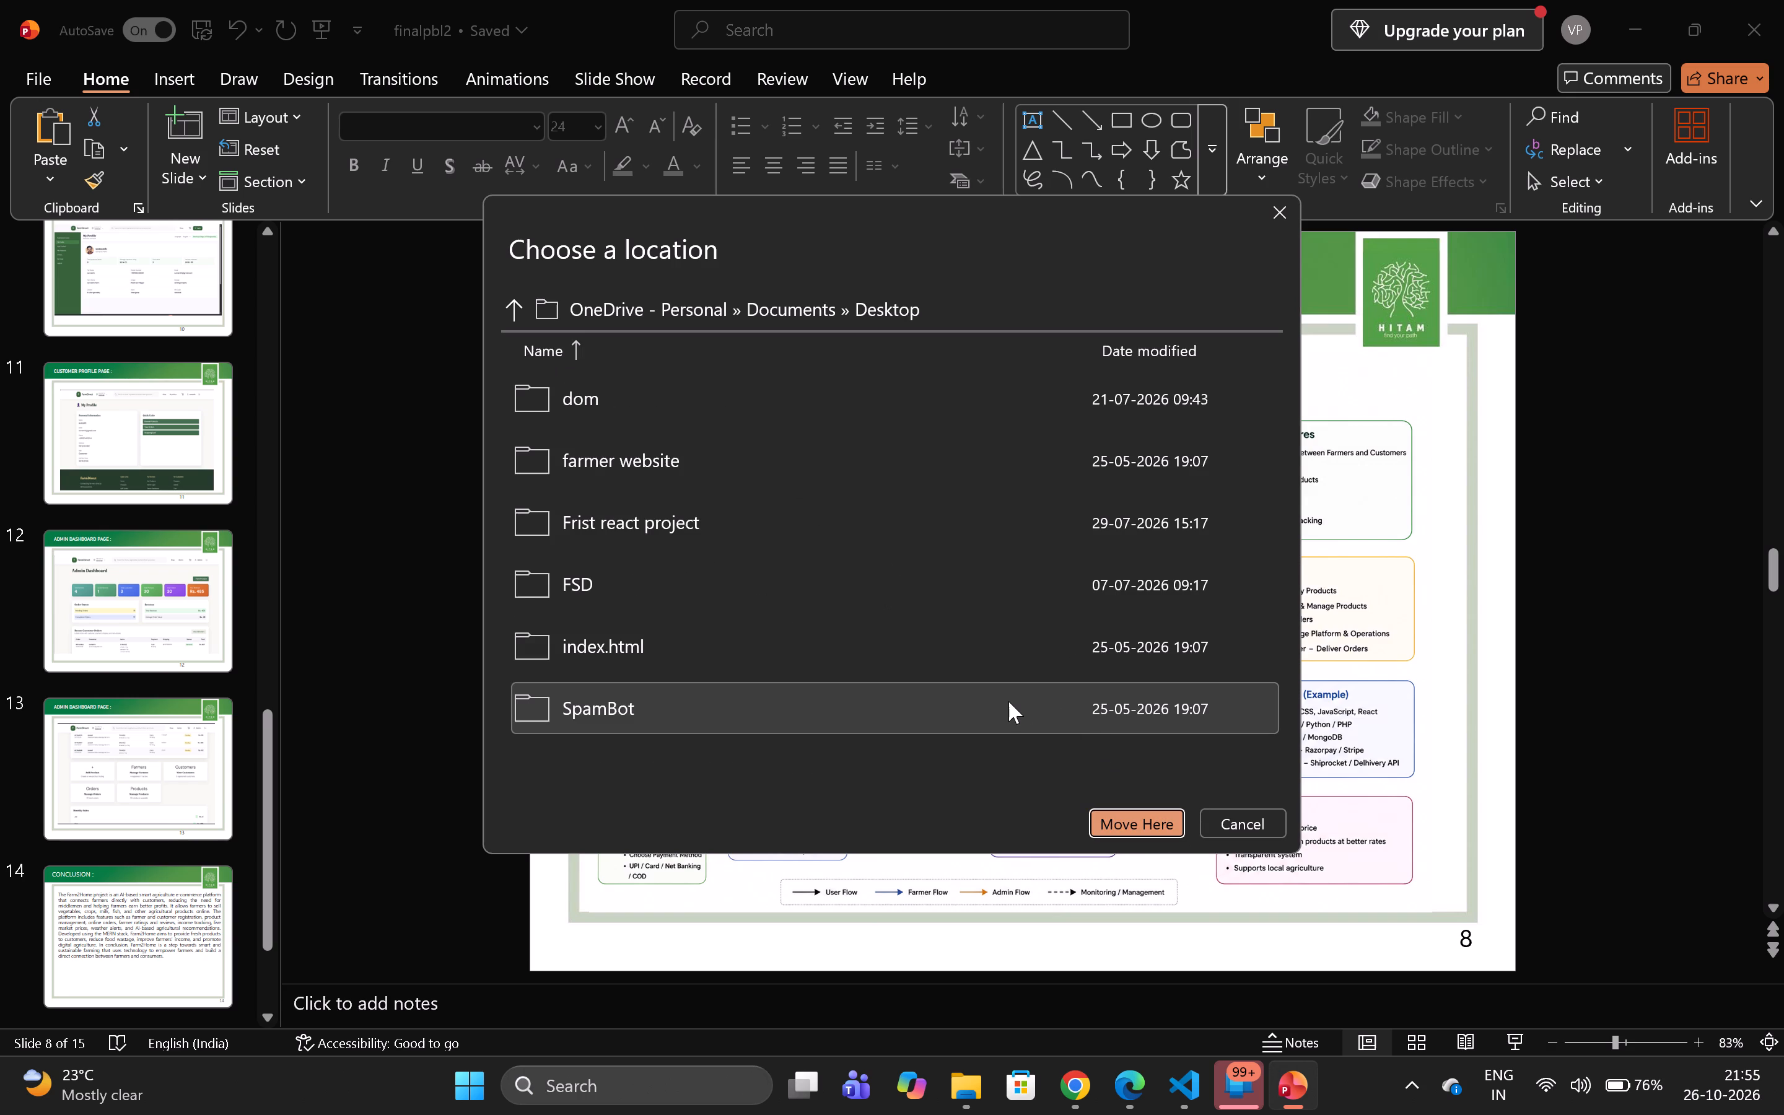
pyautogui.scroll(-2, 1008, 701)
pyautogui.scroll(3, 1008, 701)
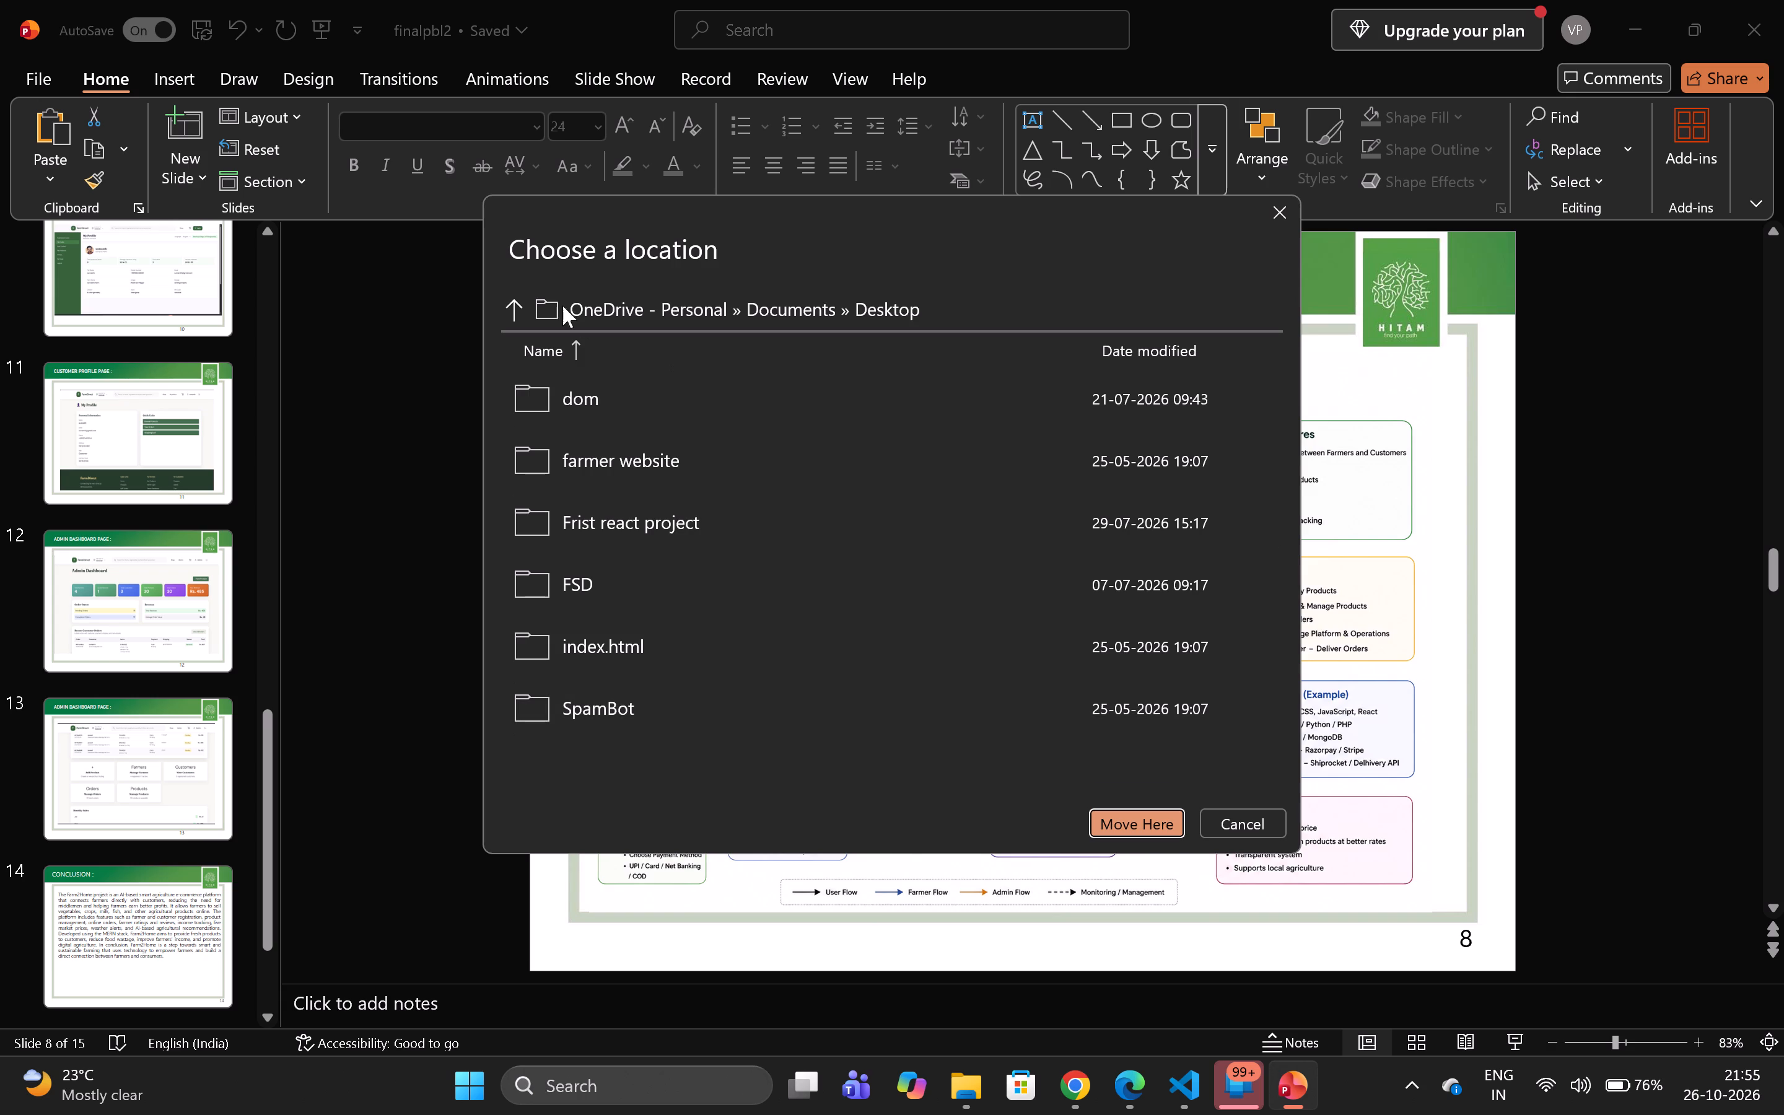
pyautogui.click(742, 313)
pyautogui.click(631, 452)
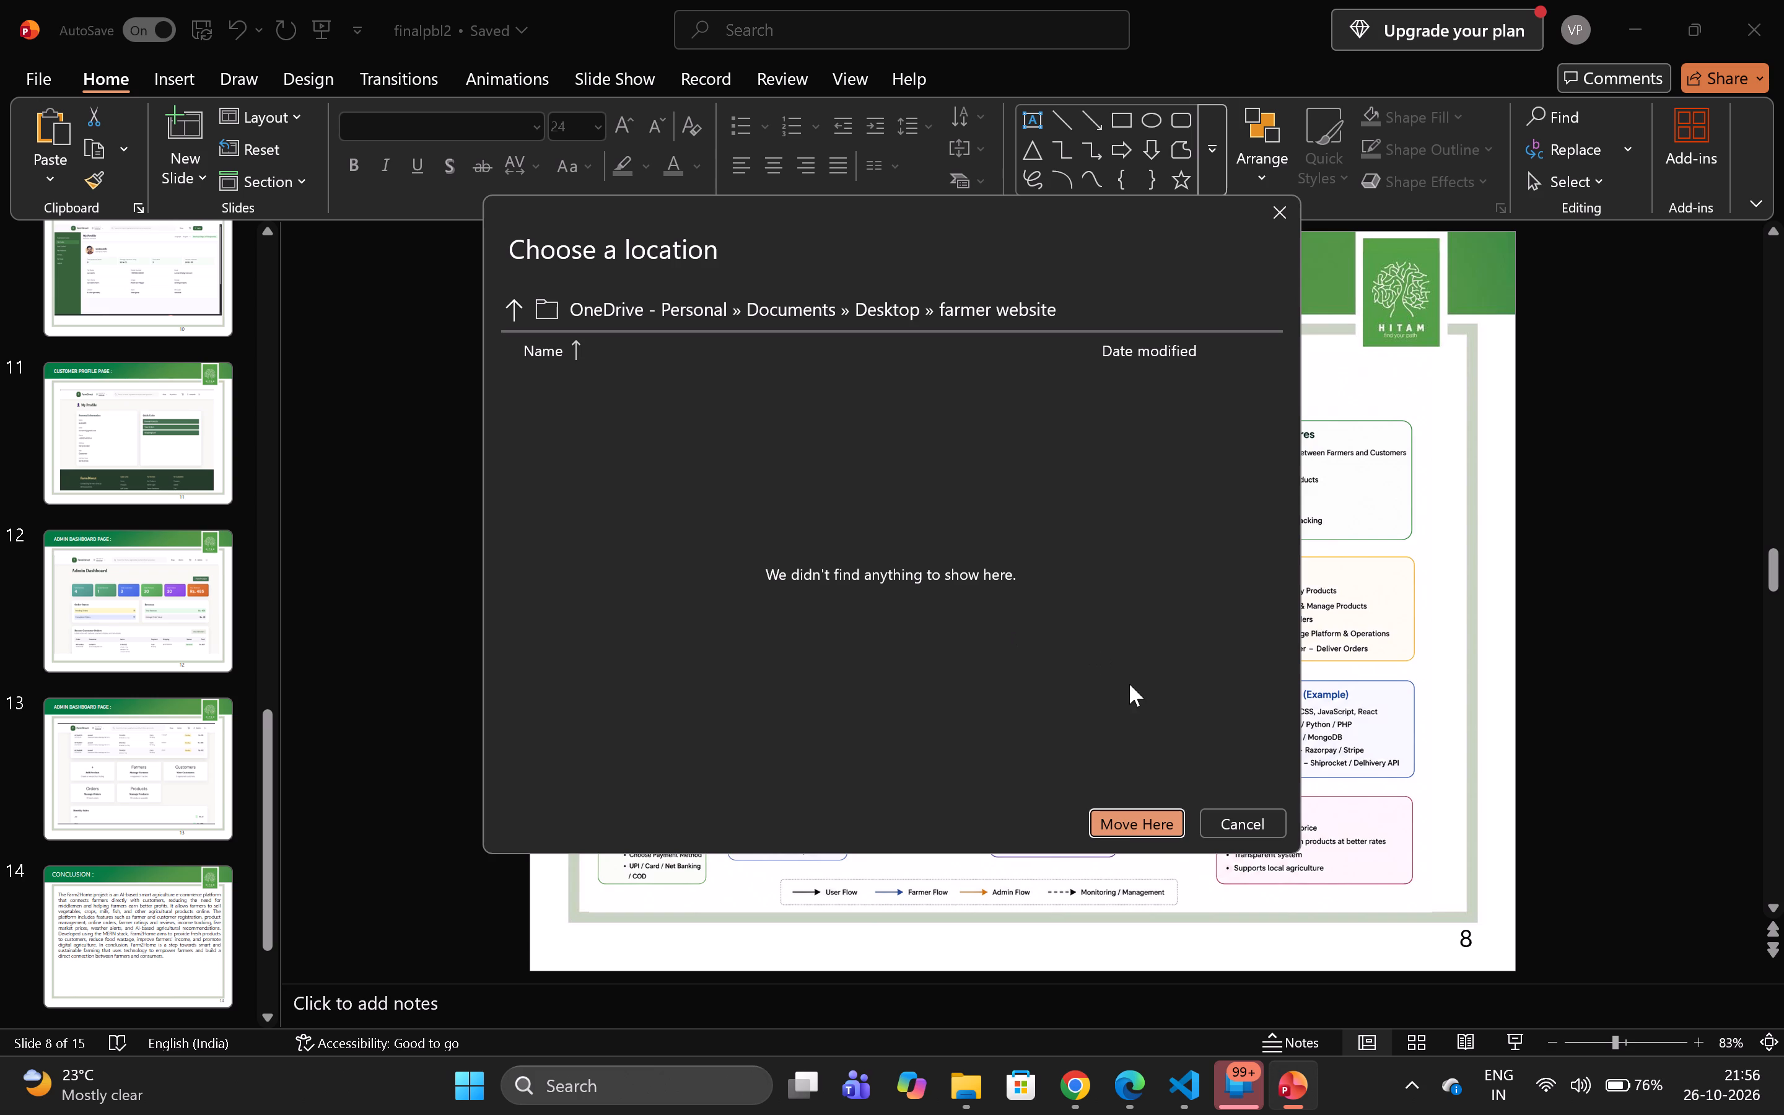
pyautogui.click(1121, 816)
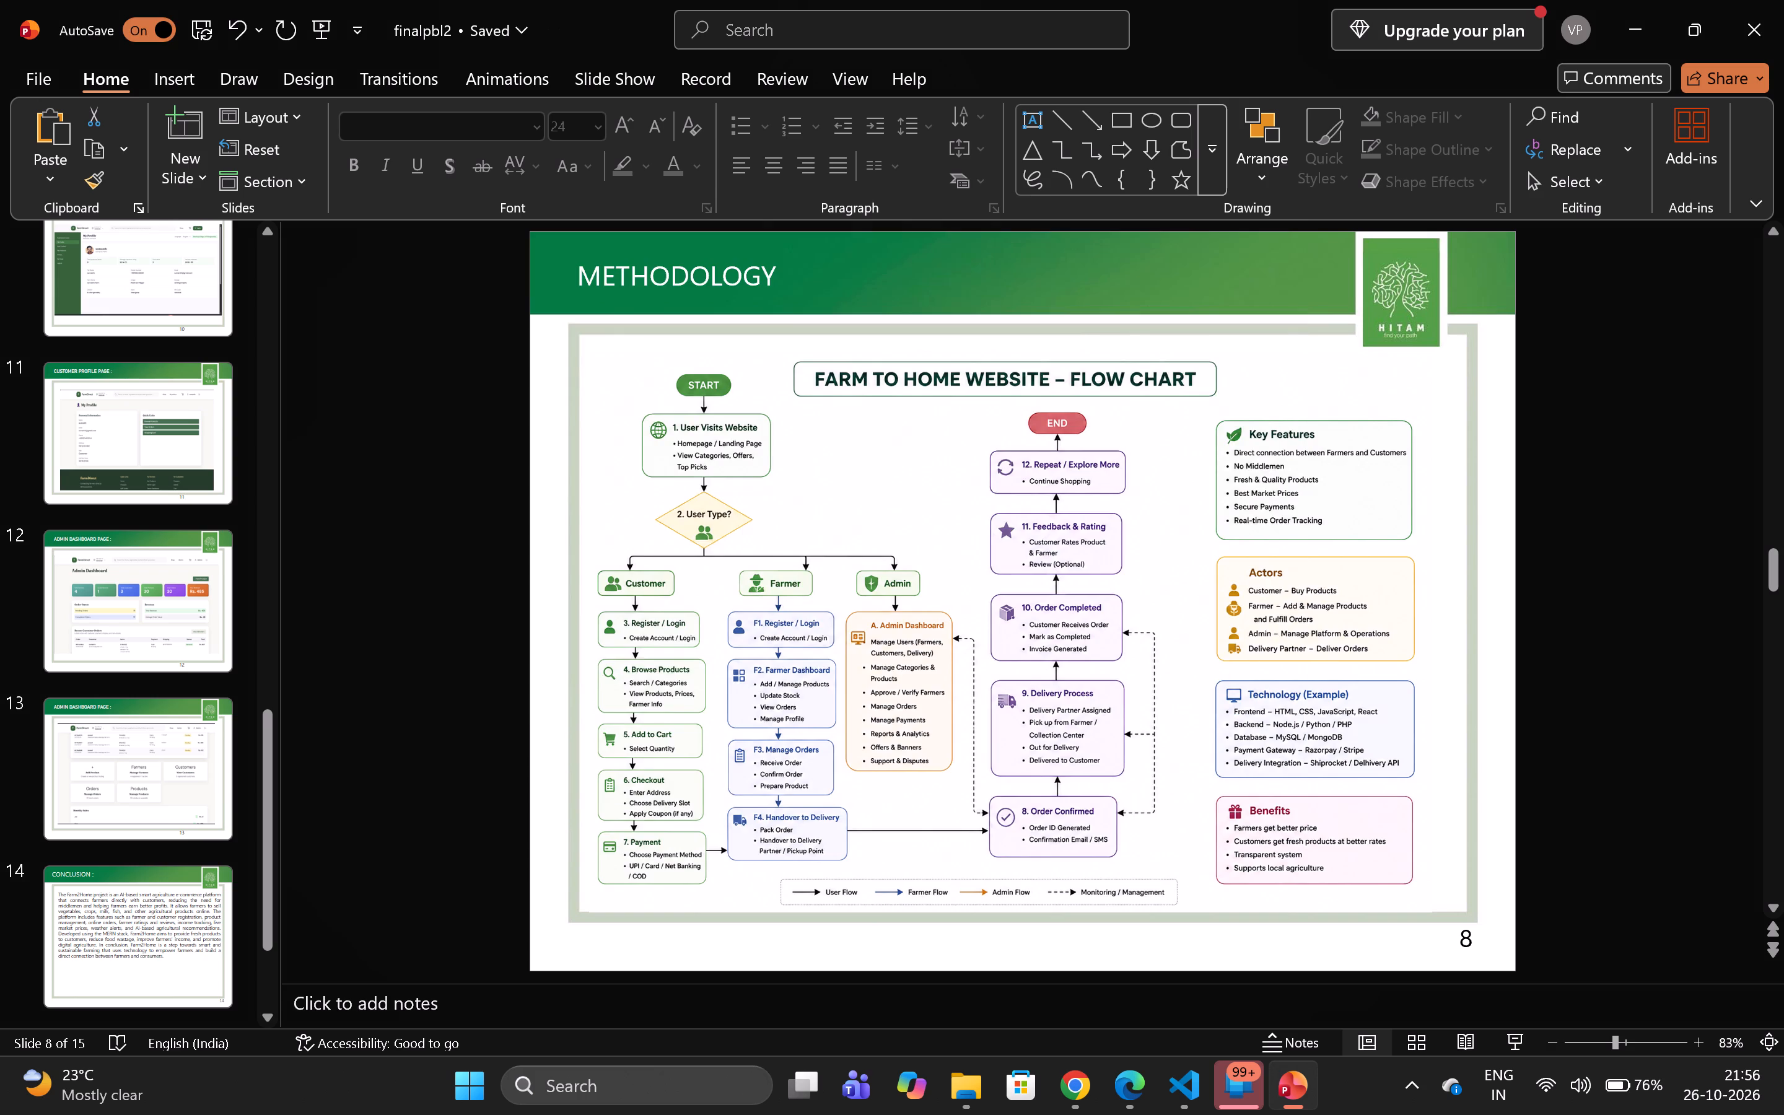
# Switch to File Explorer, open the recent finalpbl presentation from Downloads and check its slides.
pyautogui.click(969, 1088)
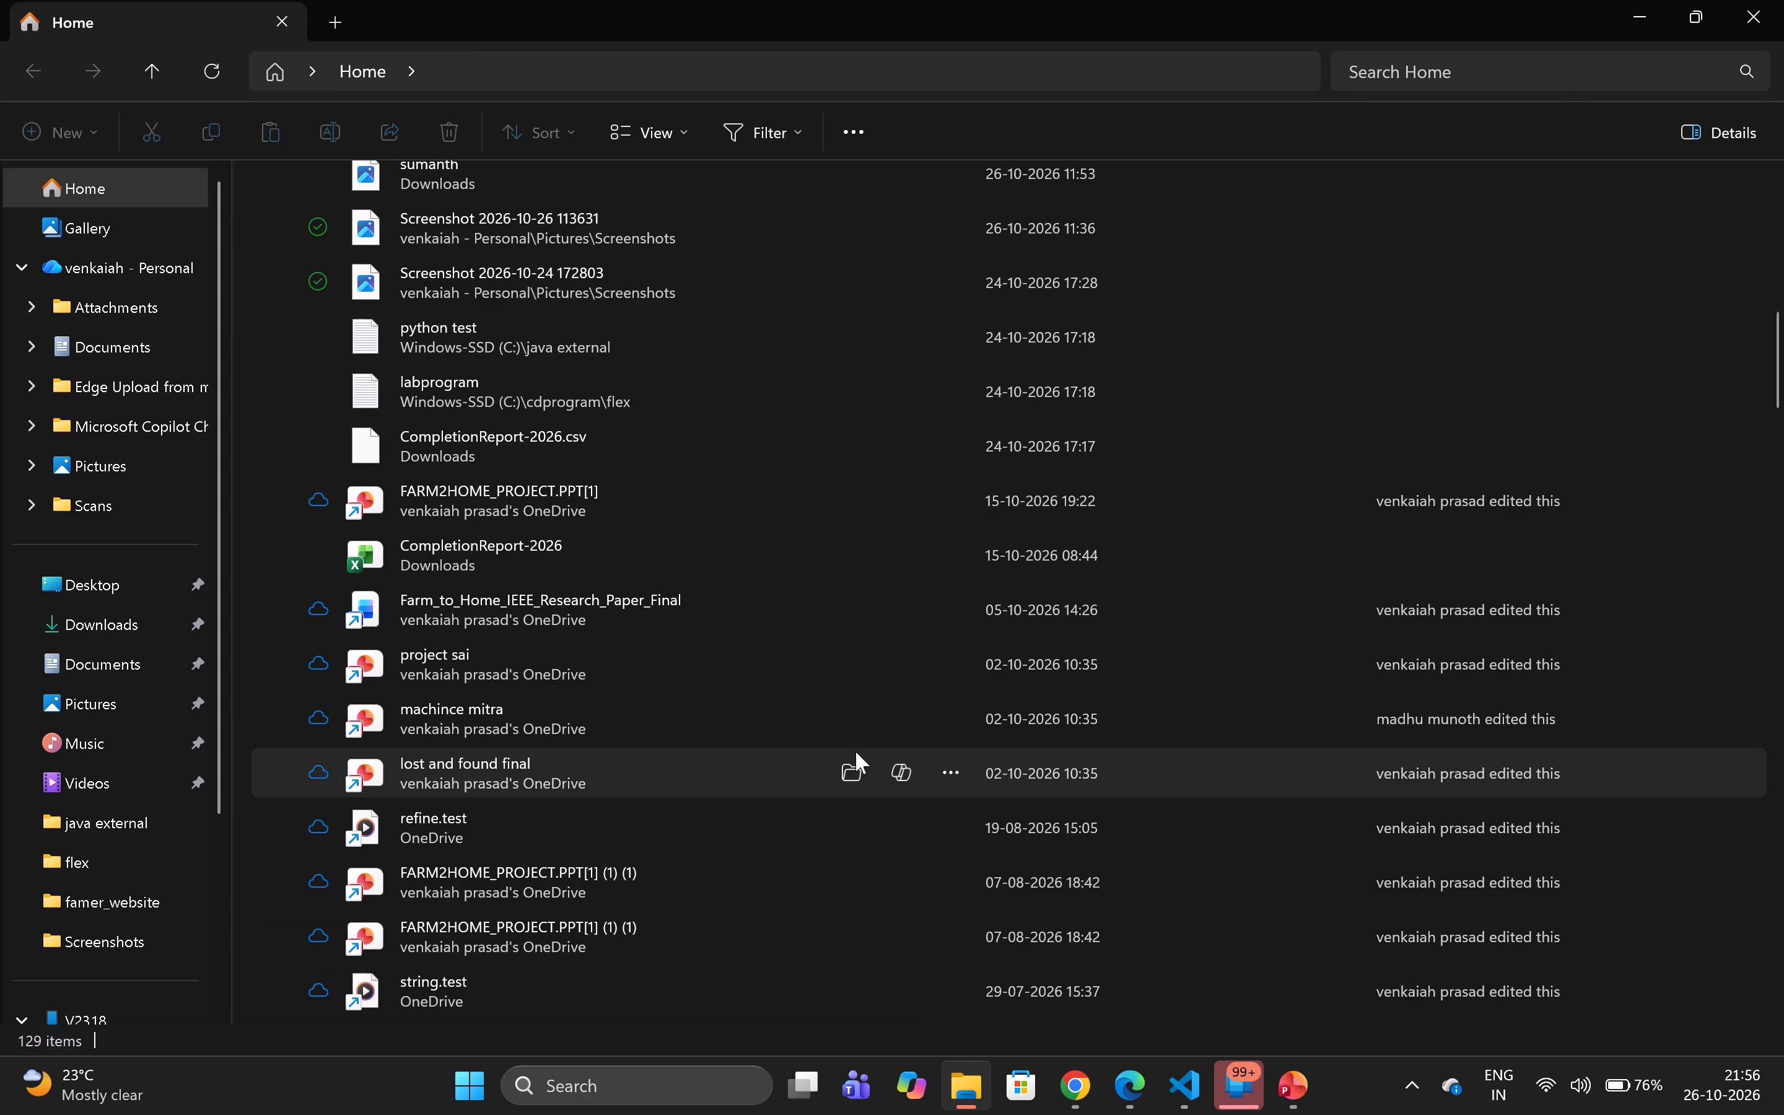
pyautogui.scroll(7, 855, 751)
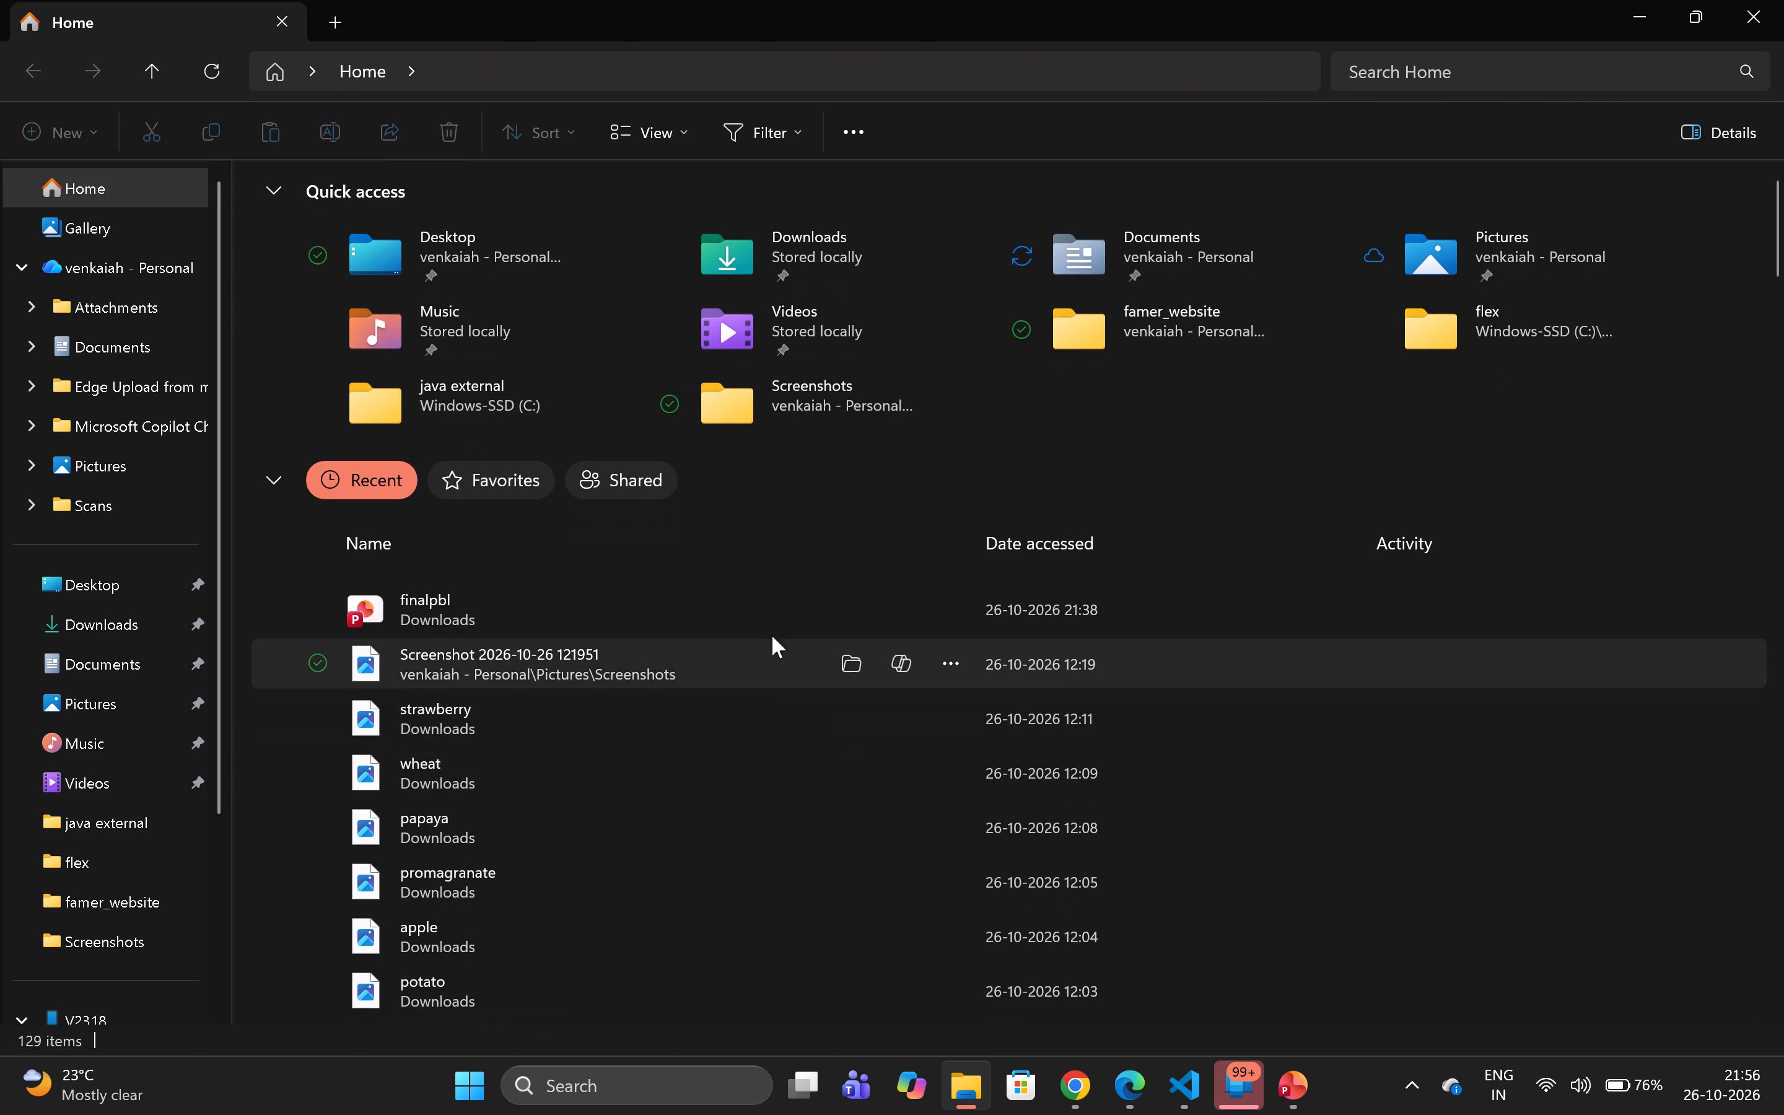
pyautogui.click(758, 614)
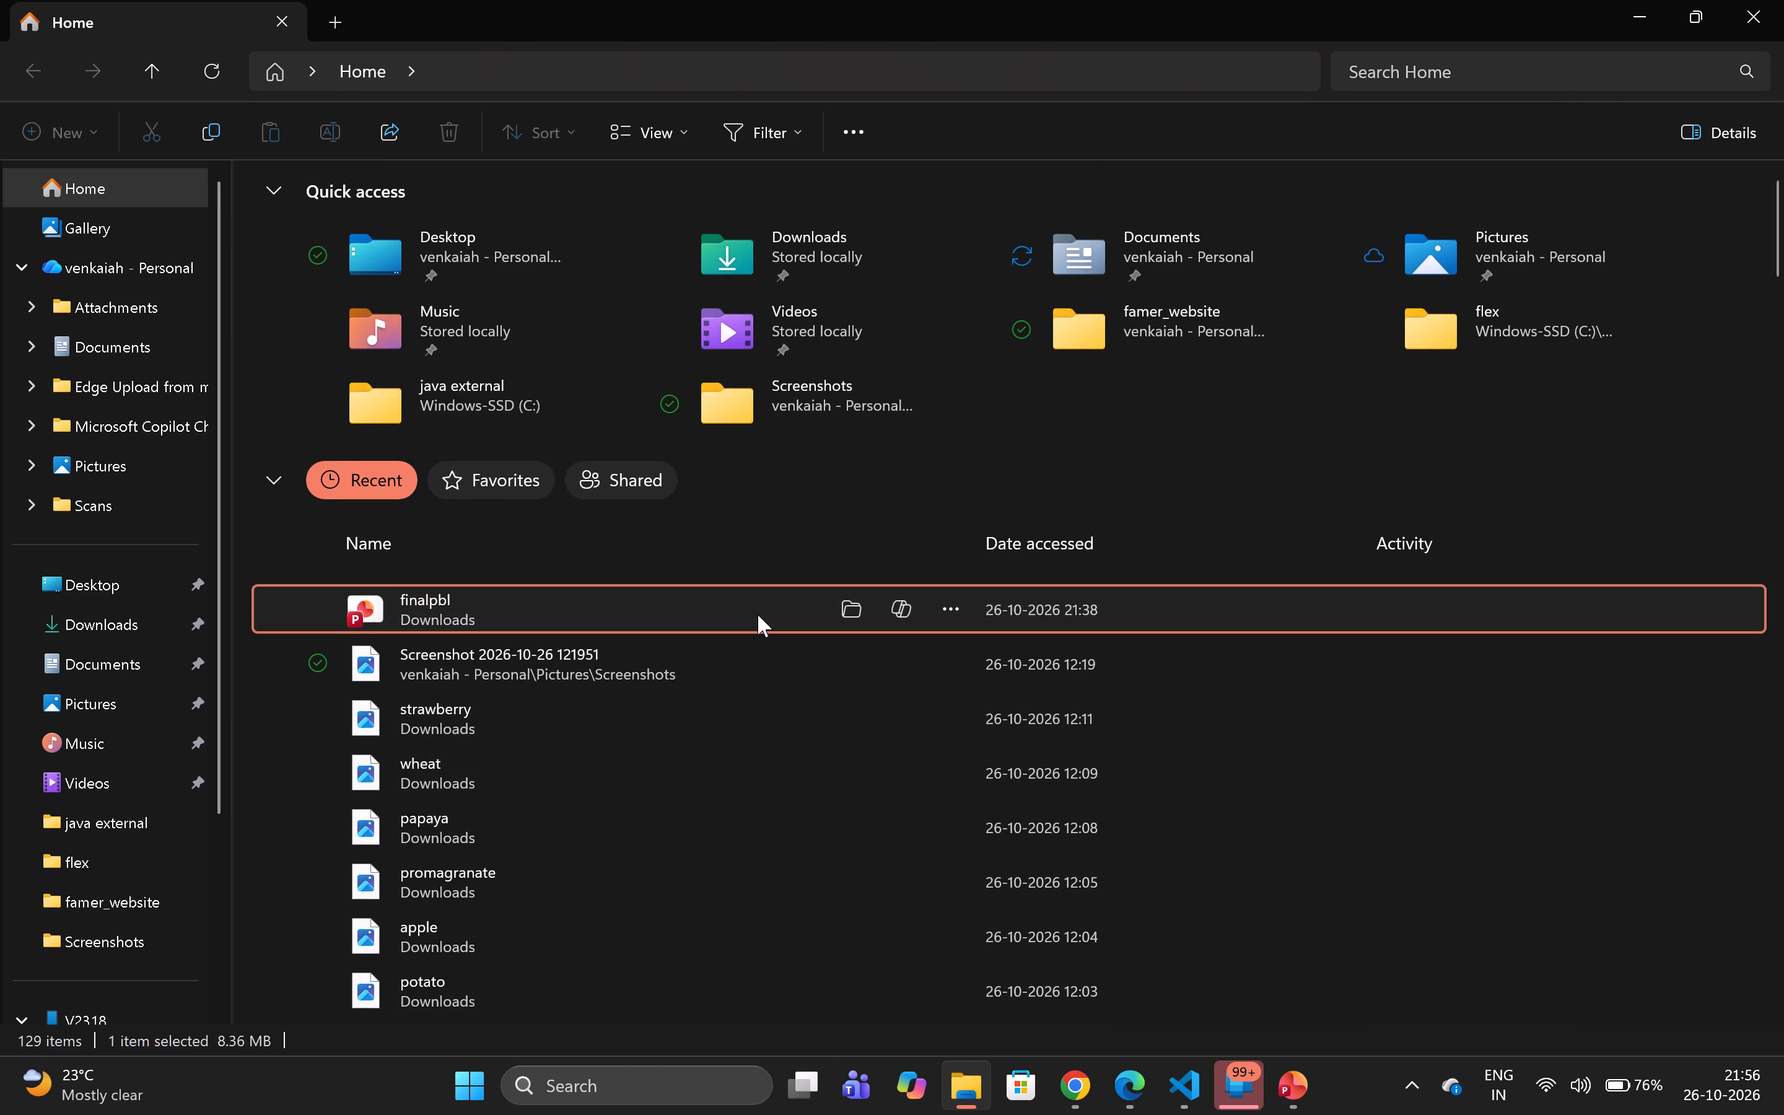
pyautogui.doubleClick(758, 614)
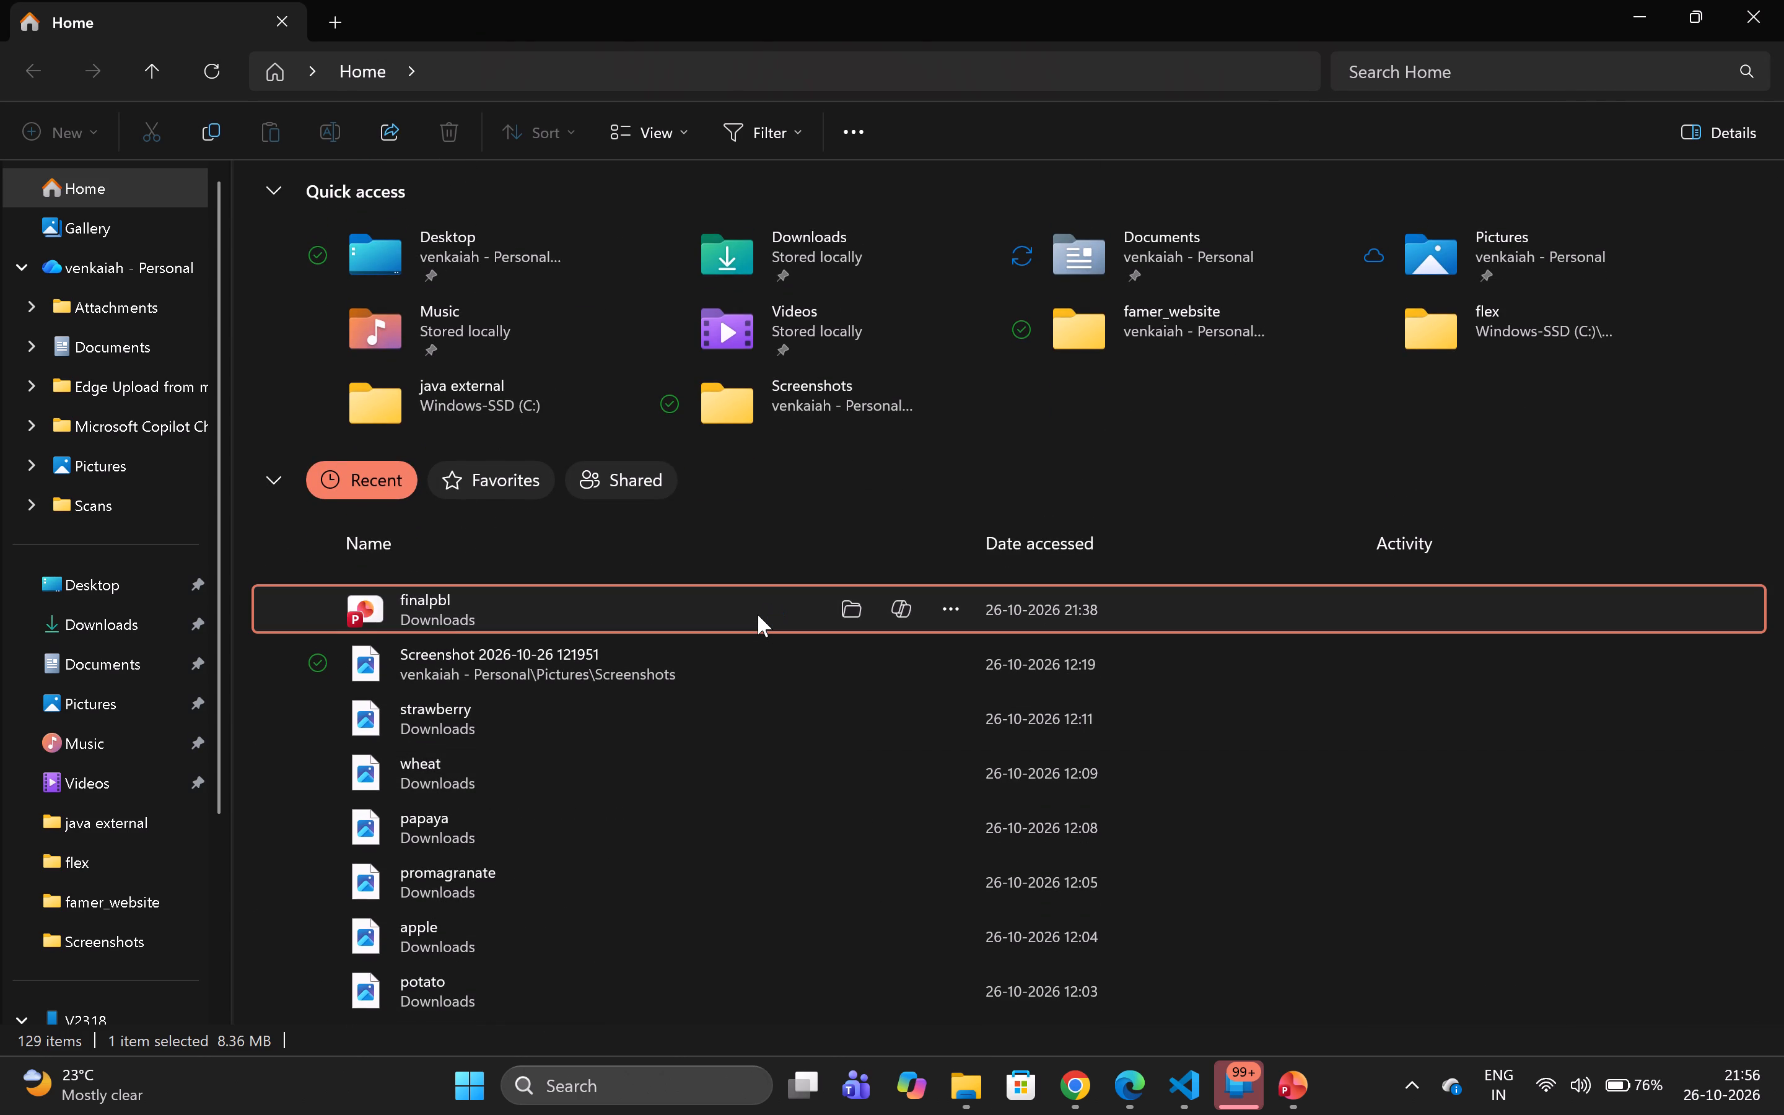
pyautogui.doubleClick(758, 614)
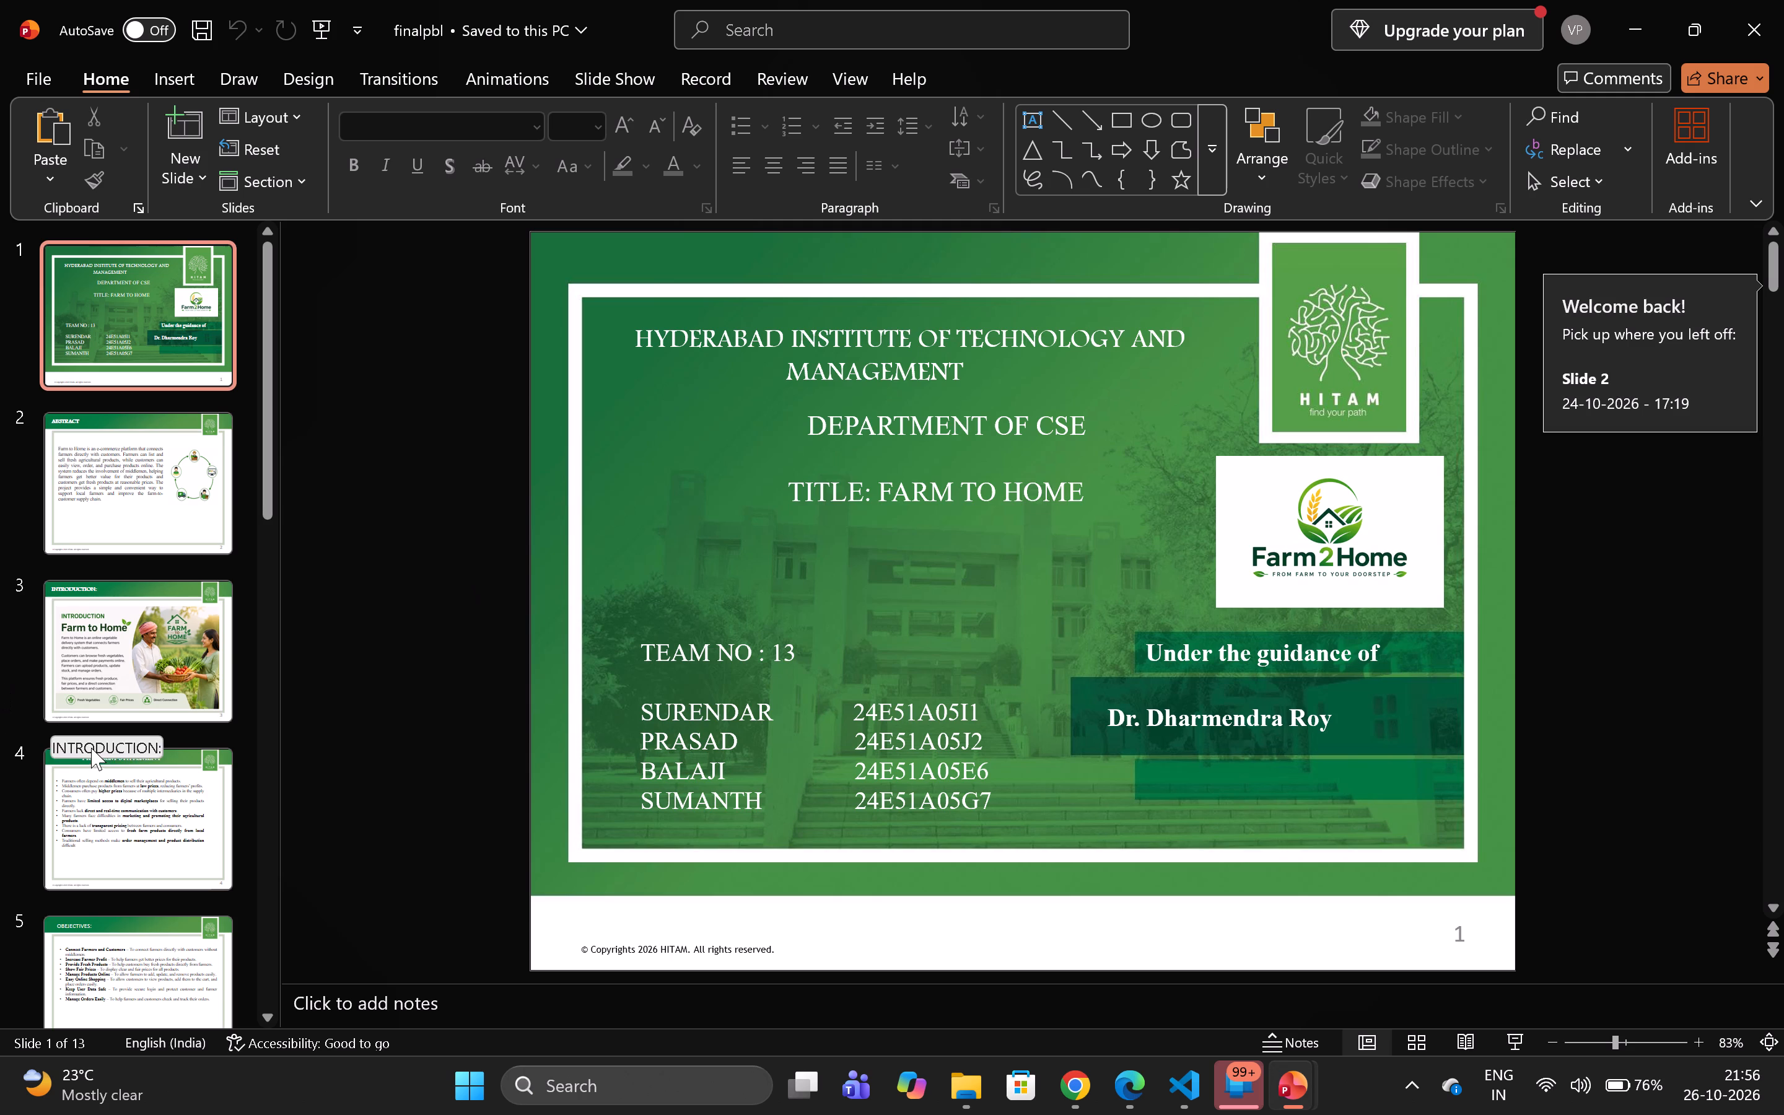
pyautogui.scroll(-3, 91, 748)
pyautogui.scroll(5, 91, 748)
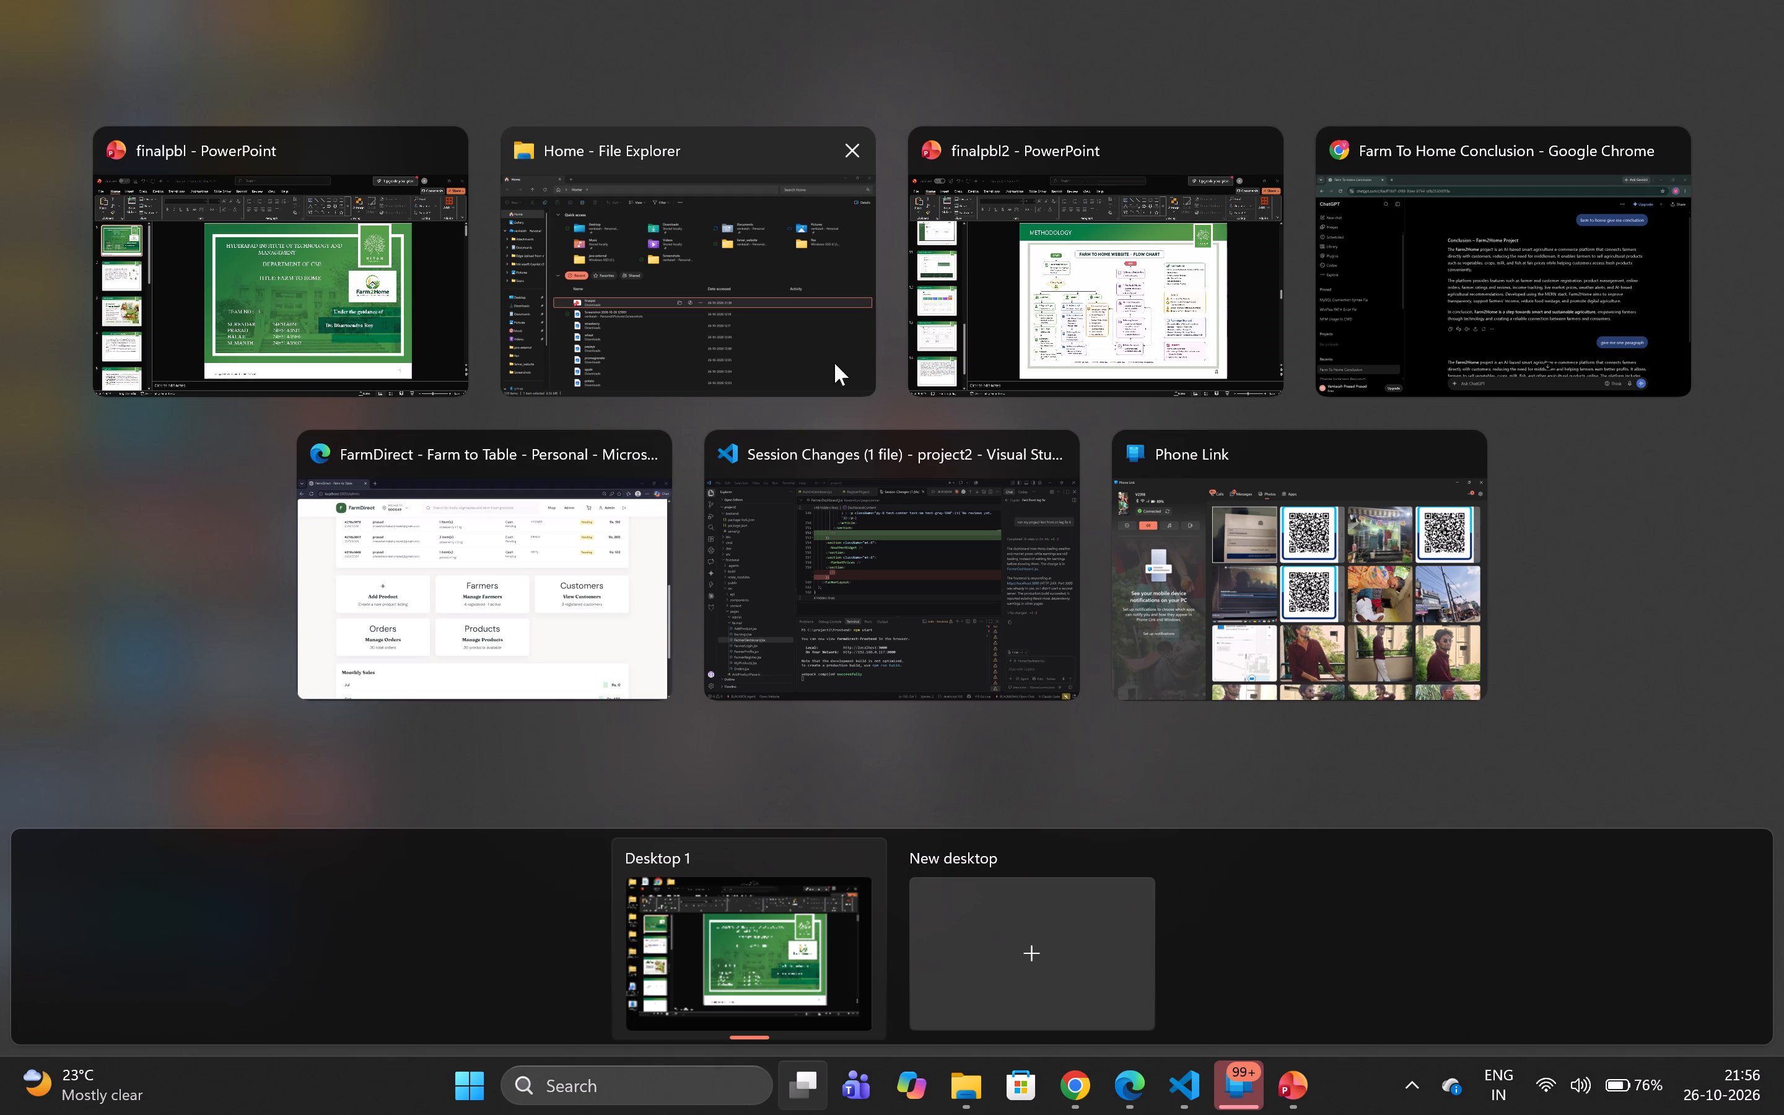
# Return to the finalpbl2 presentation, save it, check its file name and location, and save again.
pyautogui.click(1111, 263)
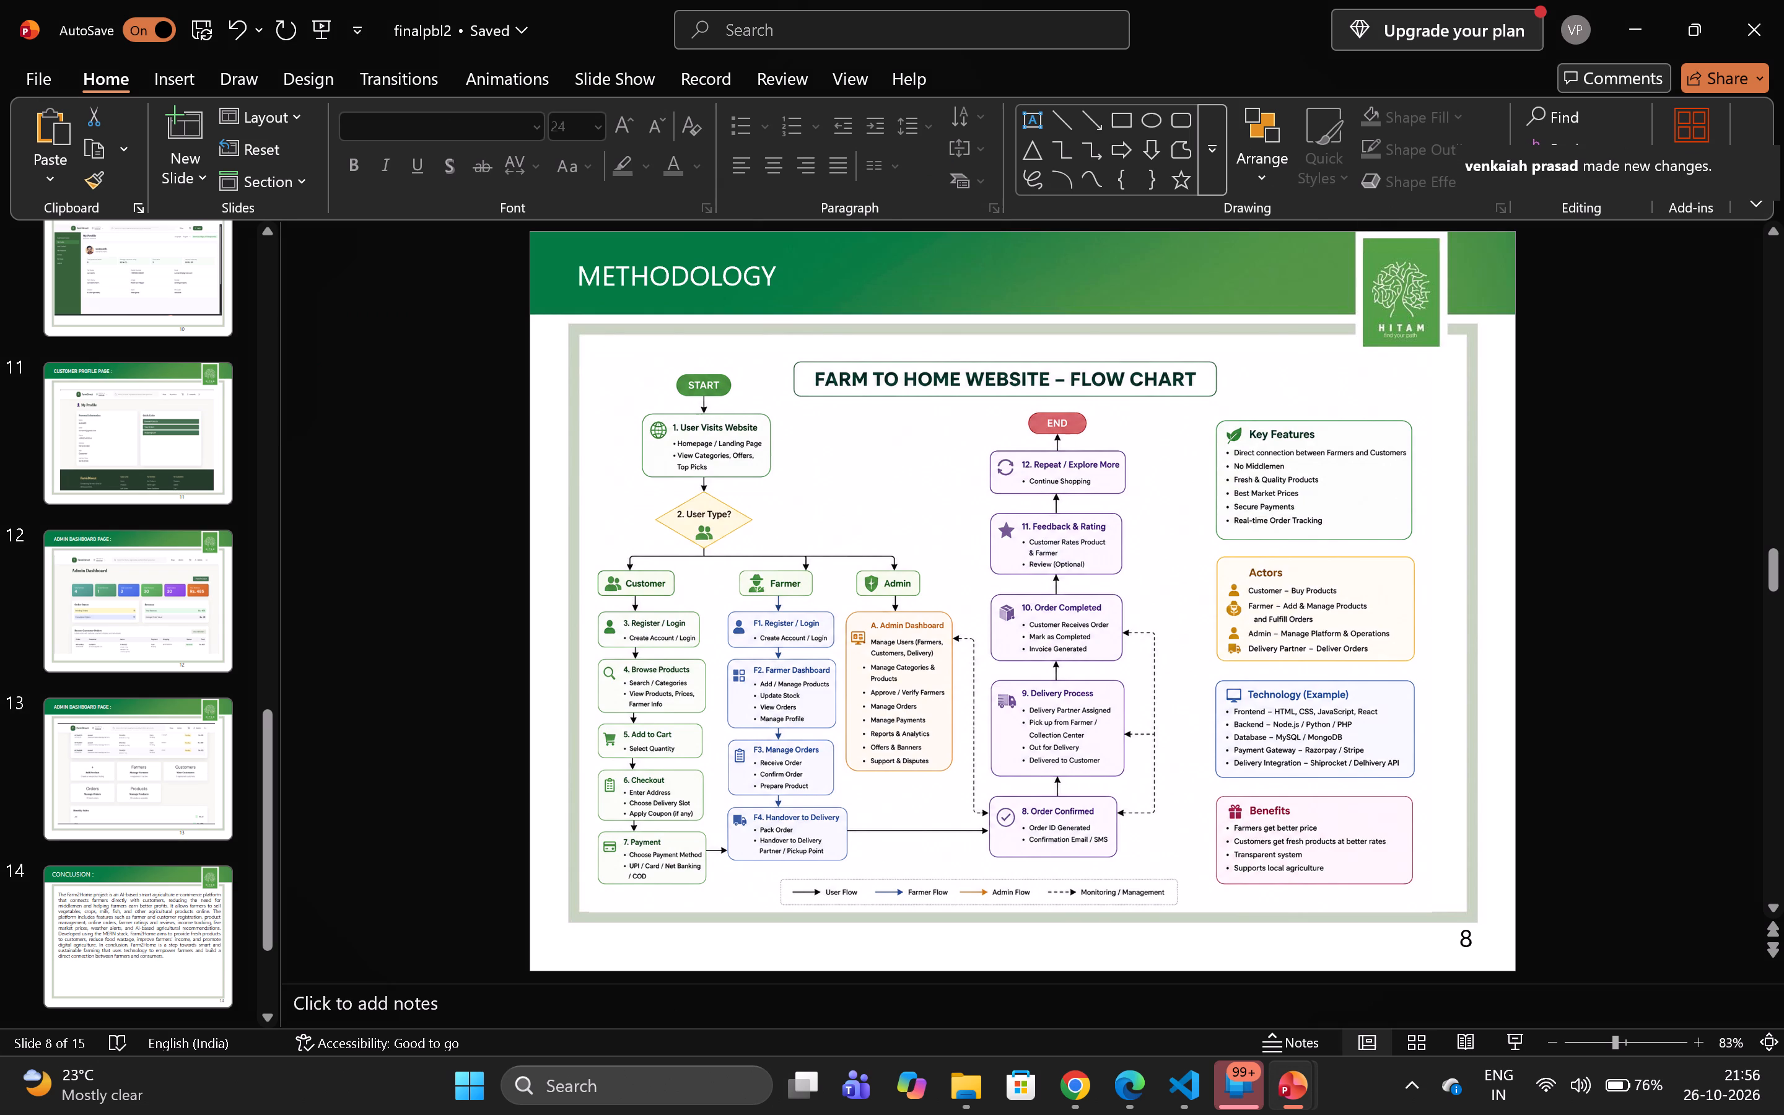
pyautogui.hotkey('ctrl', 's')
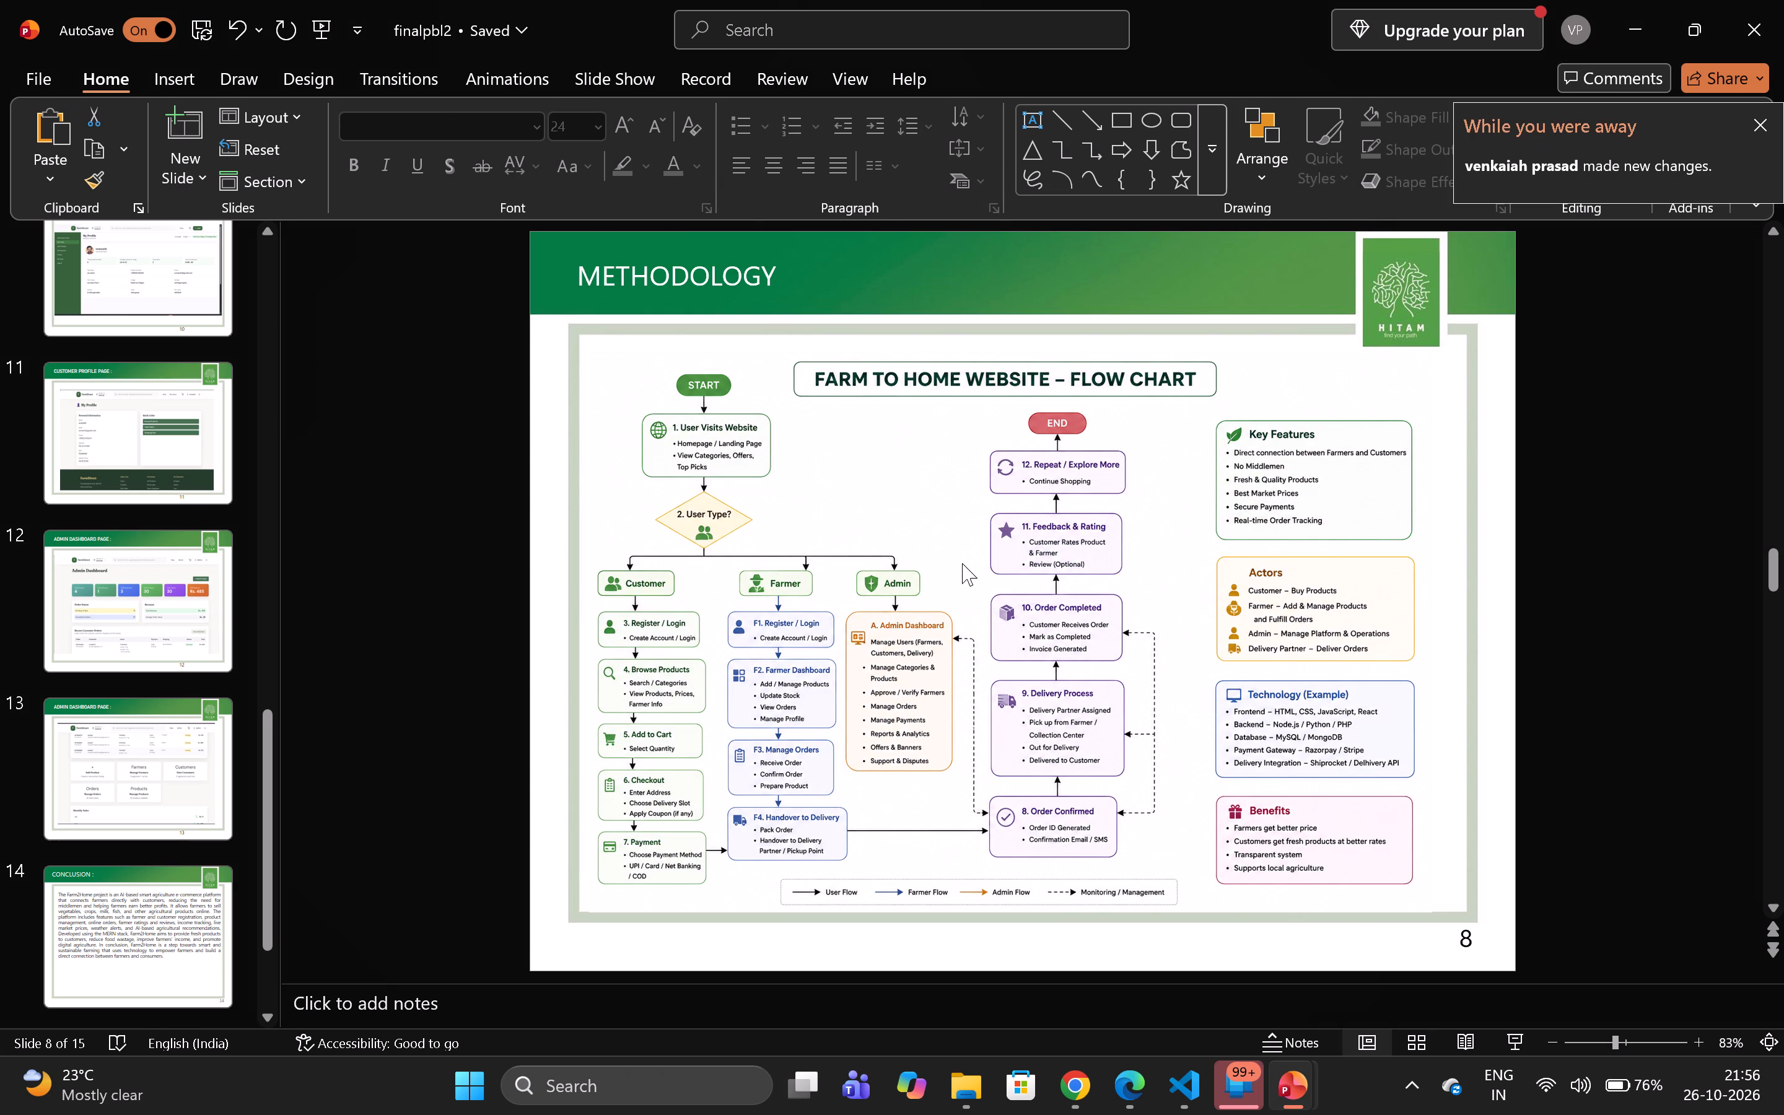
pyautogui.click(801, 543)
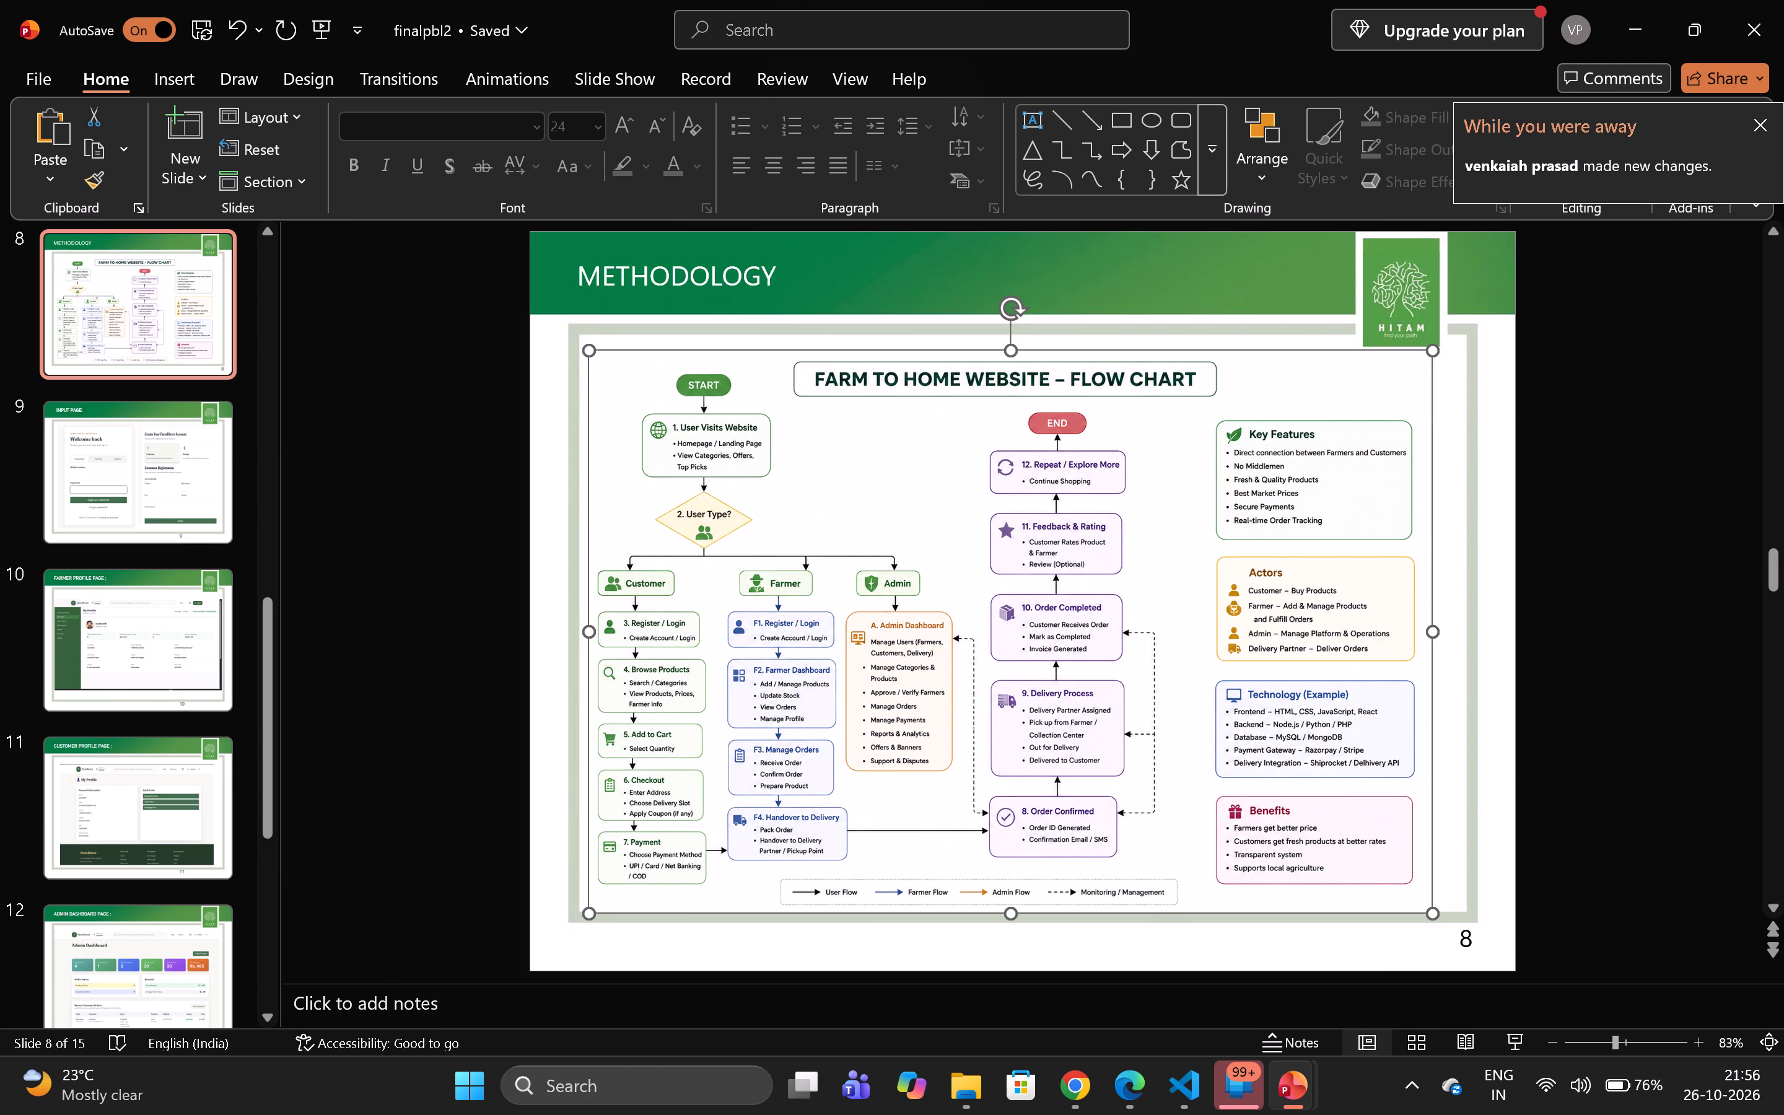
pyautogui.hotkey('ctrl', 's')
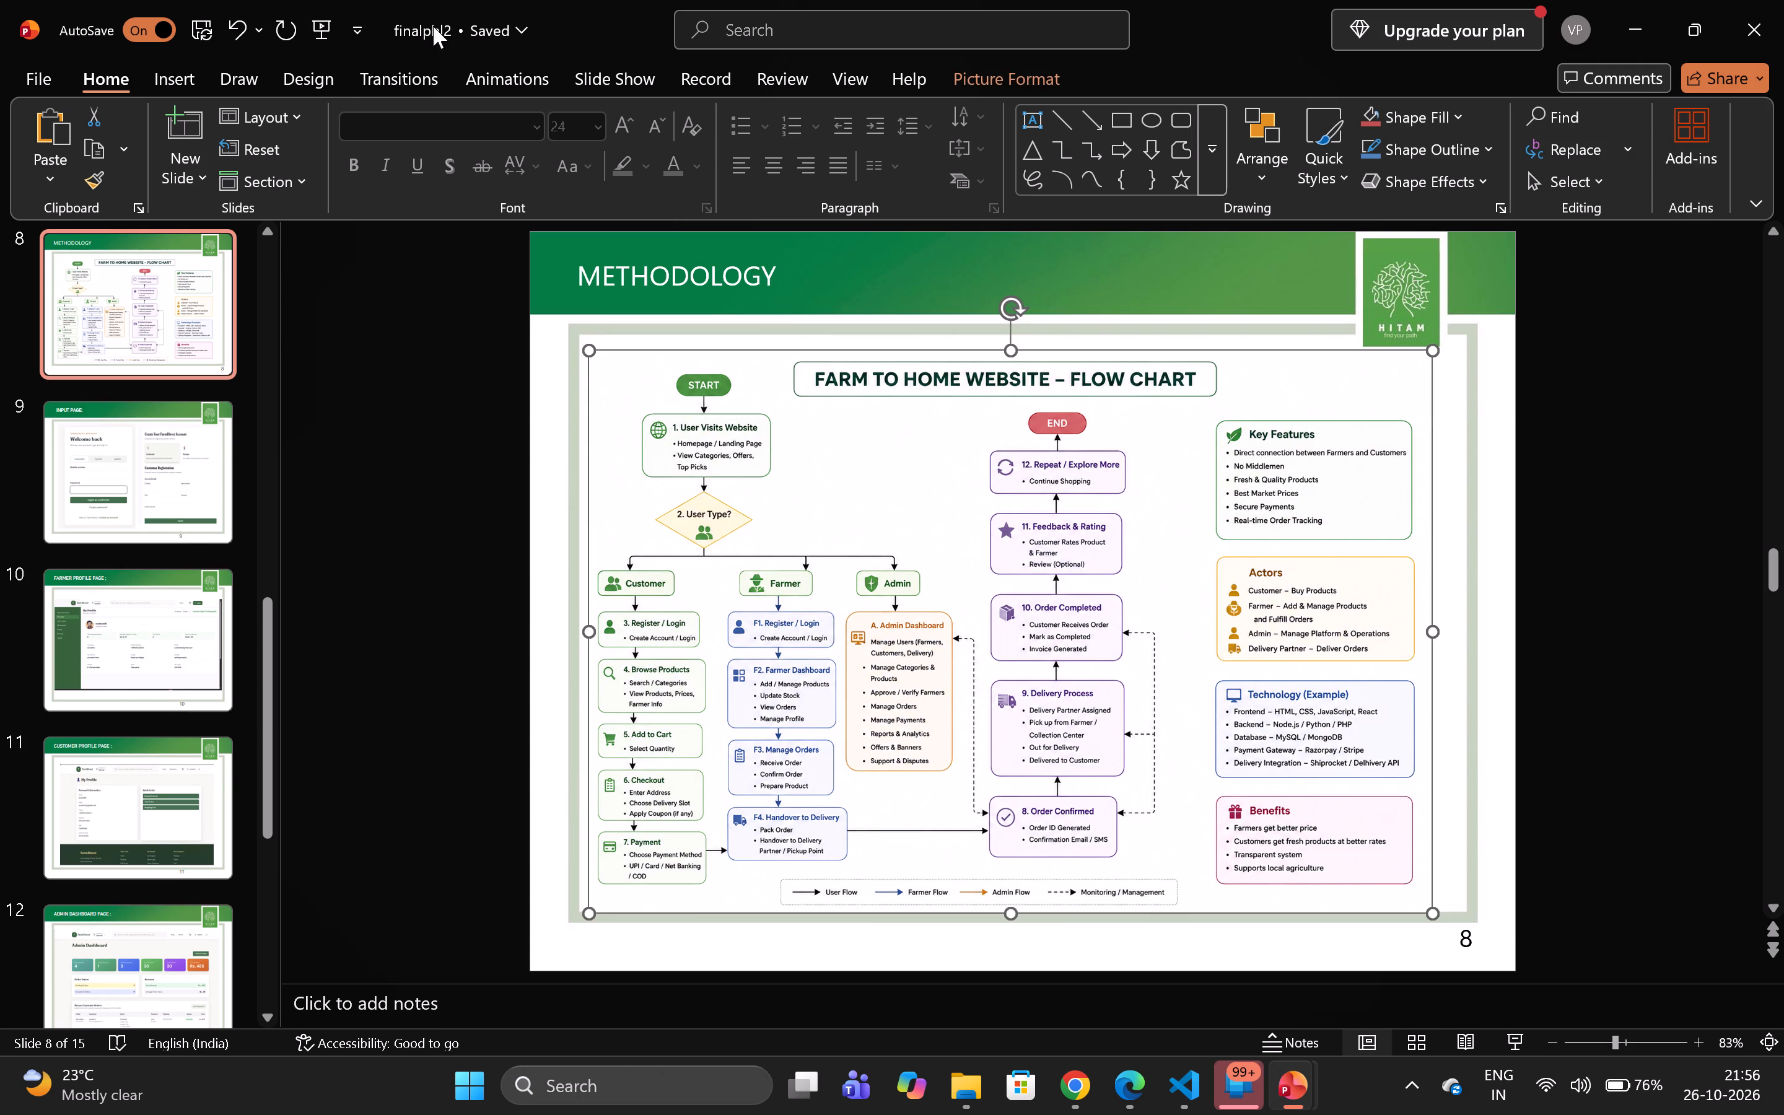
pyautogui.click(455, 32)
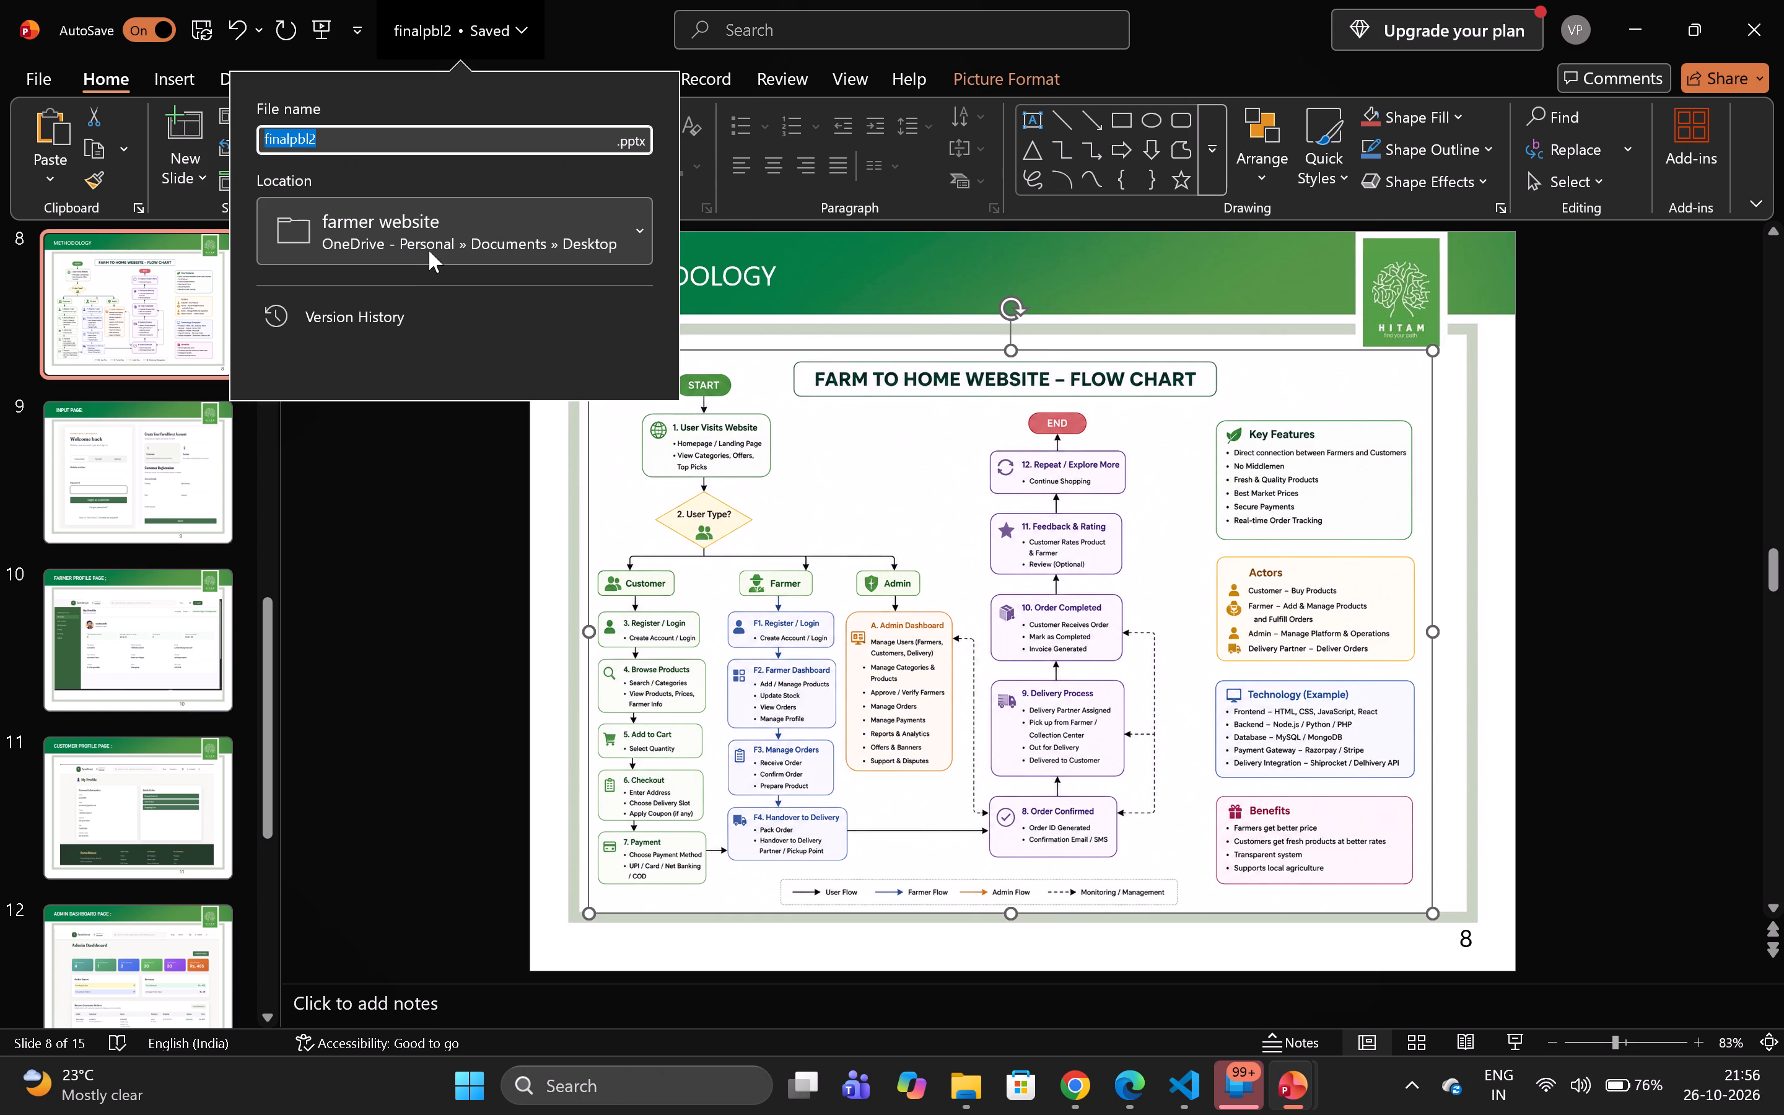
pyautogui.click(208, 21)
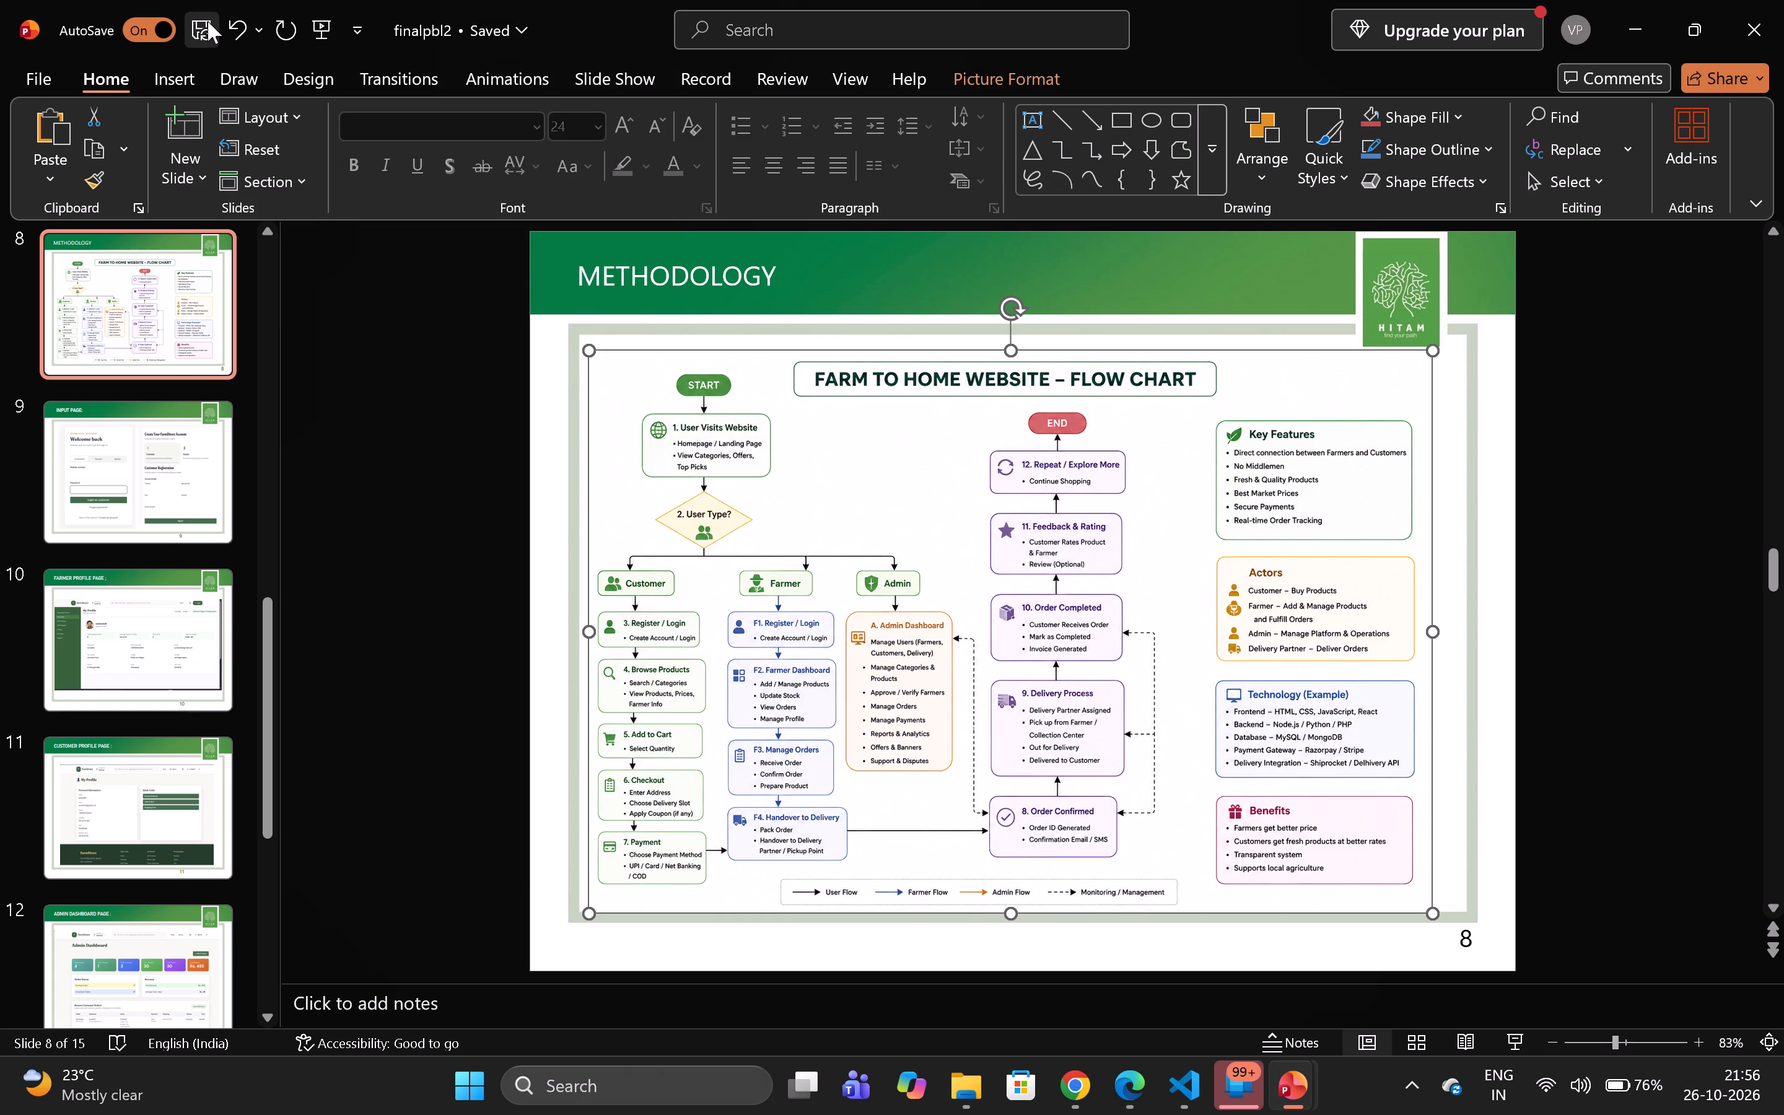
pyautogui.click(208, 21)
pyautogui.click(208, 21)
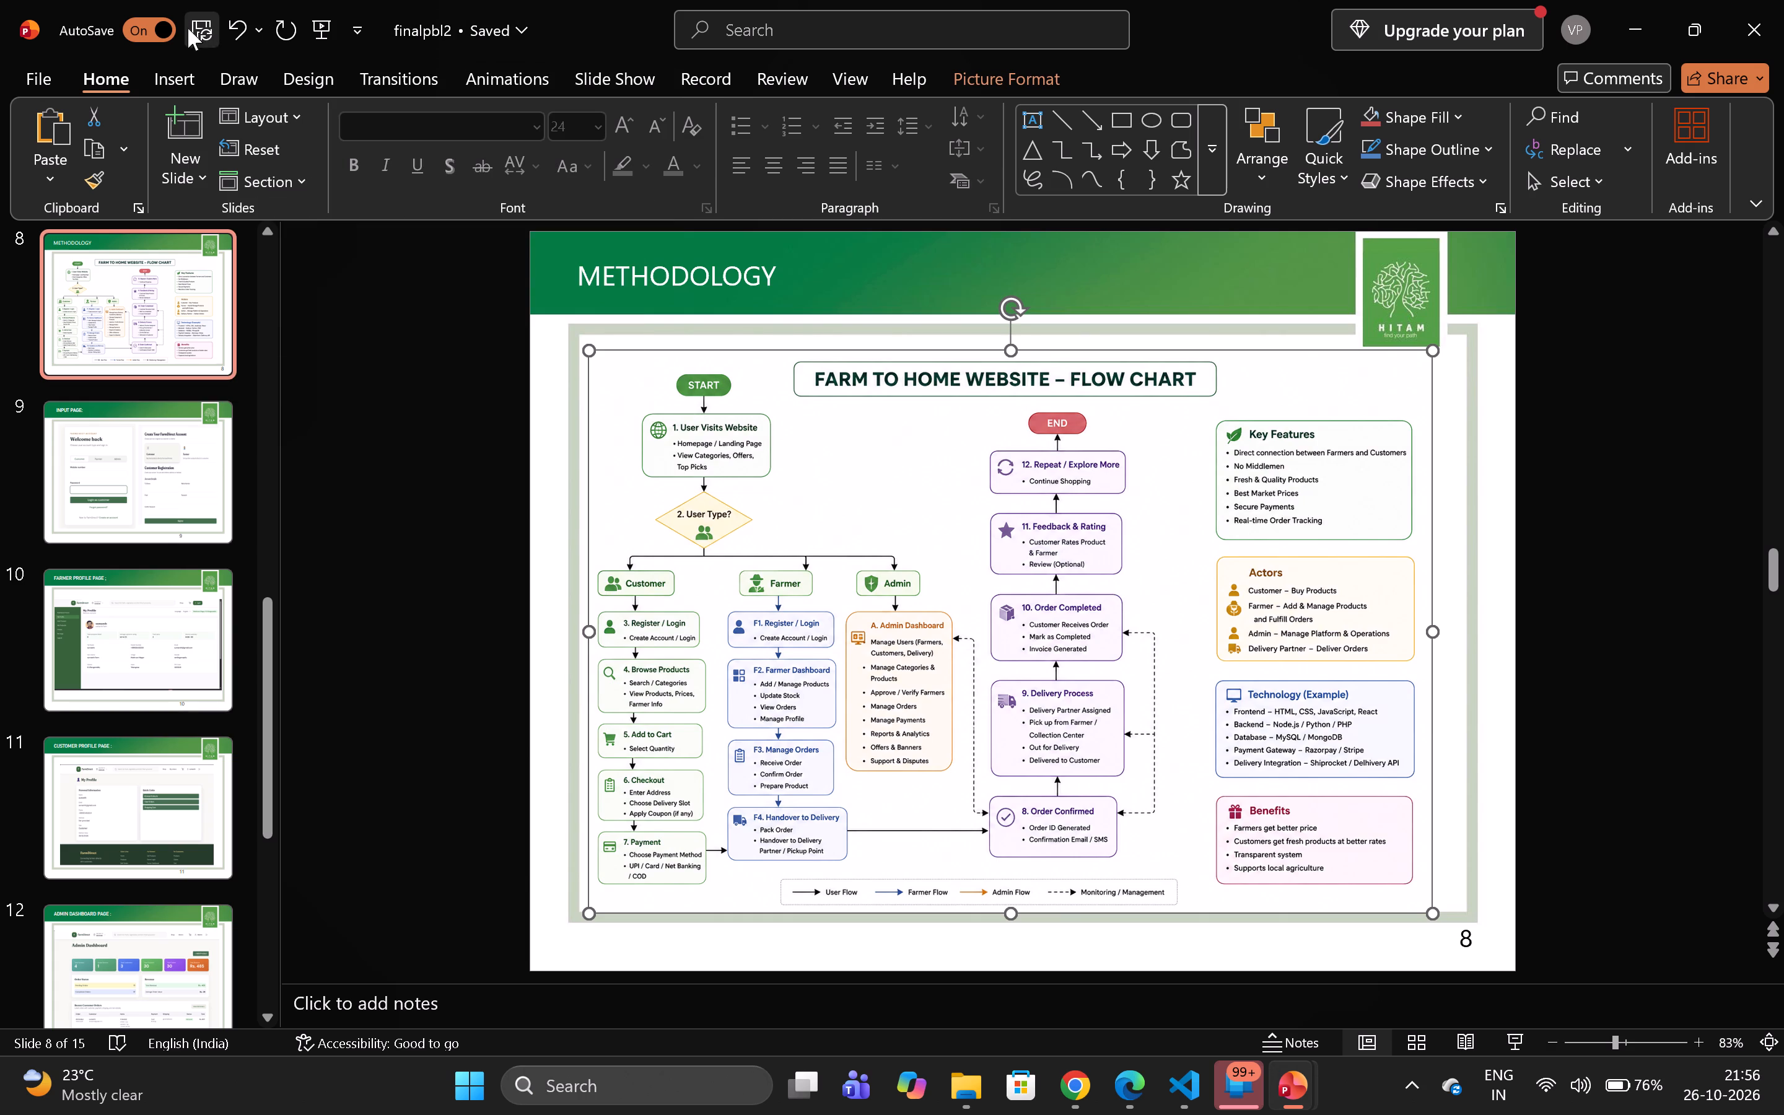
# Turn off AutoSave for finalpbl2 and save the presentation.
pyautogui.click(162, 33)
pyautogui.click(192, 30)
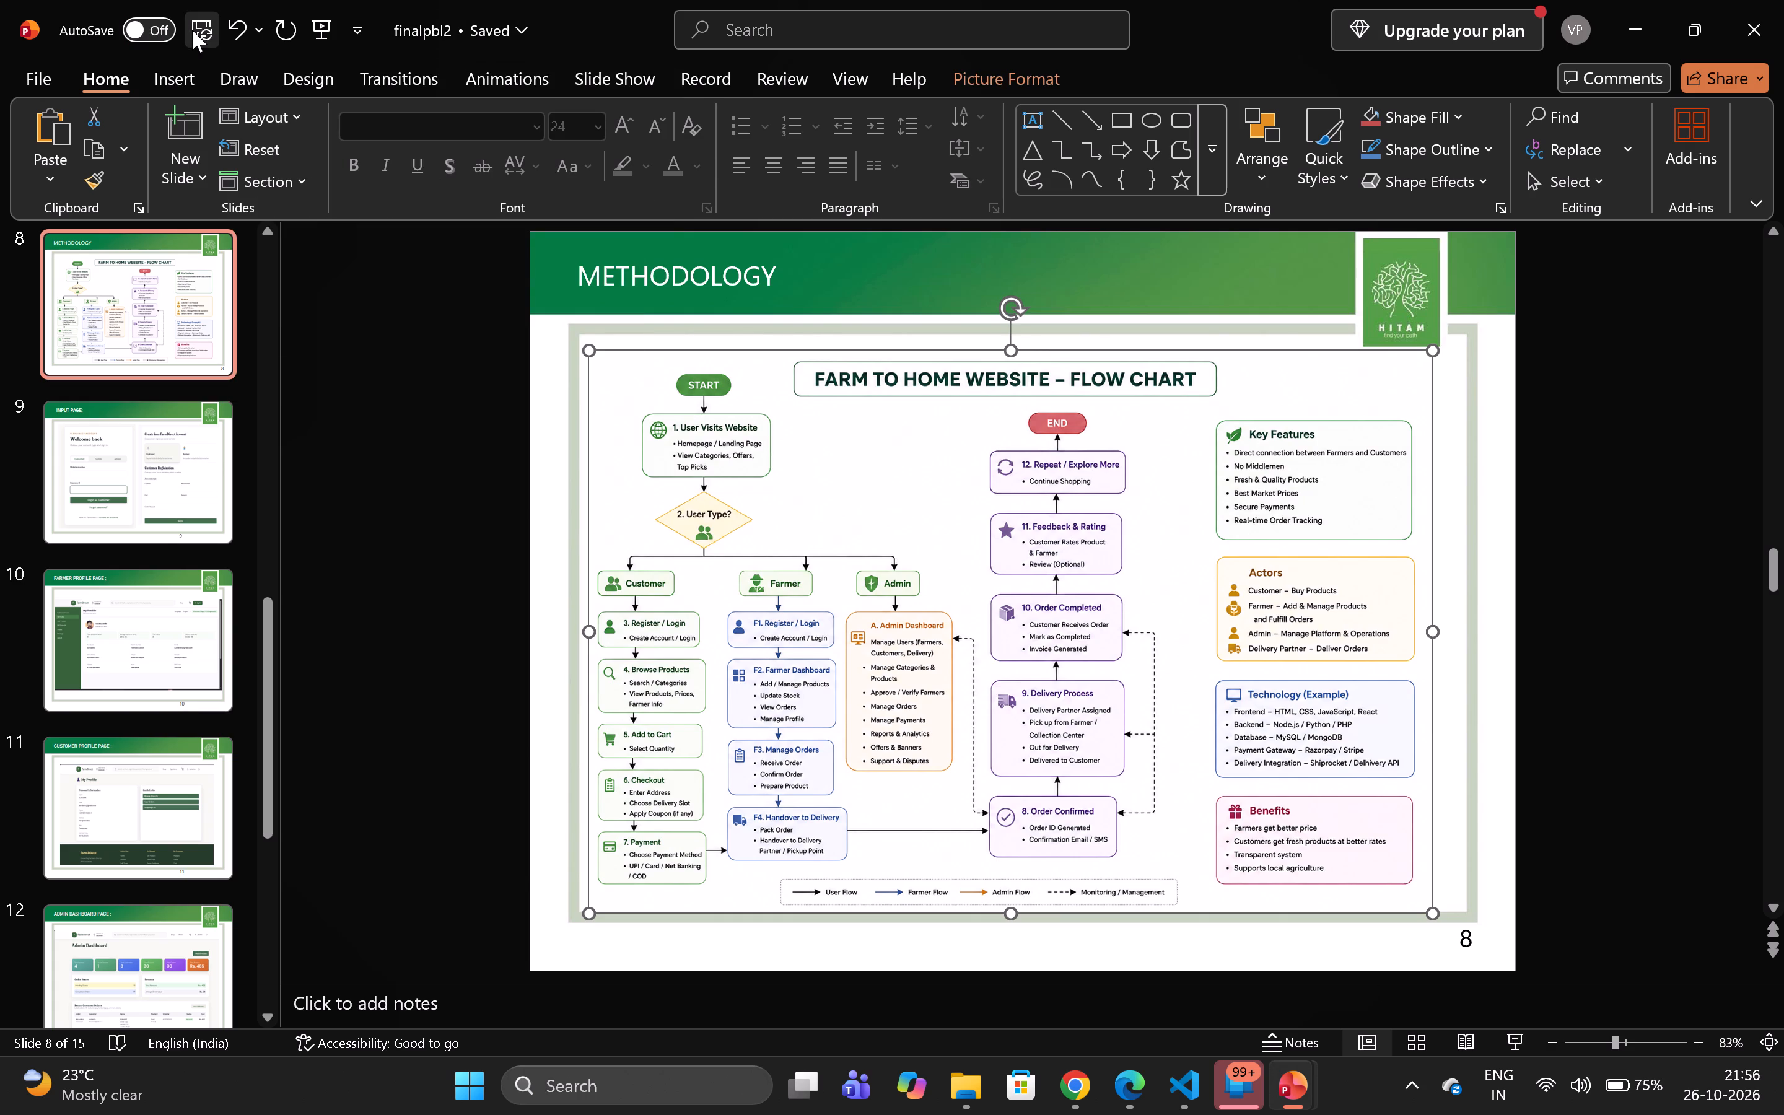
# Choose the farmer website folder in Documents » Desktop again as the location for finalpbl2.
pyautogui.click(418, 20)
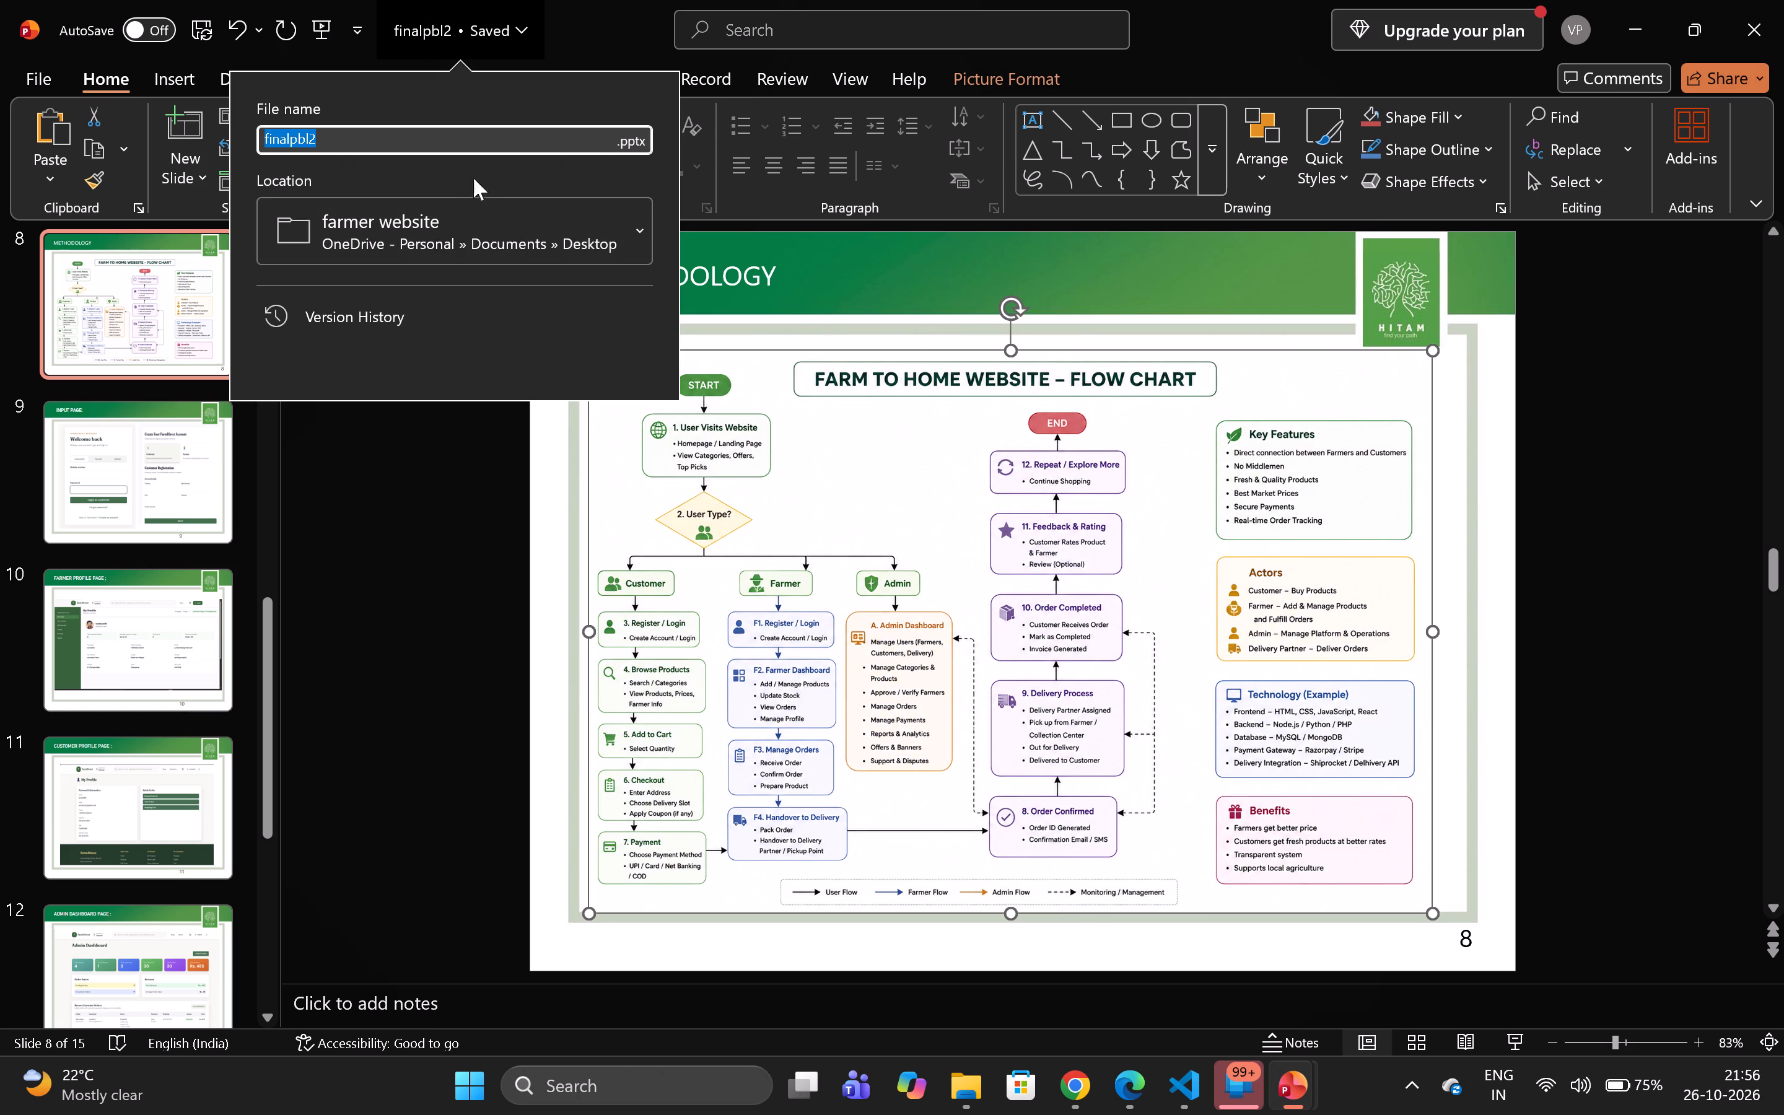
pyautogui.click(393, 230)
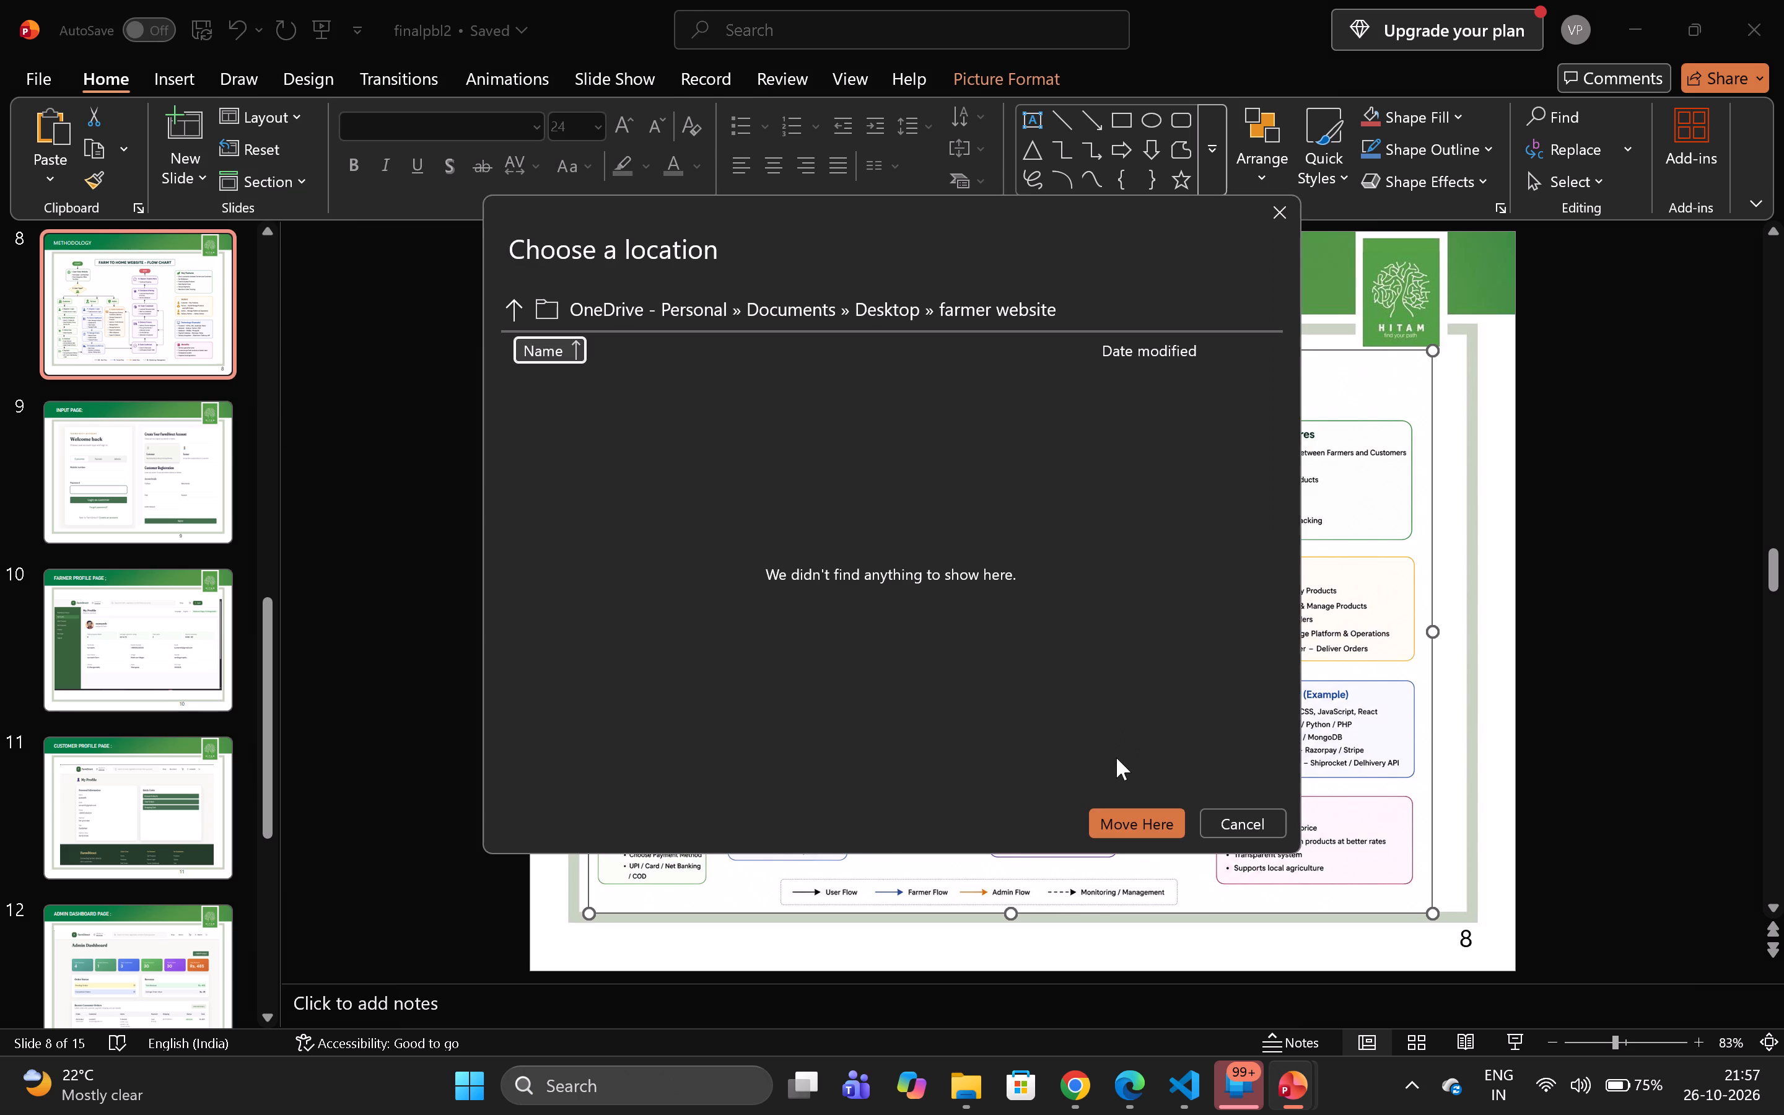
pyautogui.click(1121, 811)
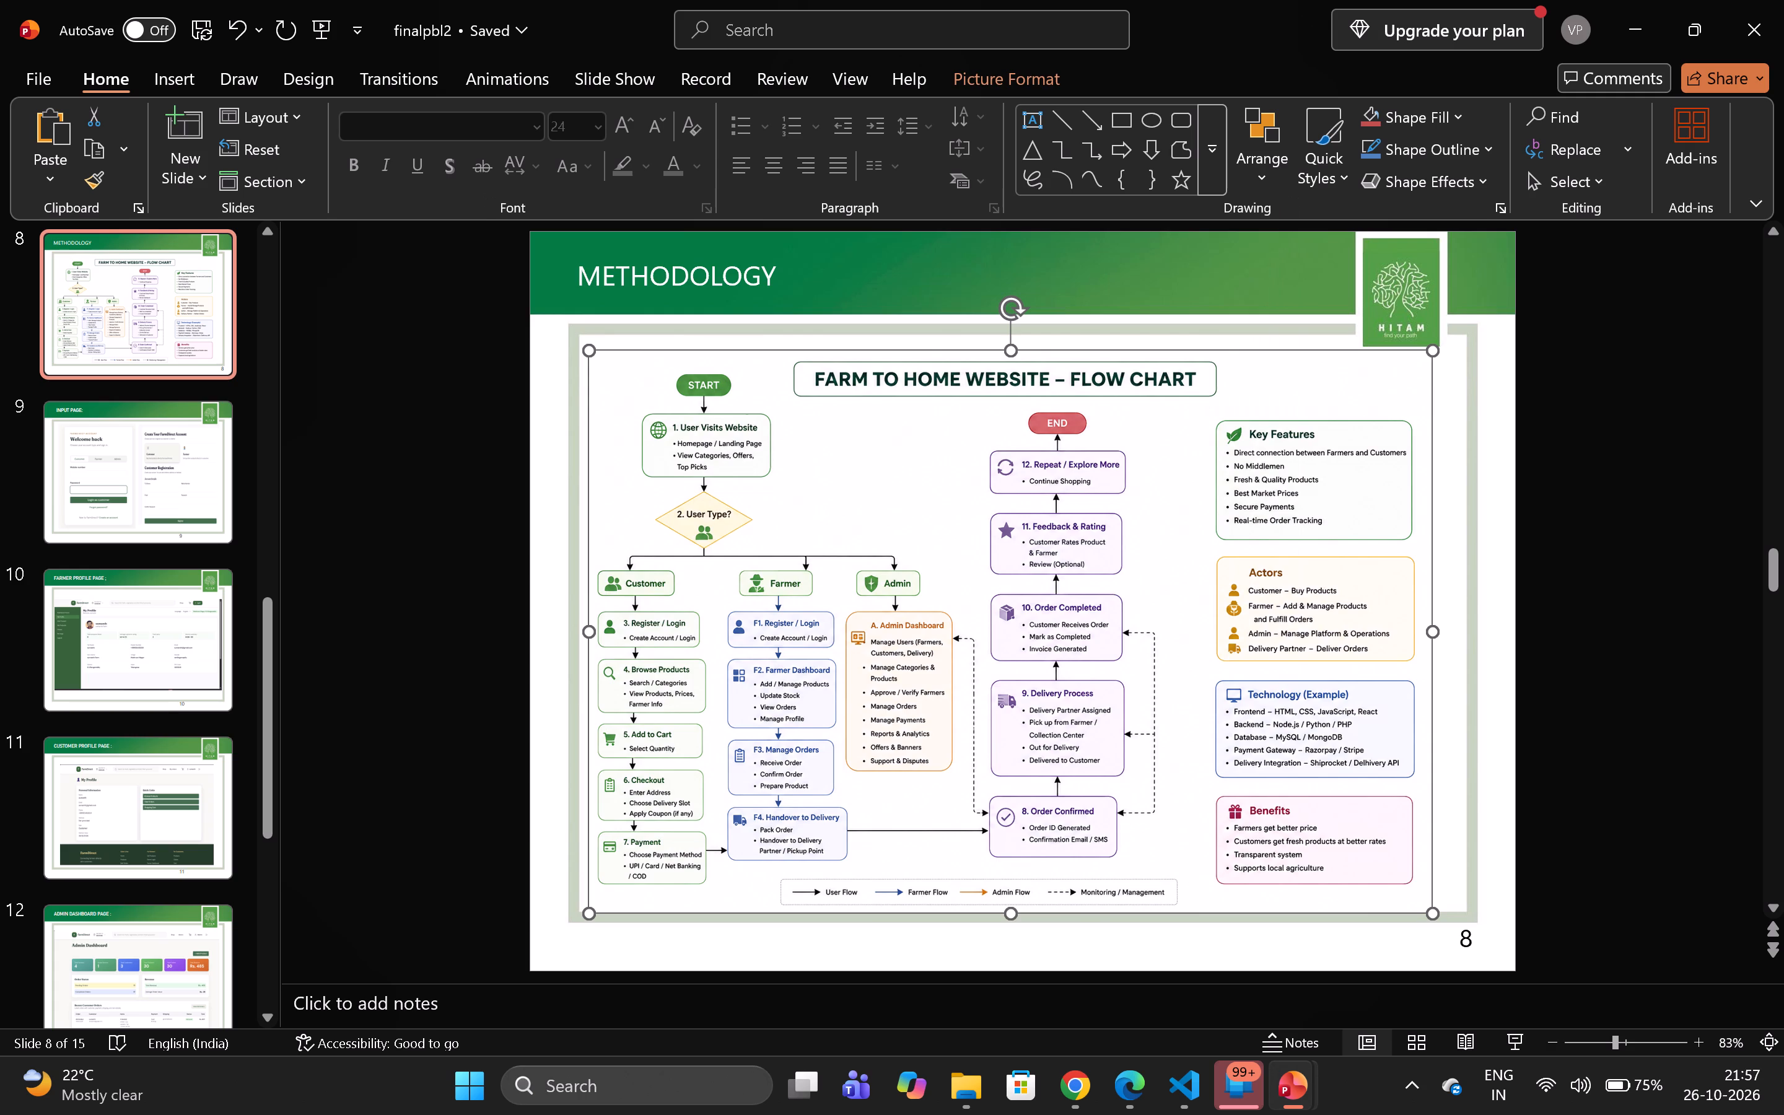
# Switch to File Explorer, go to the farmer website folder on the OneDrive Desktop, and open the saved finalpbl2 presentation.
pyautogui.click(947, 1089)
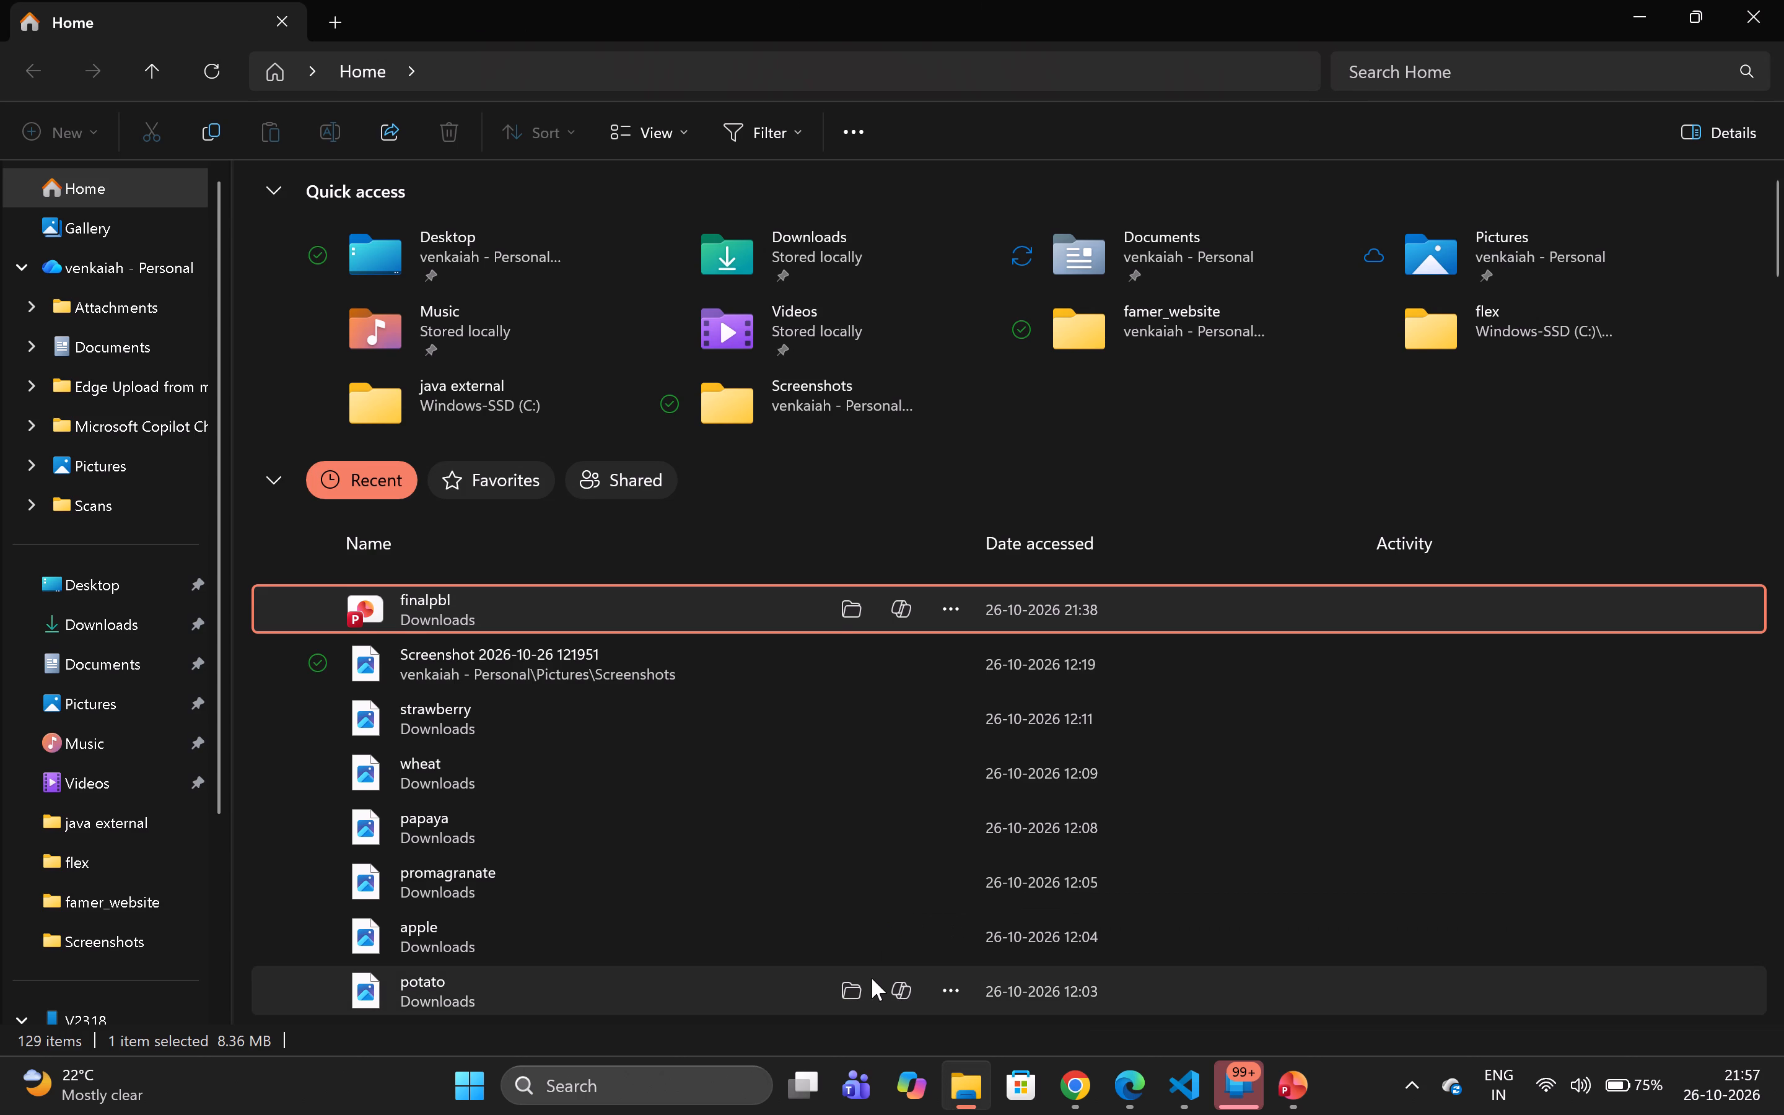
pyautogui.scroll(3, 872, 978)
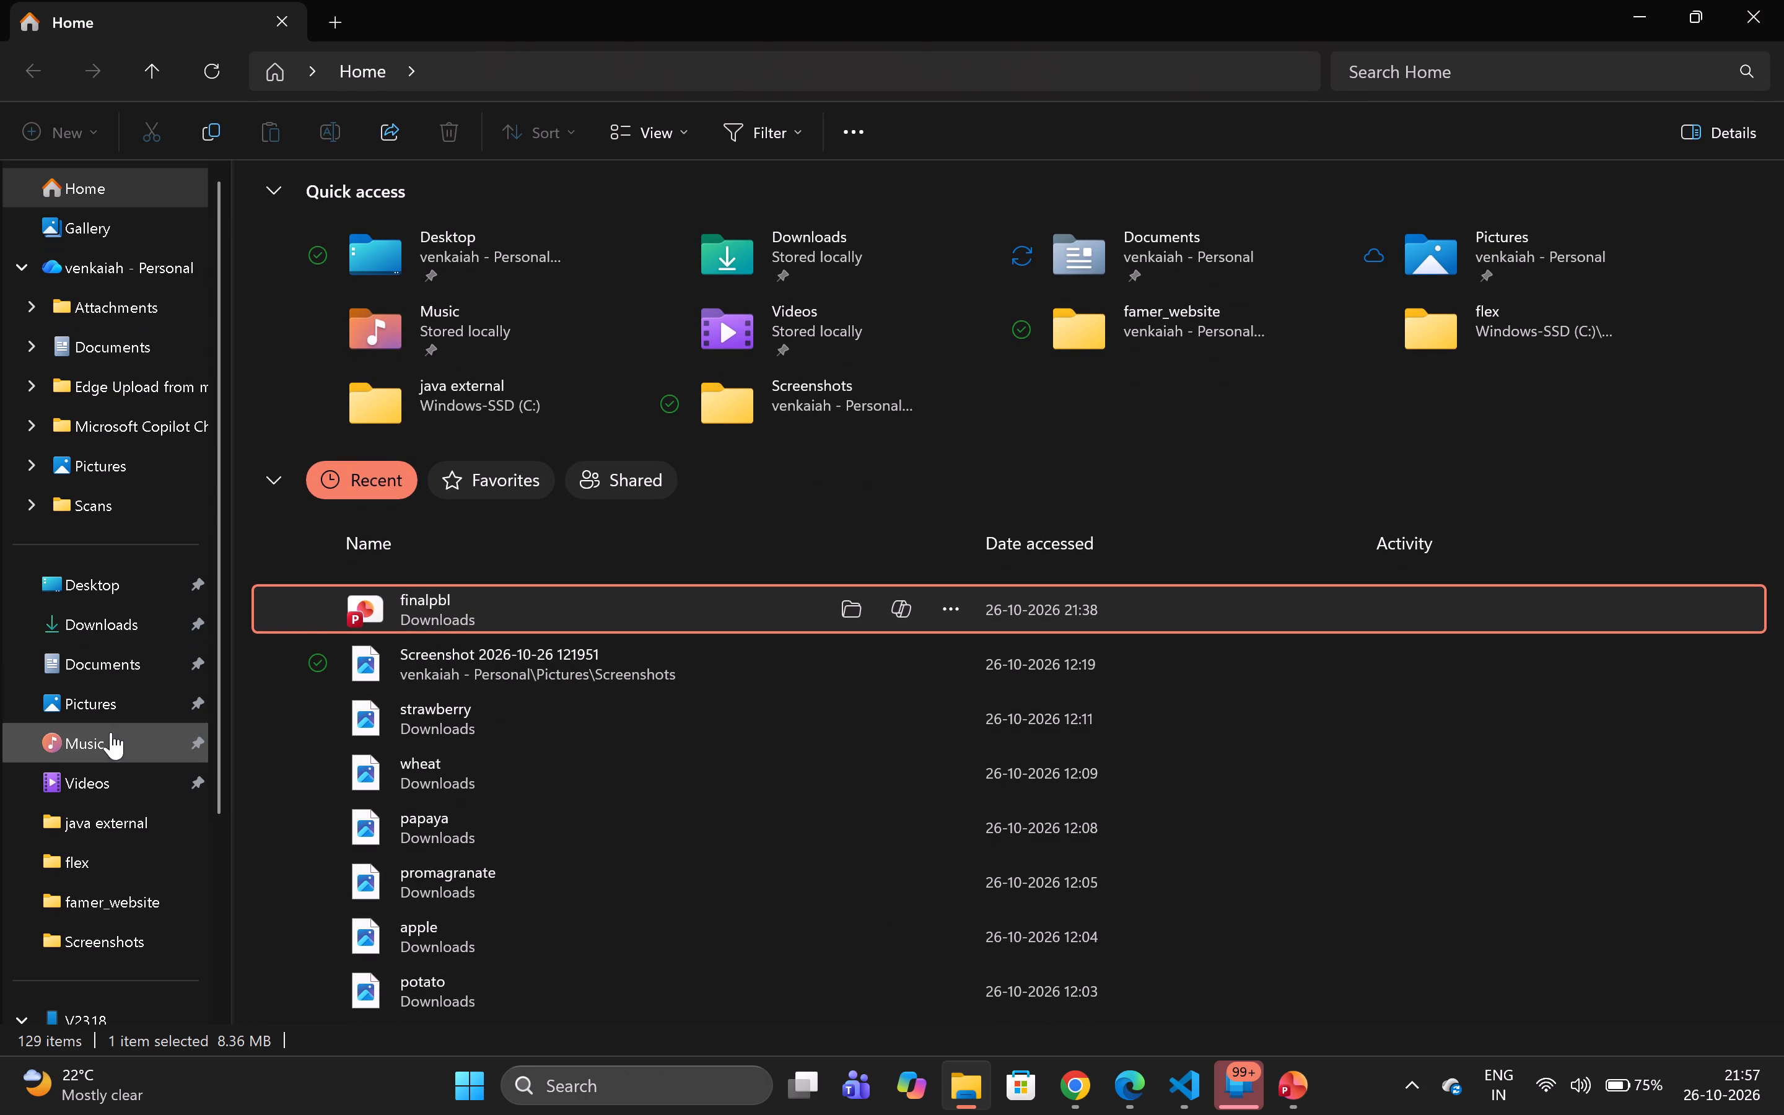
pyautogui.click(119, 589)
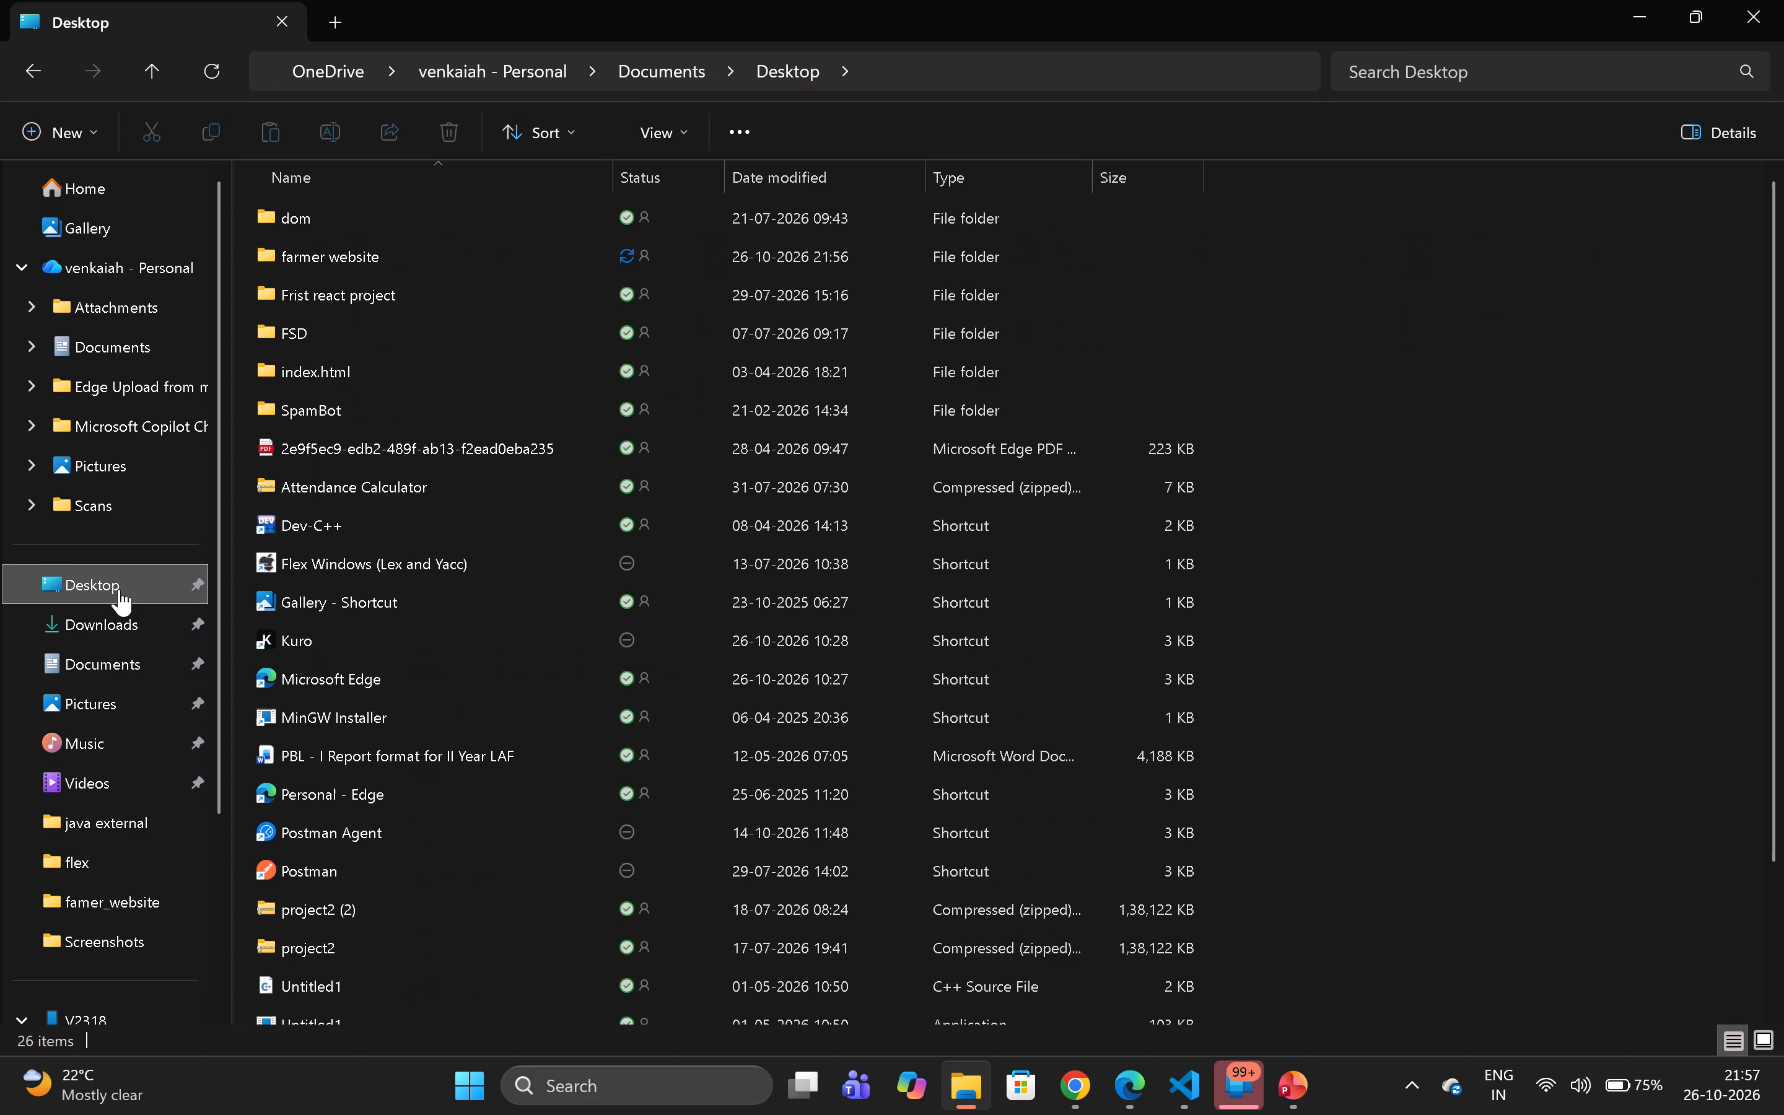
pyautogui.click(406, 225)
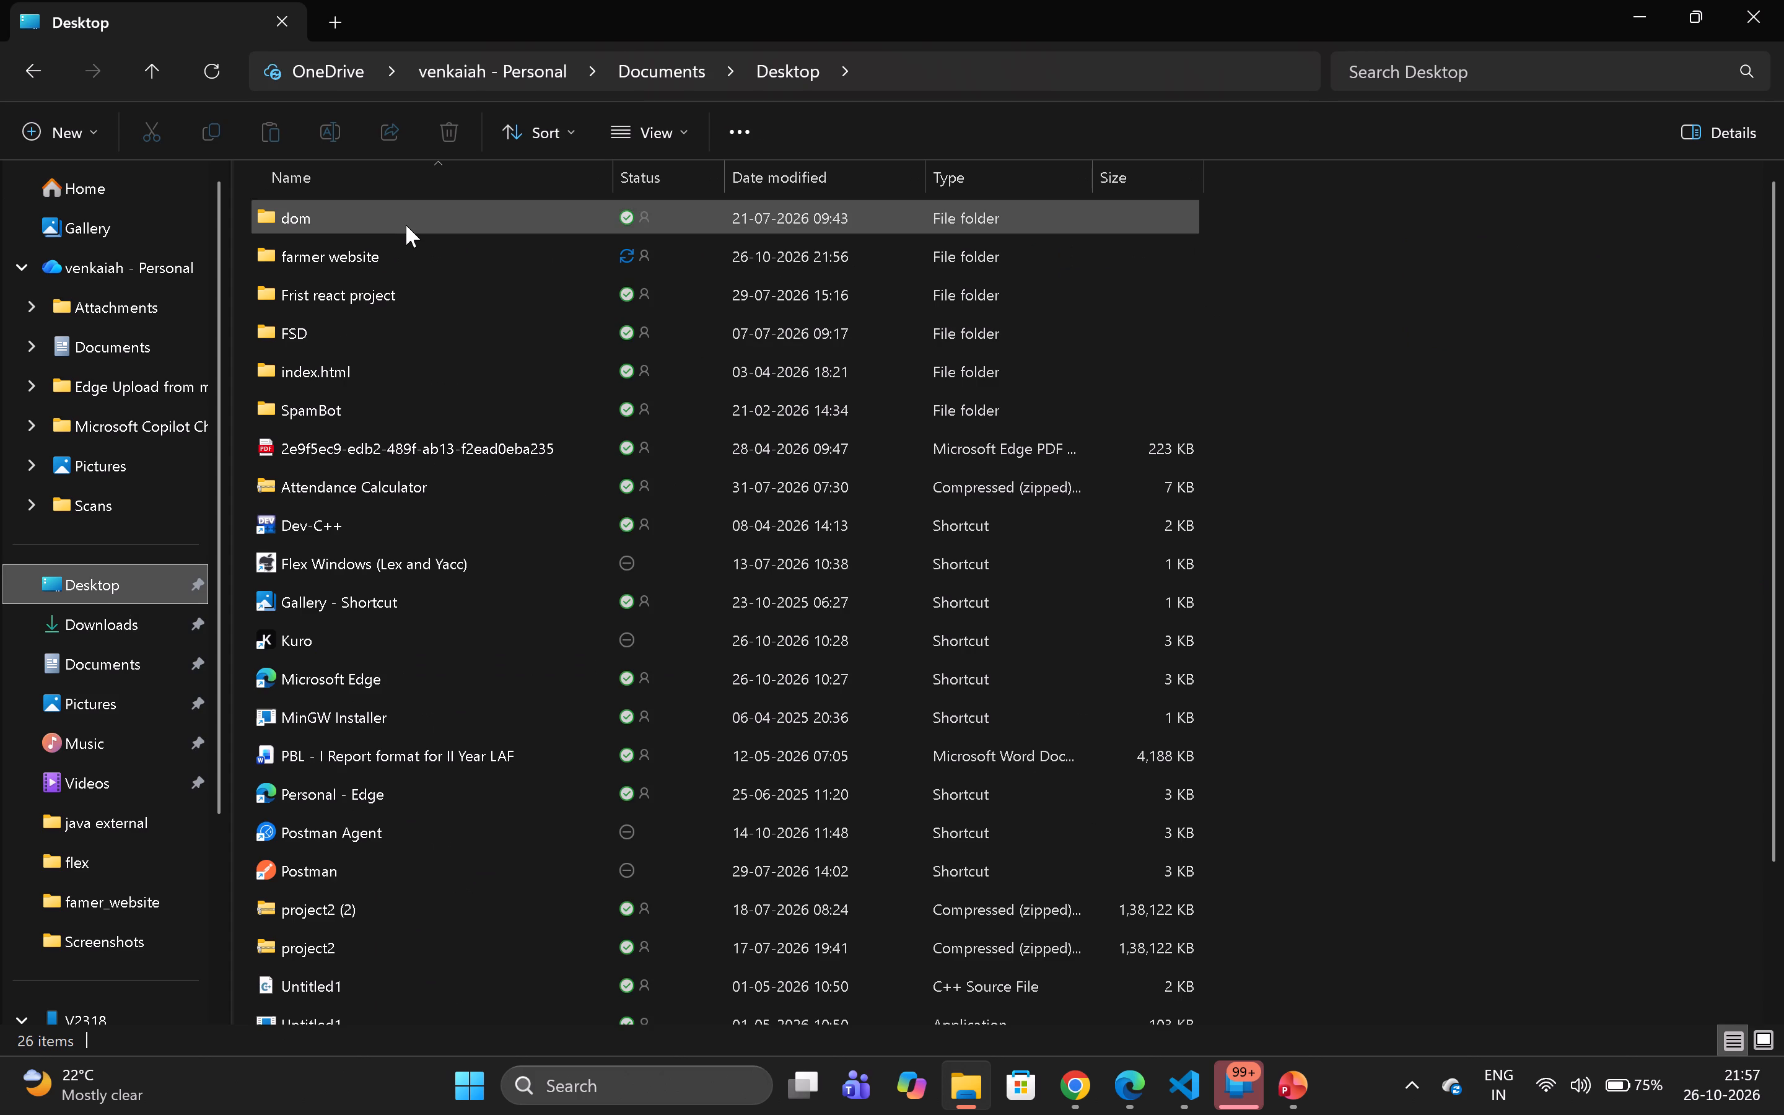
pyautogui.doubleClick(406, 225)
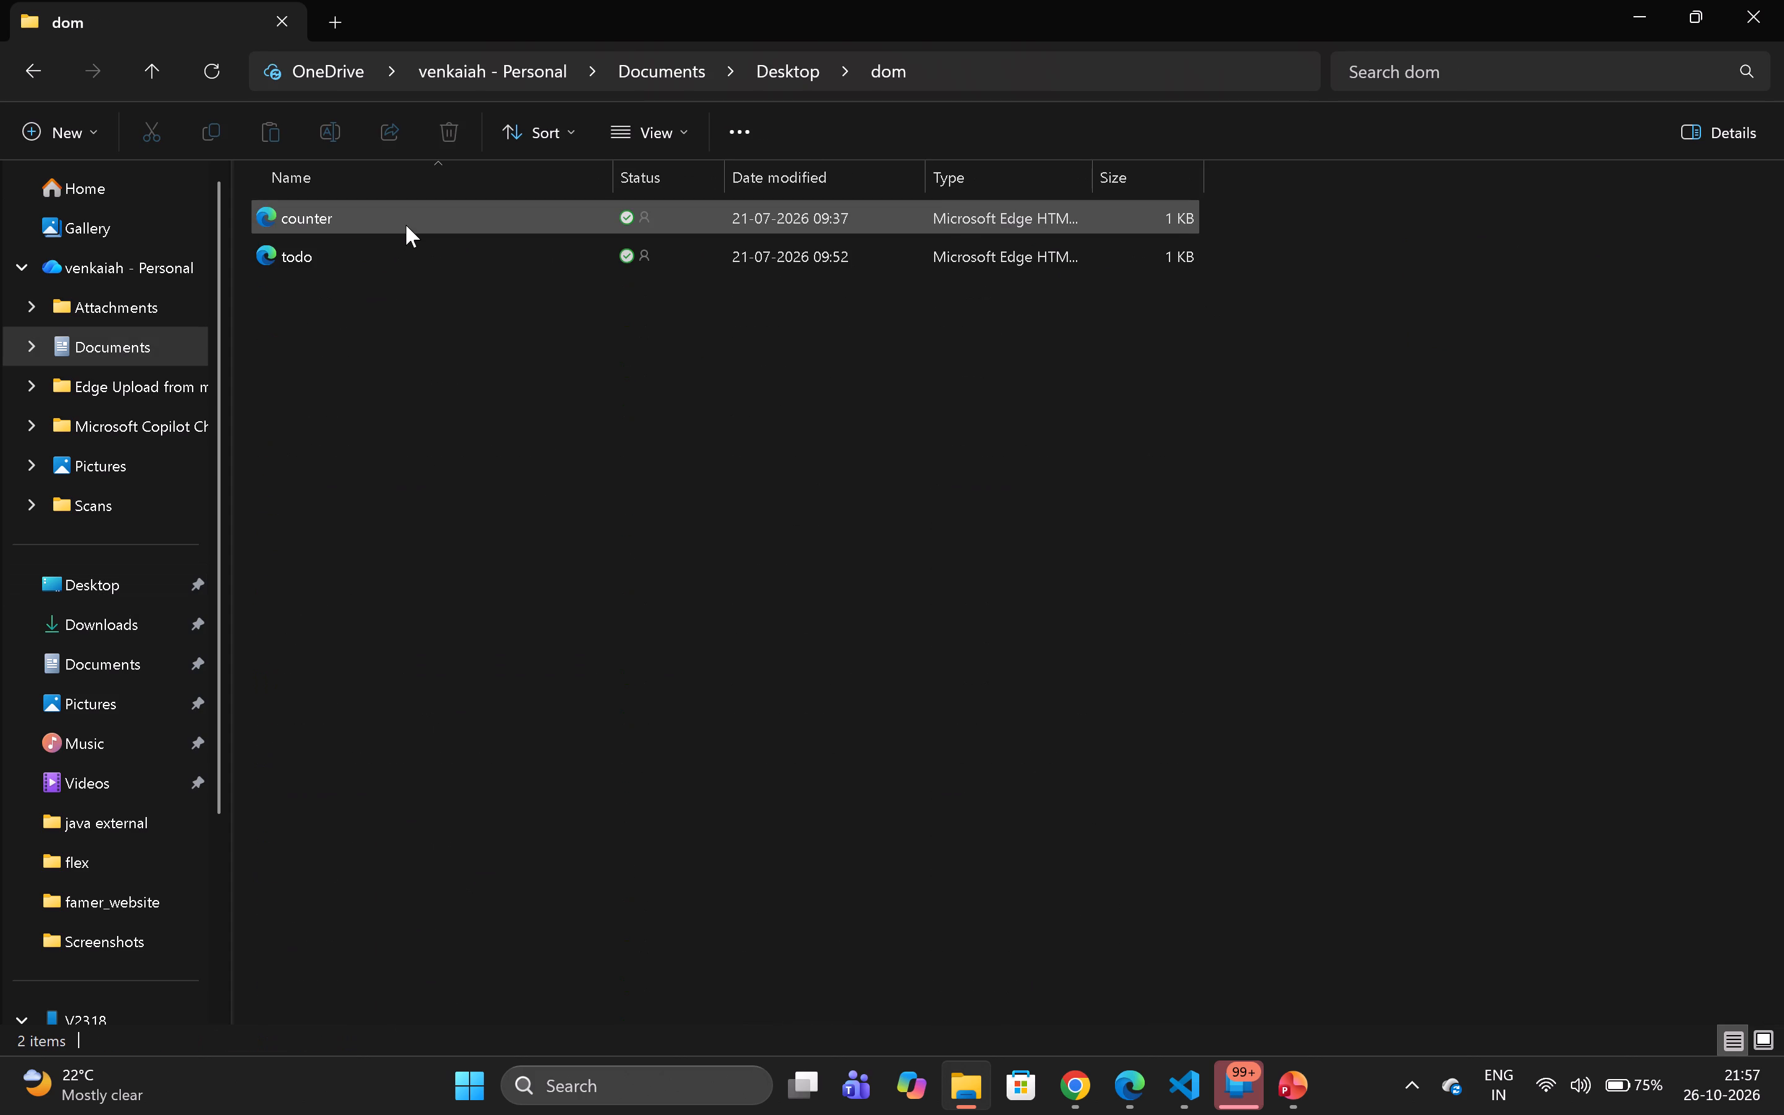
pyautogui.doubleClick(81, 585)
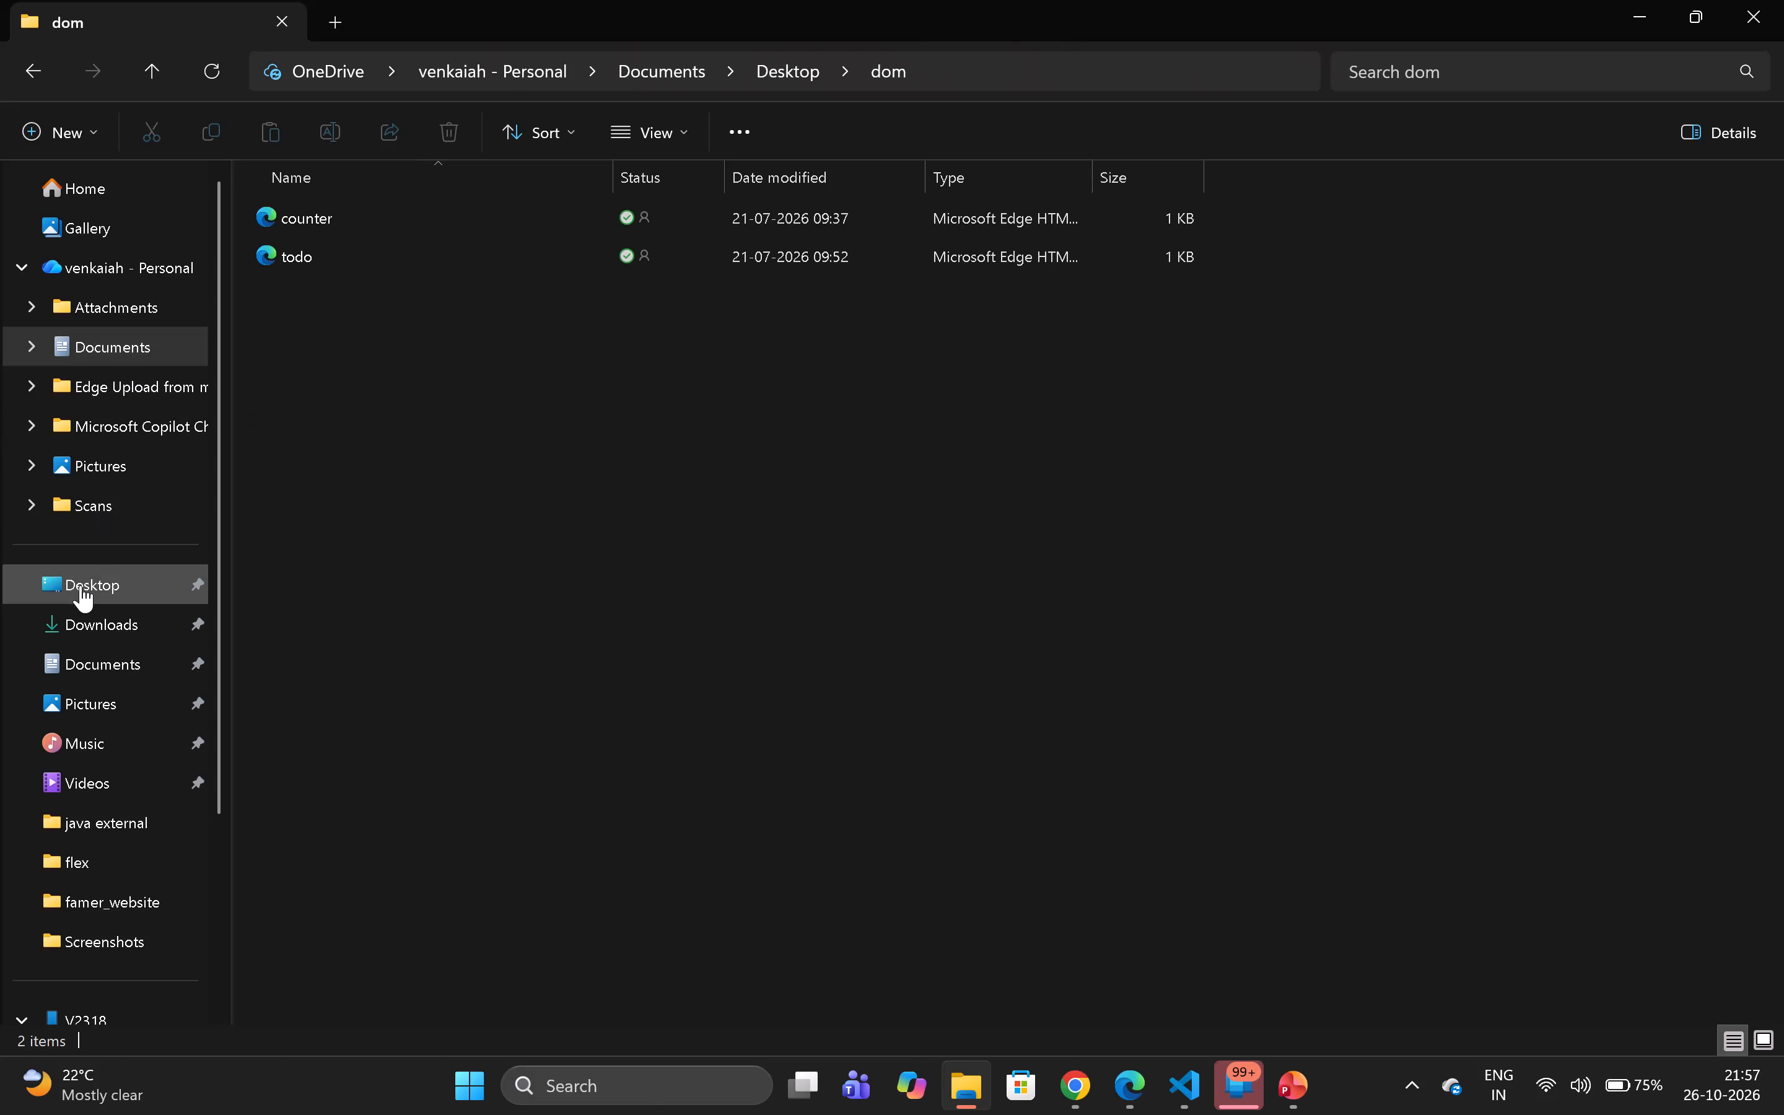
pyautogui.doubleClick(331, 266)
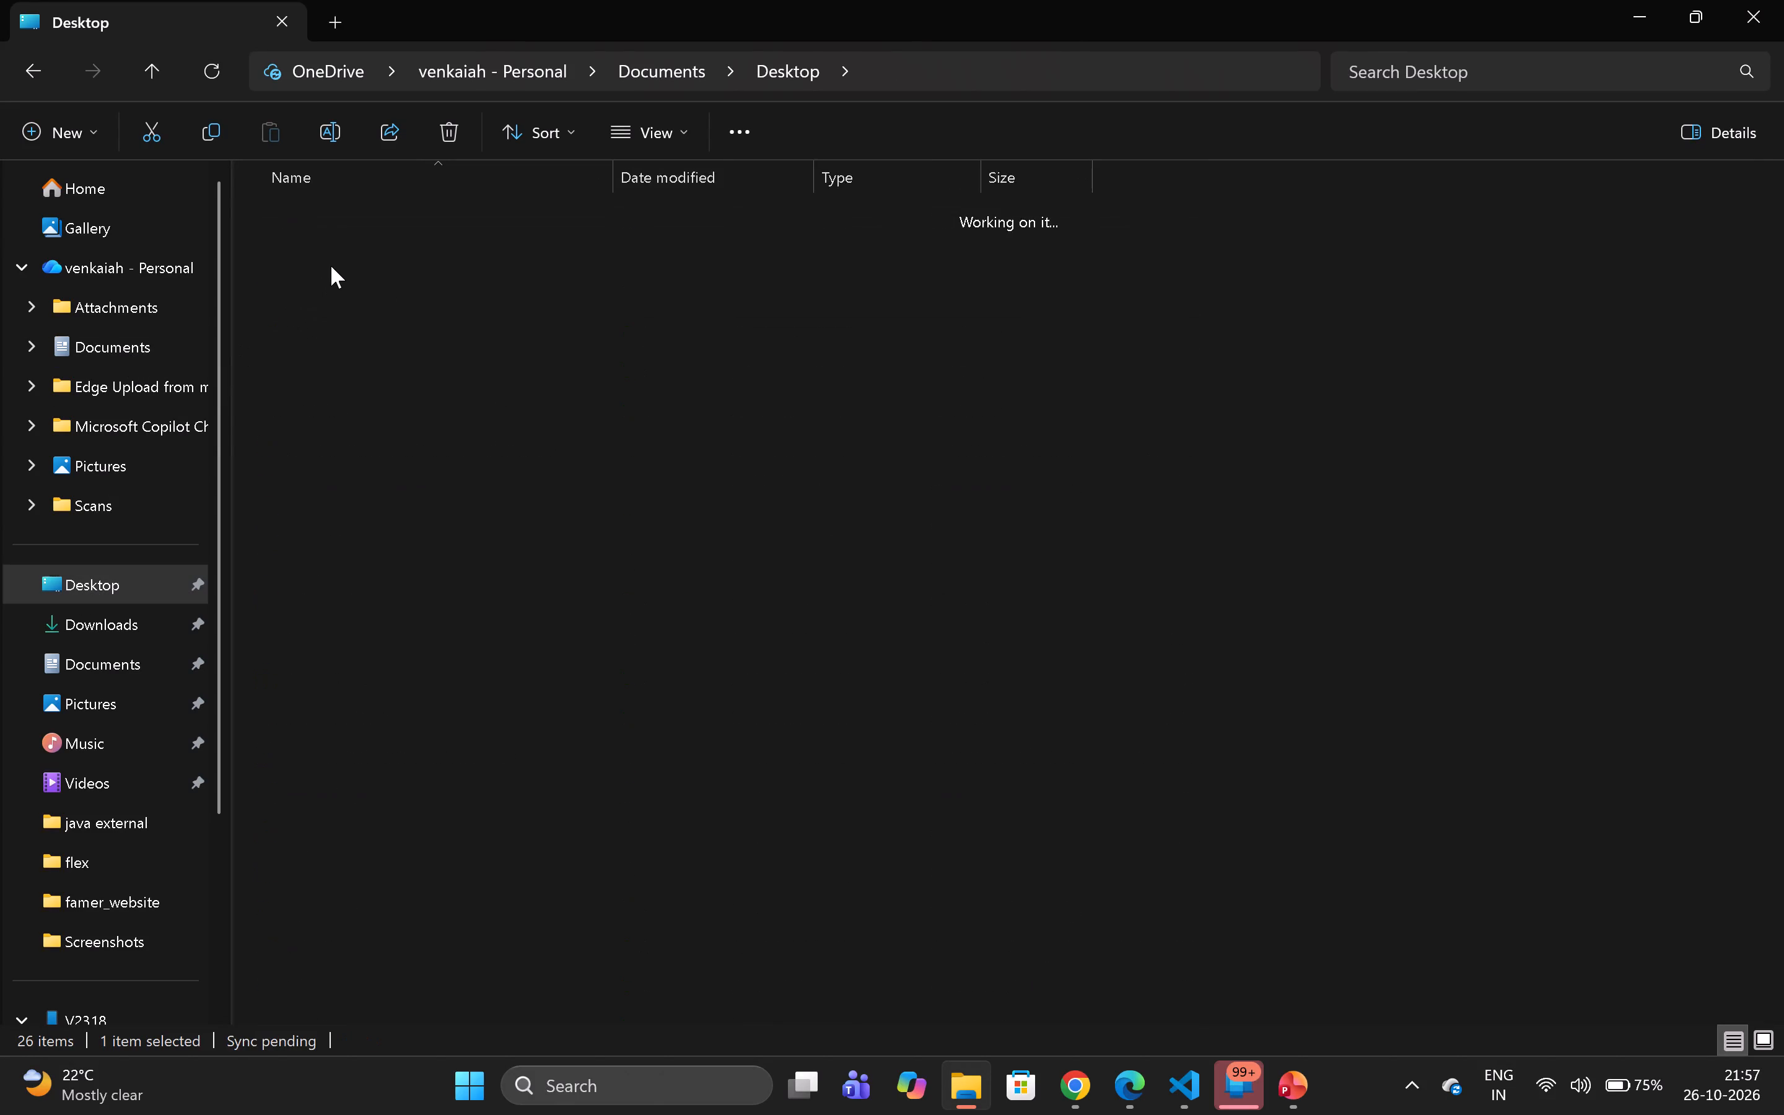
pyautogui.doubleClick(344, 217)
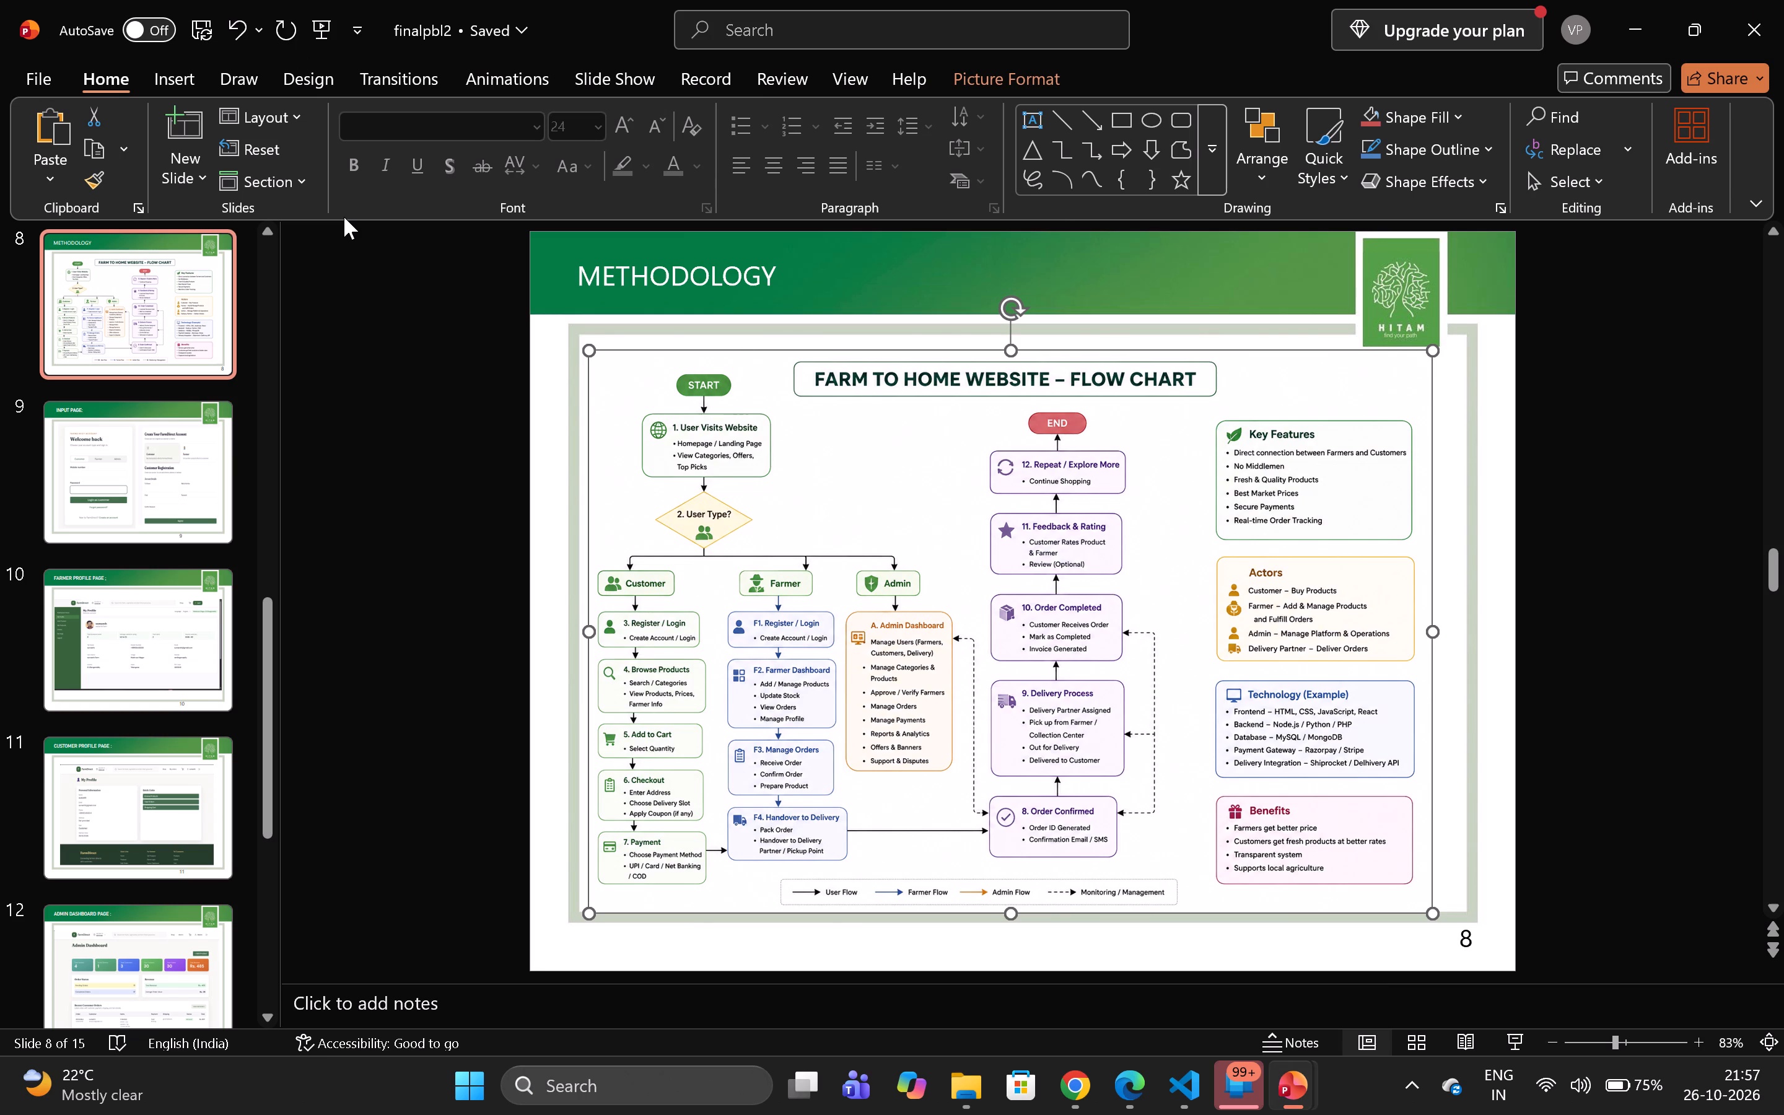
# Review the slides of finalpbl2 from the title slide through to the closing Thank You slide.
pyautogui.scroll(3, 167, 485)
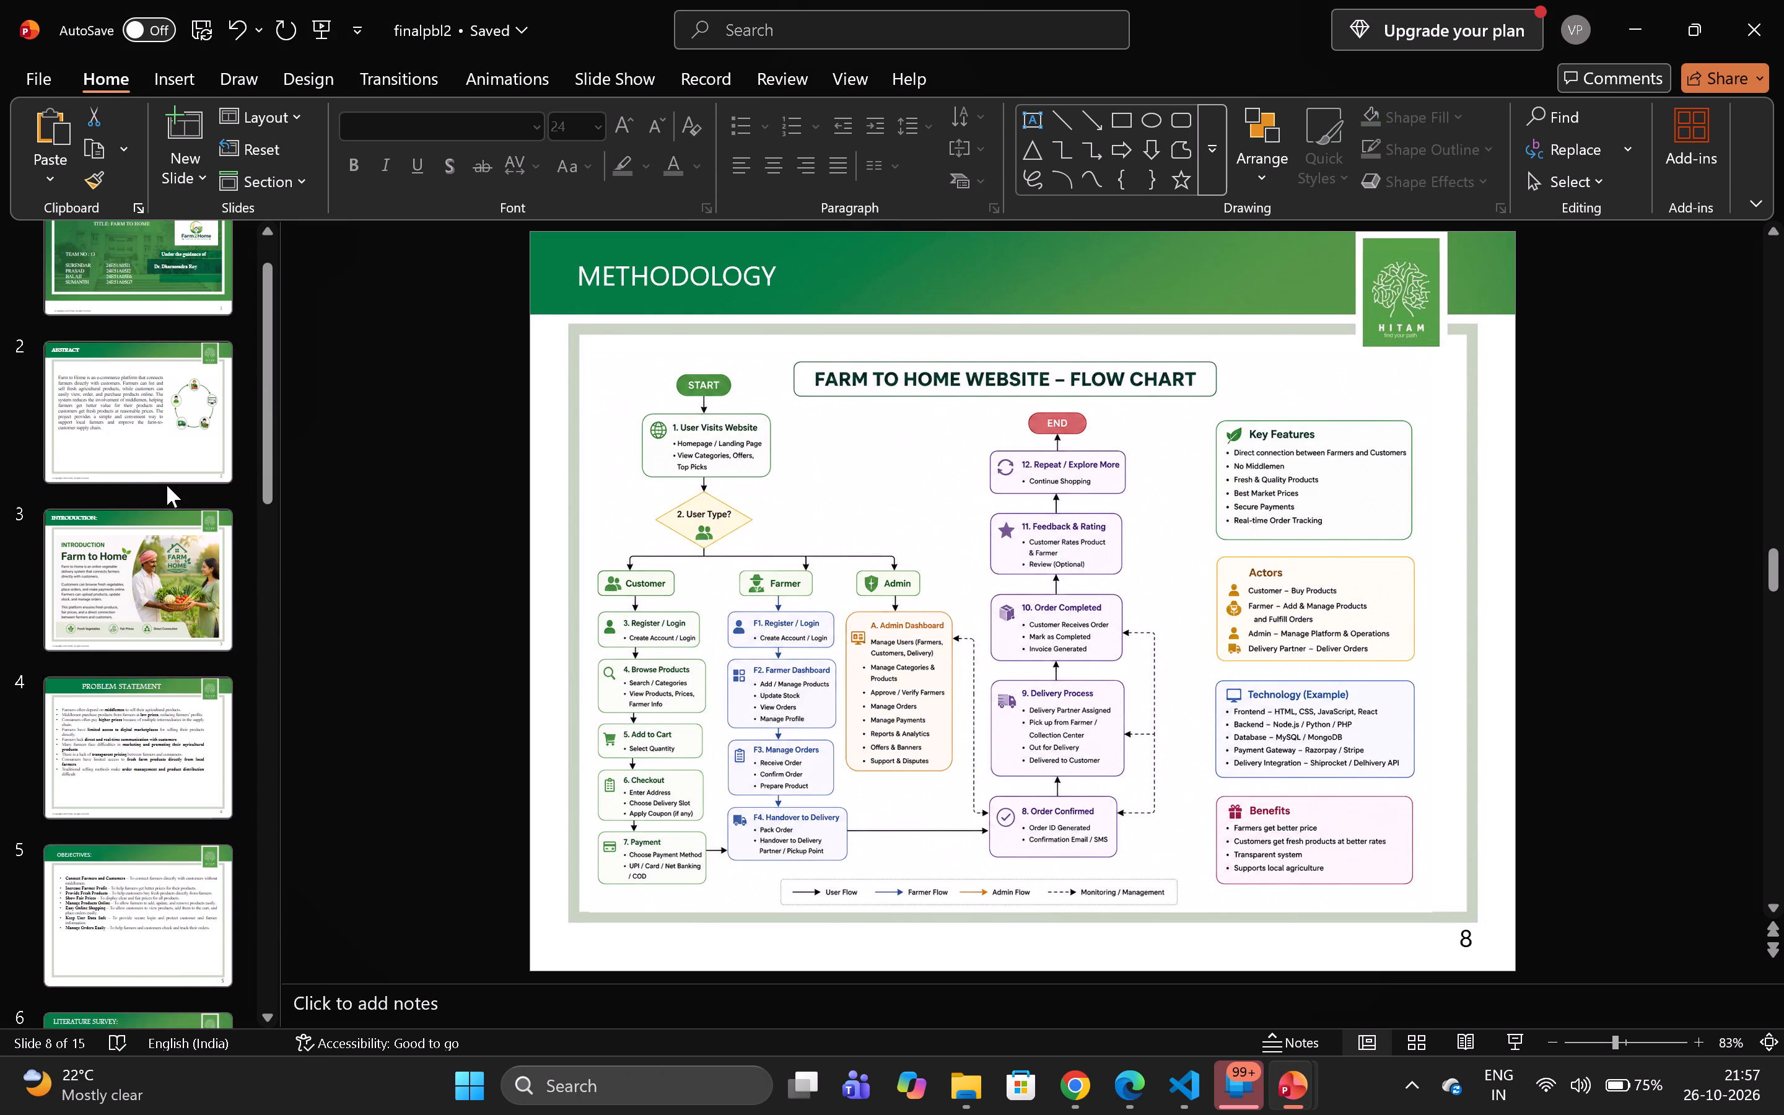
pyautogui.scroll(4, 167, 485)
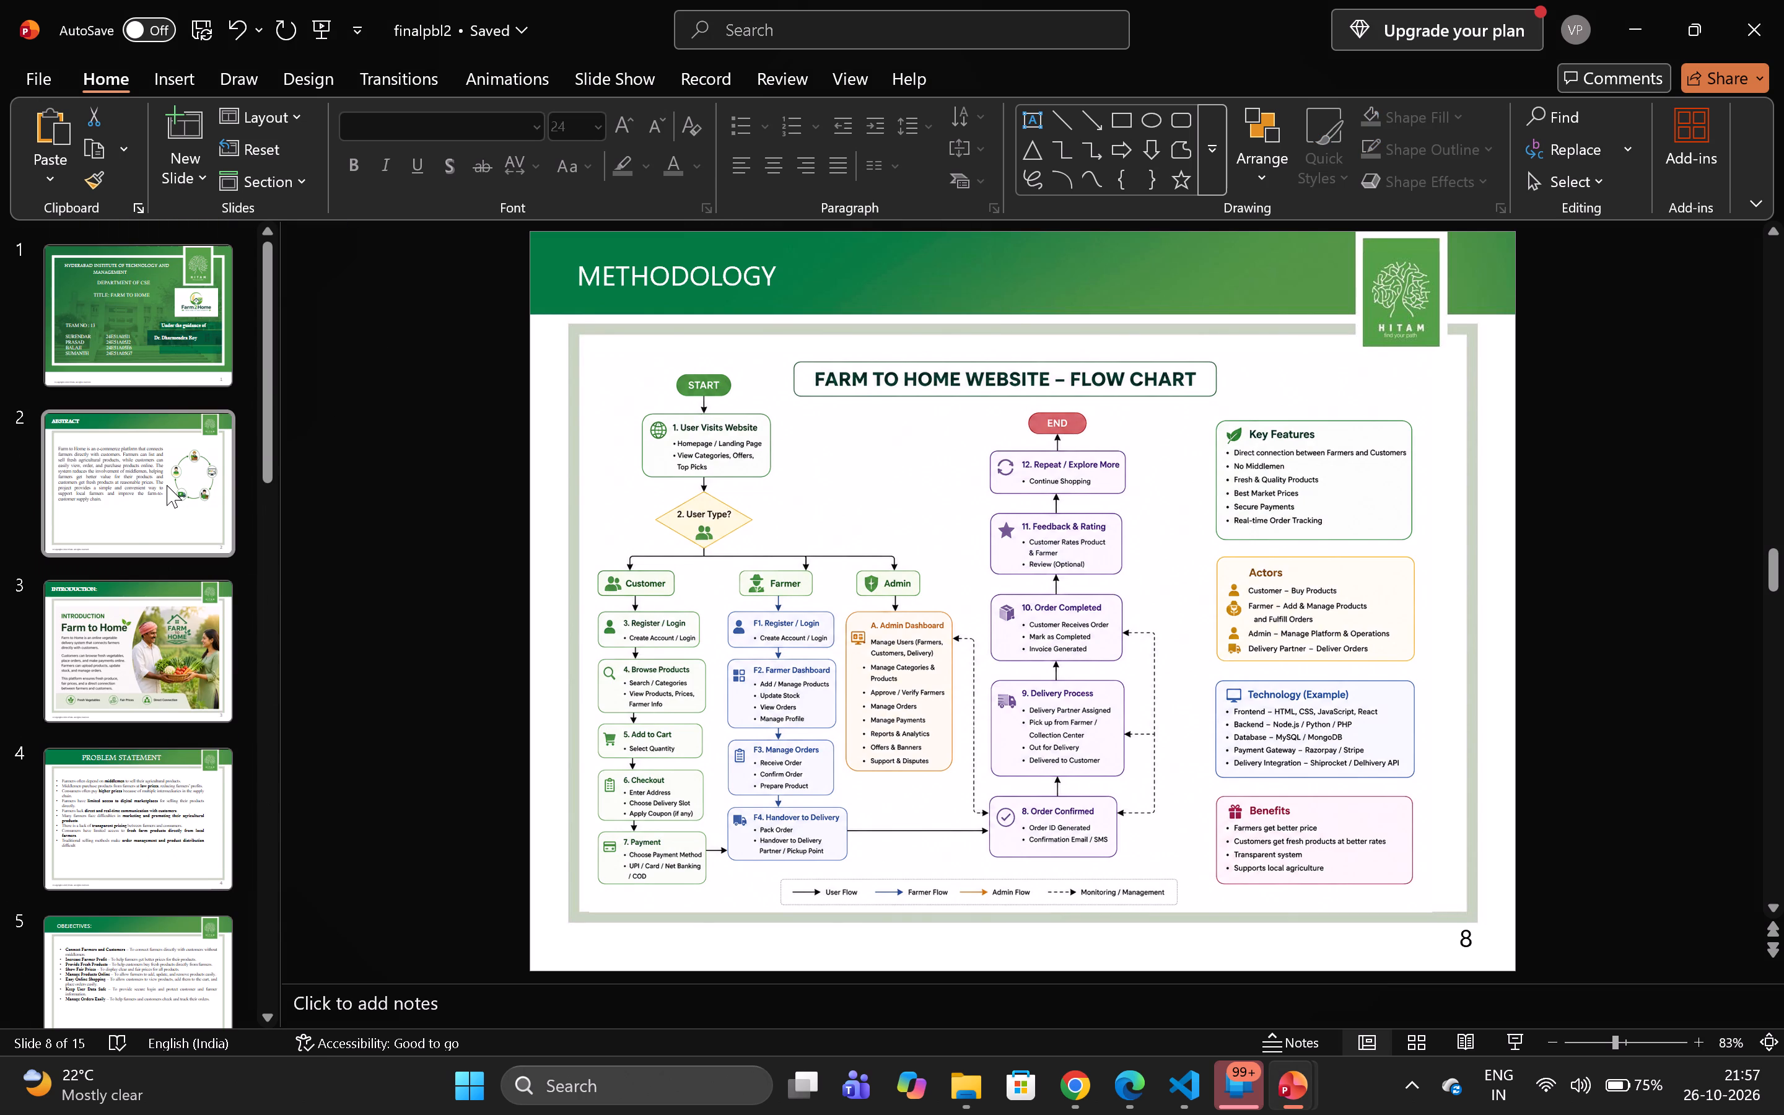
pyautogui.click(166, 338)
pyautogui.click(126, 445)
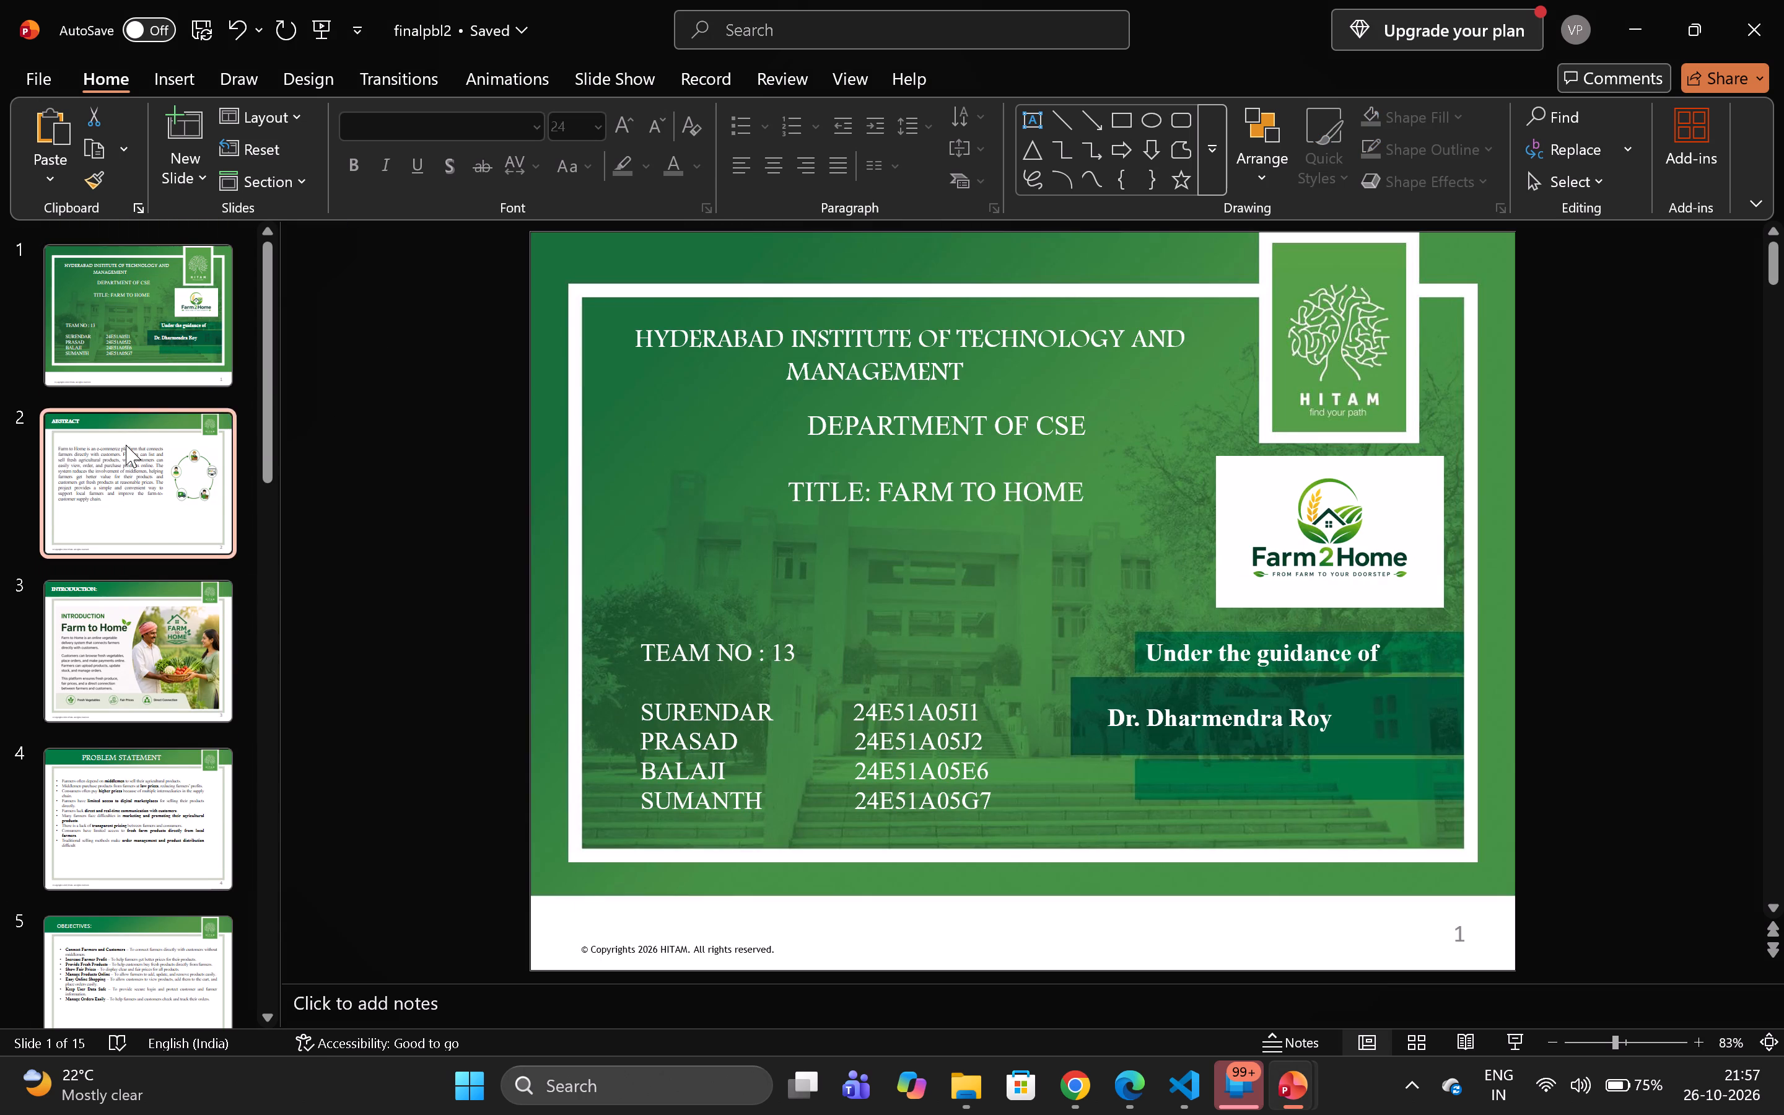
pyautogui.click(121, 619)
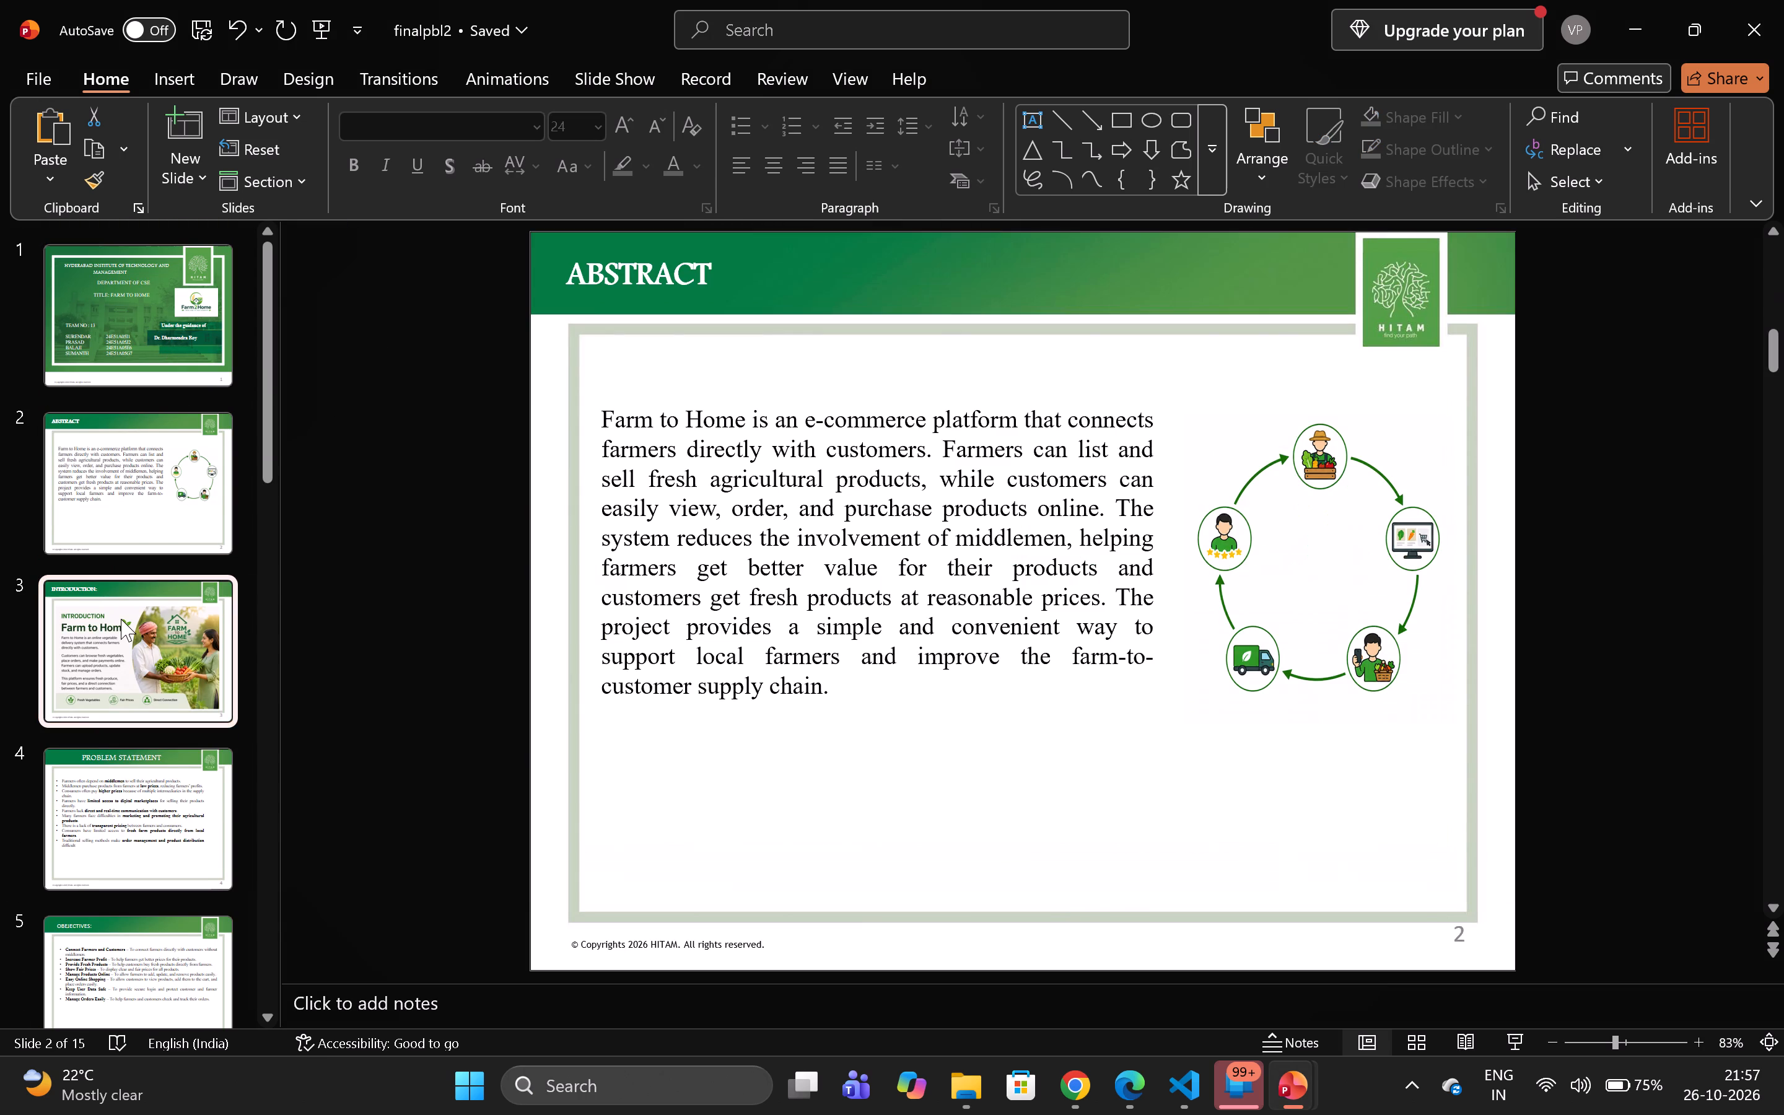
pyautogui.click(94, 831)
pyautogui.press('Right')
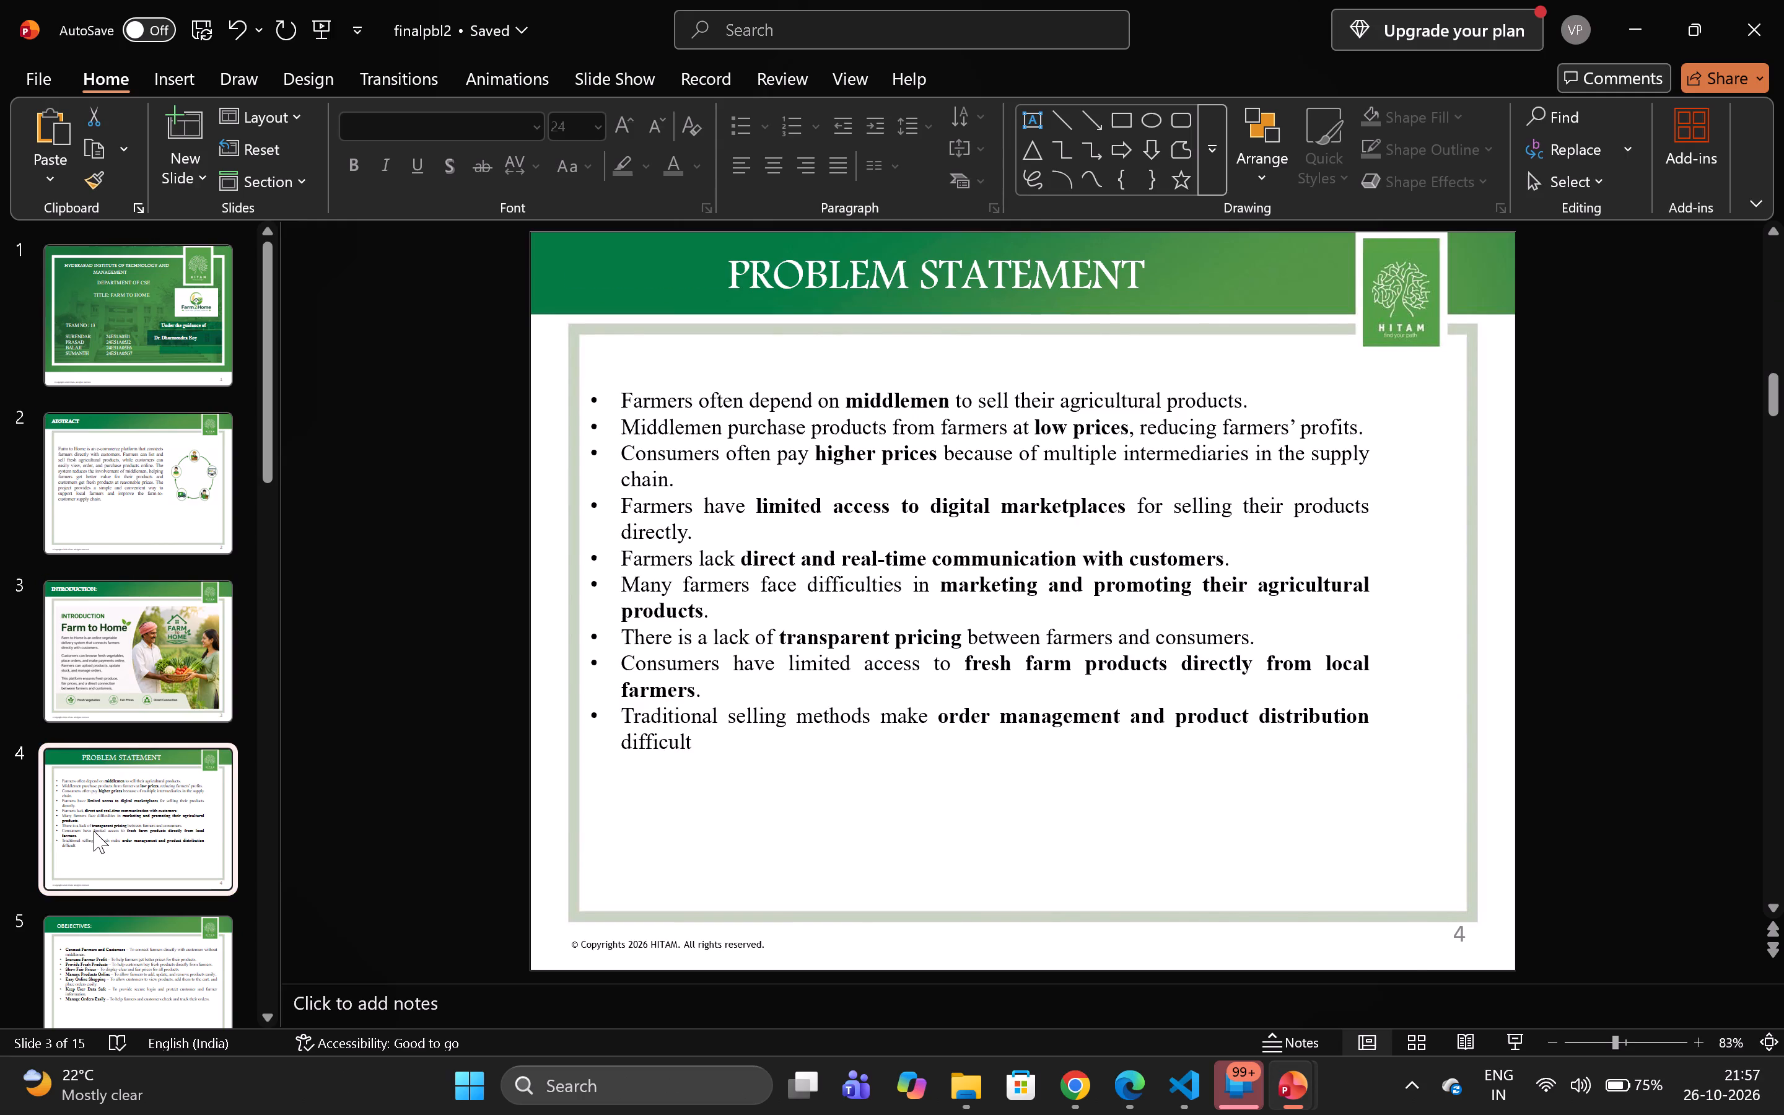
pyautogui.press('Down')
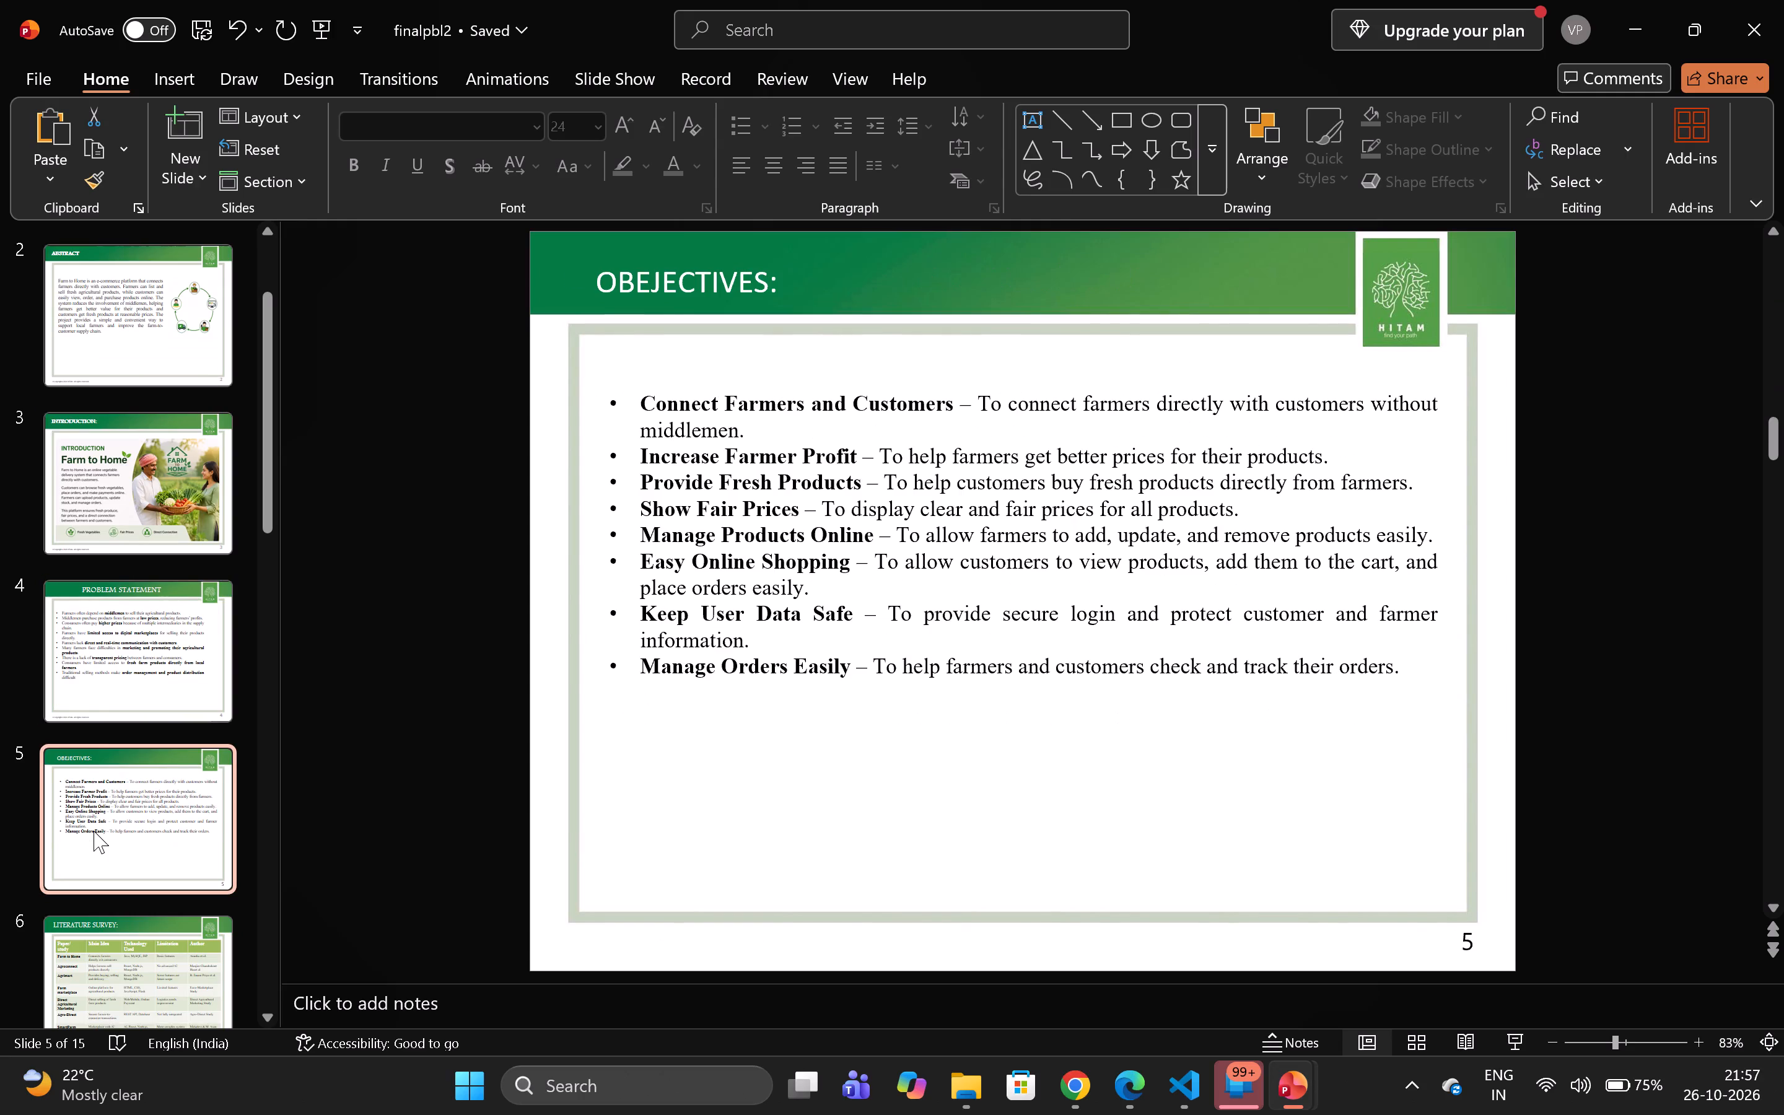
pyautogui.press('Down')
pyautogui.press('Down')
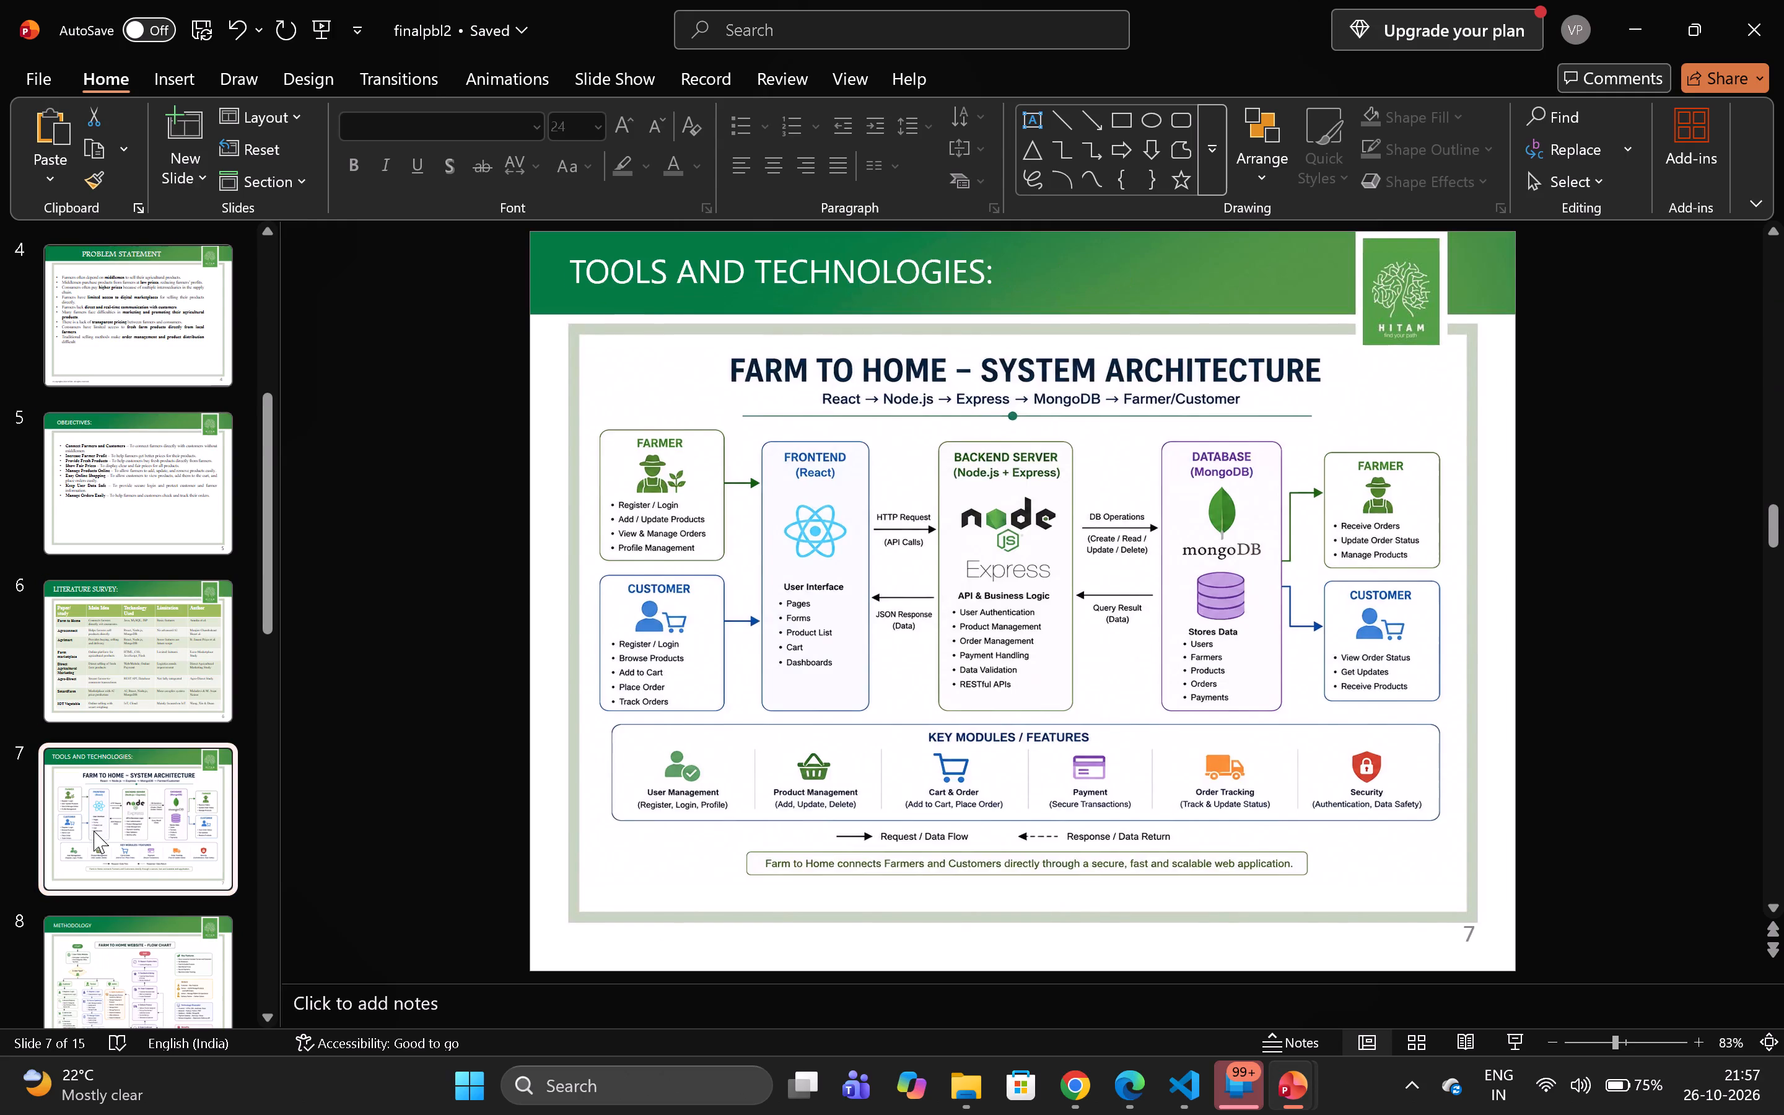
pyautogui.press('Down')
pyautogui.press('Down')
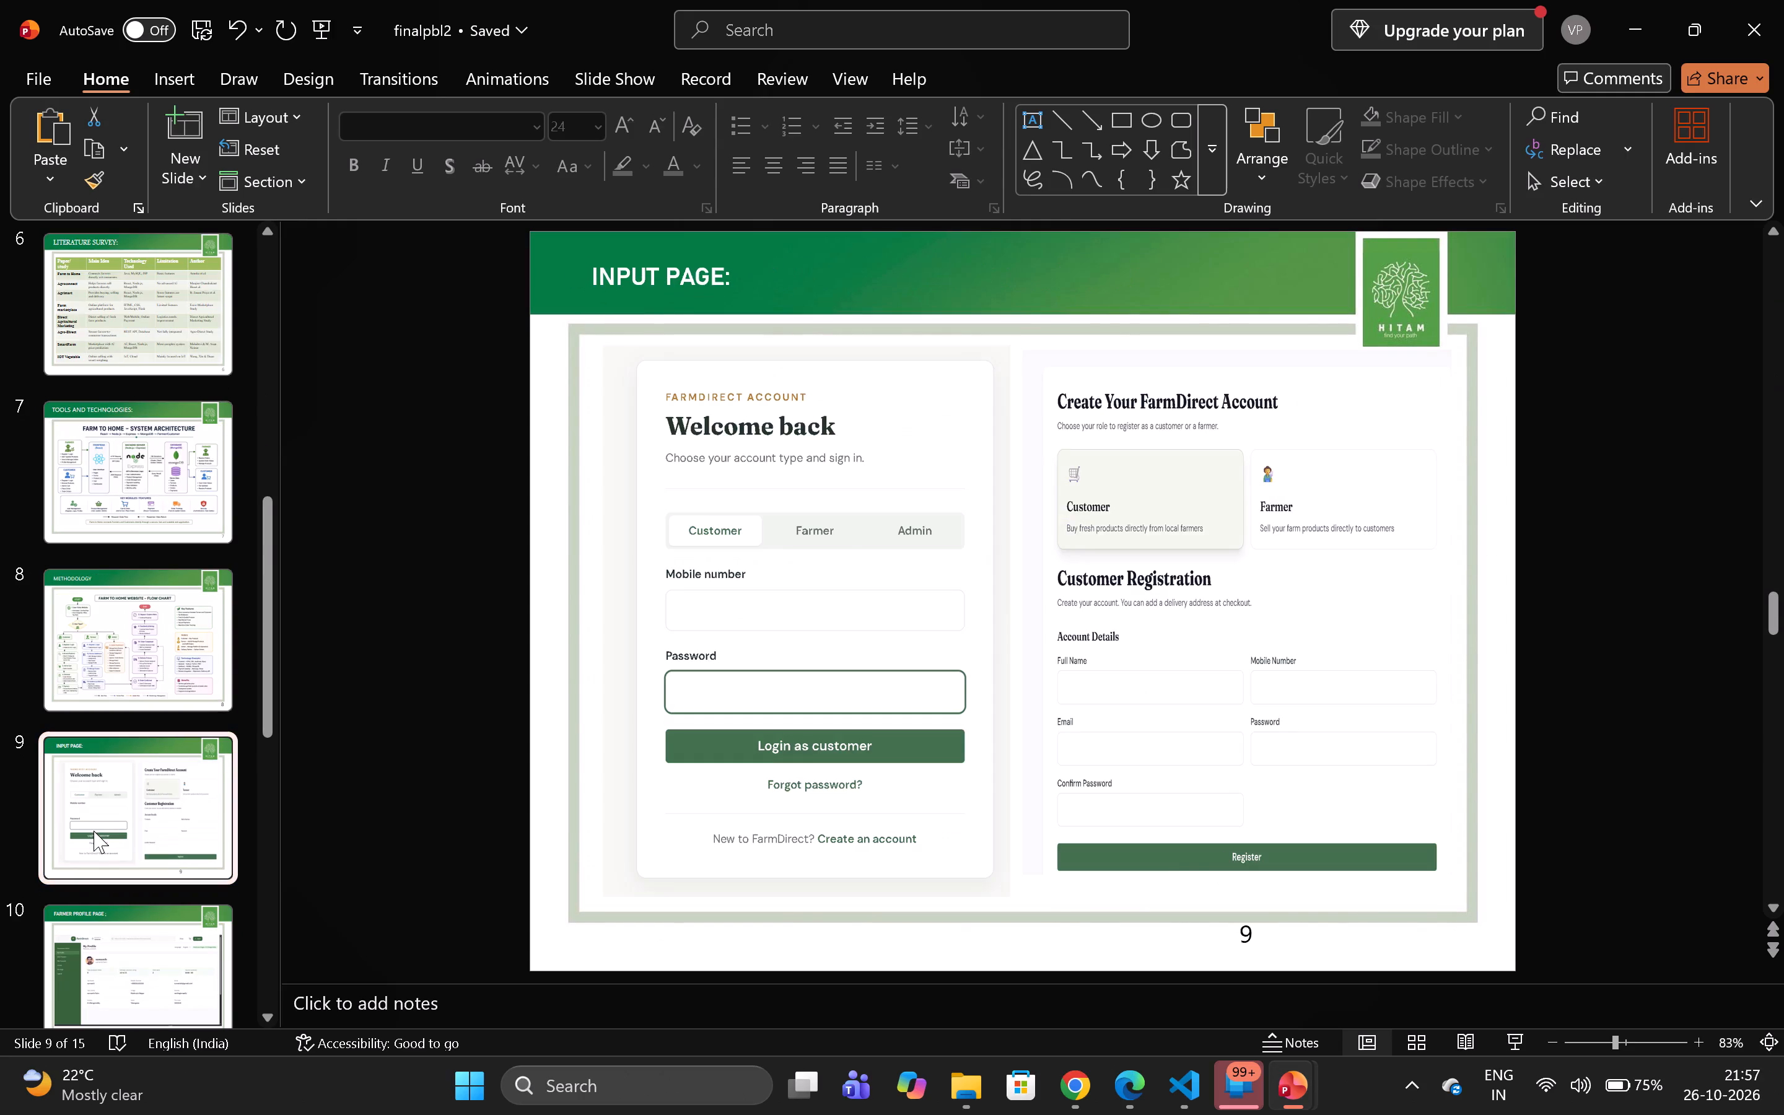
pyautogui.press('Down')
pyautogui.press('Down')
pyautogui.press('Down')
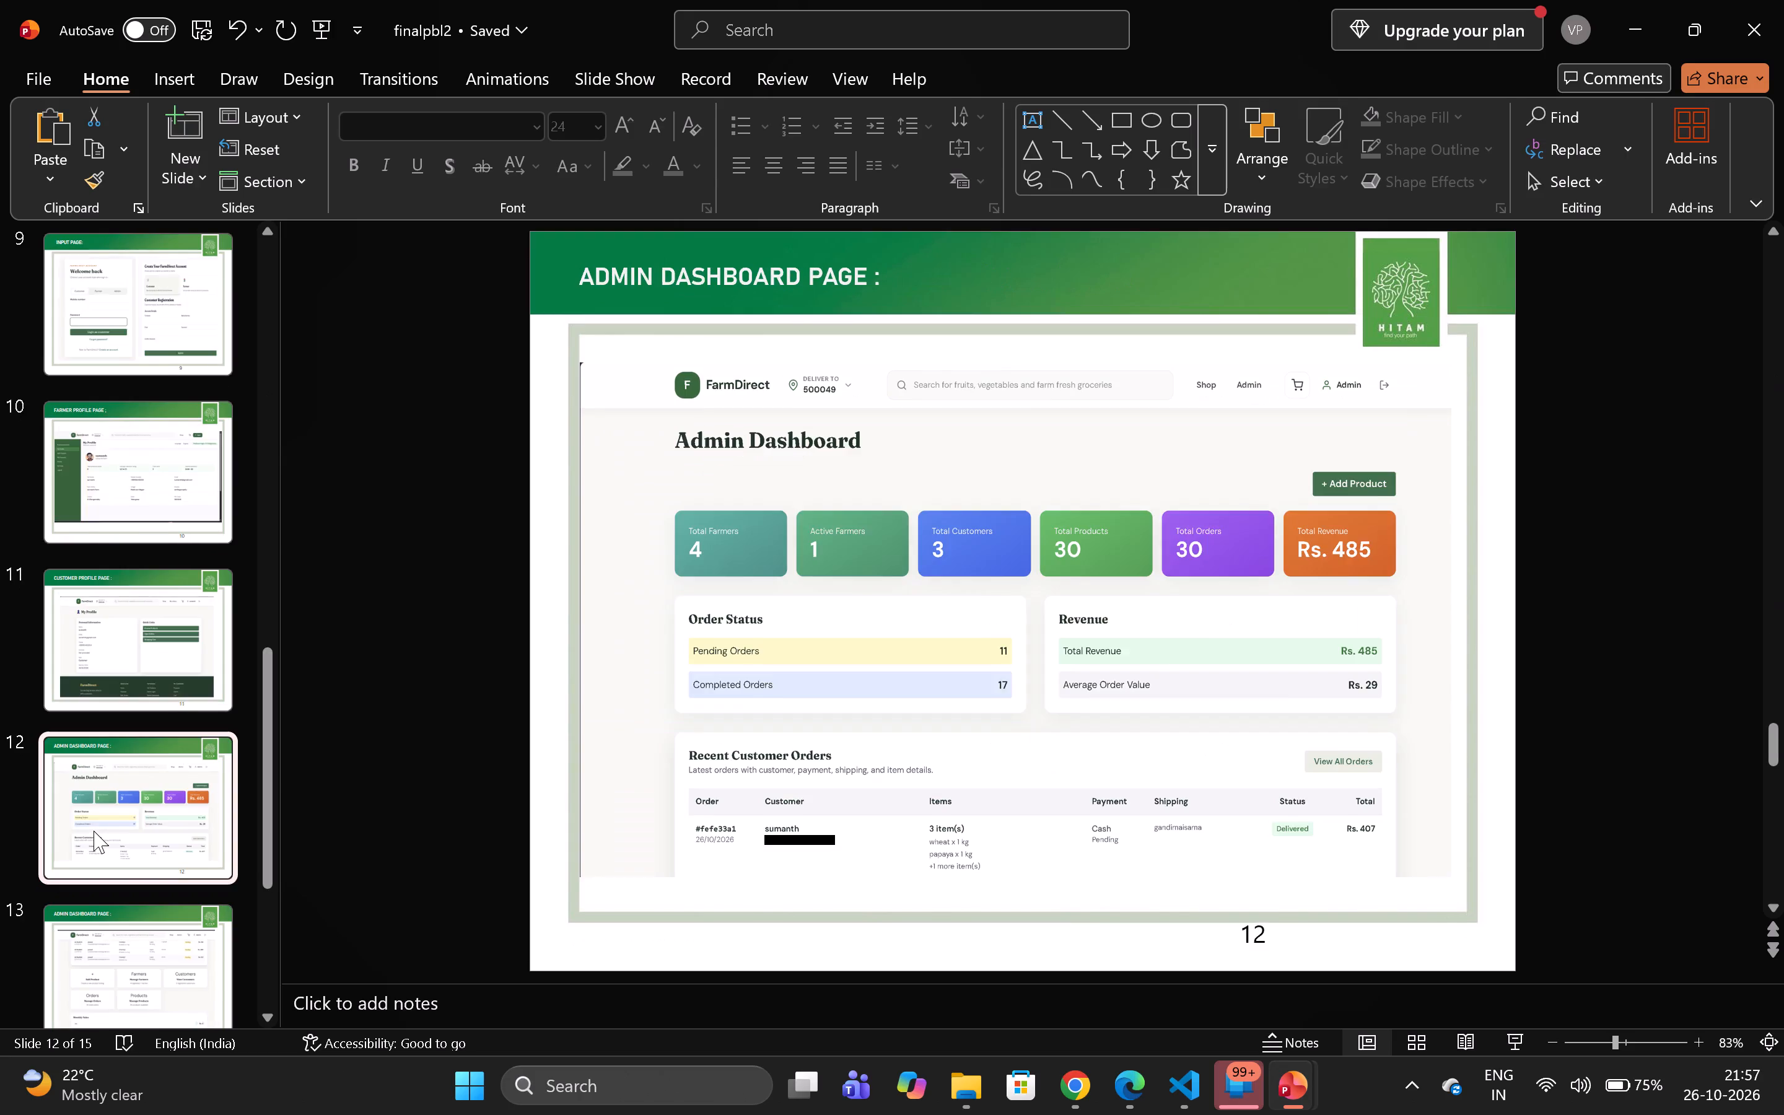
pyautogui.press('Down')
pyautogui.press('Down')
pyautogui.press('Down')
pyautogui.press('Down')
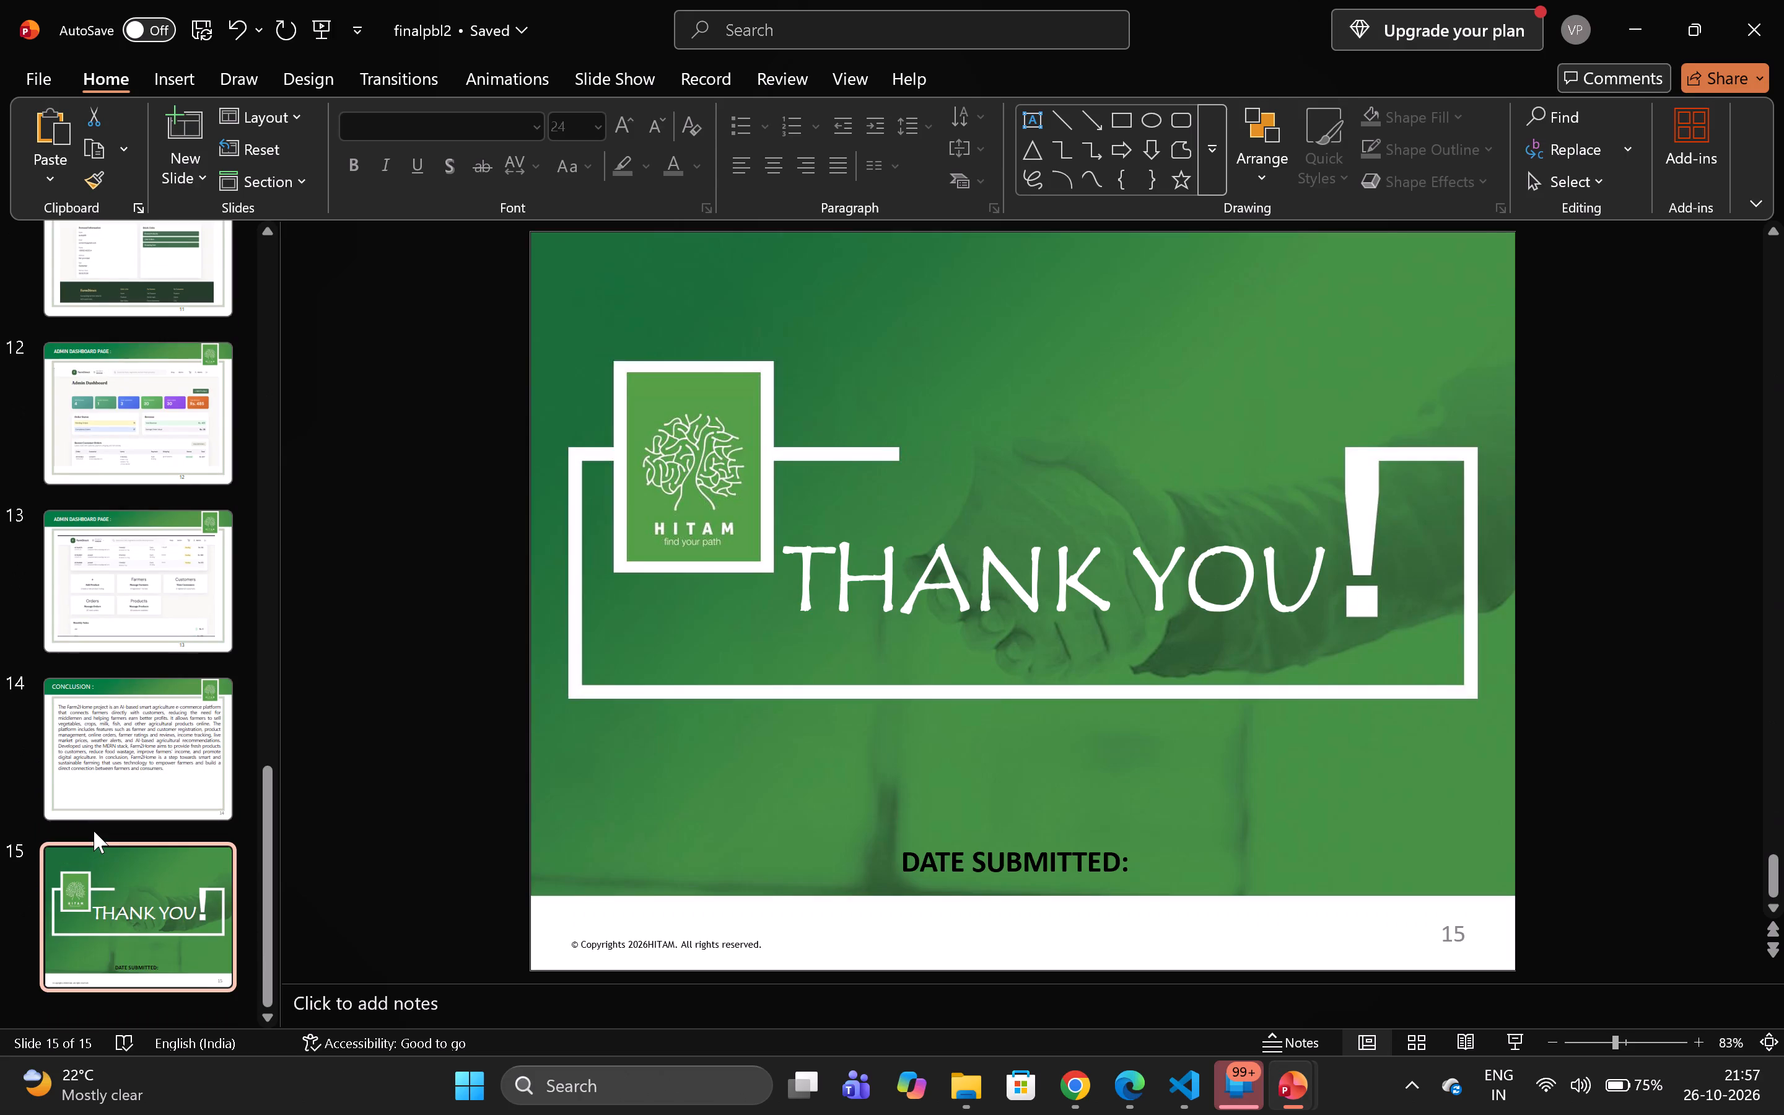
# Close the finalpbl2 presentation.
pyautogui.click(1783, 4)
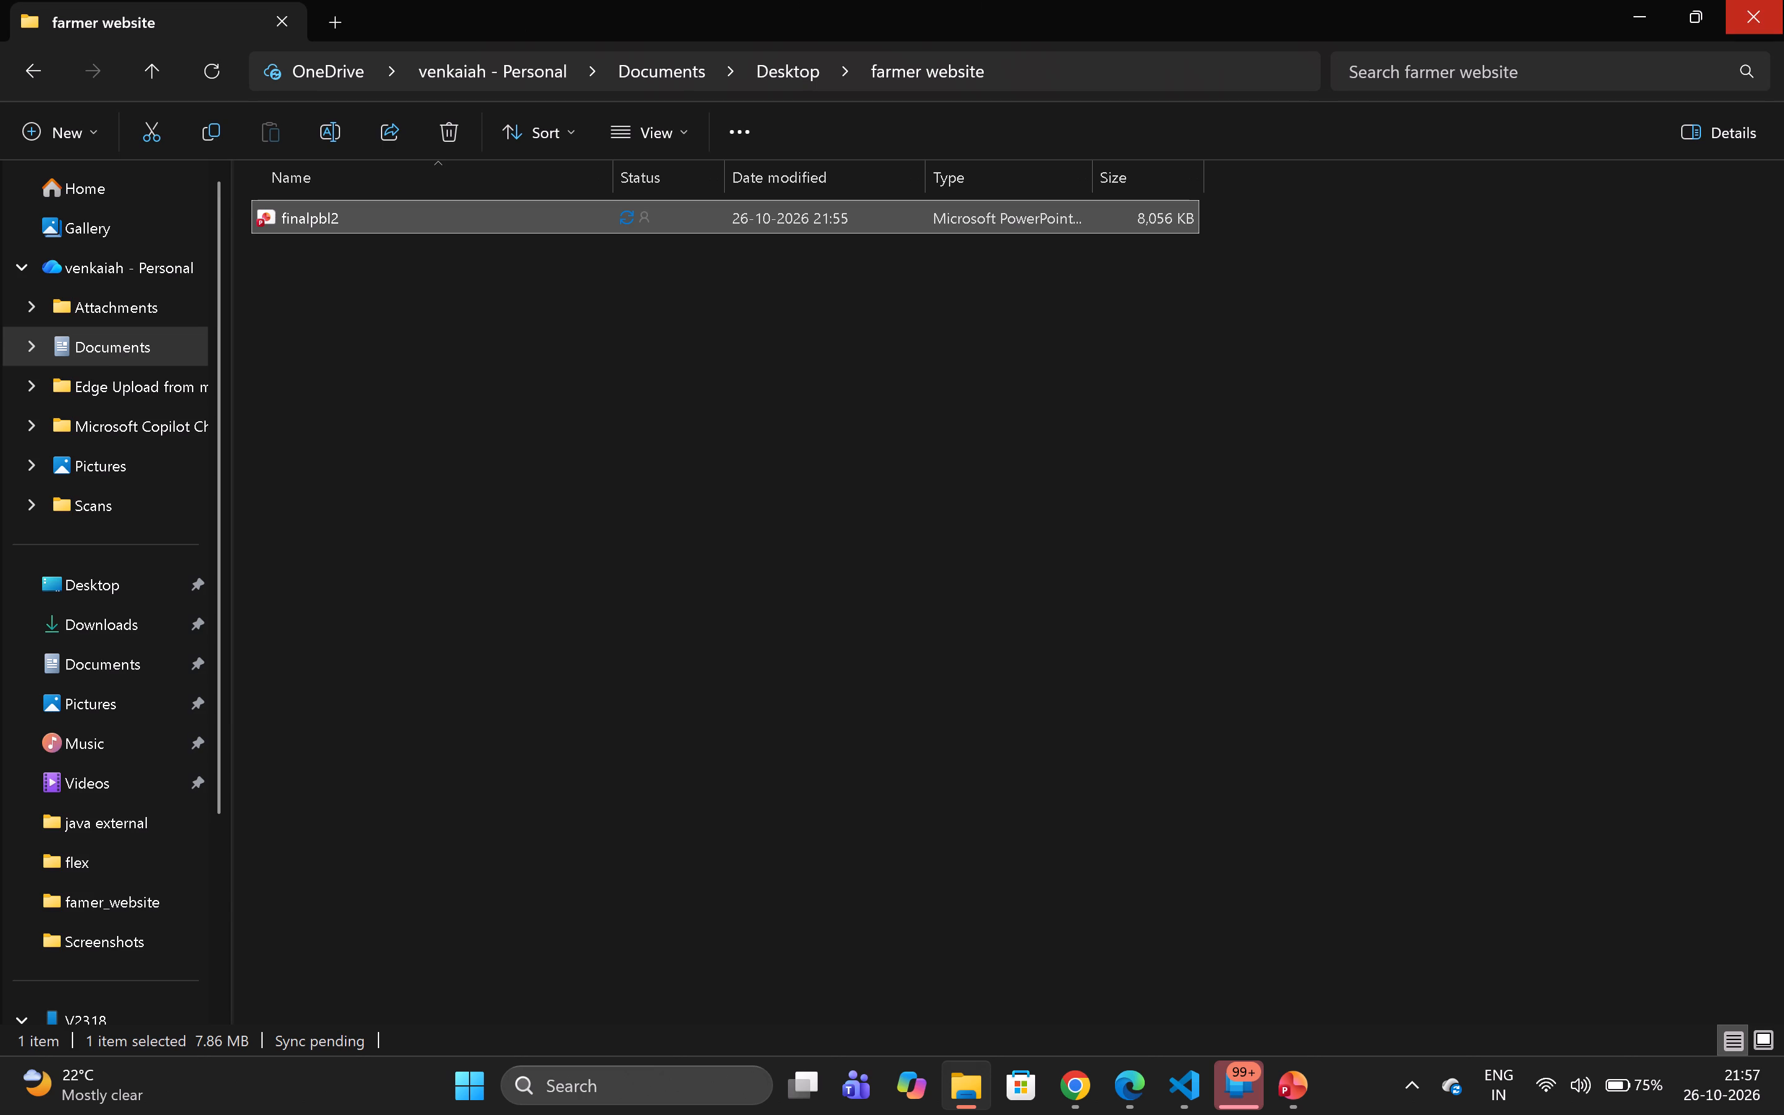
# Copy the finalpbl2 presentation file in the farmer website folder.
pyautogui.rightClick(688, 210)
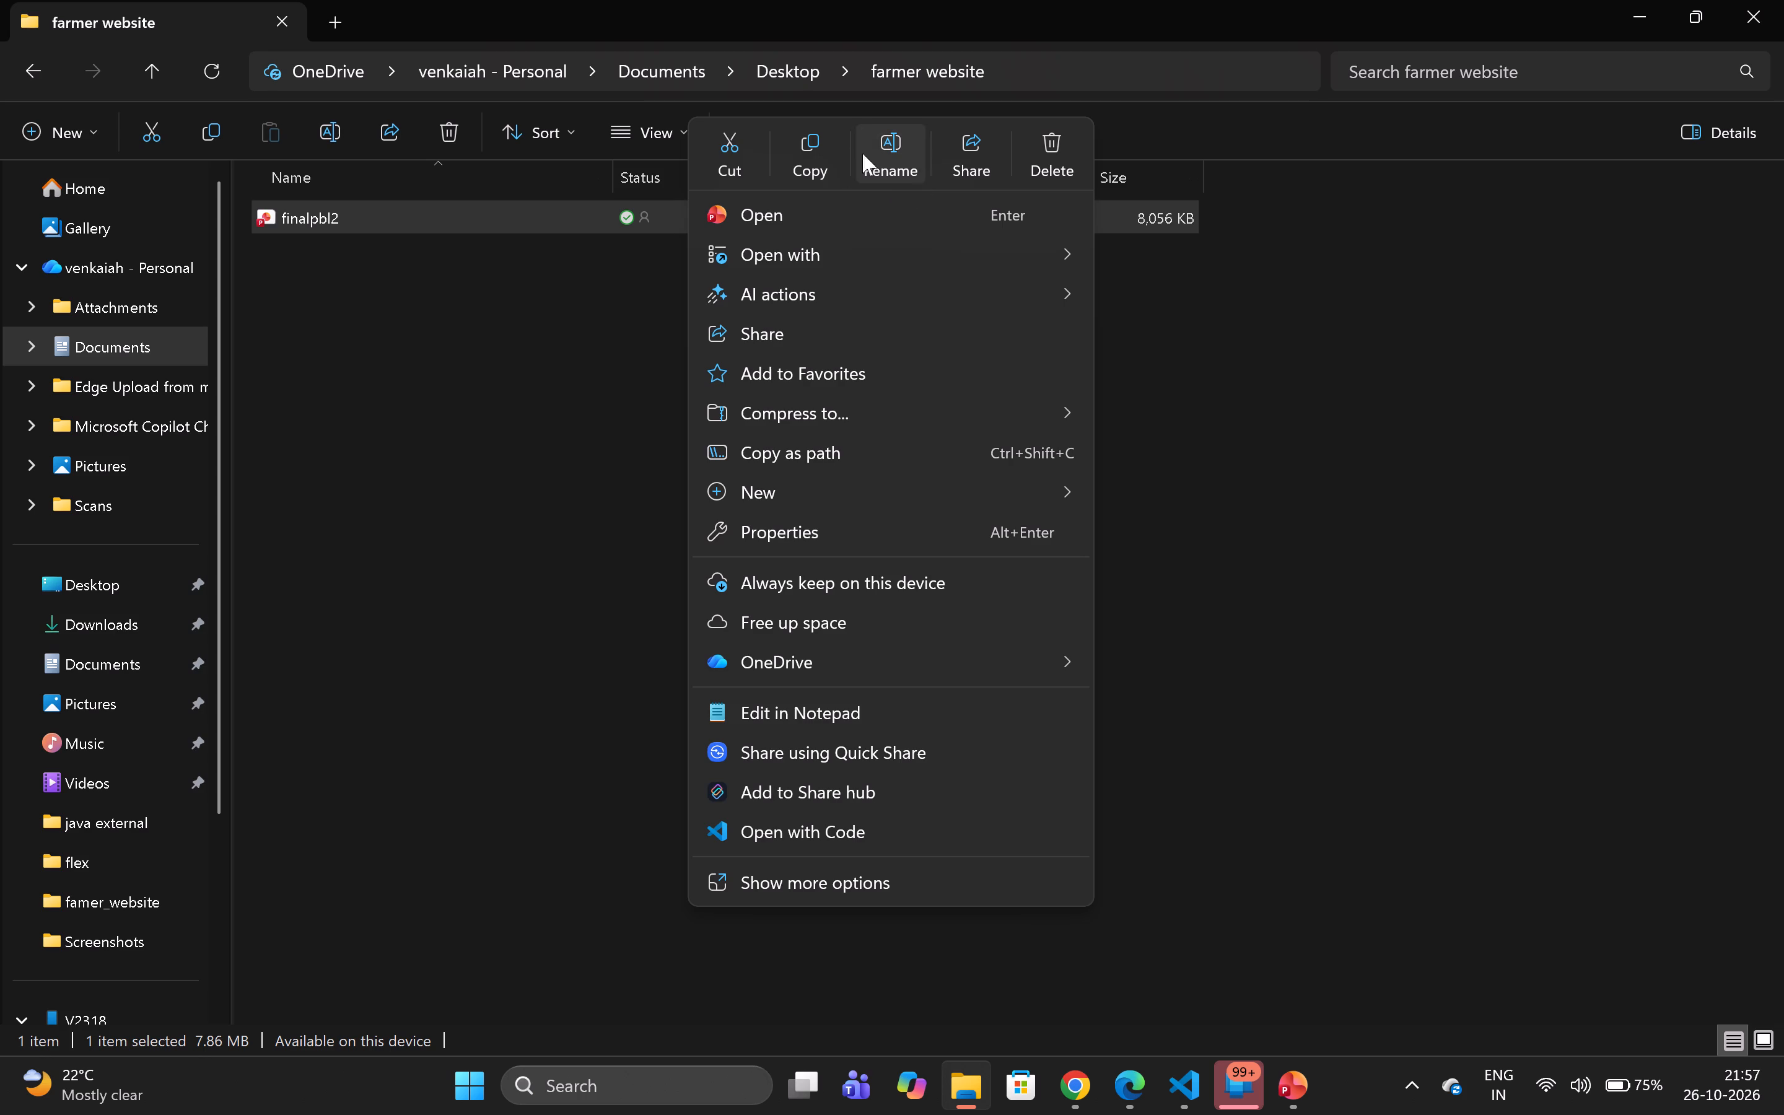
pyautogui.click(769, 159)
pyautogui.click(815, 146)
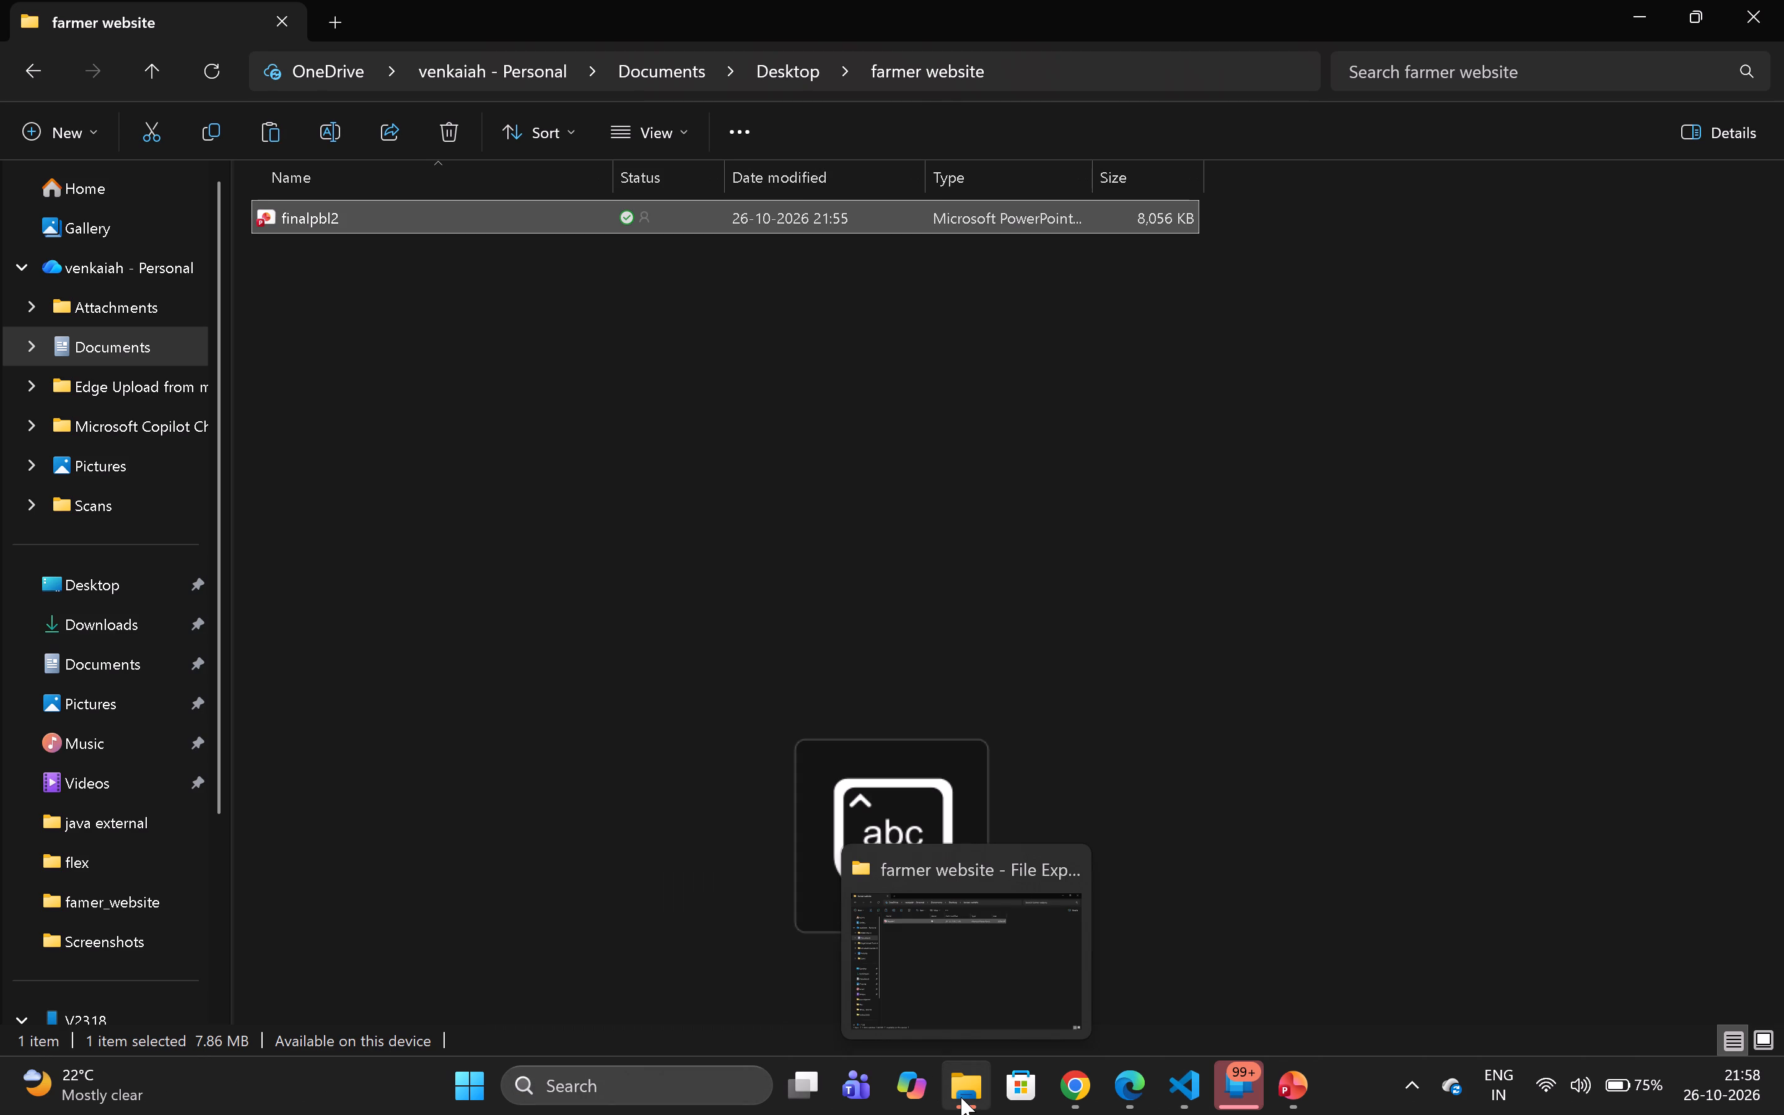
# Search Windows for "wi".
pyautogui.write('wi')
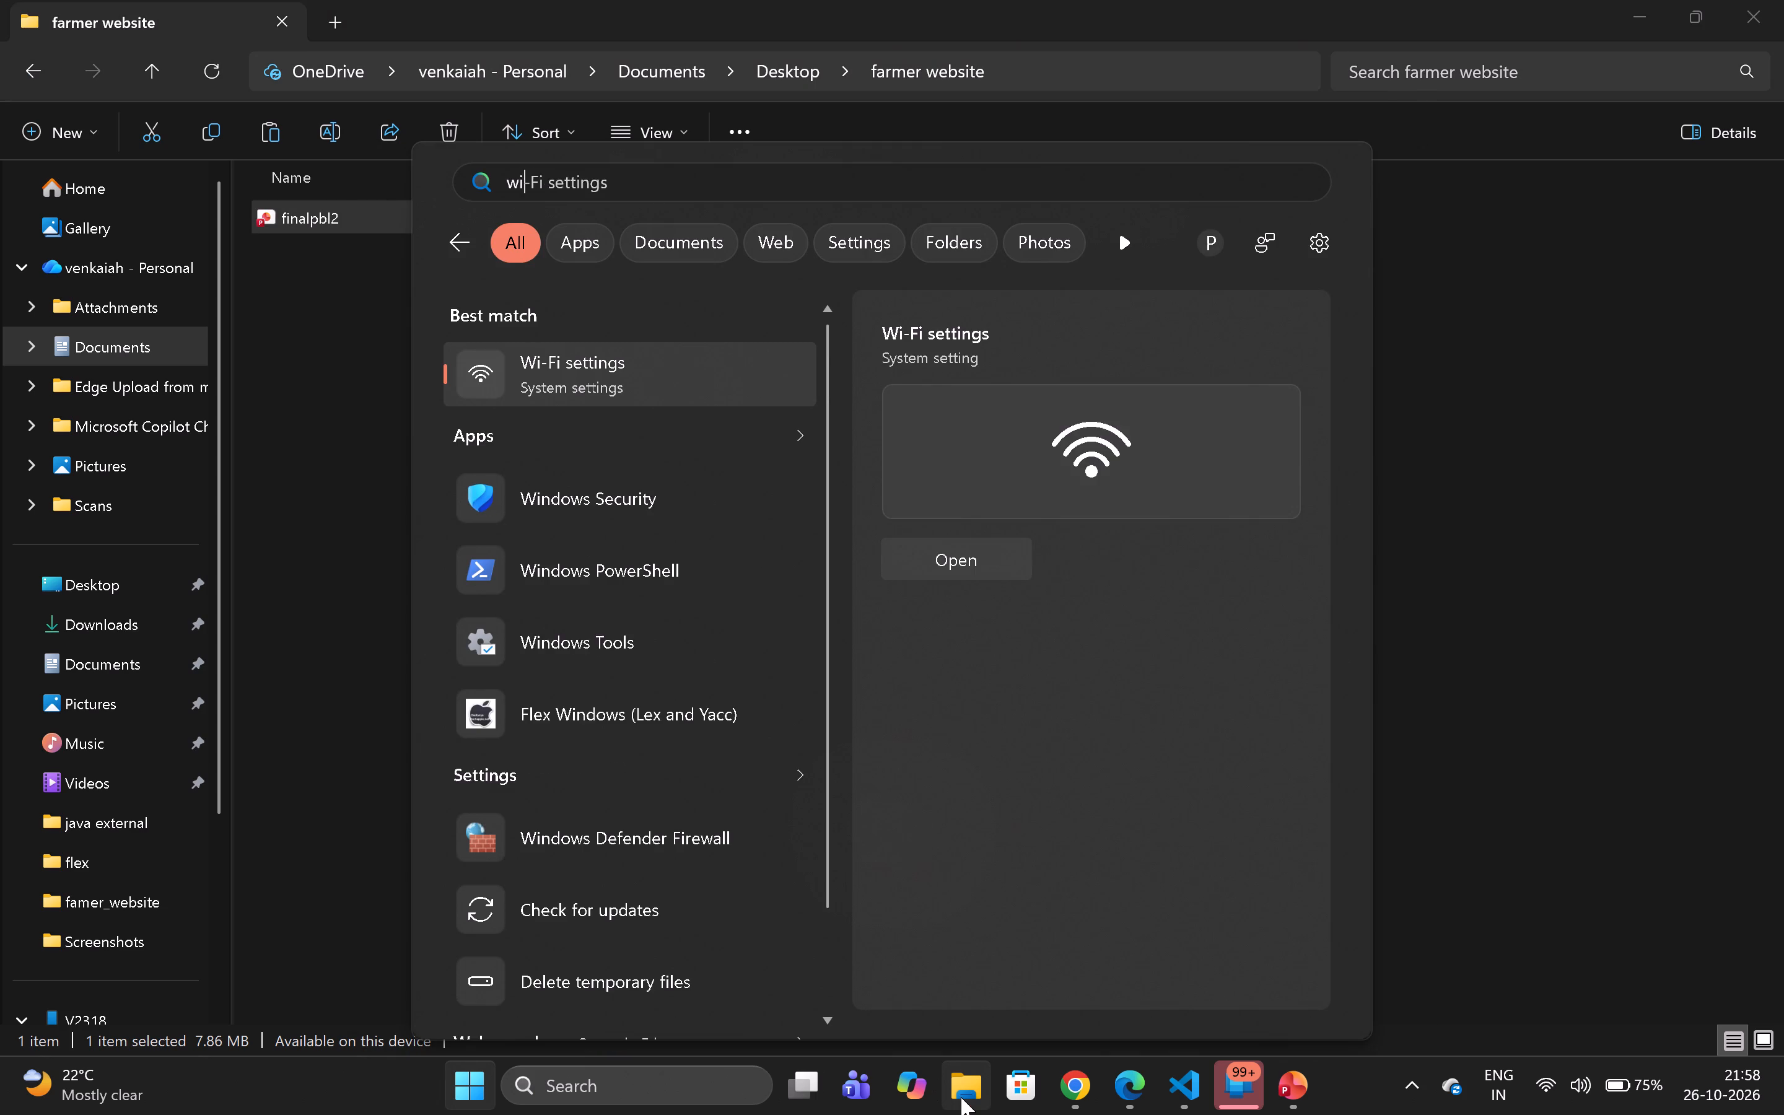